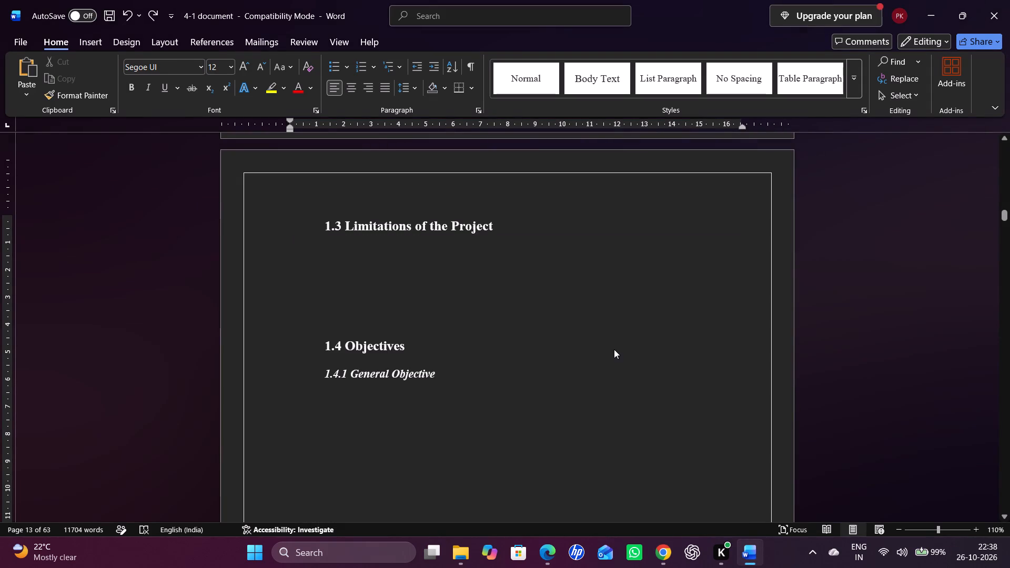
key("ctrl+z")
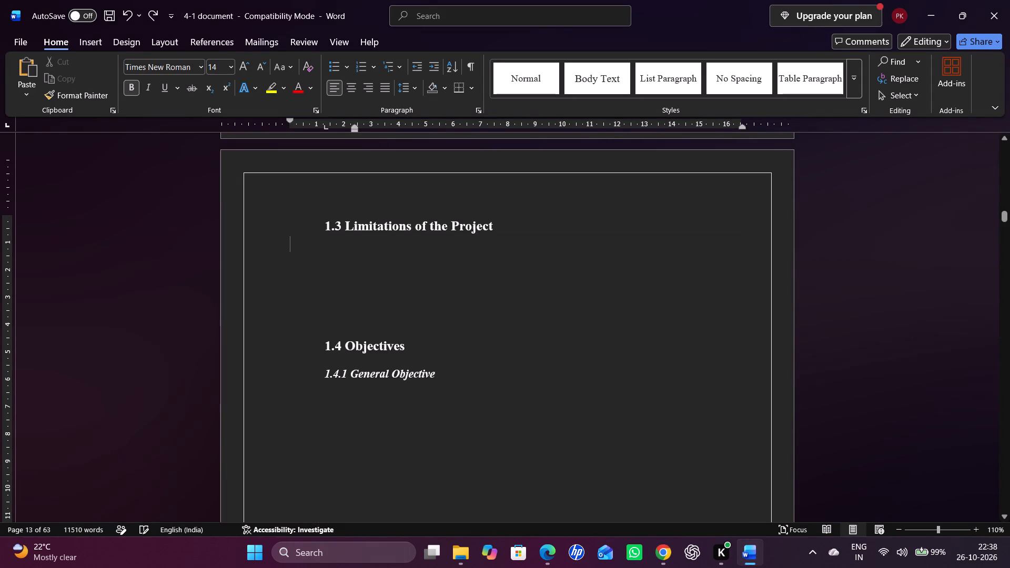
Undo the remaining paste, stray typing, blank-line and list-numbering edits beneath heading 1.3 Limitations of the Project.
key("ctrl+z")
key("ctrl+z")
key("ctrl+z")
key("ctrl+z")
key("ctrl+z")
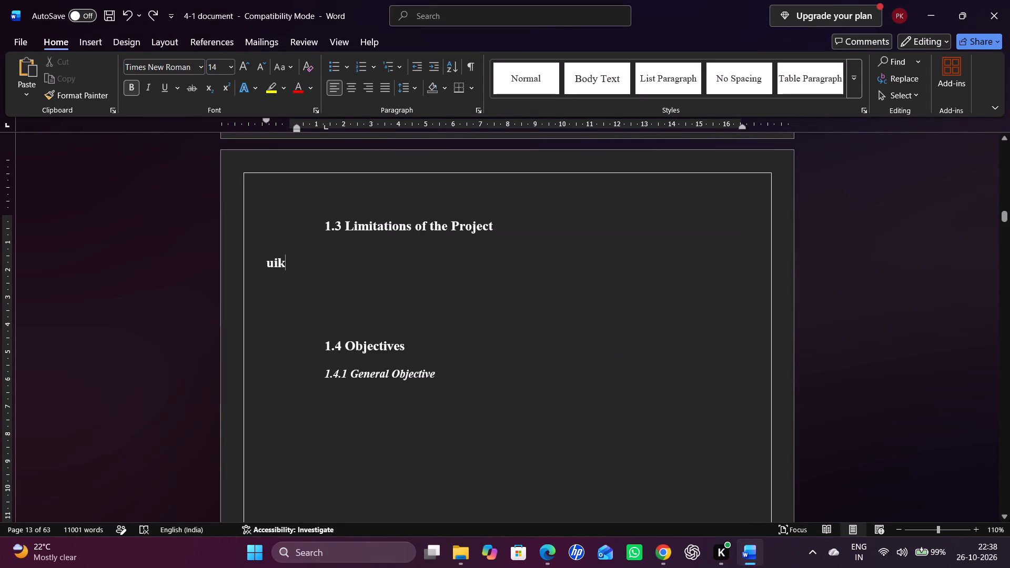
key("ctrl+z")
key("ctrl+z")
key("ctrl+z")
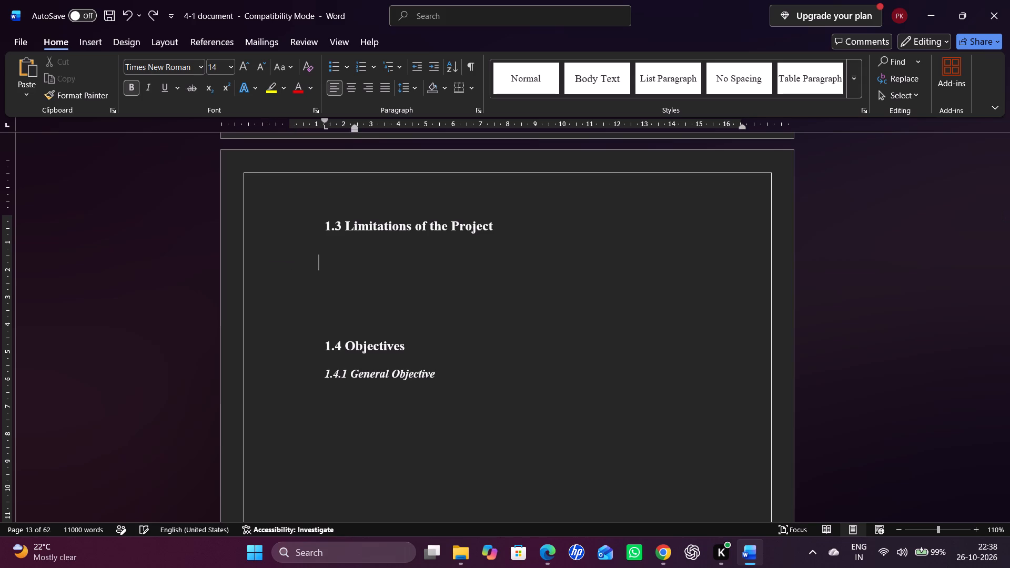
key("ctrl+z")
key("ctrl+z")
key("ctrl+z")
key("ctrl+z")
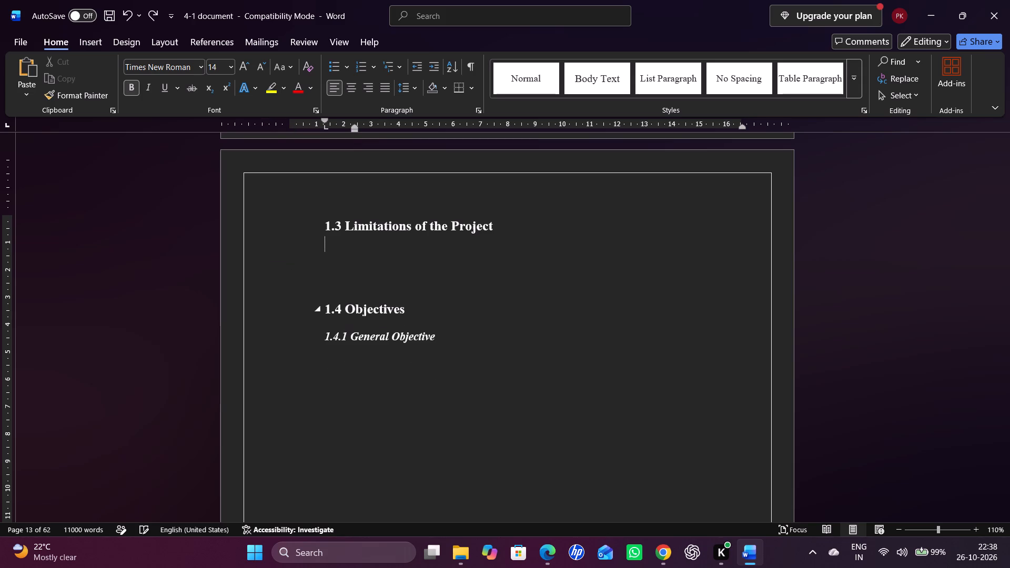
key("ctrl+z")
key("ctrl+z")
key("ctrl+z")
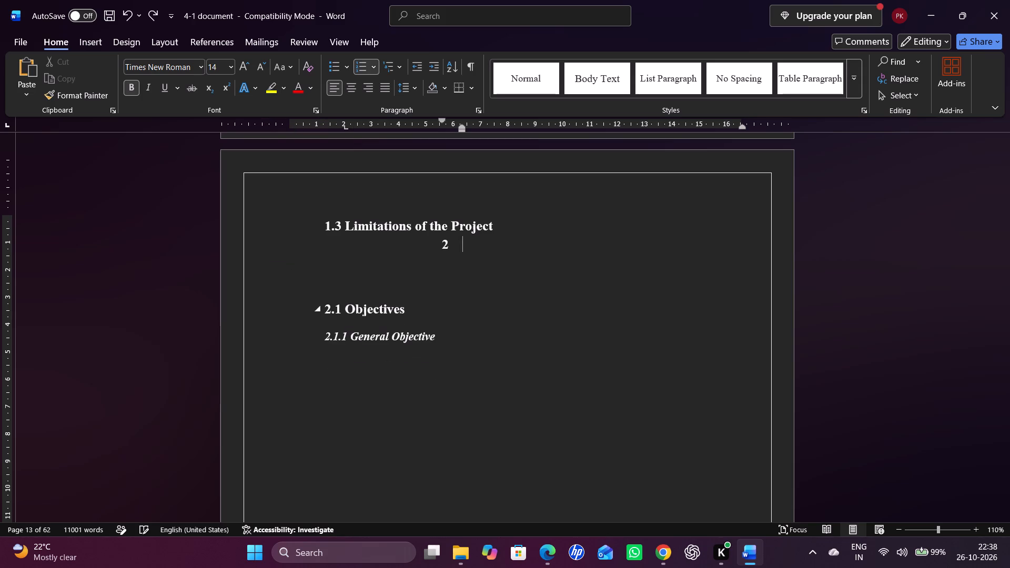
Undo the retitling of heading 1.3 until its text is back to "Problem".
key("ctrl+z")
key("ctrl+z")
key("ctrl+z")
key("ctrl+z")
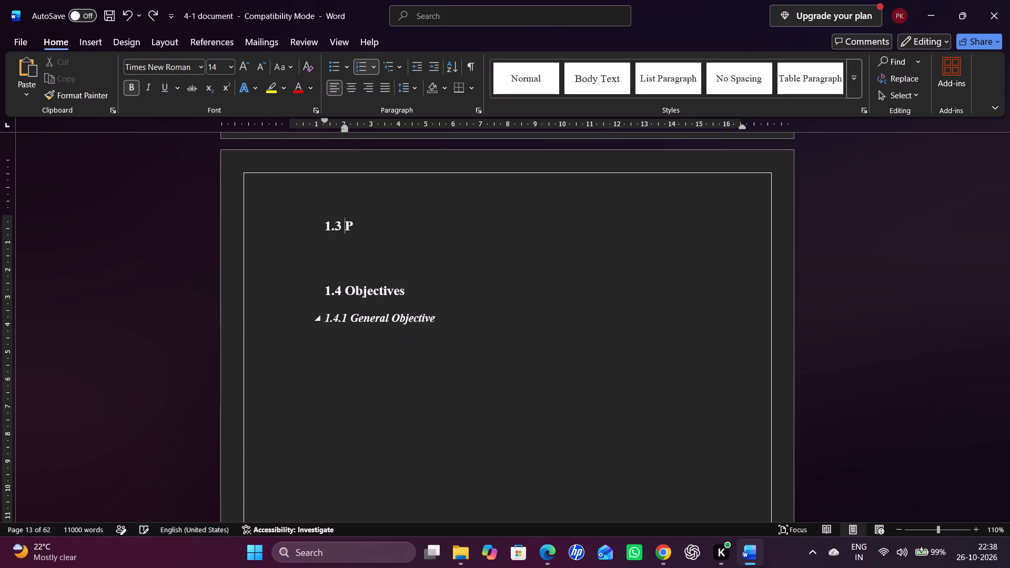
key("ctrl+z")
key("ctrl+z")
key("ctrl+z")
key("ctrl+z")
key("ctrl+z")
key("ctrl+z")
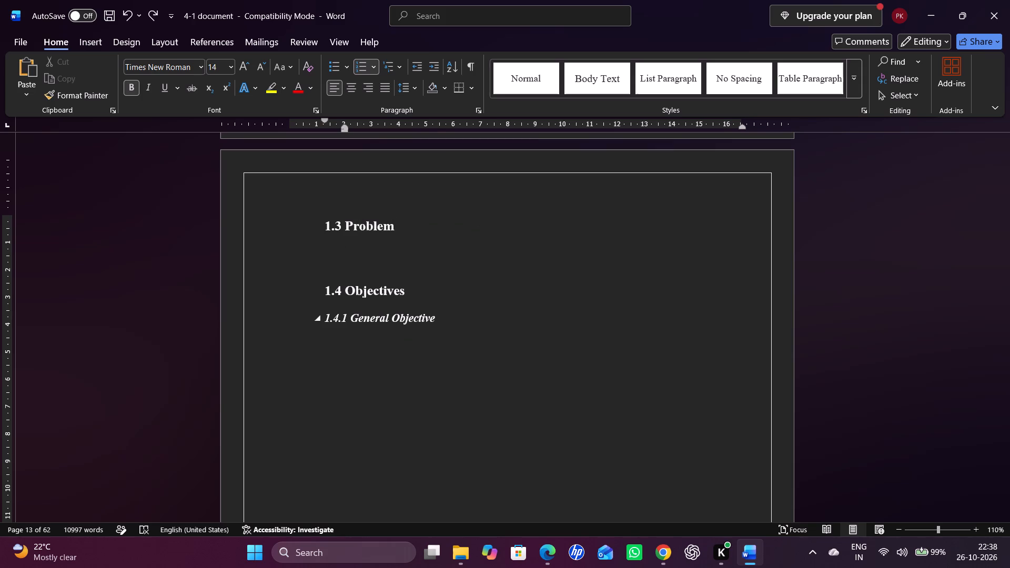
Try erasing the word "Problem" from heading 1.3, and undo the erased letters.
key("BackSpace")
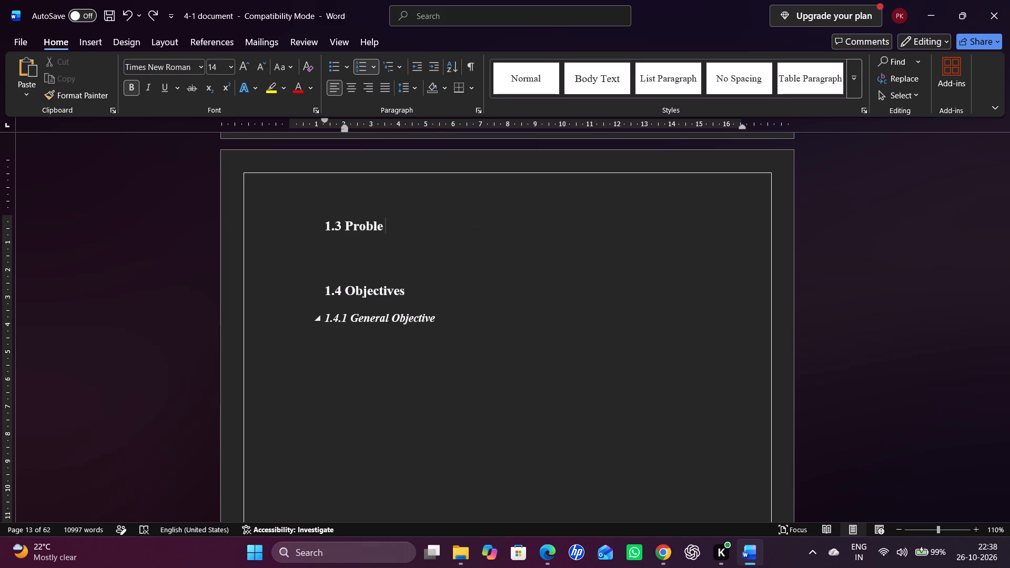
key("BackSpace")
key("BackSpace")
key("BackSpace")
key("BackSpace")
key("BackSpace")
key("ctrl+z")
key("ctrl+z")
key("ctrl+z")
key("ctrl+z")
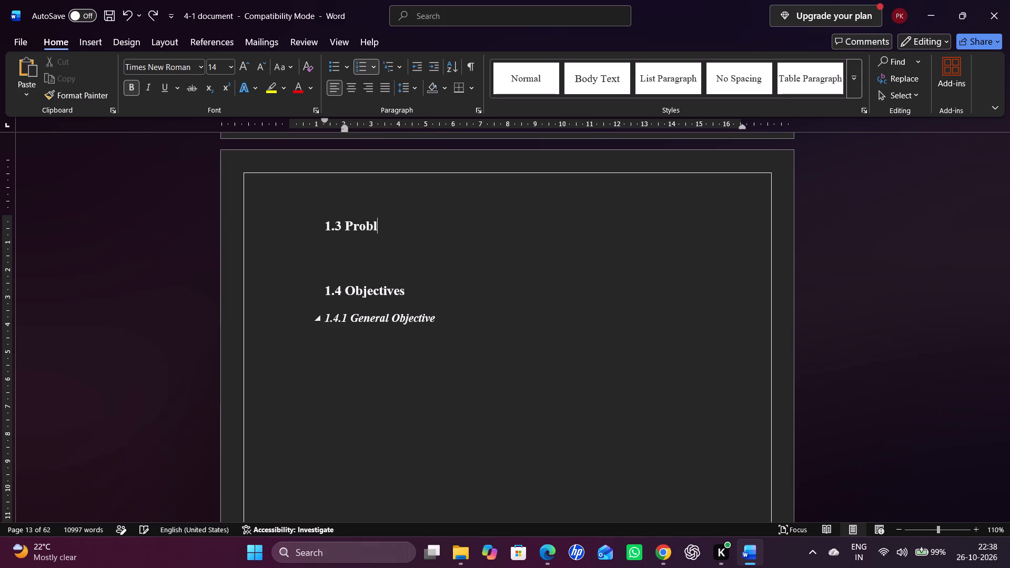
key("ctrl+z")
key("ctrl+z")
Undo the earlier deletions to bring back the full heading 1.3 Problem Statement and its original body text.
key("ctrl+z")
key("ctrl+z")
key("ctrl+z")
key("ctrl+z")
key("ctrl+z")
key("ctrl+z")
key("ctrl+z")
key("ctrl+z")
key("ctrl+z")
key("ctrl+z")
key("ctrl+z")
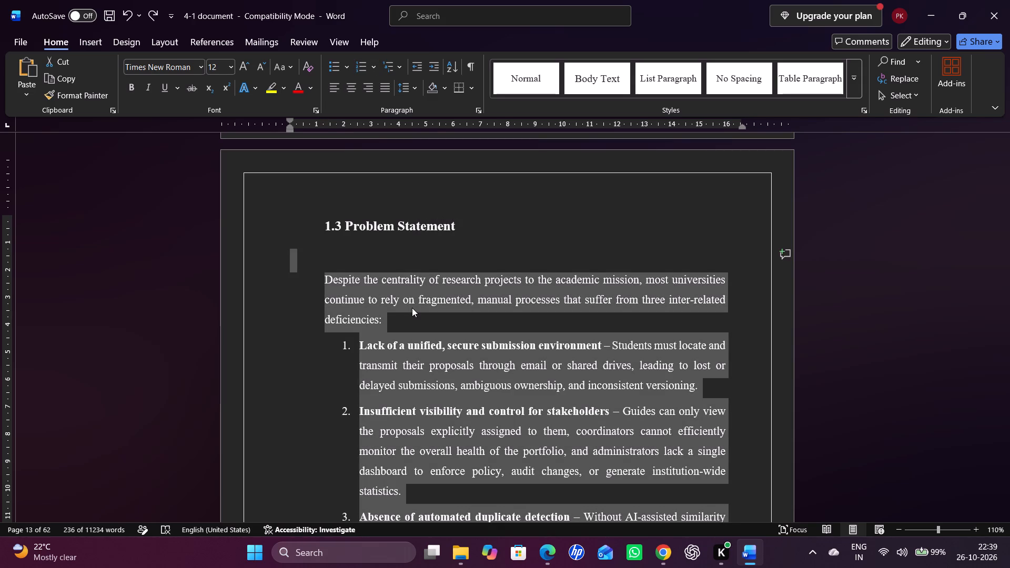
Replace the 1.3 Problem Statement body, from after "Despite" through the end of item 5, with the copied limitations text.
left_click(412, 308)
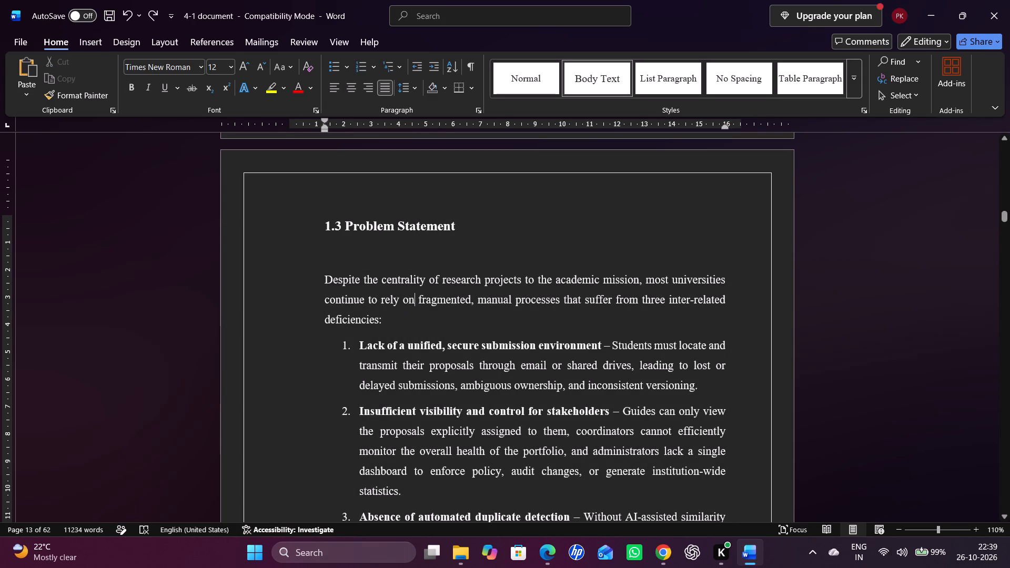
left_click_drag(334, 277, 356, 277)
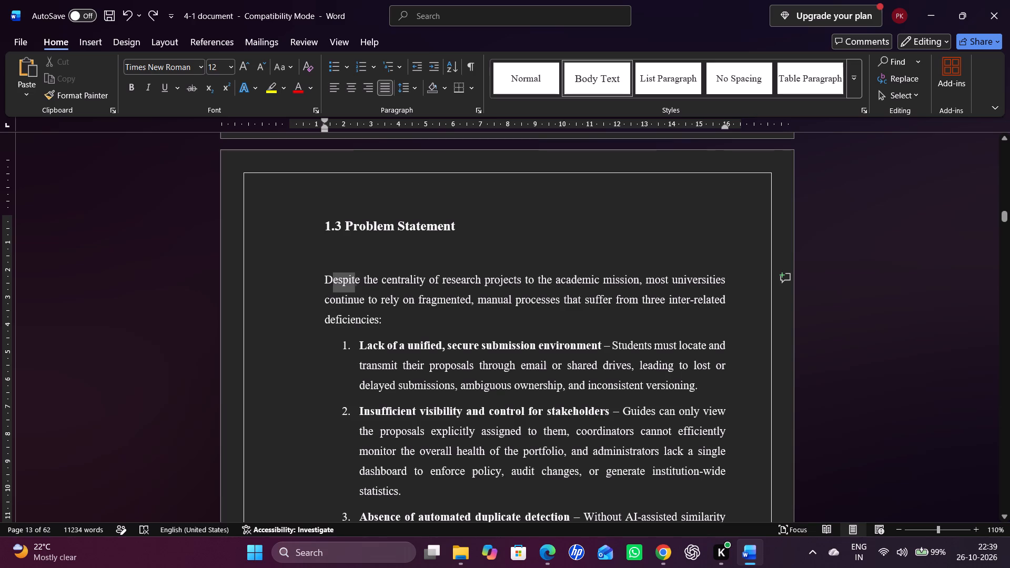
left_click_drag(356, 277, 361, 279)
left_click(361, 279)
left_click_drag(362, 279, 365, 539)
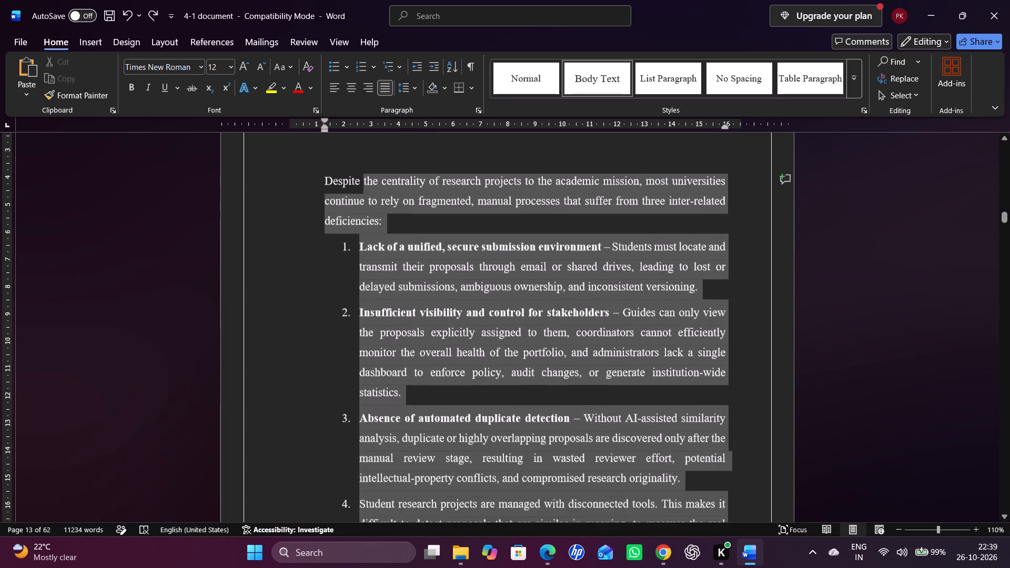
left_click_drag(365, 539, 609, 389)
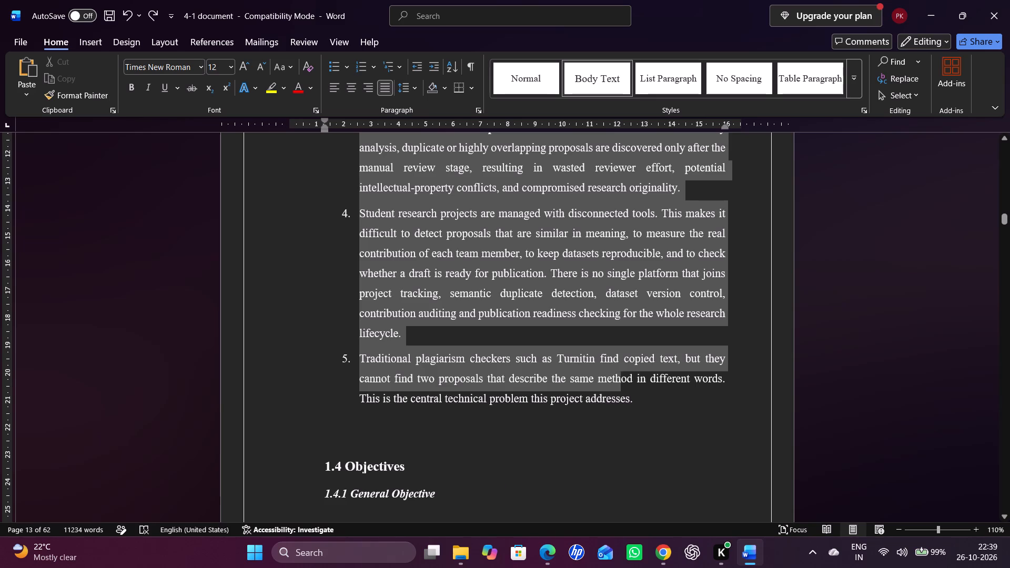
left_click_drag(609, 389, 659, 401)
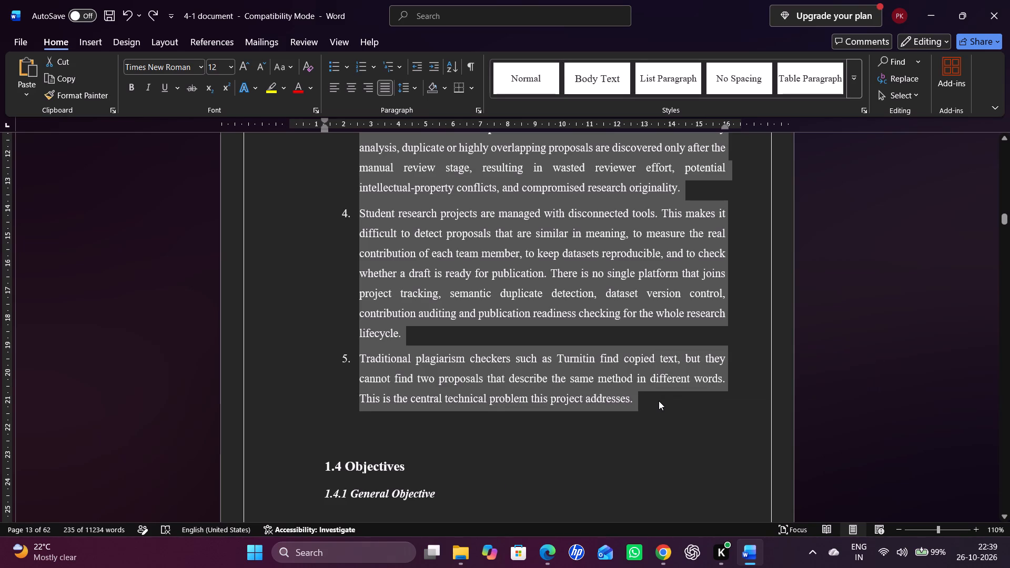
key("ctrl+v")
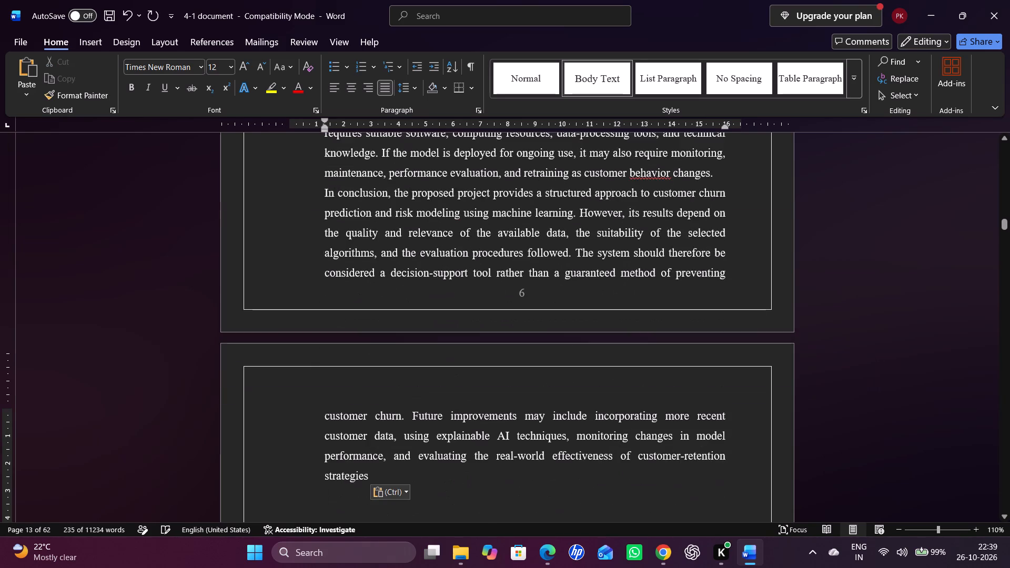
Review the layout of the pasted limitations text against the preceding sections, including 1.2 Objective of the Project.
scroll(621, 388, "up", 4)
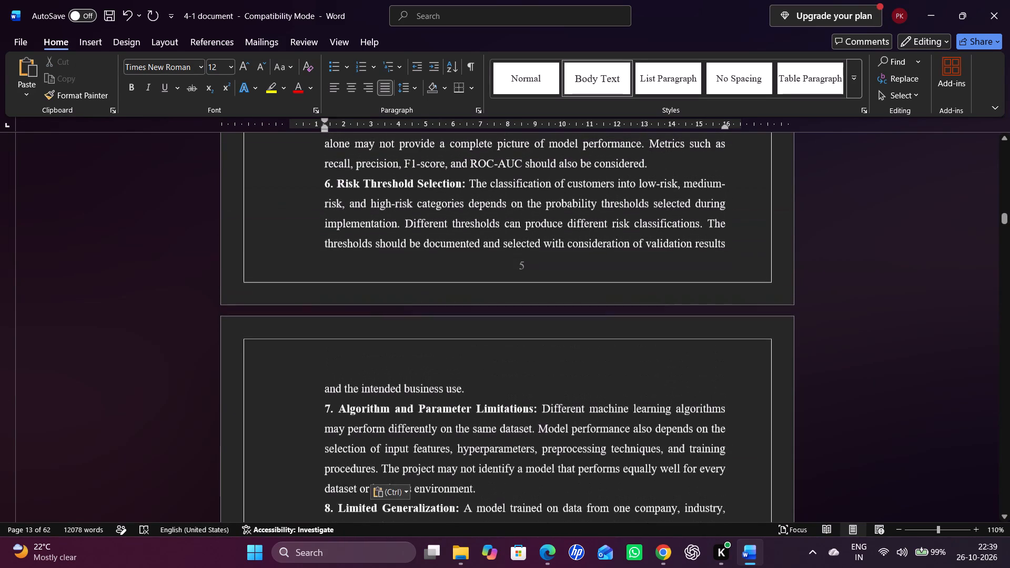
scroll(621, 388, "up", 2)
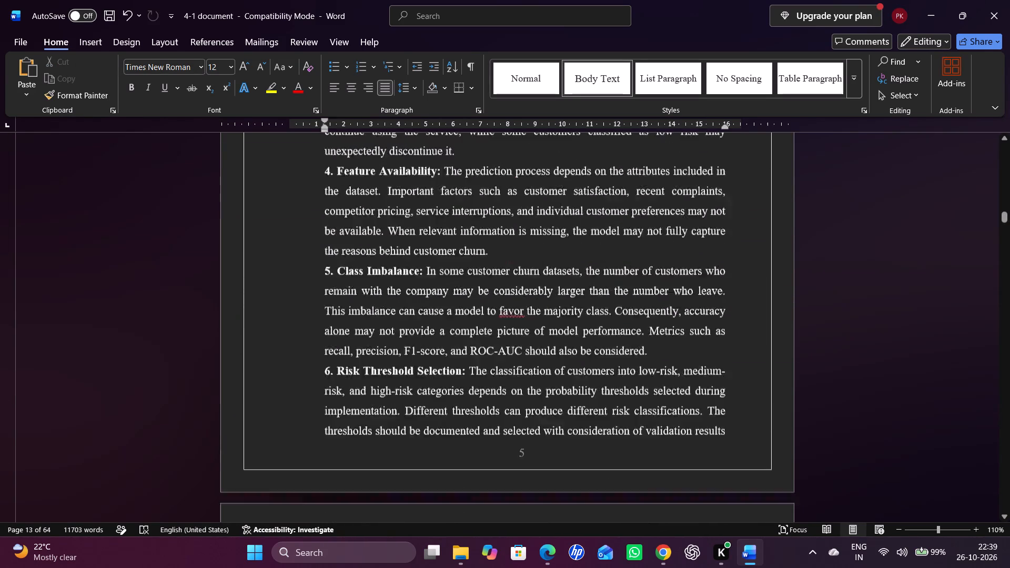
scroll(621, 388, "up", 3)
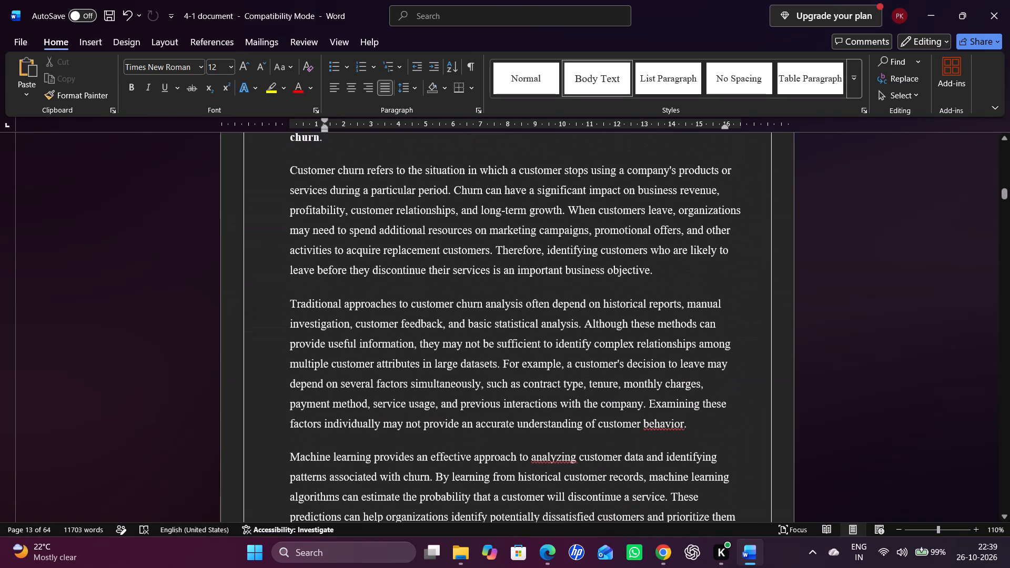
scroll(621, 388, "down", 3)
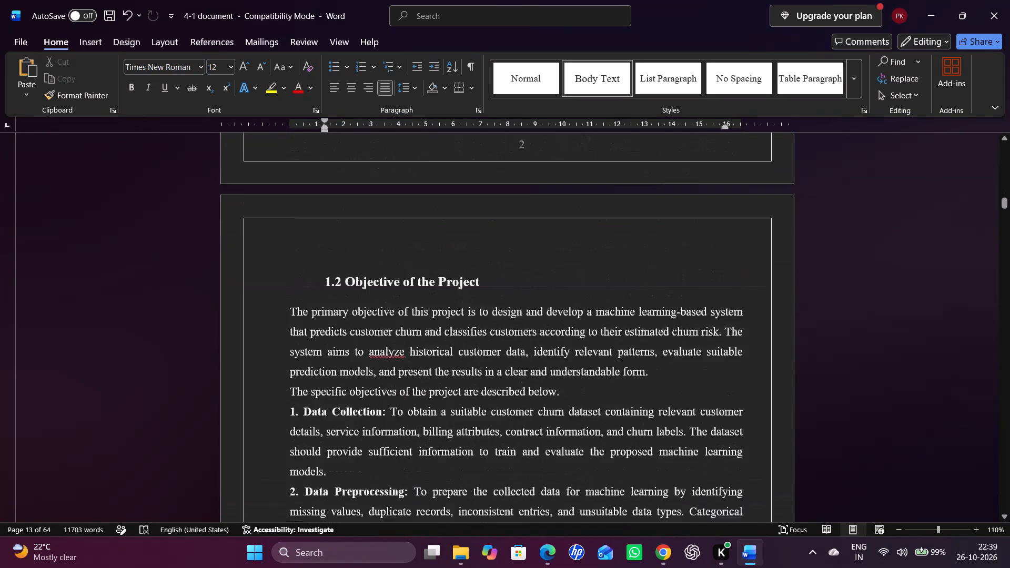
scroll(621, 388, "down", 1)
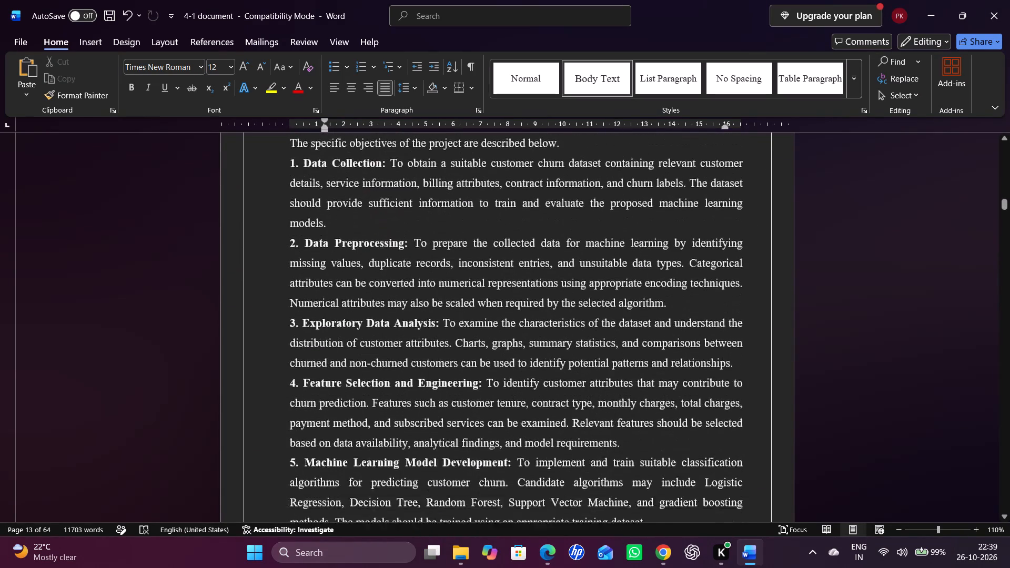
scroll(621, 388, "down", 5)
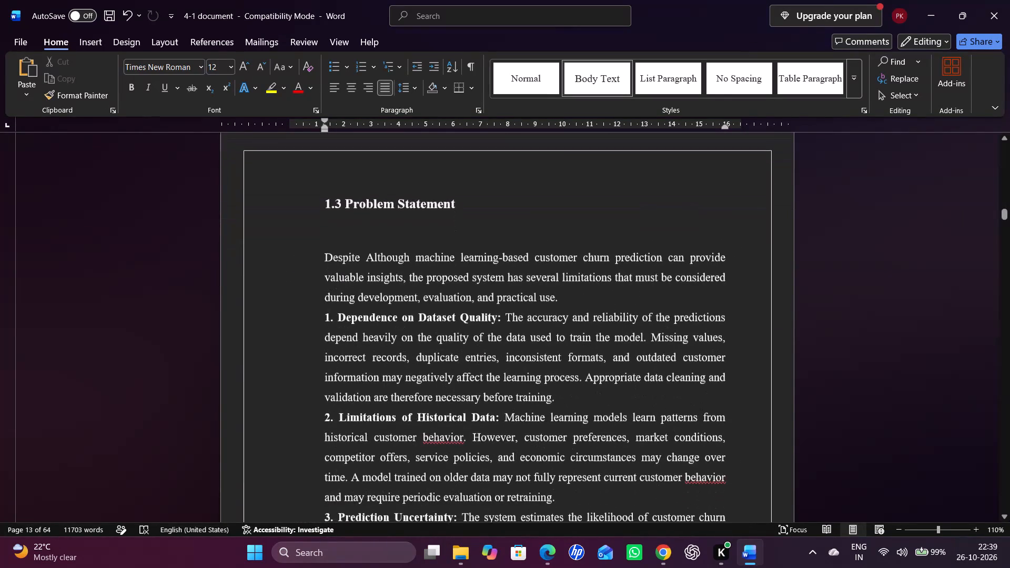
Set the first-line and left indents of the empty paragraph after the pasted limitations text to the page margin.
scroll(365, 274, "up", 1)
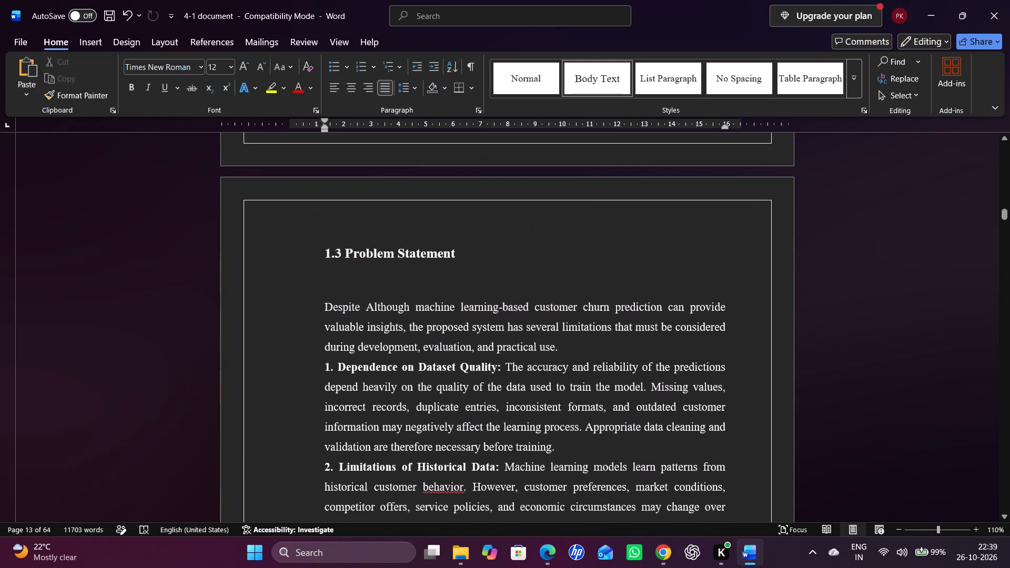
scroll(338, 124, "up", 1)
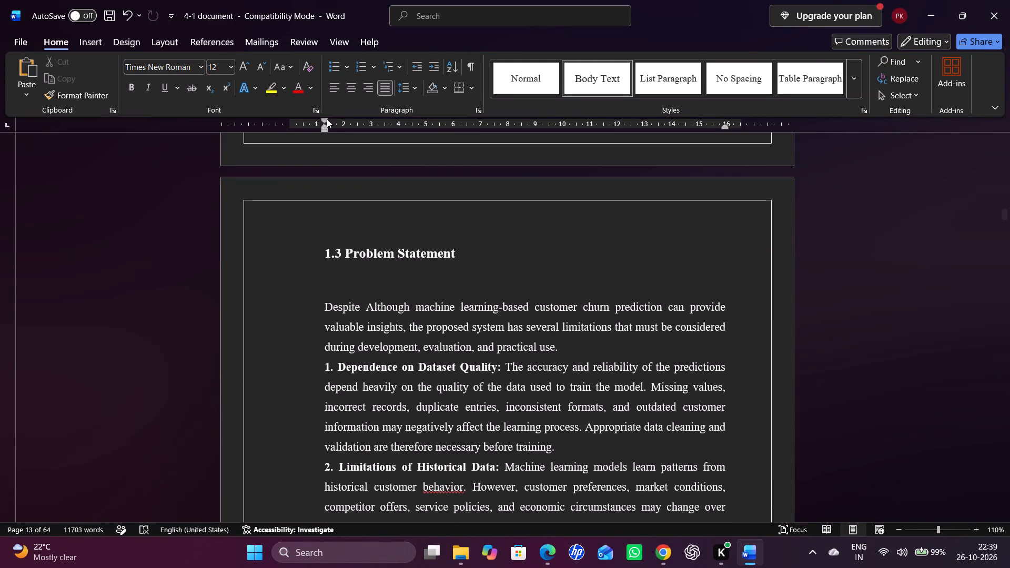
left_click_drag(327, 119, 291, 117)
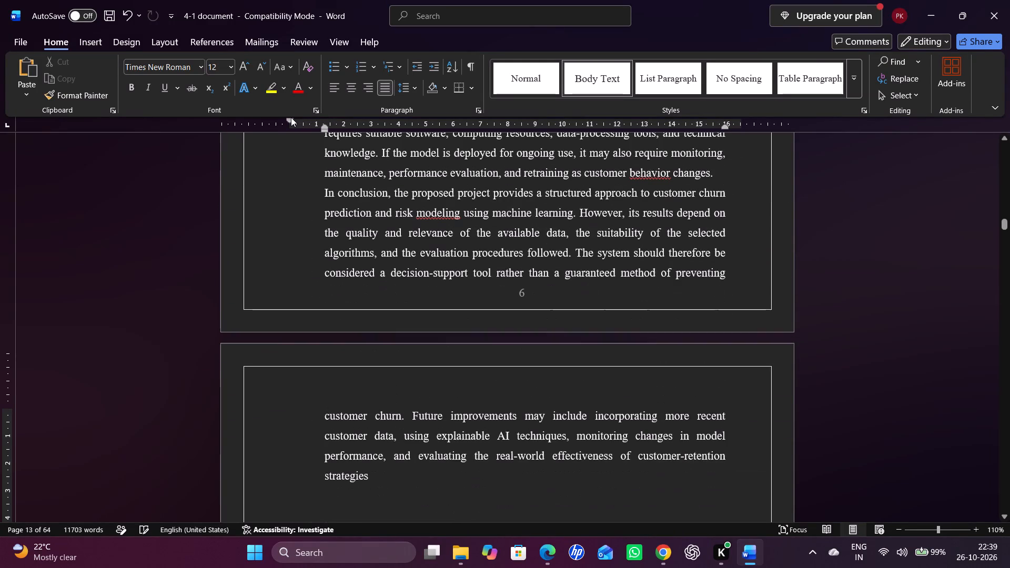
scroll(350, 224, "up", 2)
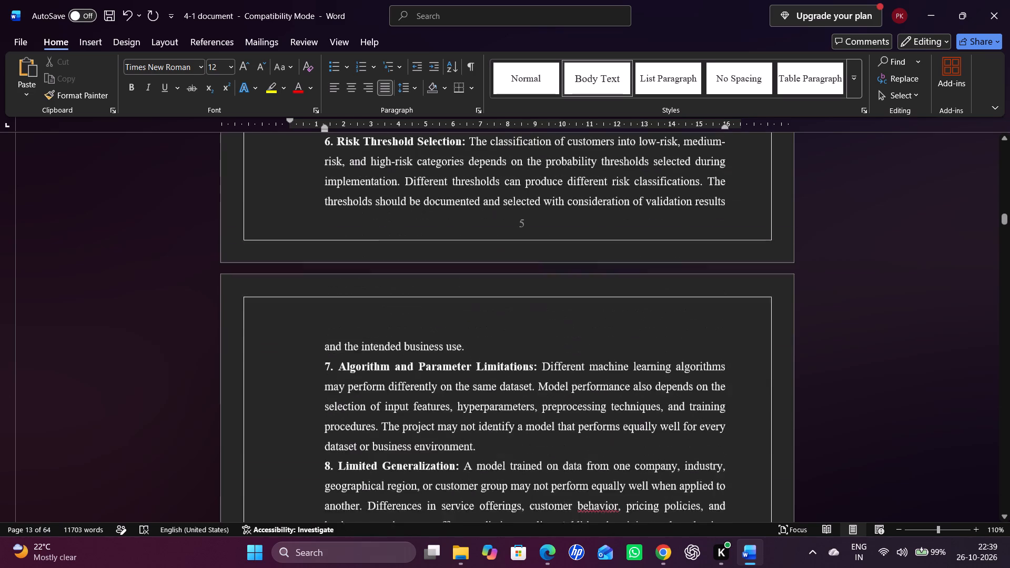
scroll(350, 224, "up", 5)
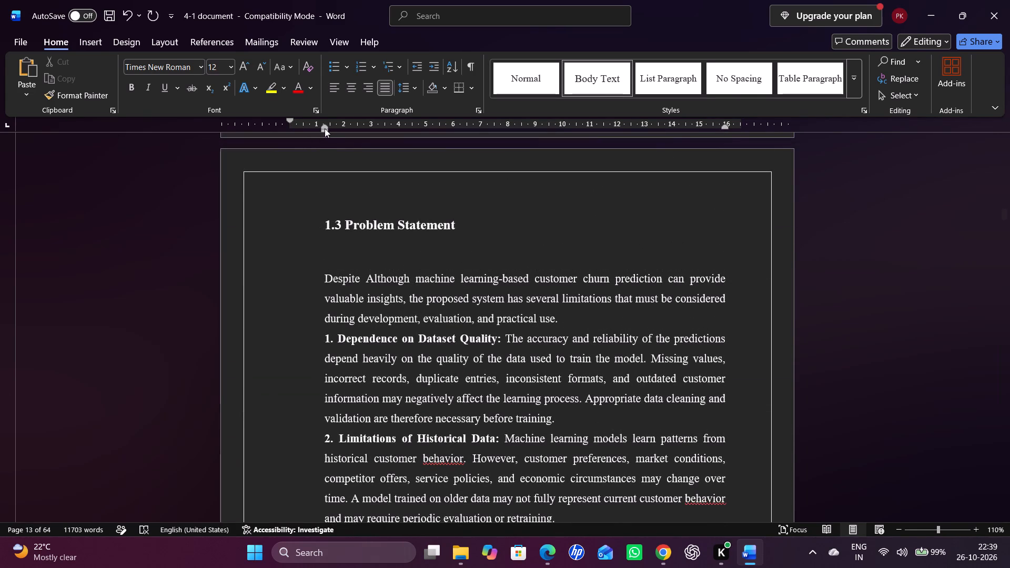
left_click_drag(325, 126, 289, 130)
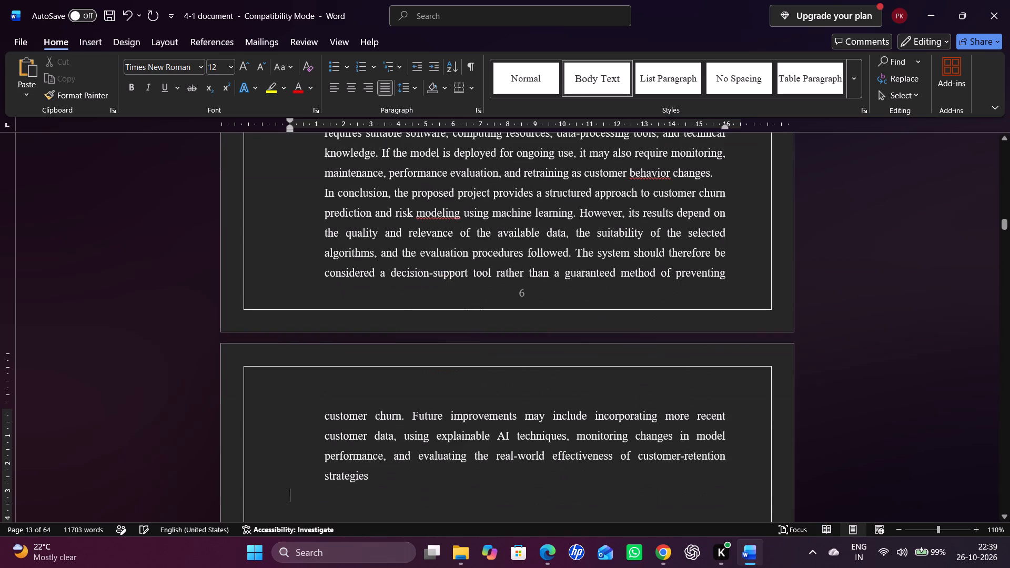
Remove the left indent from the 1.3 Problem Statement opening paragraph and items 1 to 3, aligning them with the page margin.
scroll(346, 192, "up", 5)
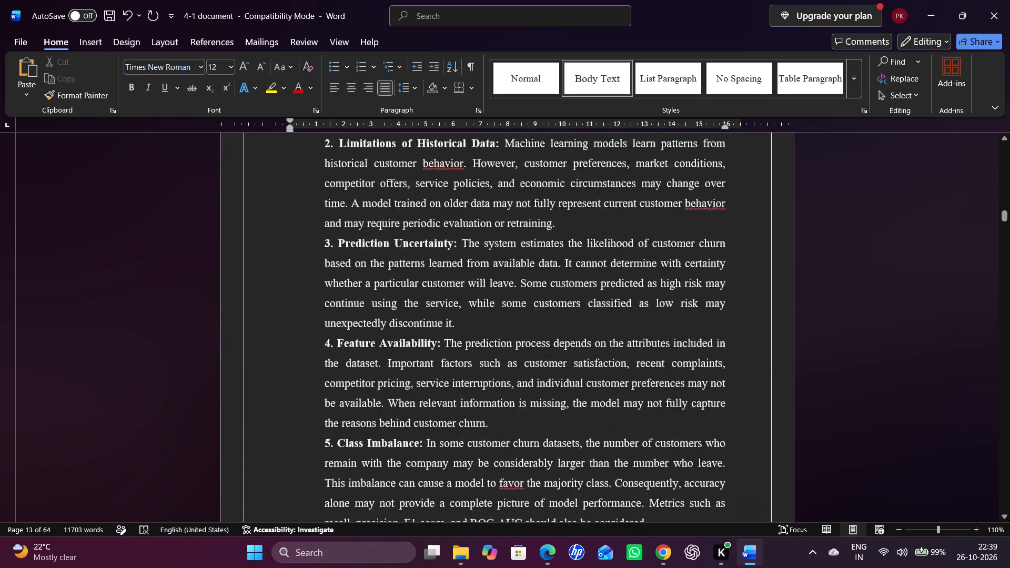
scroll(346, 192, "up", 1)
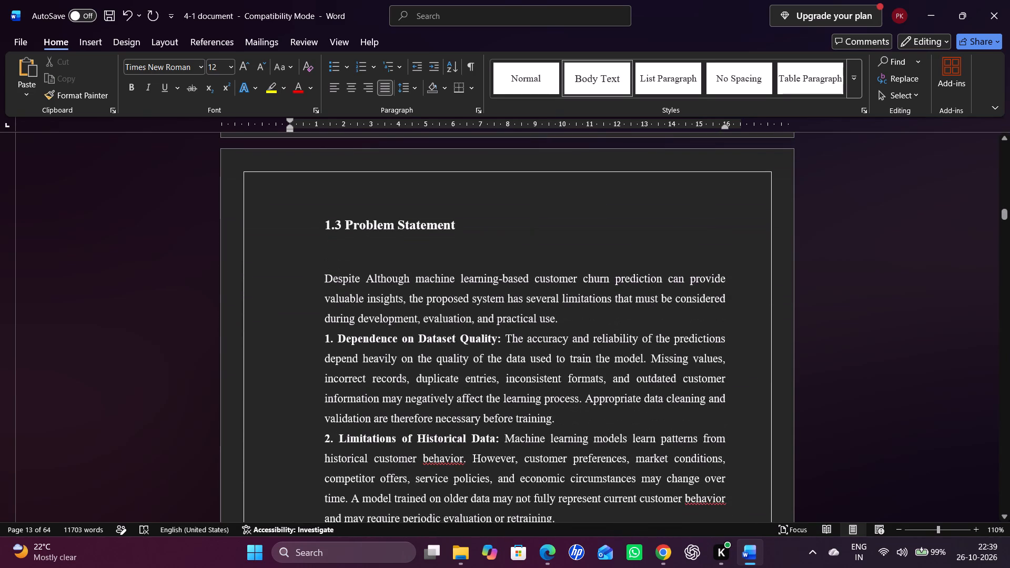
left_click(324, 280)
key("BackSpace")
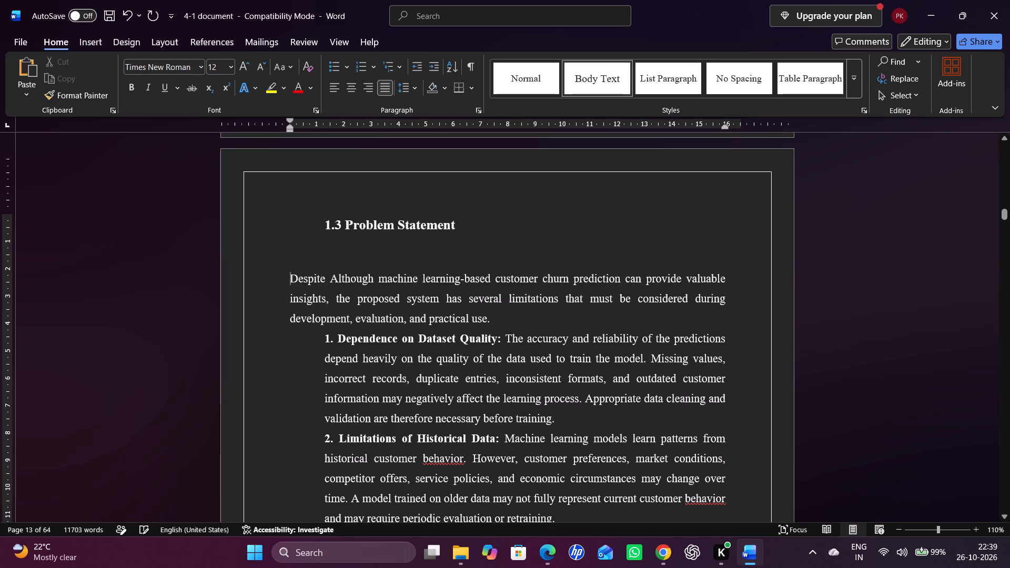
left_click(325, 341)
key("BackSpace")
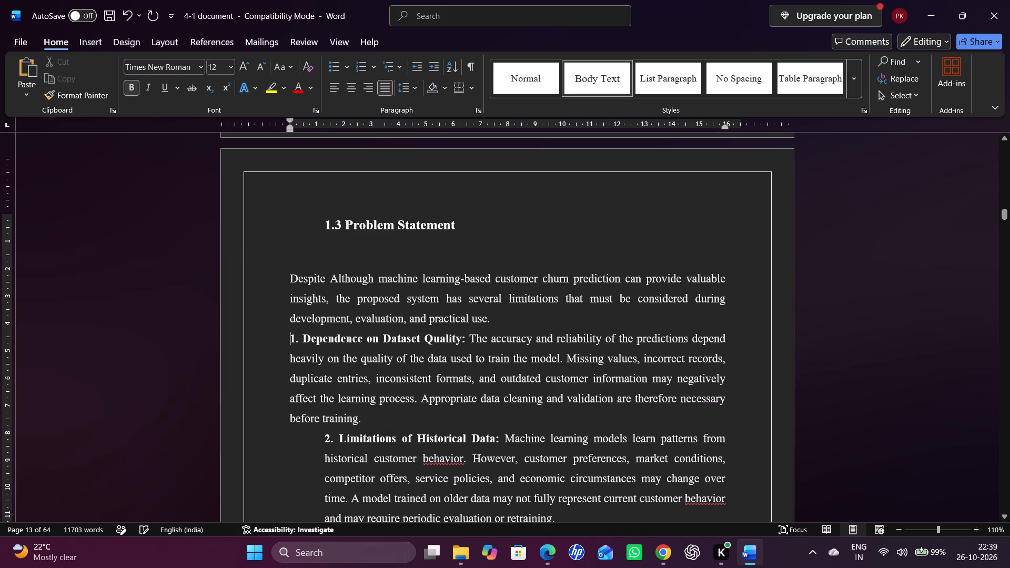
left_click(324, 438)
key("BackSpace")
scroll(324, 438, "down", 1)
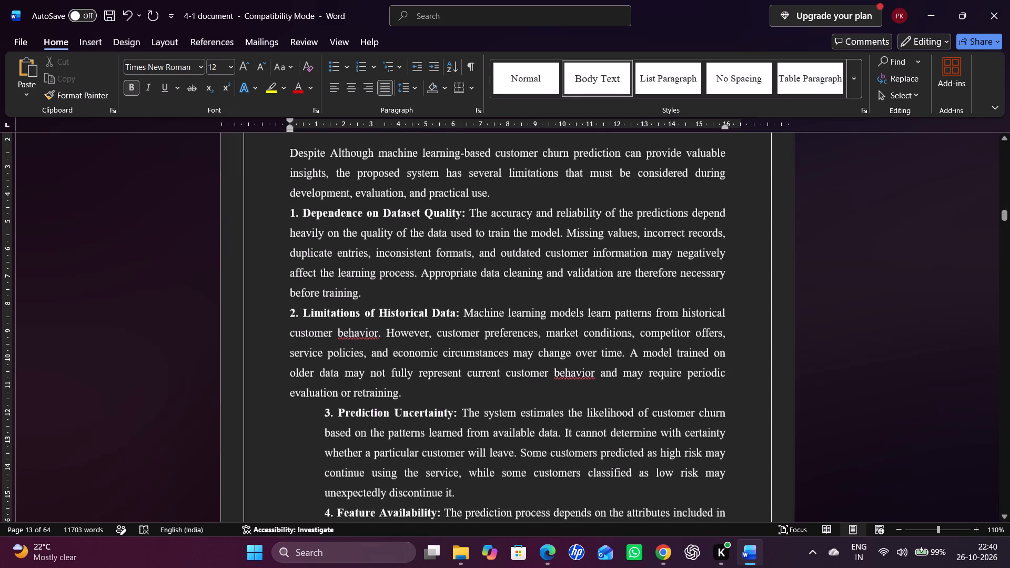
scroll(324, 438, "down", 1)
left_click(323, 351)
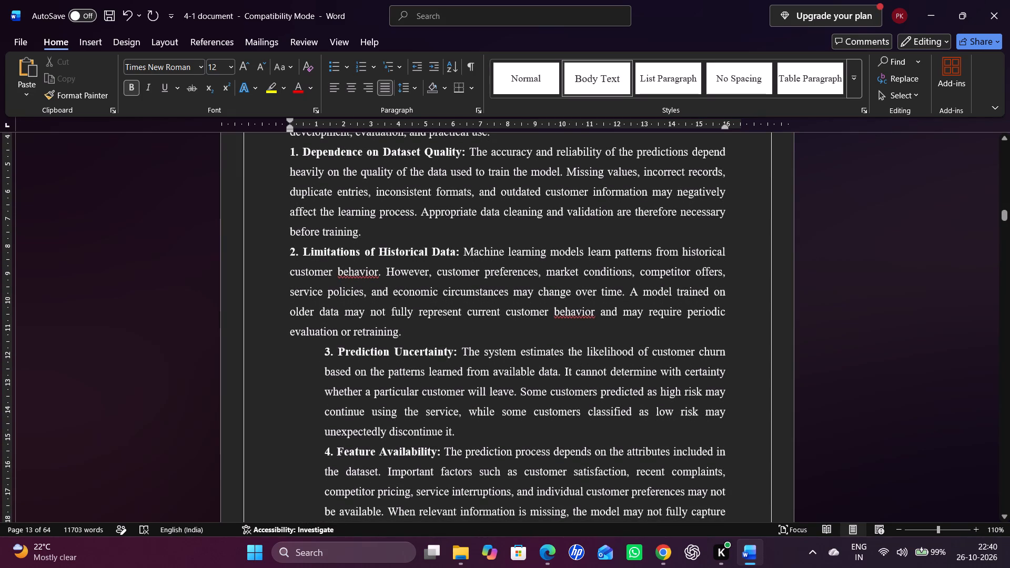
key("BackSpace")
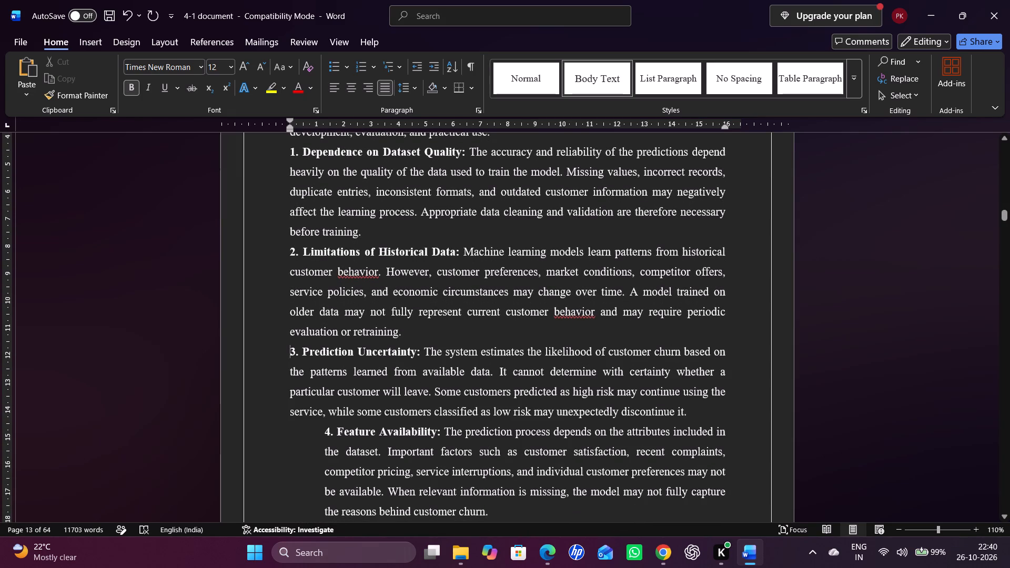
Review the report's earlier pages from 1.2 Objective of the Project back through the contents, abstract and acknowledgement to the certificate and cover.
scroll(303, 389, "up", 8)
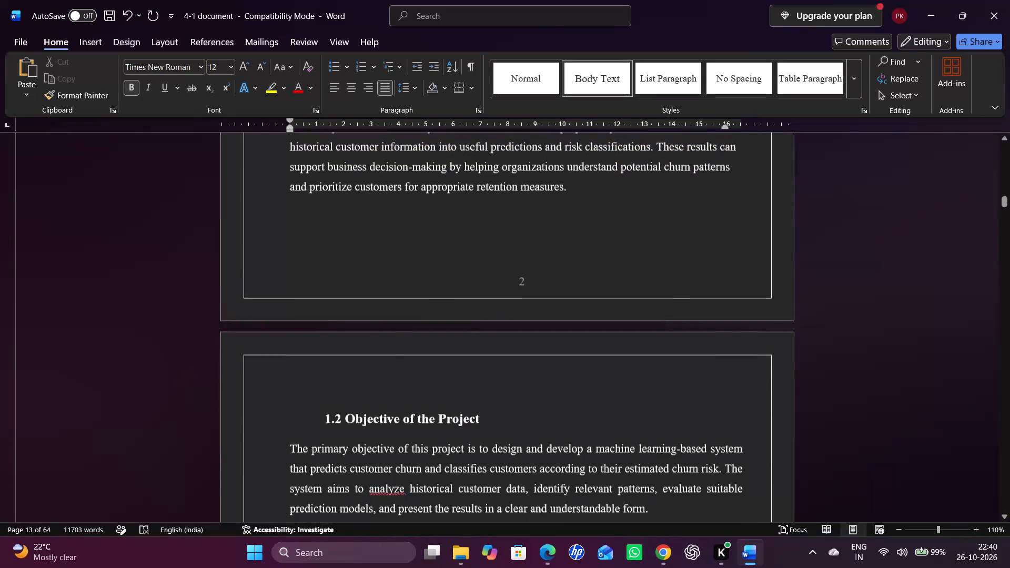
scroll(303, 389, "up", 1)
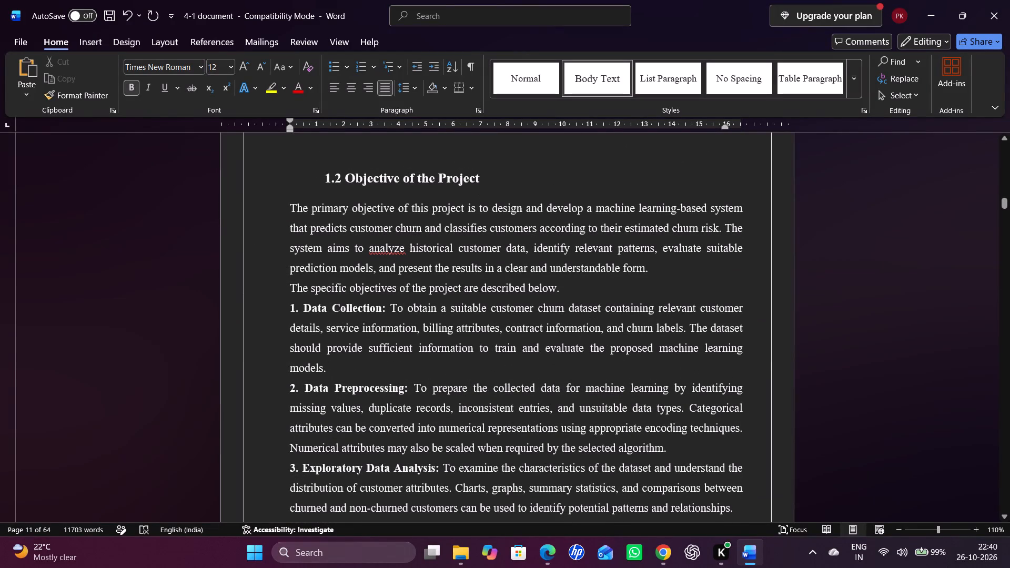
scroll(459, 287, "up", 6)
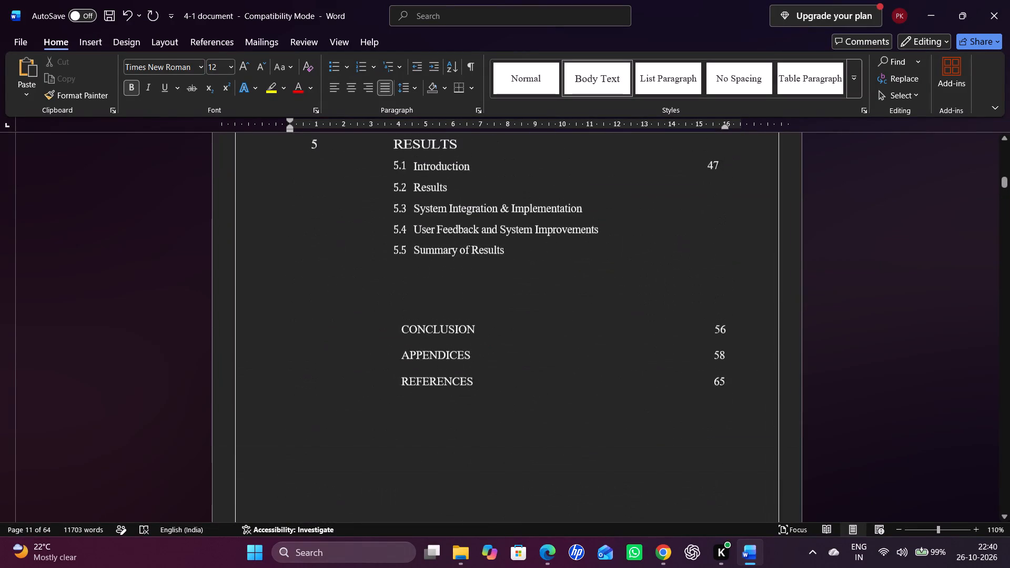
scroll(459, 287, "up", 5)
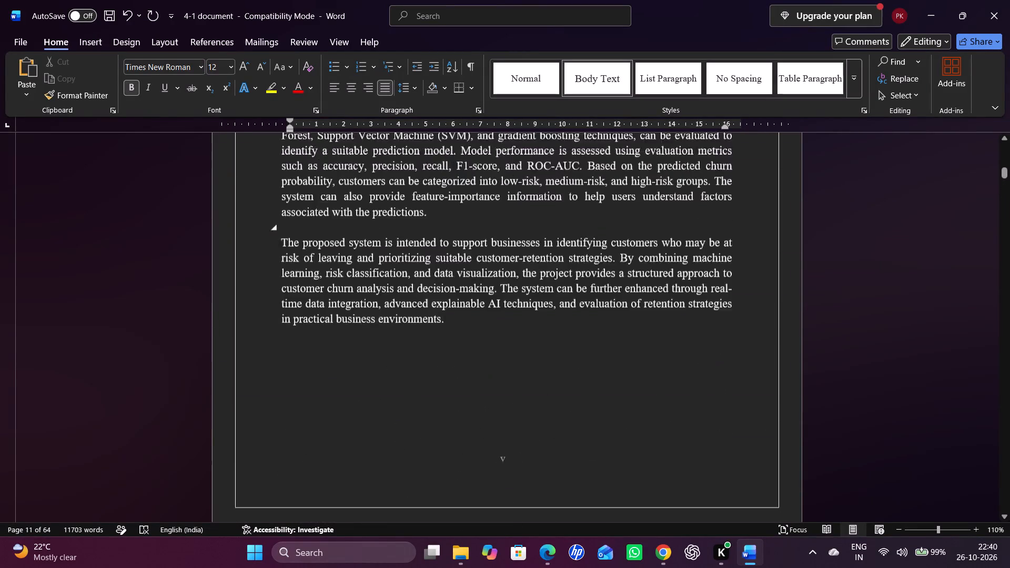
scroll(459, 287, "up", 3)
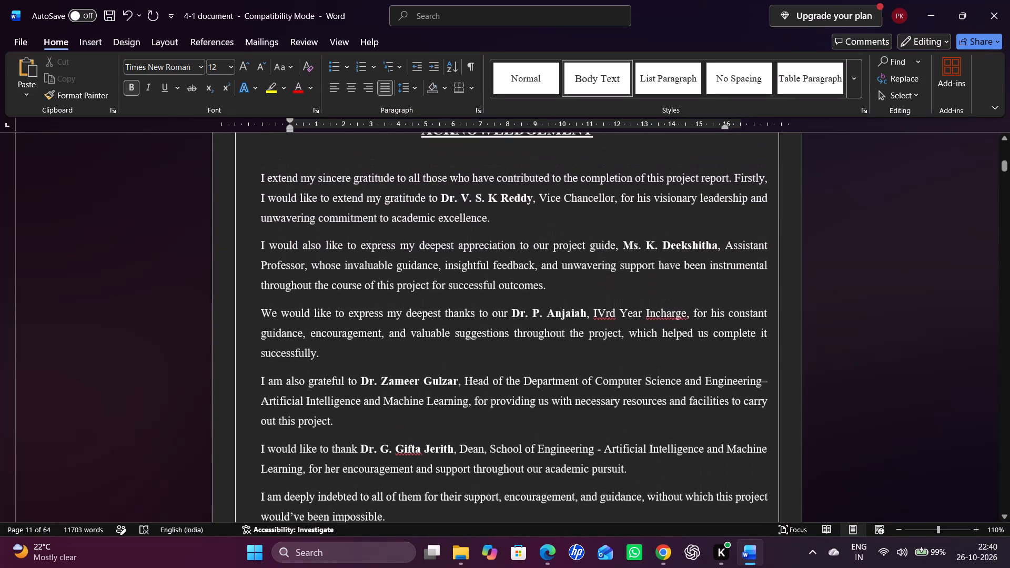
scroll(459, 287, "up", 2)
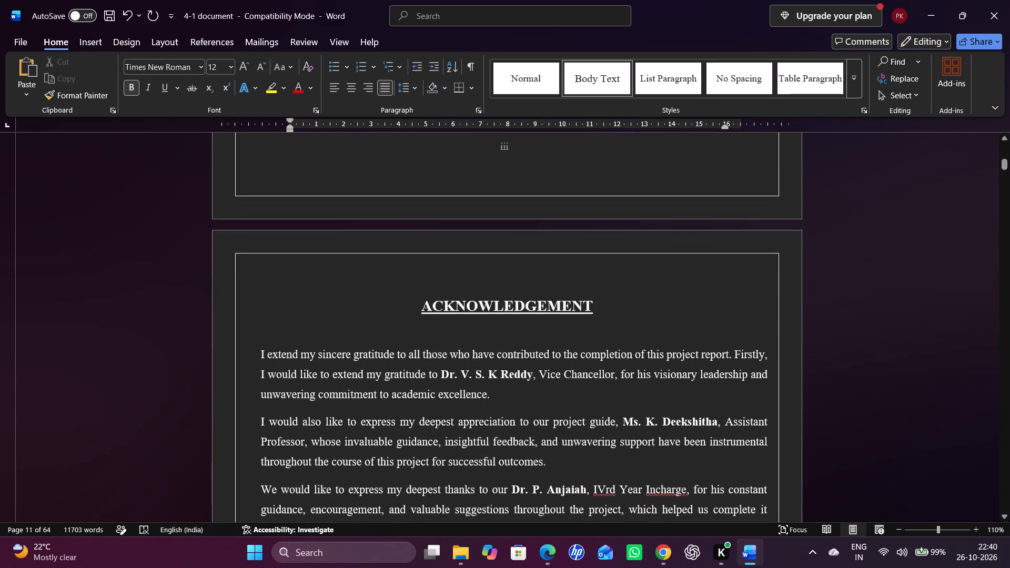
scroll(459, 287, "up", 1)
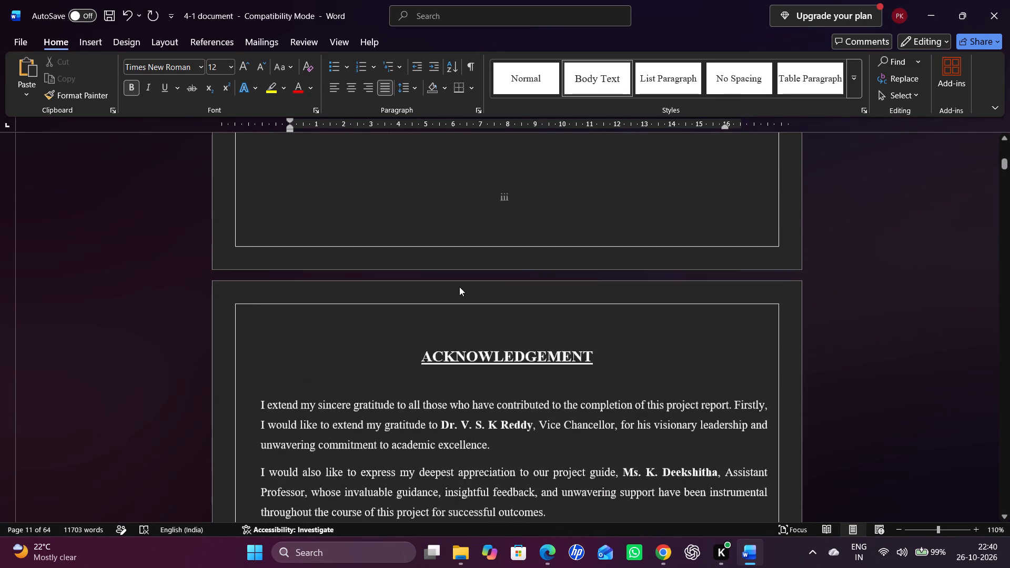
scroll(459, 287, "up", 4)
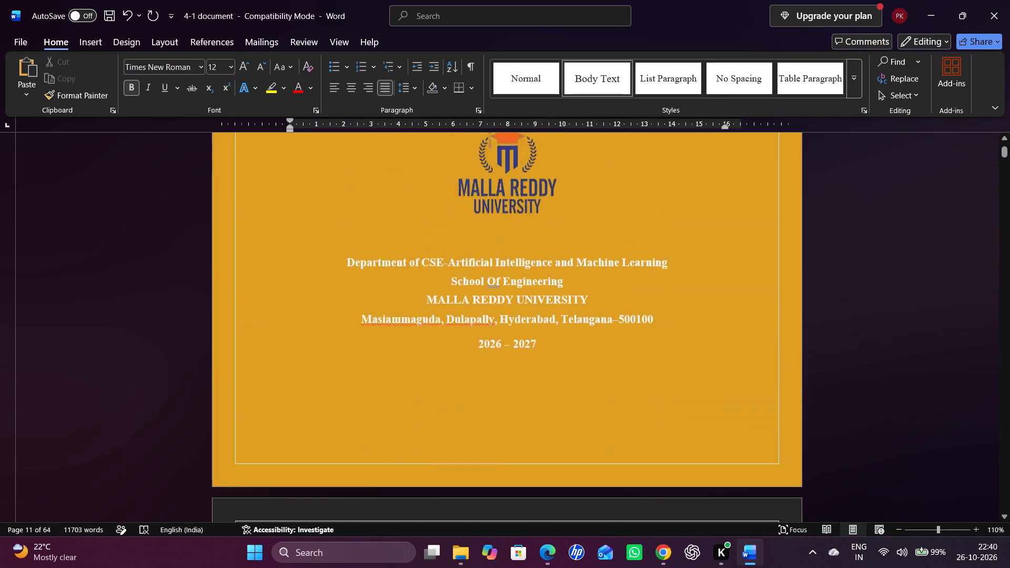
scroll(459, 287, "up", 1)
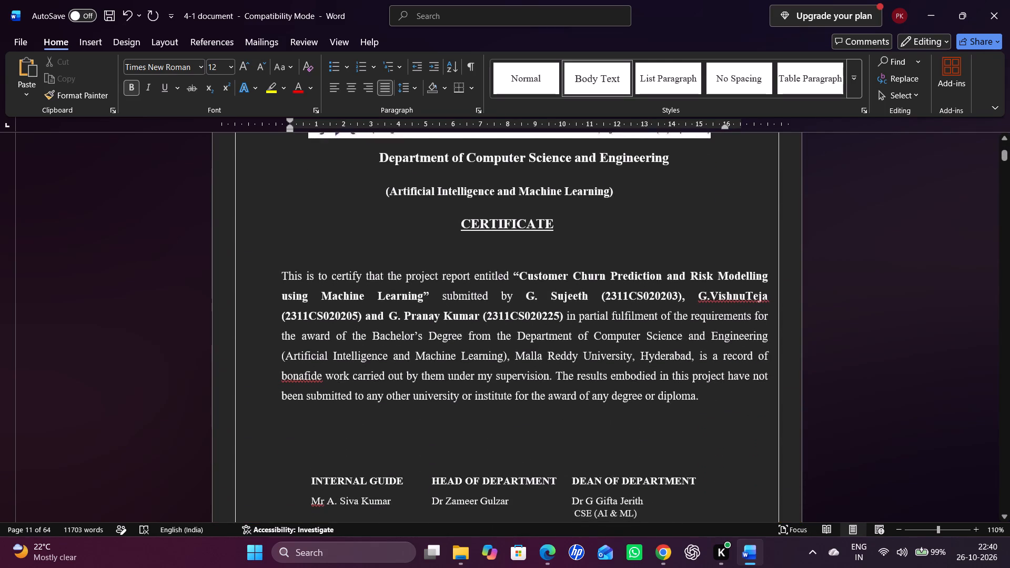
scroll(459, 287, "up", 1)
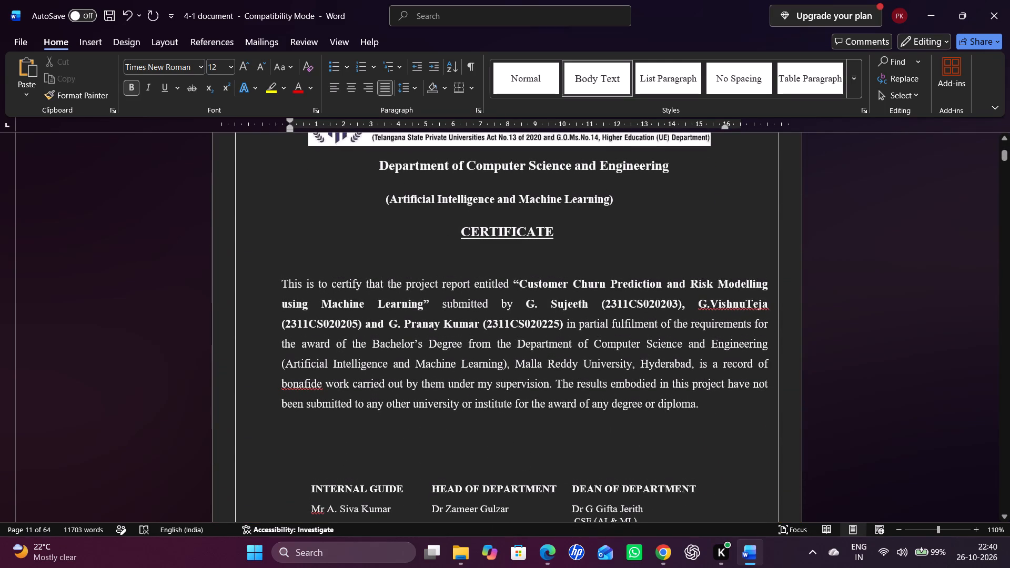
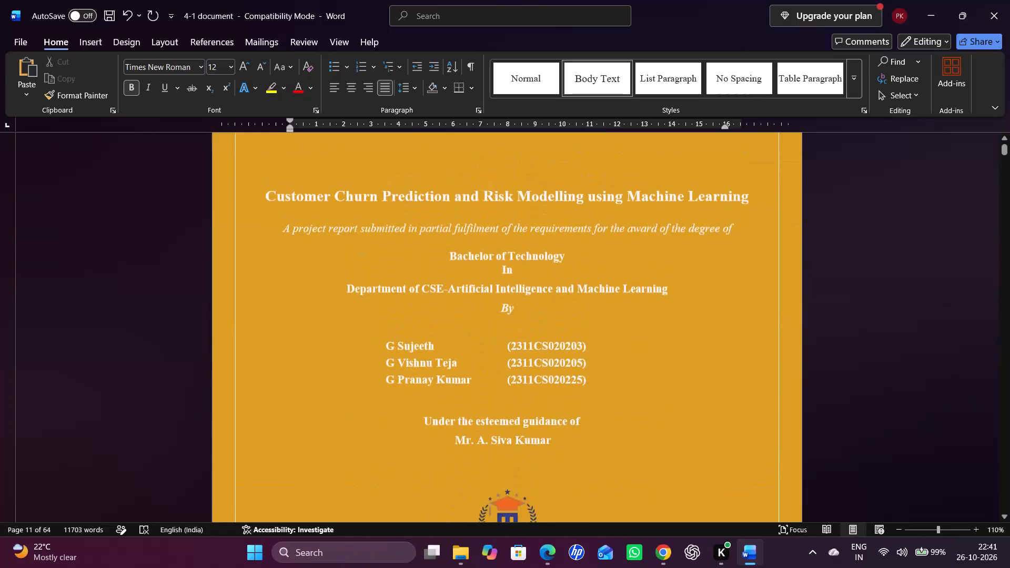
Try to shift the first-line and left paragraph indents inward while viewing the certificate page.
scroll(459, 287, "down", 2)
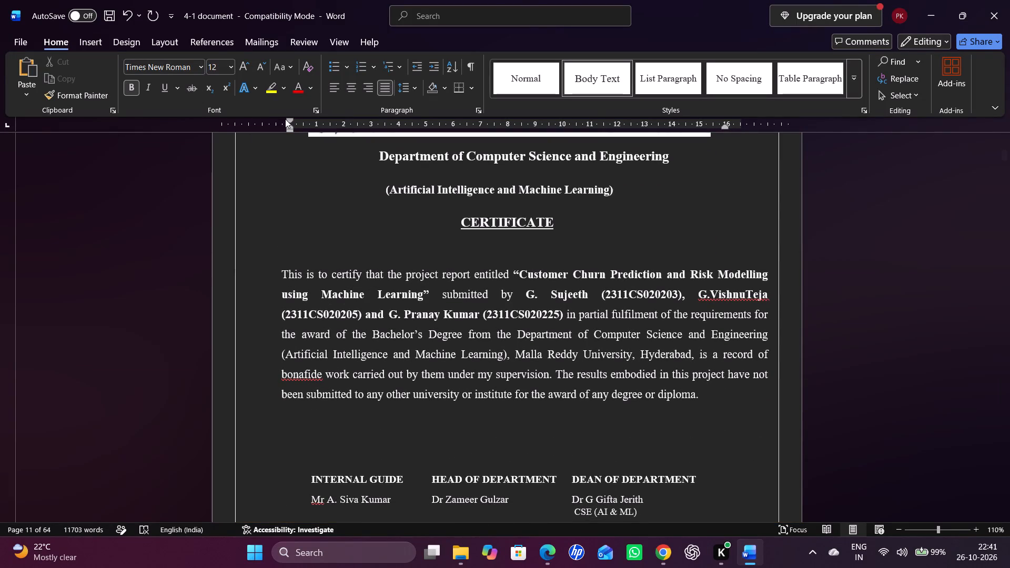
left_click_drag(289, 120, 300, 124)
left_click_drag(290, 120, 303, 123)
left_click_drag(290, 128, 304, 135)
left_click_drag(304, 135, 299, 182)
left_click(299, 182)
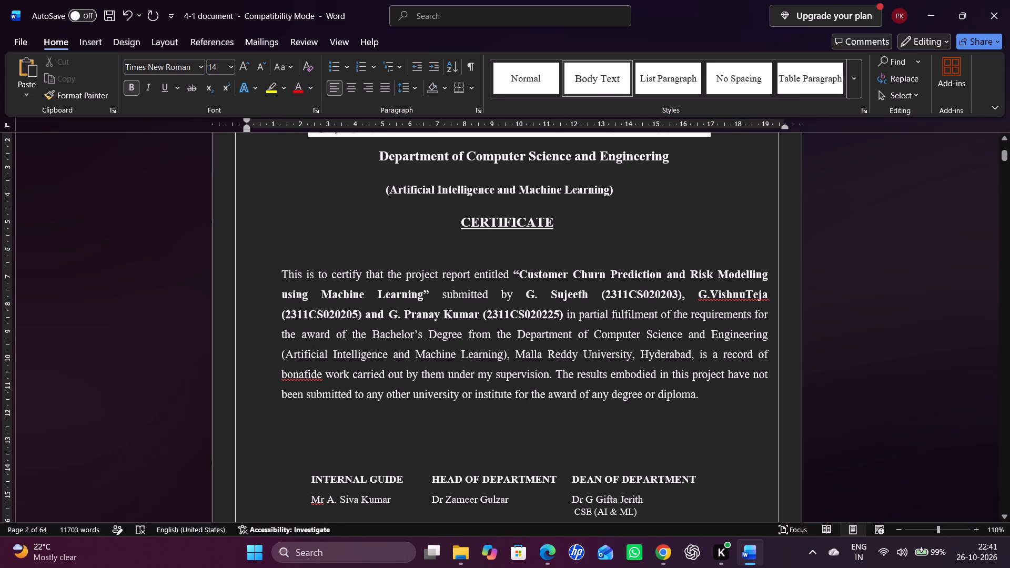
Select the whole document and move its left page margin inward to about 2.5 cm from the page edge.
scroll(306, 219, "up", 1)
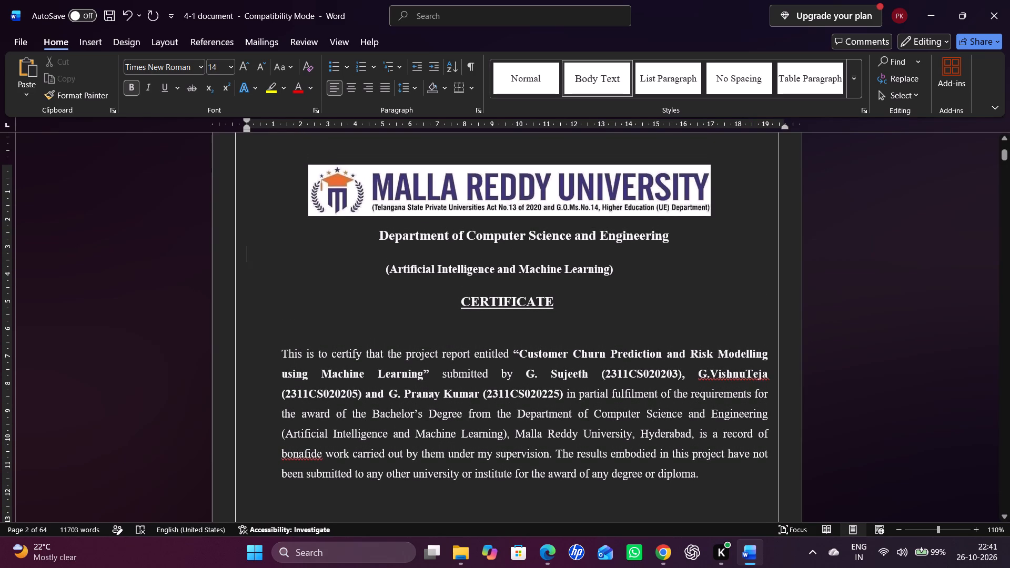
scroll(320, 258, "right", 1)
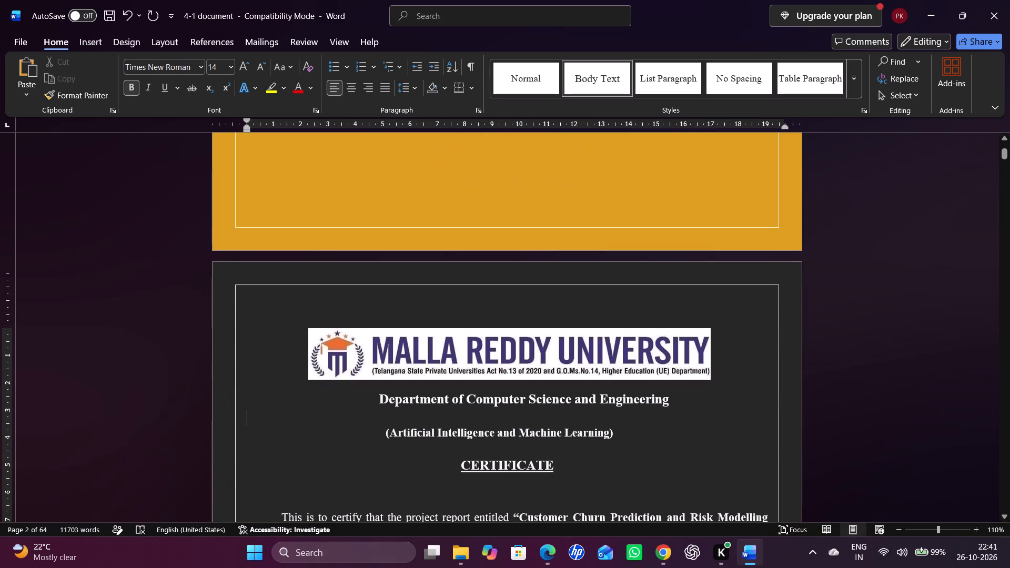
scroll(338, 422, "down", 1)
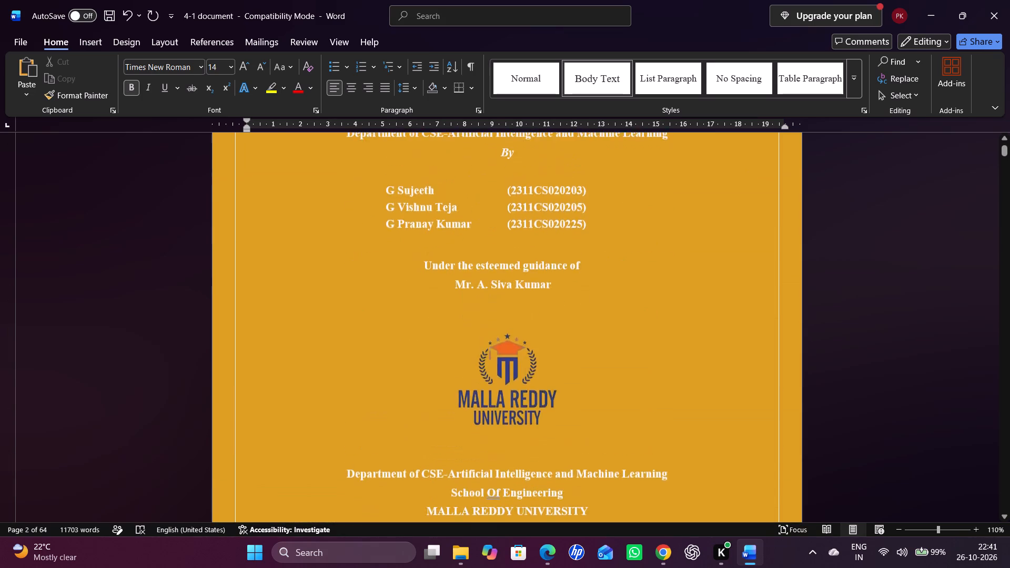
scroll(338, 422, "down", 2)
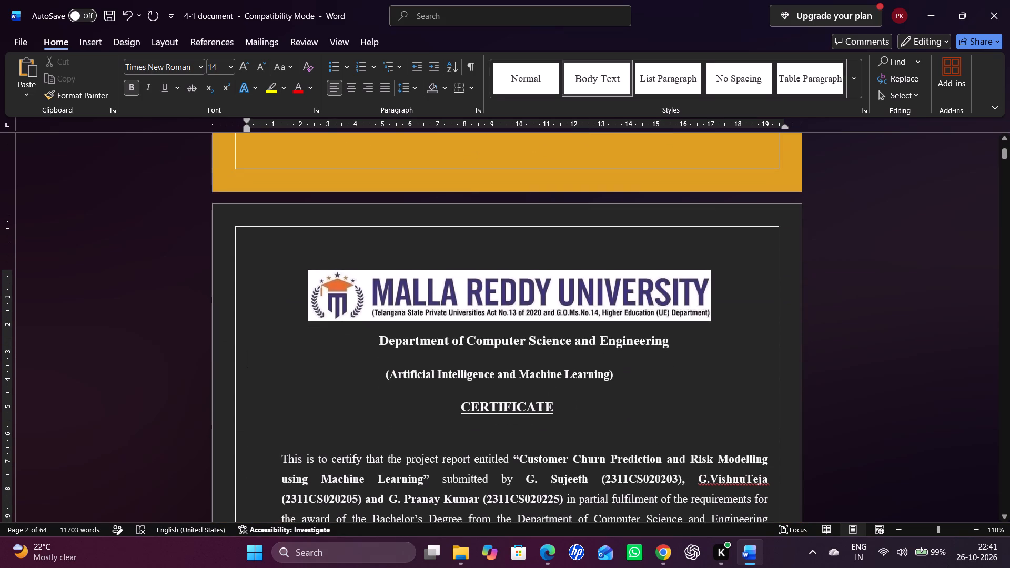
scroll(338, 422, "down", 2)
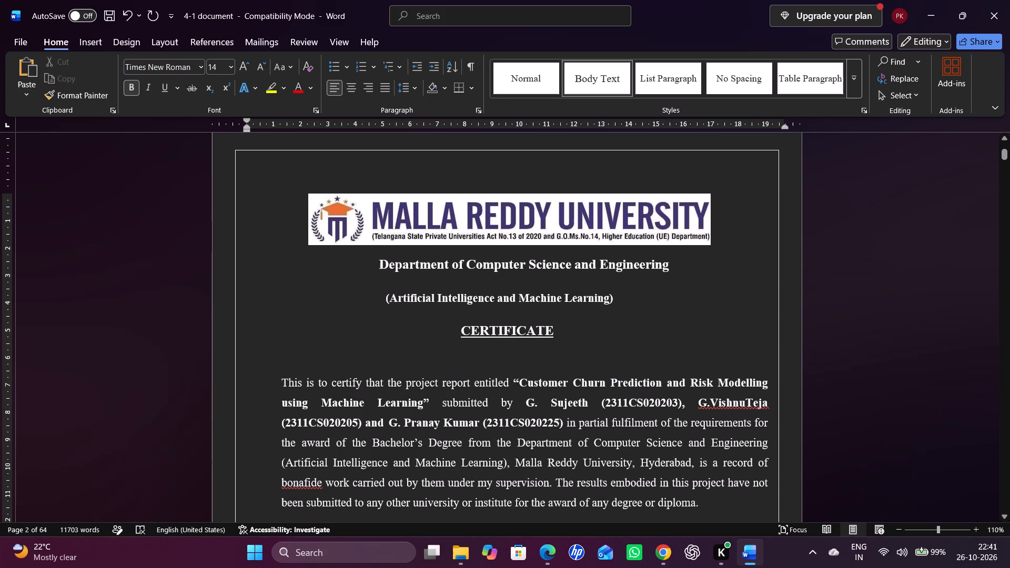
key("ctrl+a")
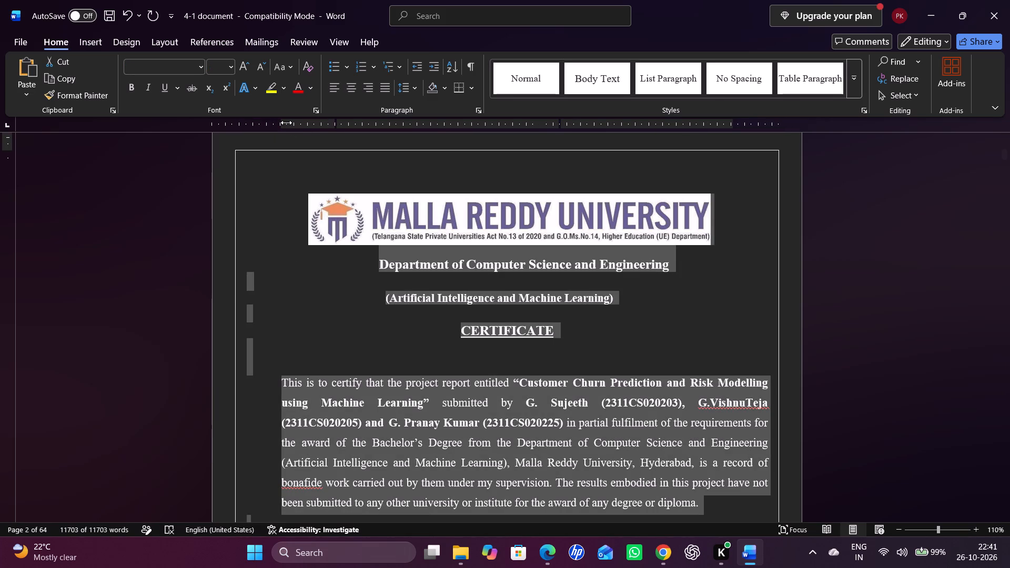
left_click_drag(286, 123, 302, 127)
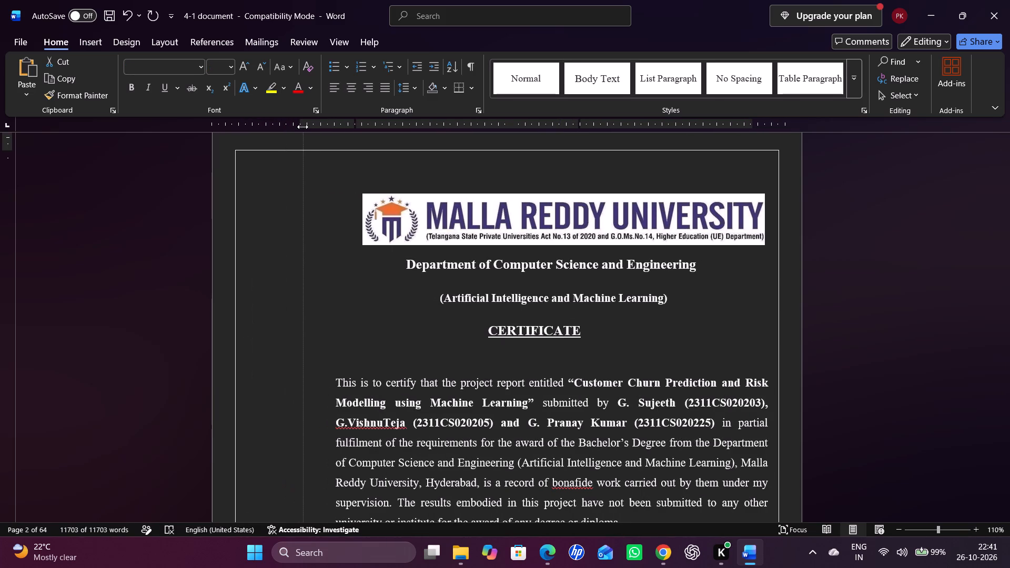
left_click_drag(302, 127, 301, 128)
left_click_drag(301, 128, 287, 131)
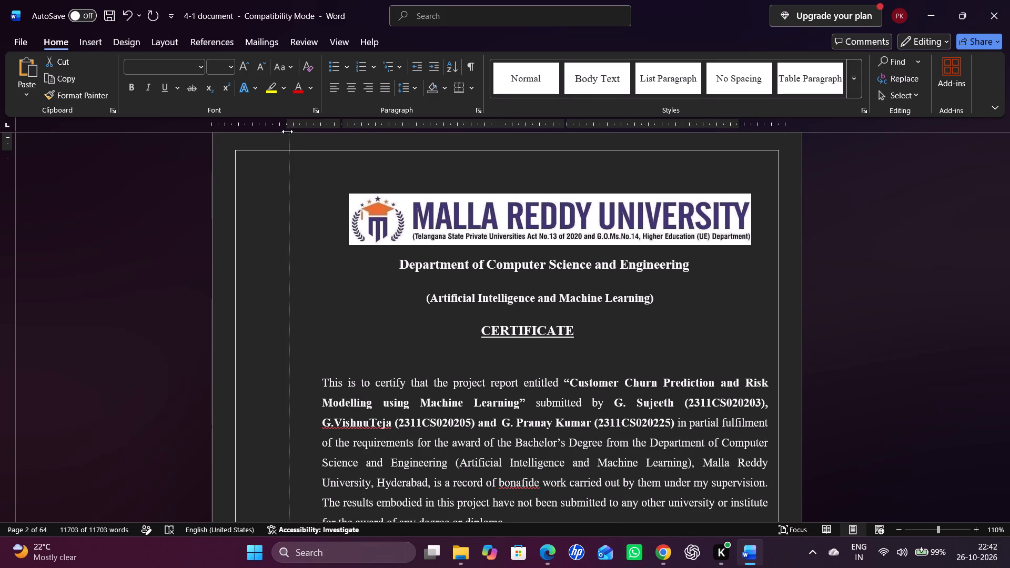
left_click_drag(287, 131, 285, 137)
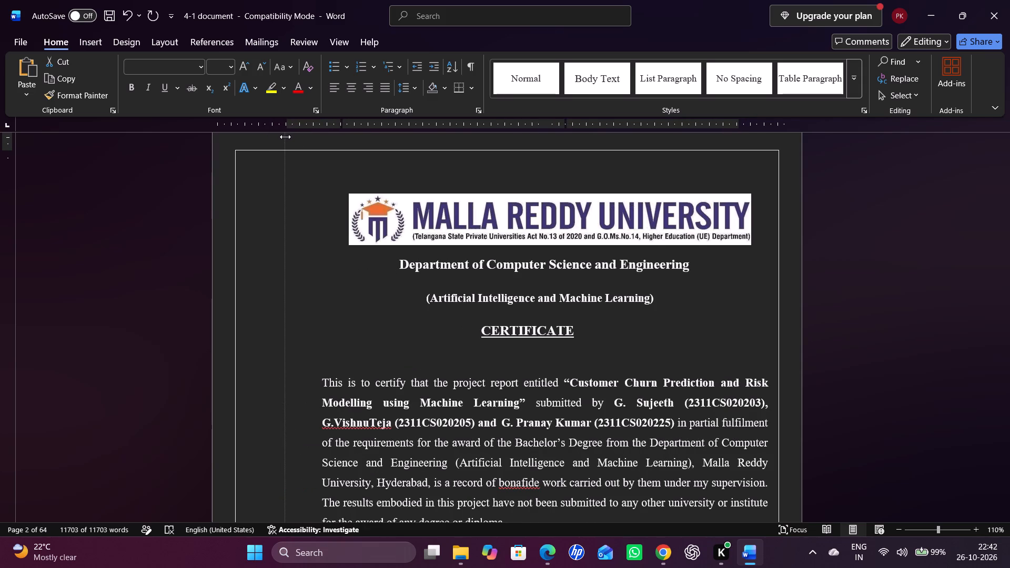
left_click_drag(285, 137, 288, 137)
left_click_drag(288, 137, 283, 140)
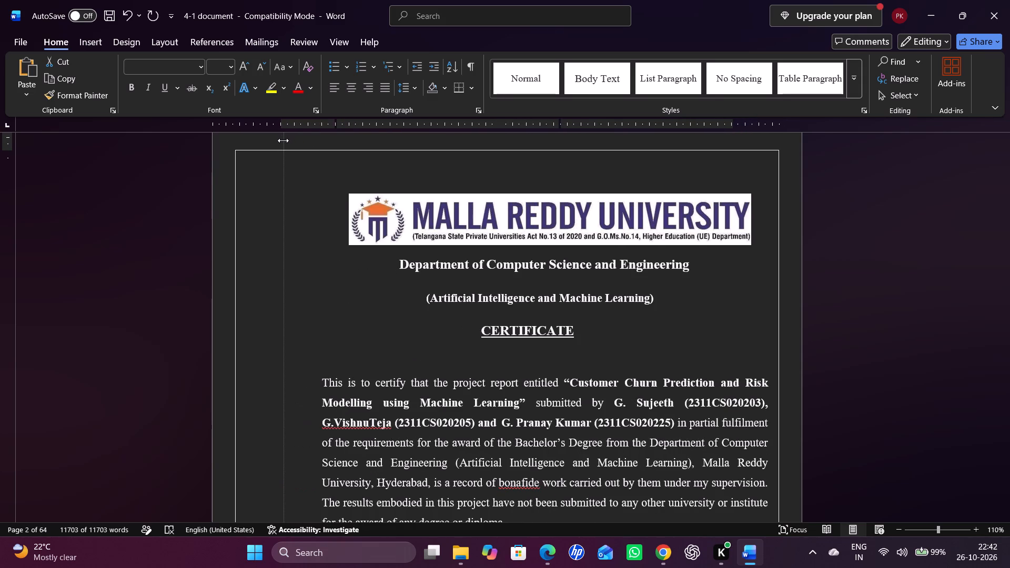
left_click_drag(283, 140, 285, 139)
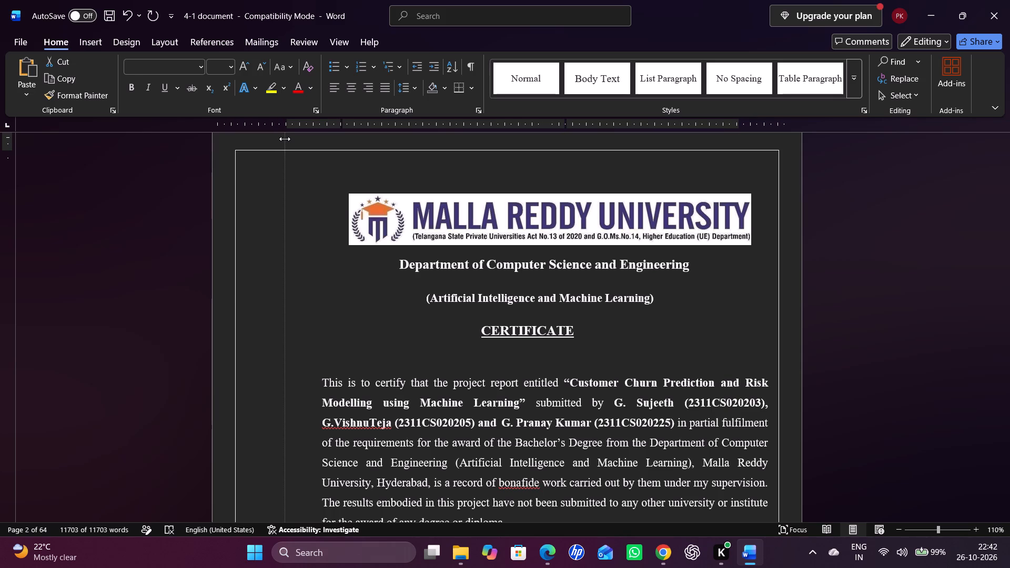
left_click_drag(285, 139, 280, 143)
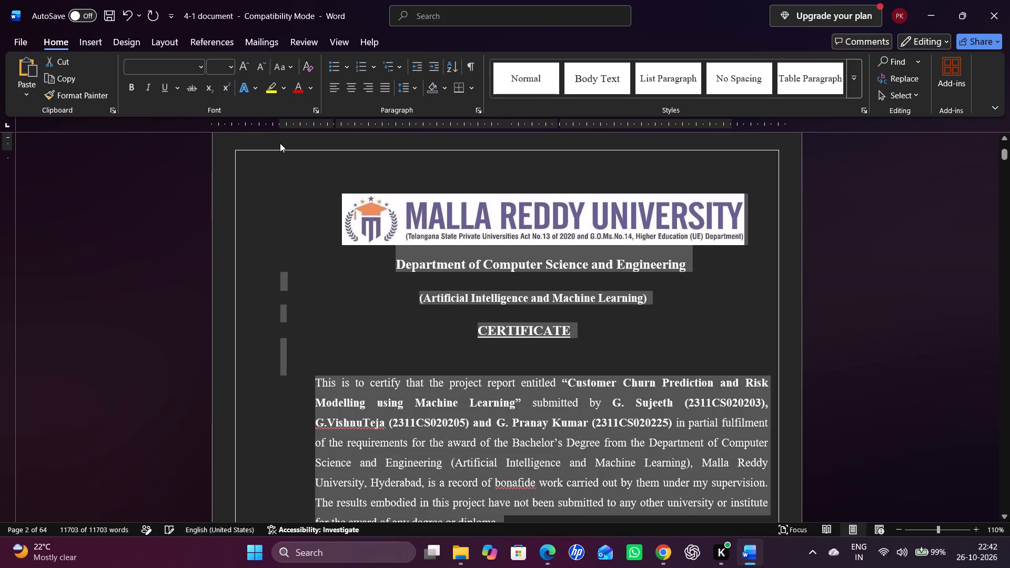
left_click(342, 309)
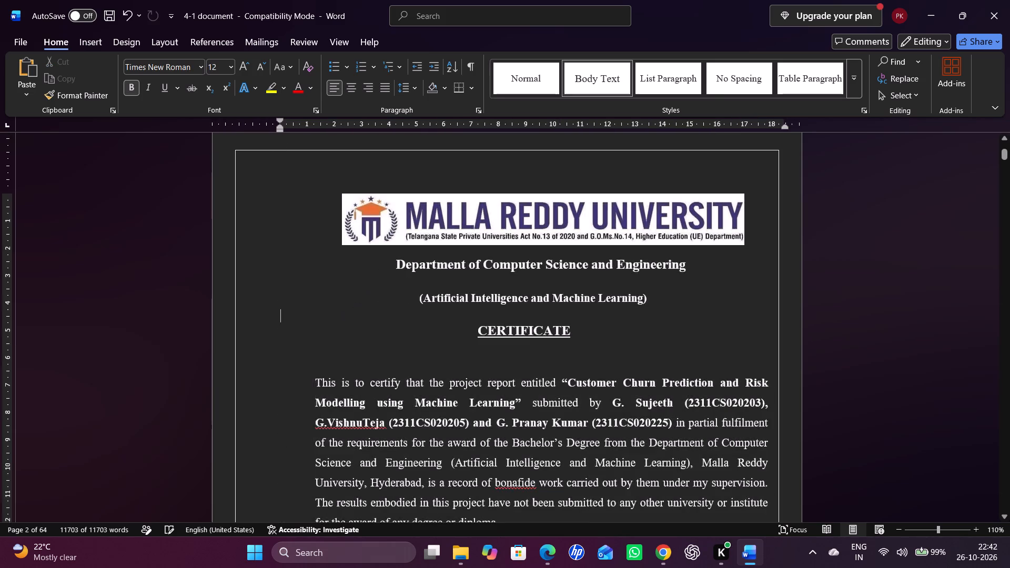
Examine the text alignment on the front pages, from the declaration and acknowledgement to the abstract and table of contents.
scroll(342, 309, "down", 2)
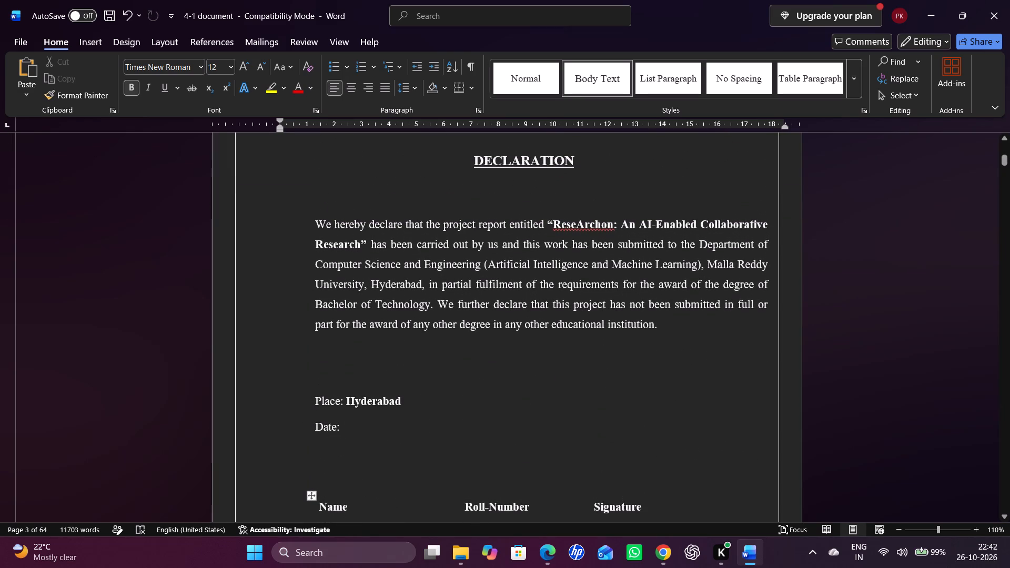
scroll(484, 387, "down", 4)
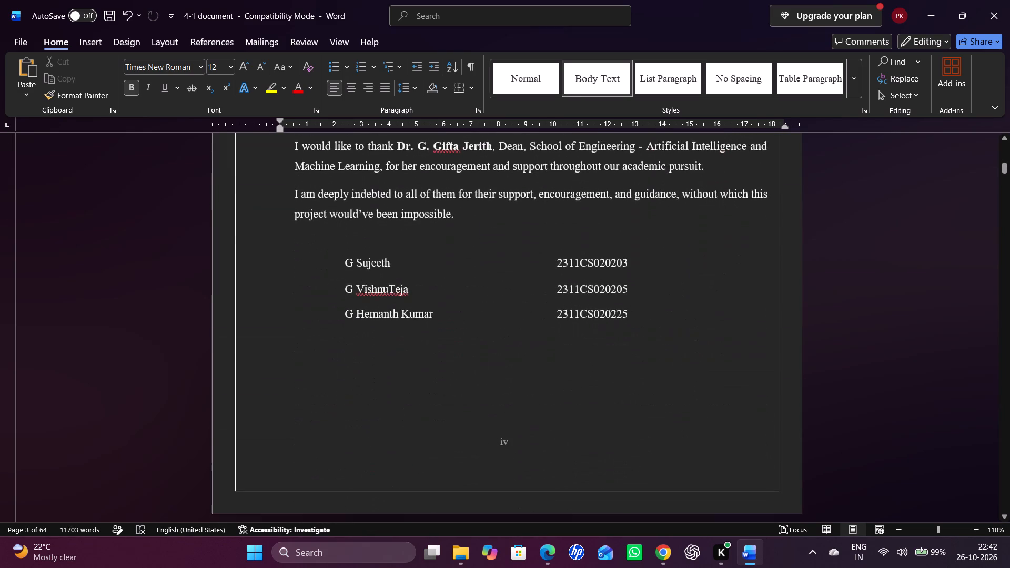
scroll(484, 387, "down", 1)
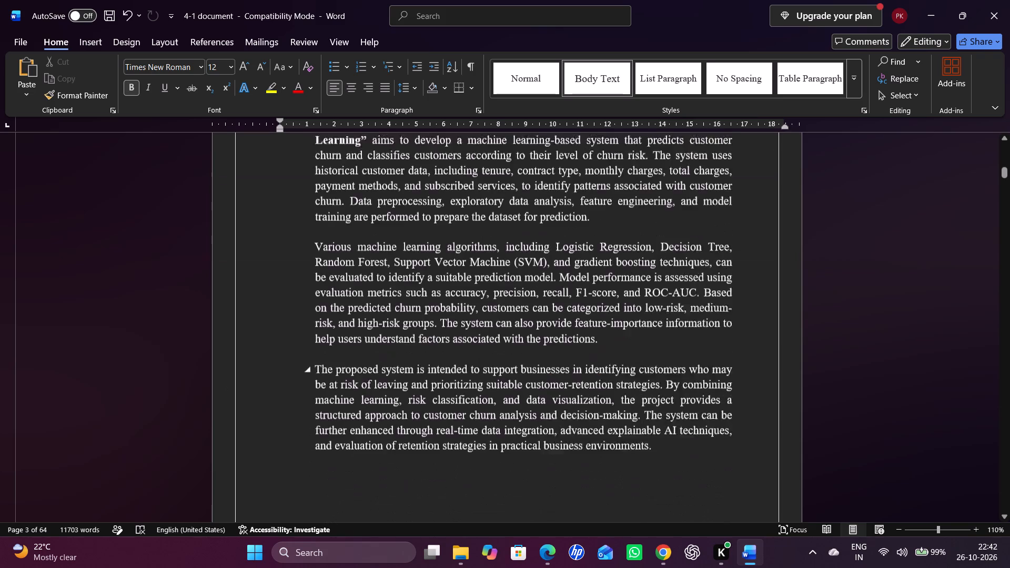
scroll(484, 387, "down", 1)
scroll(484, 387, "up", 1)
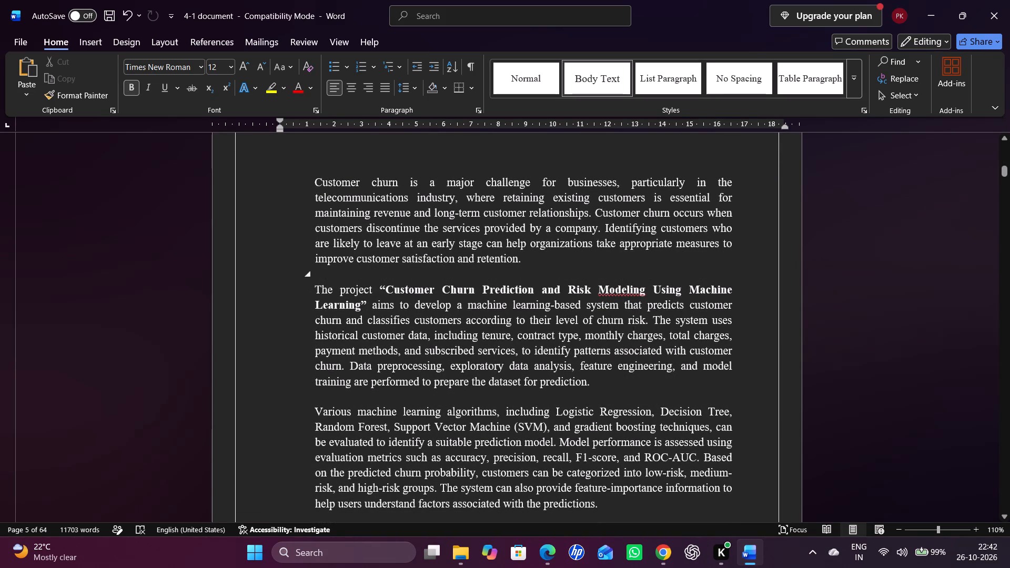
left_click(466, 239)
scroll(466, 239, "down", 1)
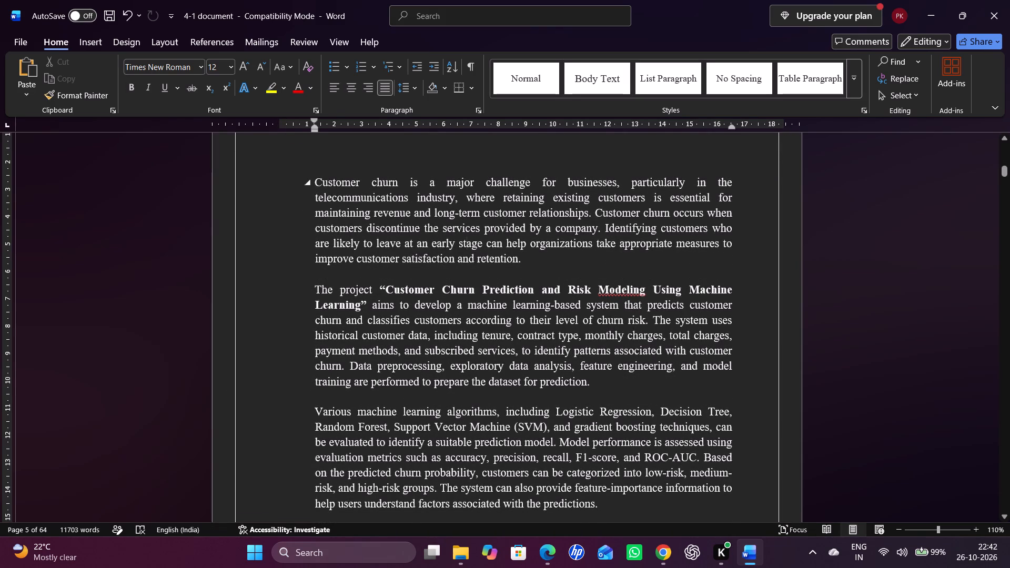
scroll(466, 239, "down", 1)
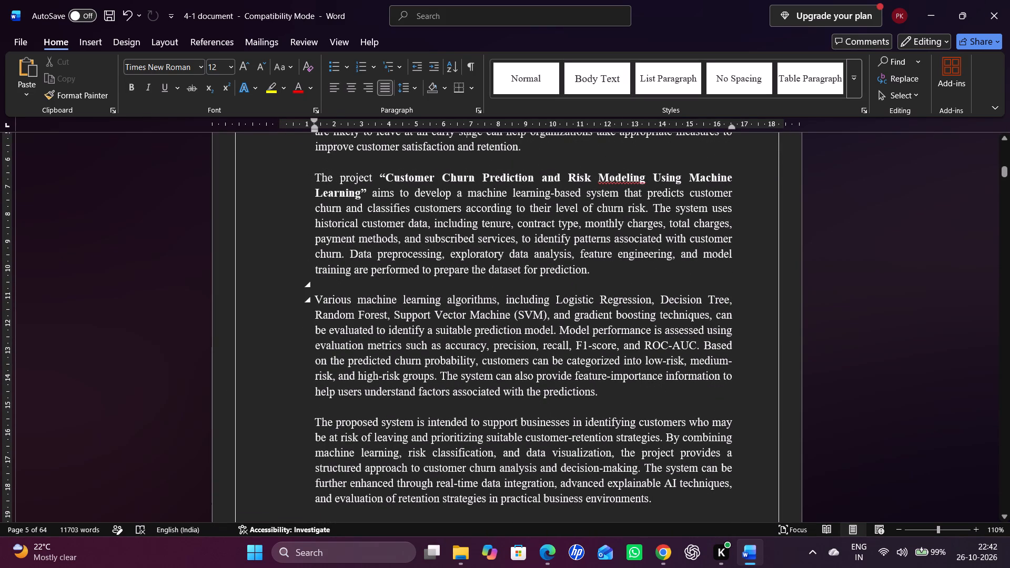
left_click(426, 299)
left_click_drag(318, 297, 607, 400)
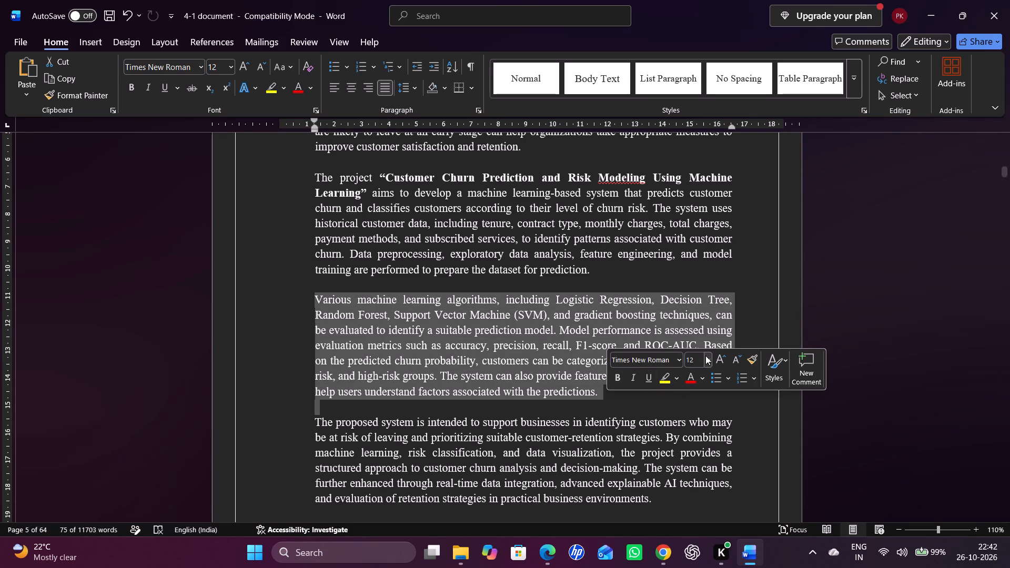
left_click(655, 268)
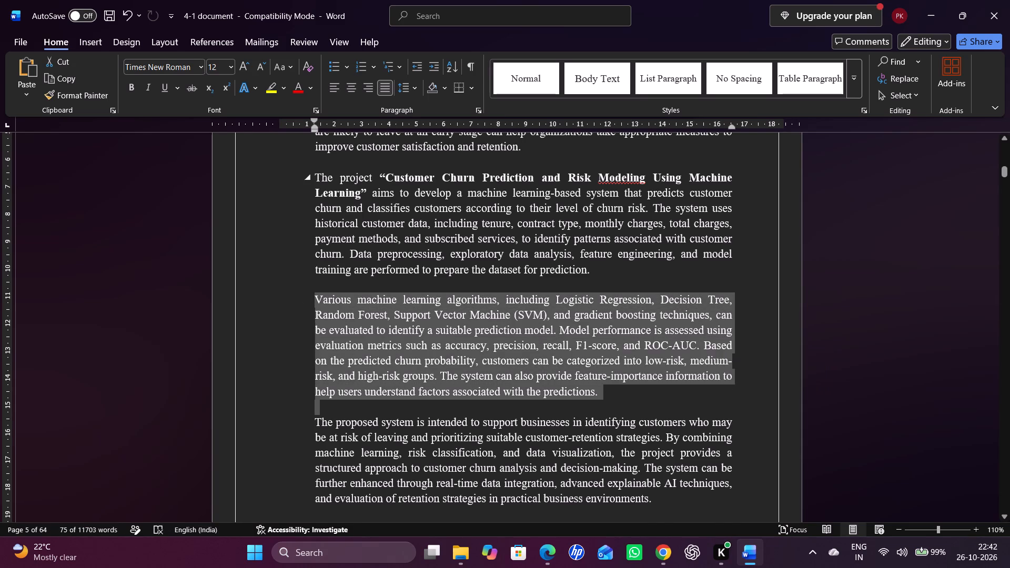
scroll(655, 268, "up", 1)
scroll(655, 266, "down", 1)
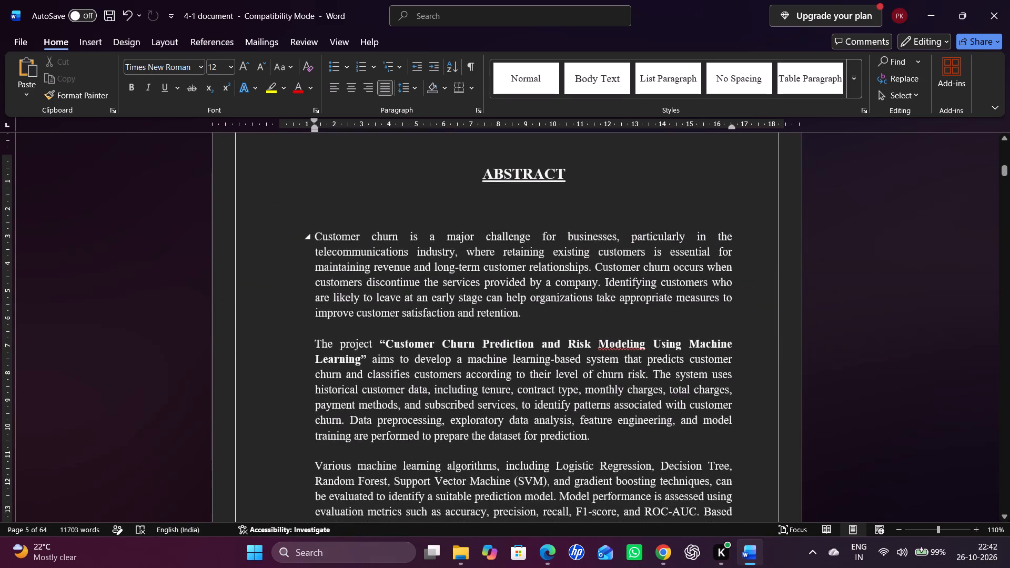
scroll(655, 266, "down", 1)
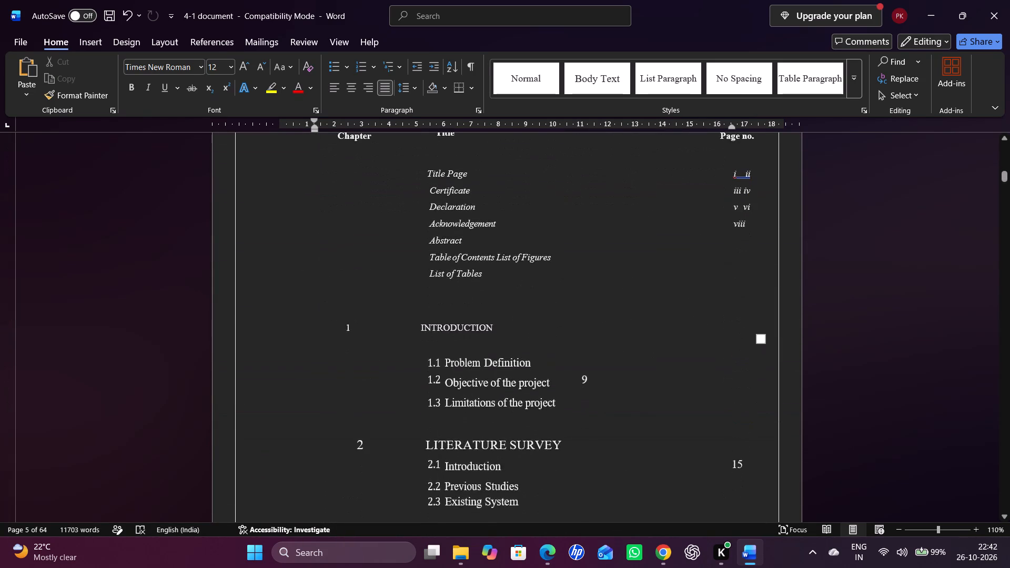
scroll(655, 266, "up", 1)
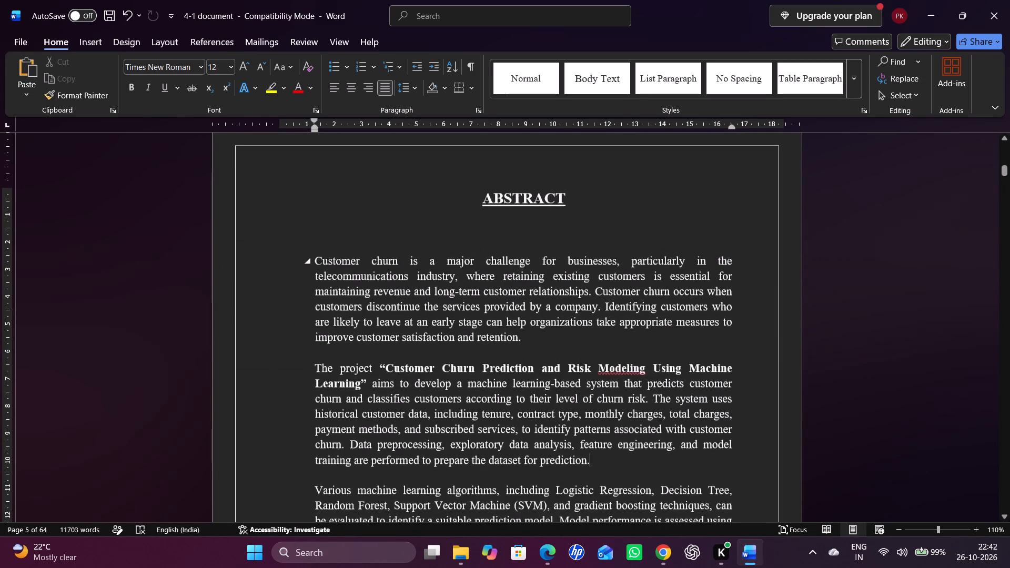
Select the whole document and move its right page margin inward to about 1.8 cm from the page edge.
scroll(655, 266, "up", 3)
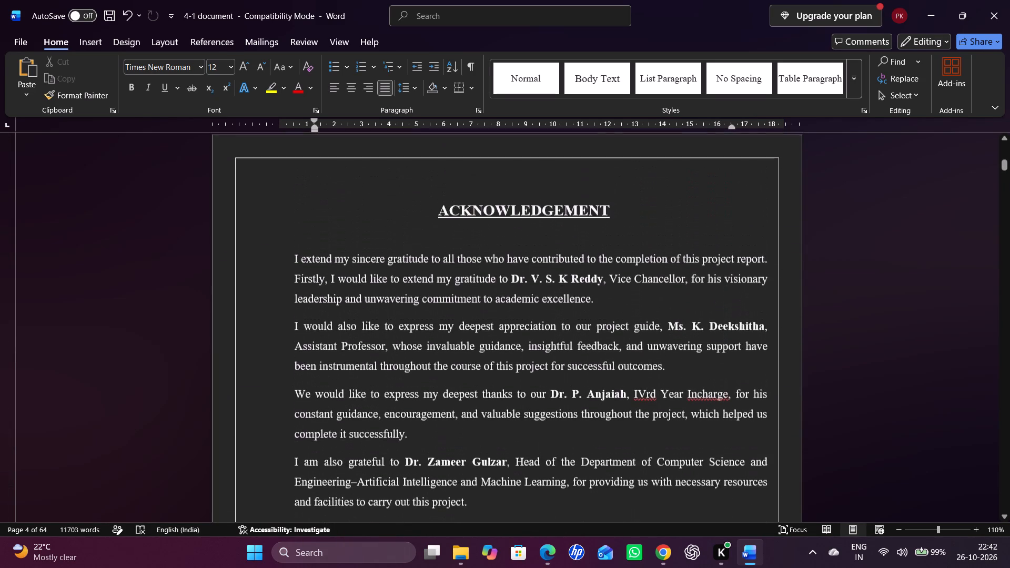
scroll(655, 266, "up", 1)
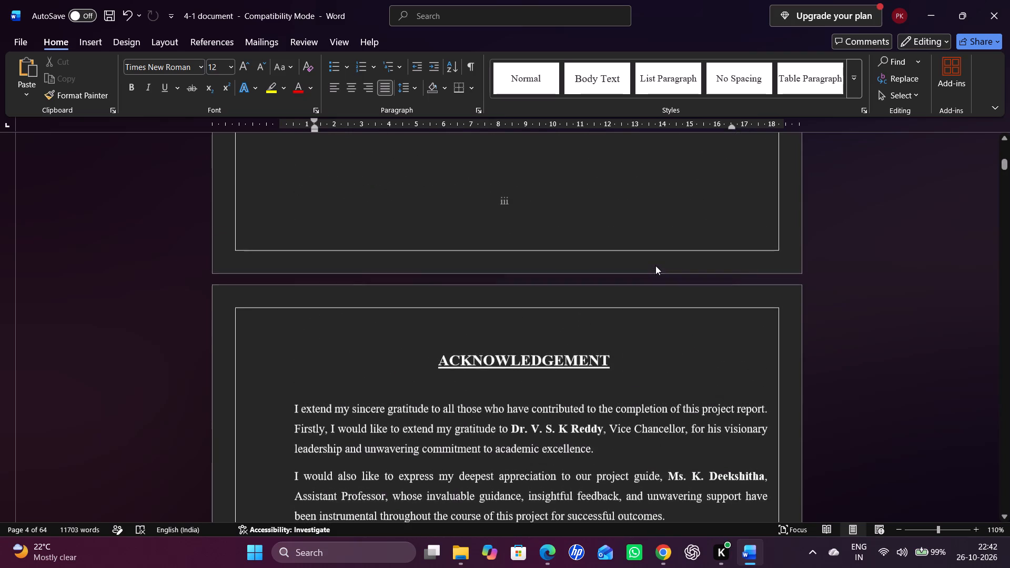
scroll(655, 266, "up", 4)
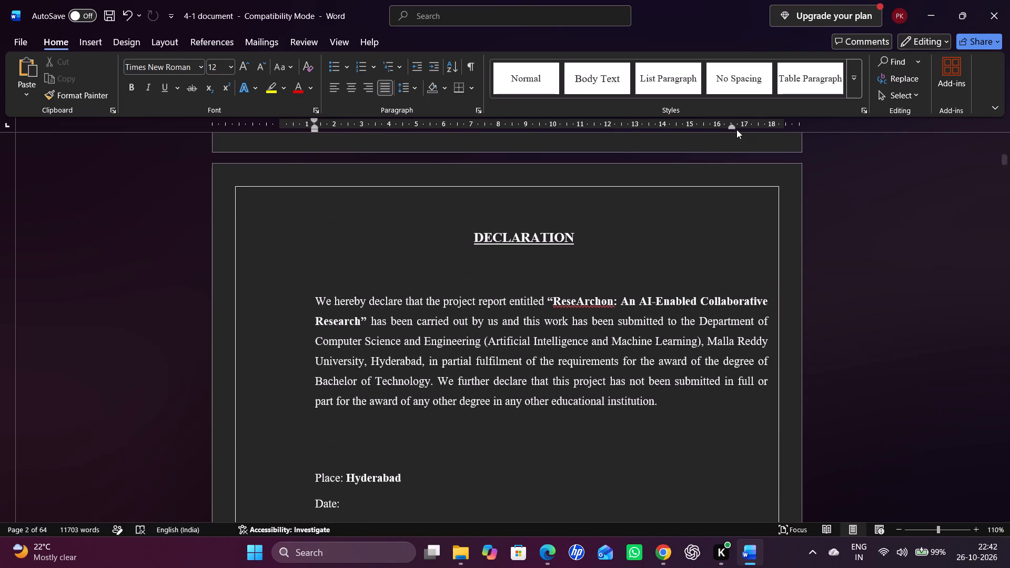
left_click_drag(780, 127, 765, 131)
left_click_drag(765, 131, 747, 132)
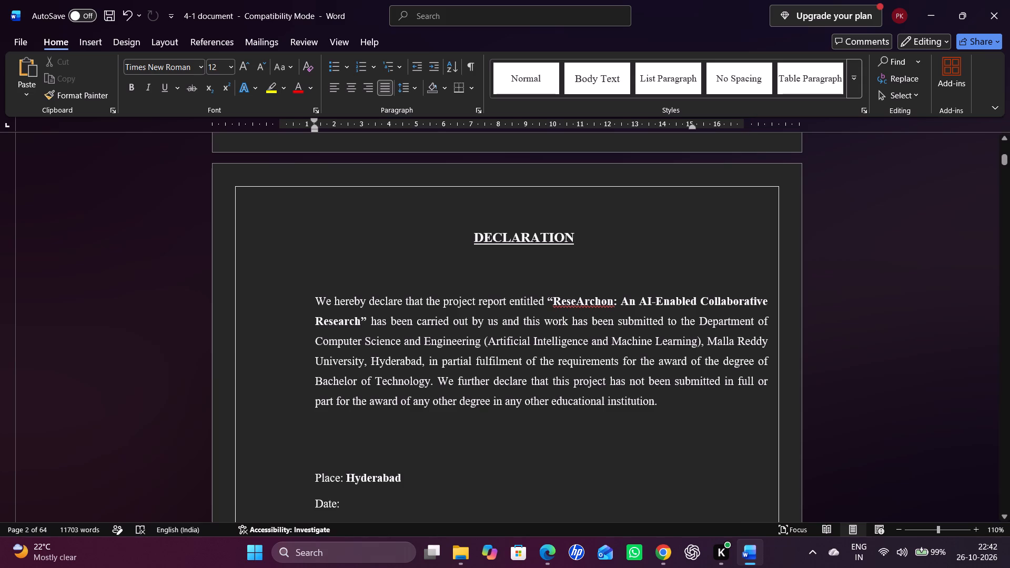
left_click(427, 268)
key("ctrl+a")
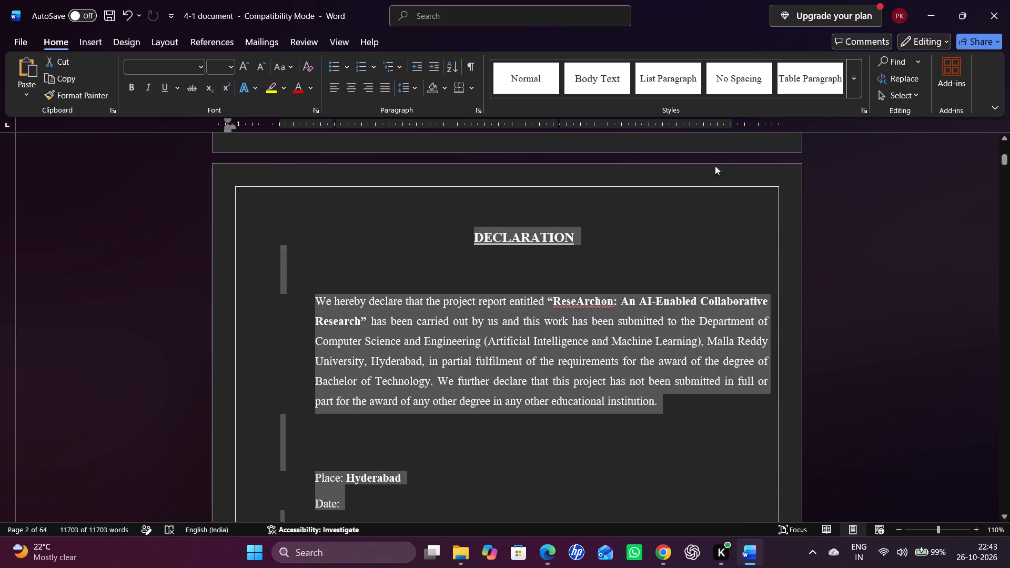
left_click(733, 126)
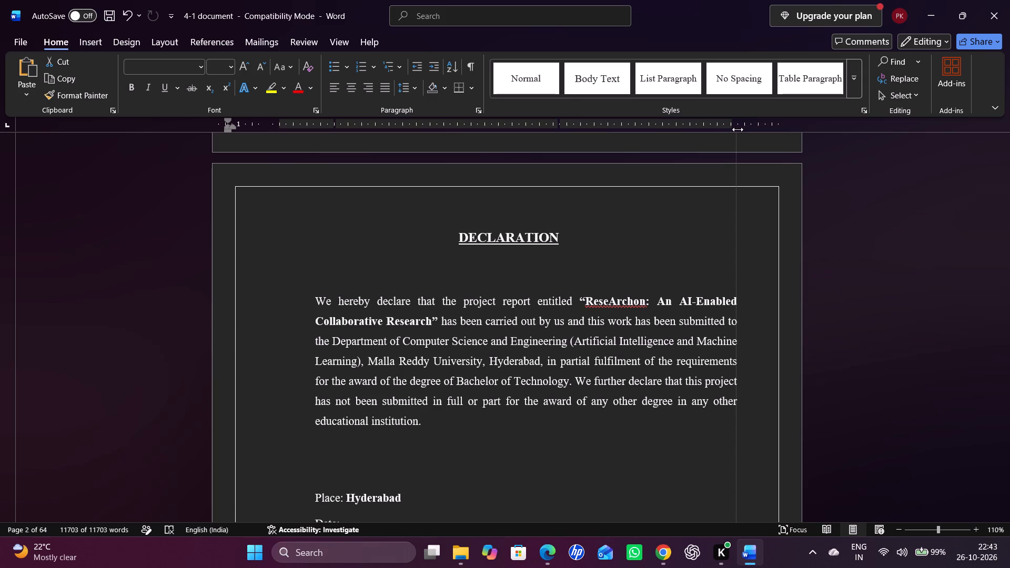
left_click(764, 208)
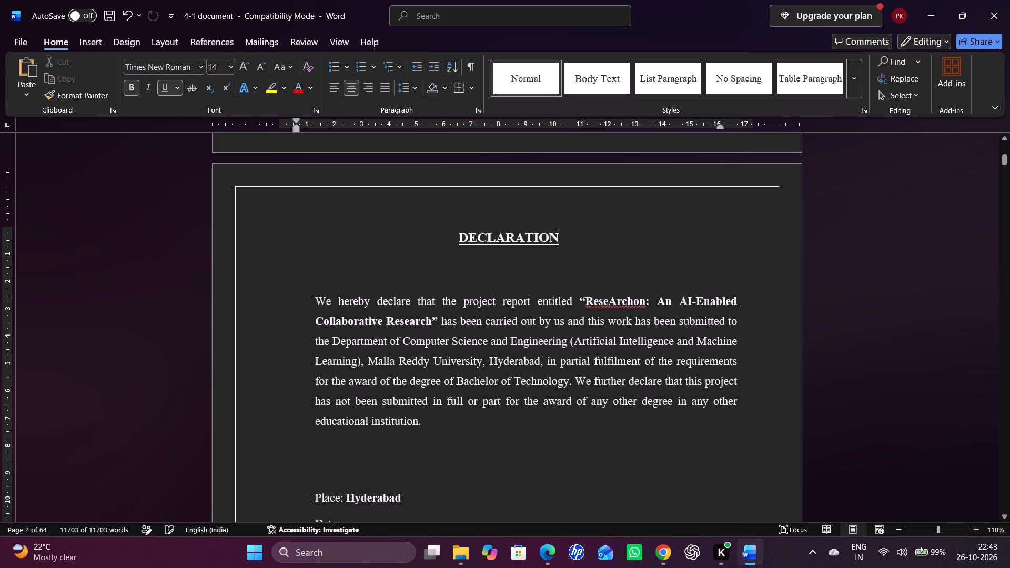
Replace the project title in the declaration with "Customer Churn Prediction and Risk Modelling using Machine Learning", copied from the certificate paragraph.
scroll(764, 208, "down", 1)
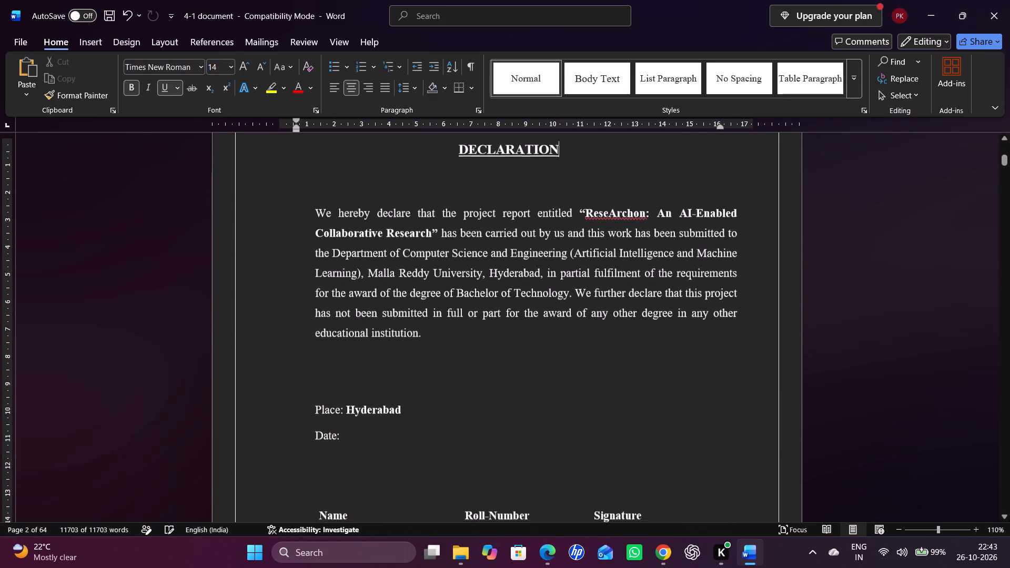
left_click(636, 363)
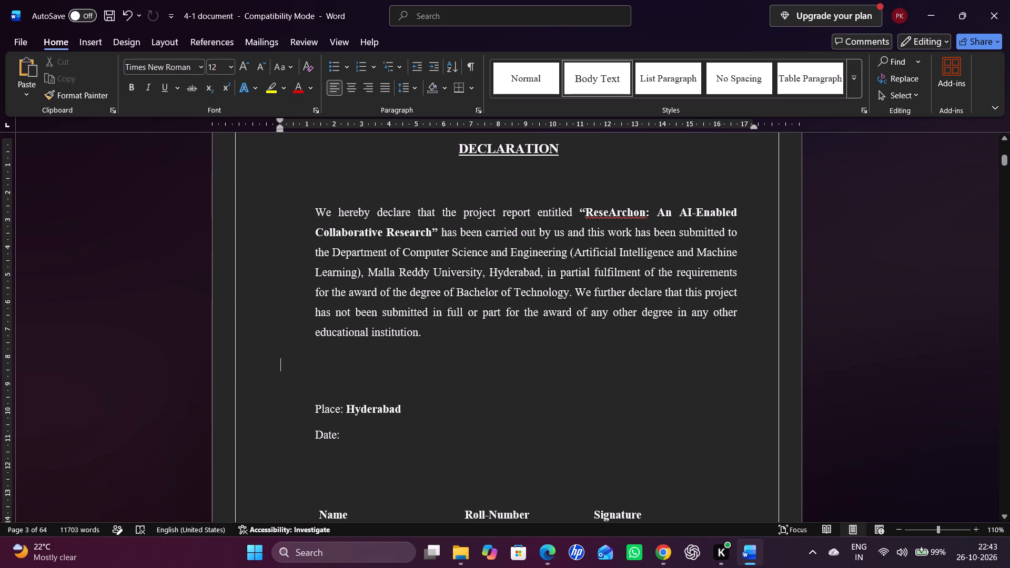
left_click(431, 230)
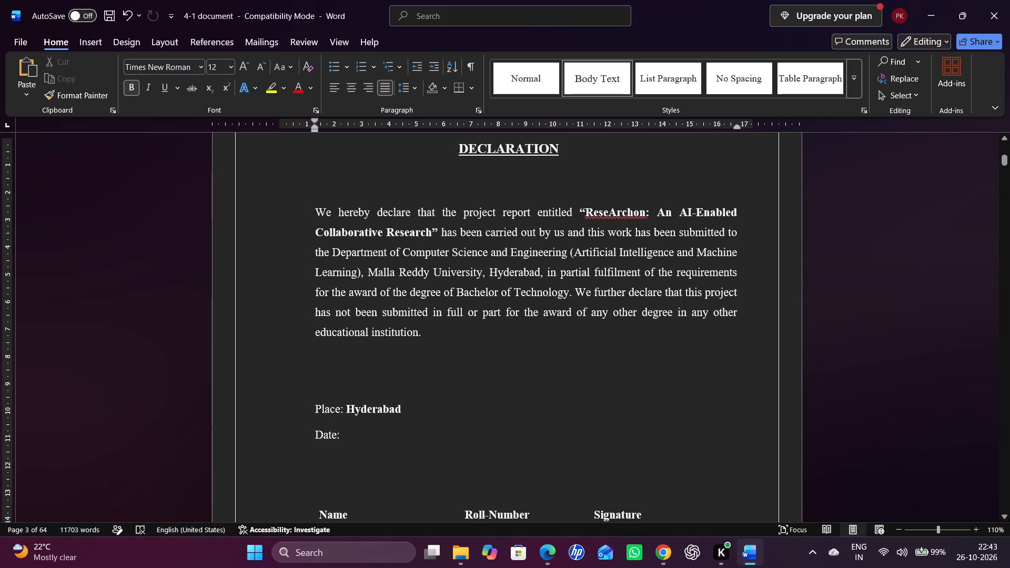
scroll(431, 230, "up", 1)
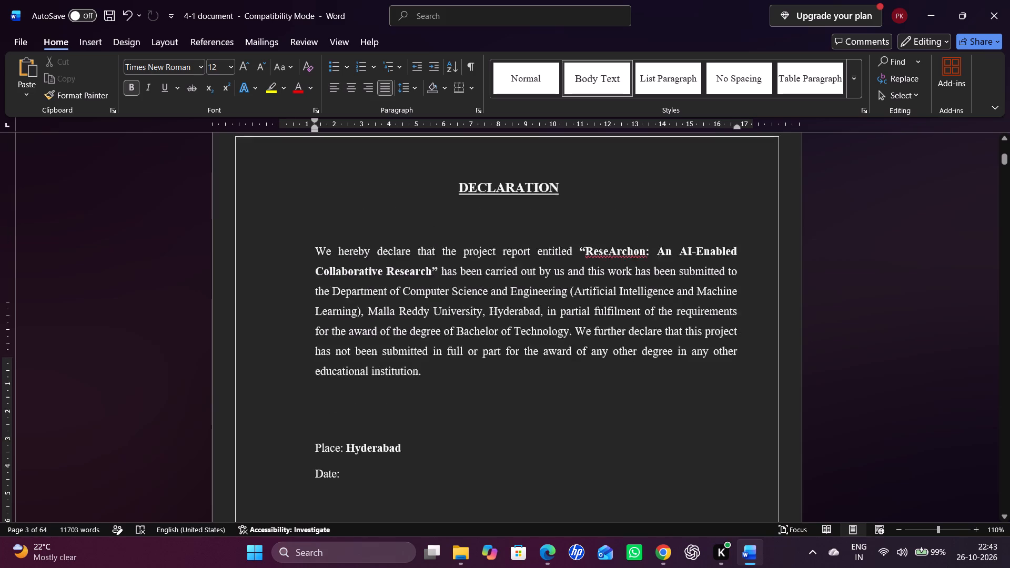
scroll(431, 230, "up", 1)
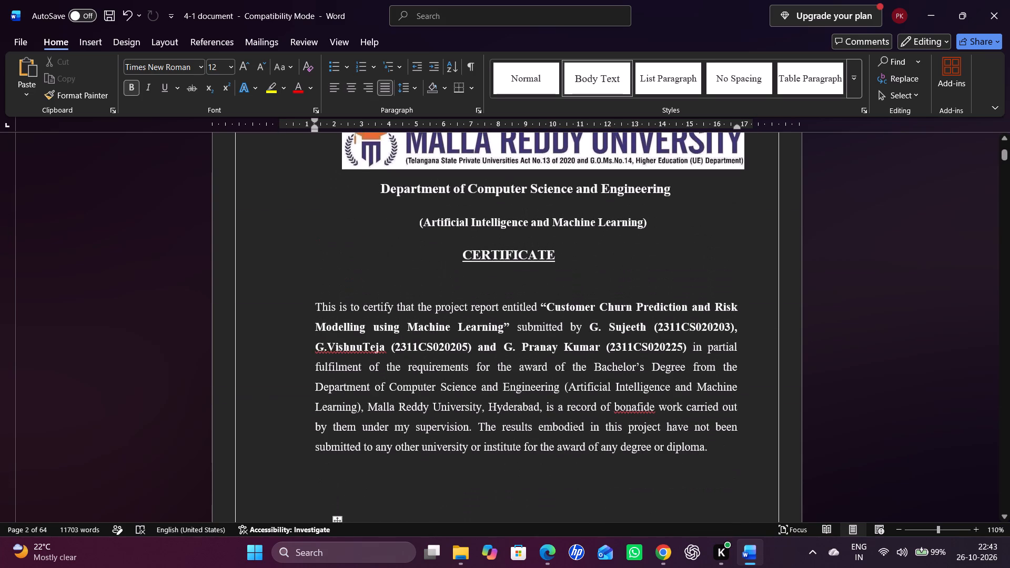
left_click_drag(547, 305, 552, 314)
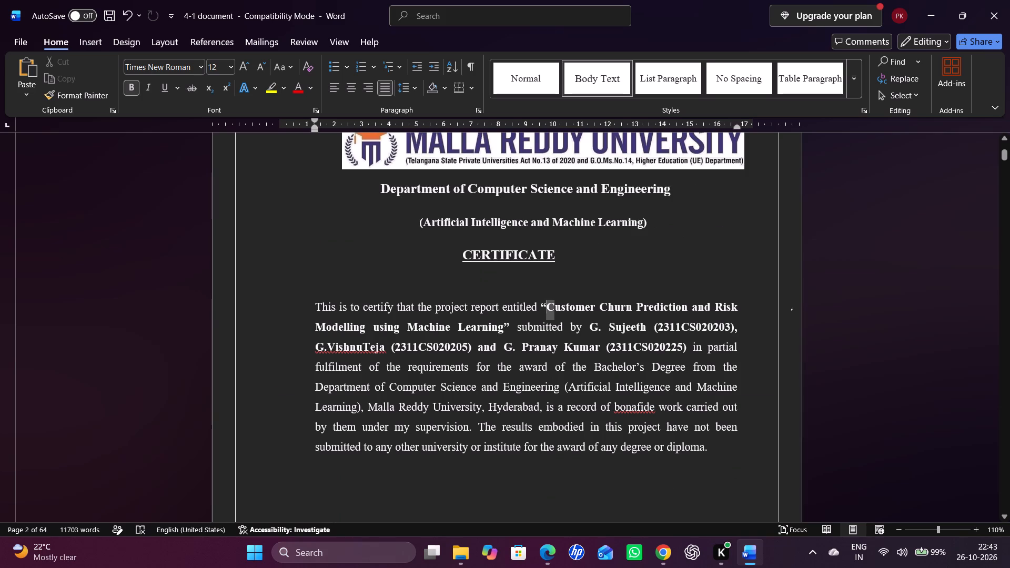
left_click_drag(552, 314, 499, 327)
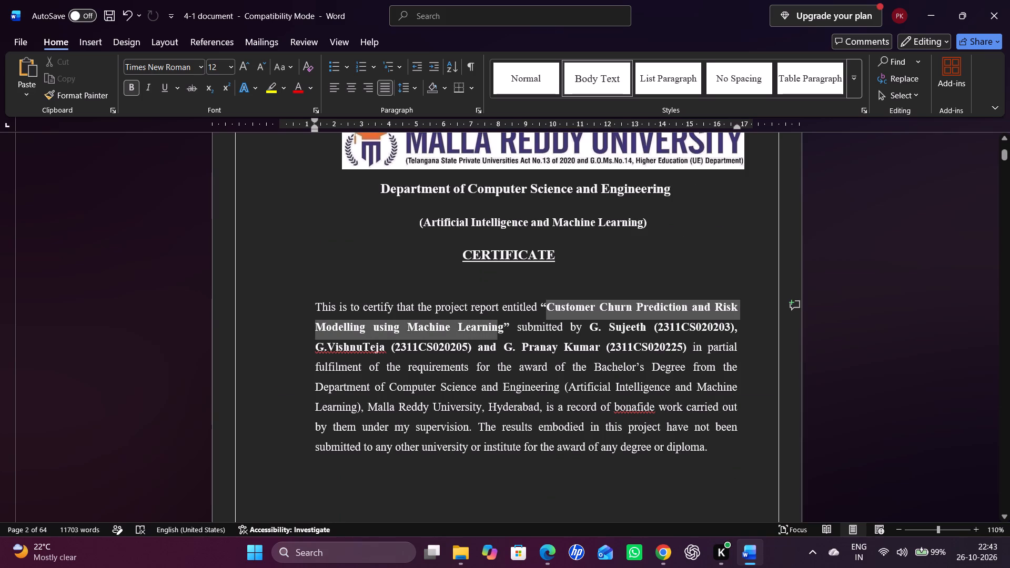
left_click_drag(499, 327, 502, 328)
left_click_drag(502, 328, 501, 328)
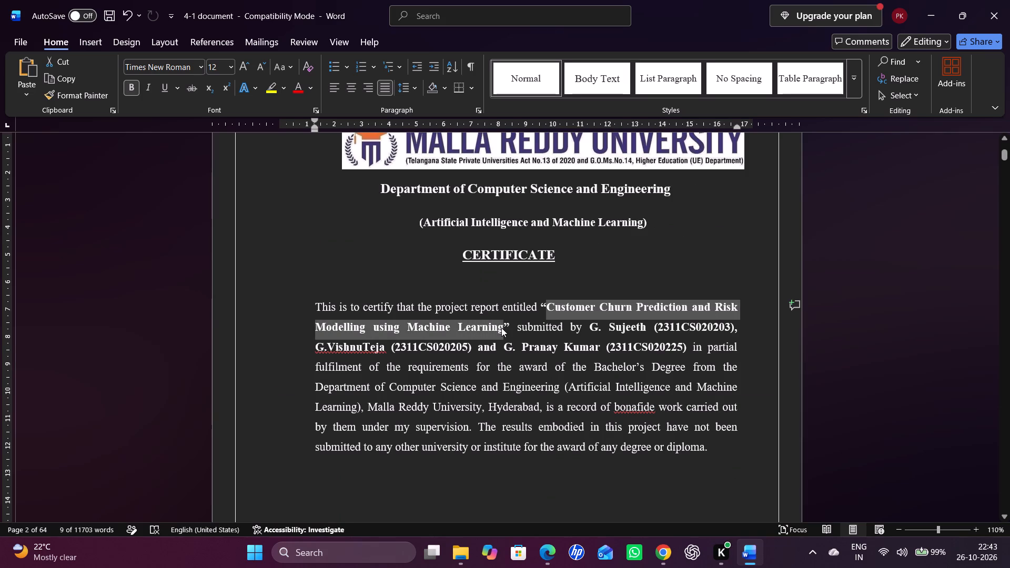
key("ctrl+c")
left_click(593, 271)
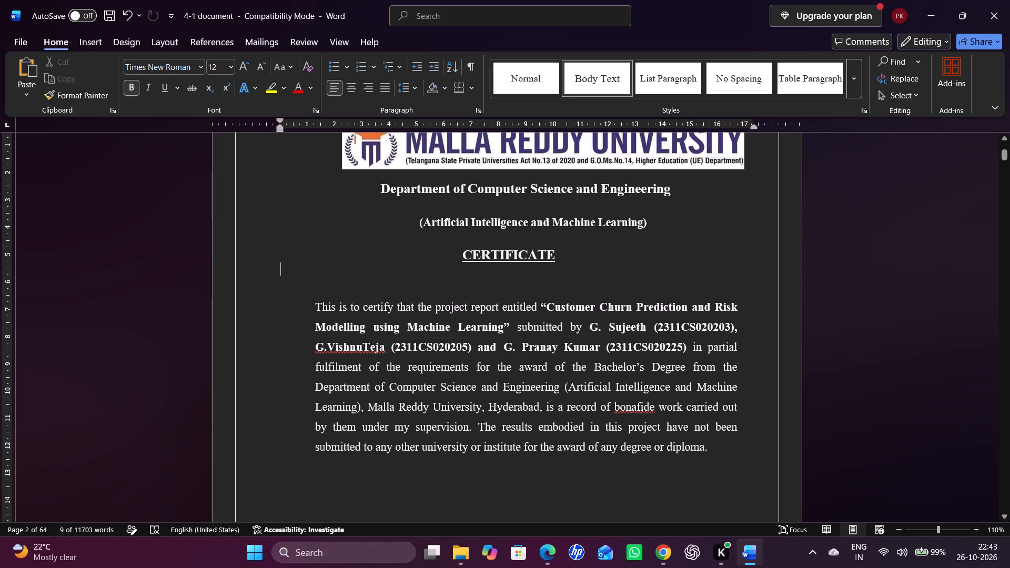
scroll(593, 271, "down", 3)
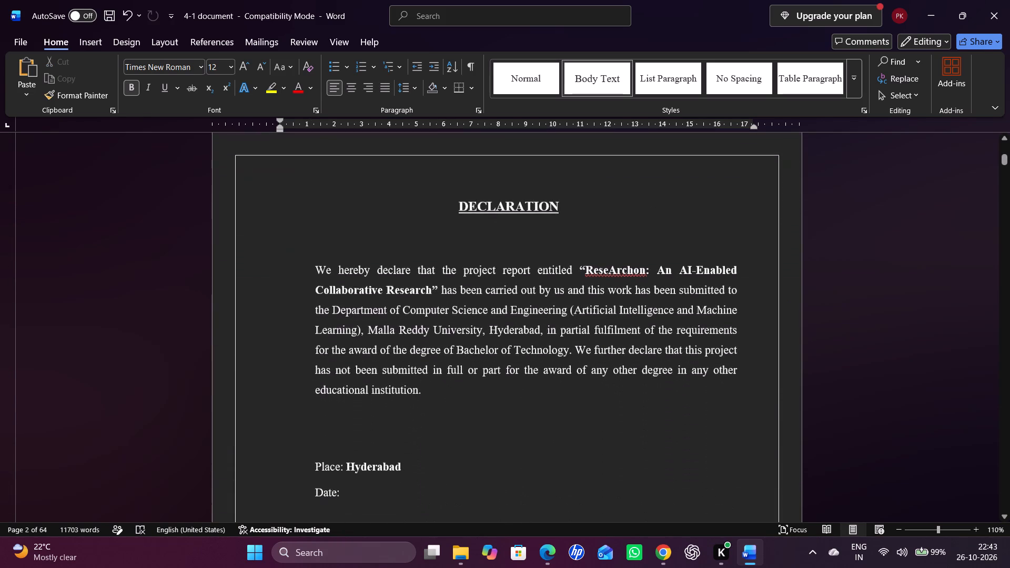
left_click_drag(586, 262, 593, 279)
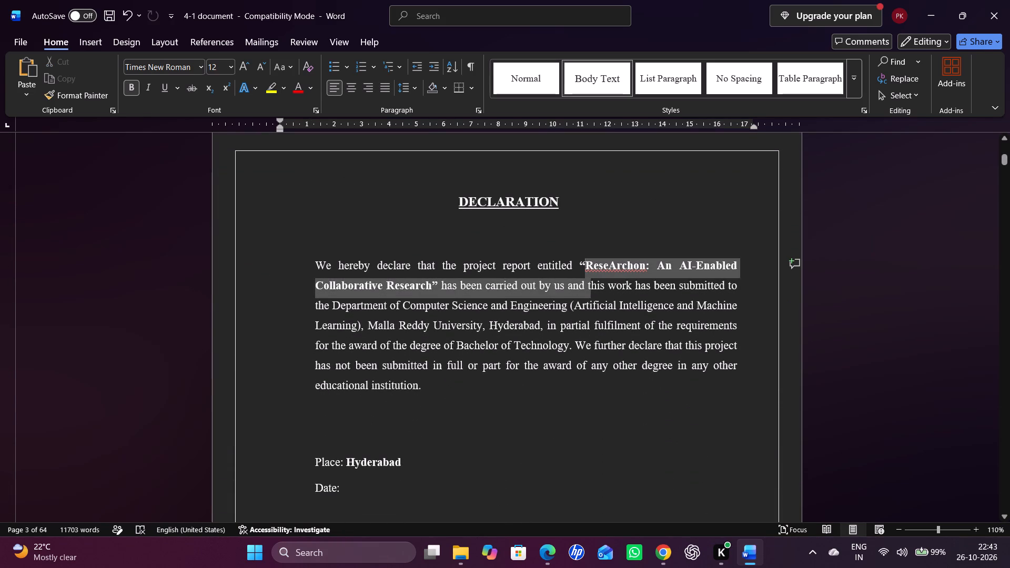
left_click_drag(593, 279, 415, 287)
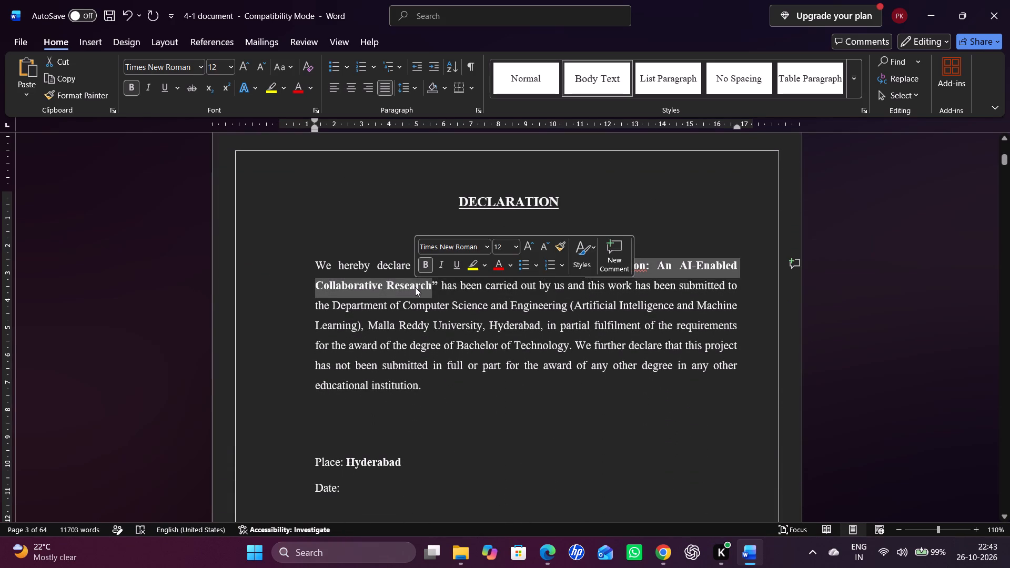
key("ctrl+v")
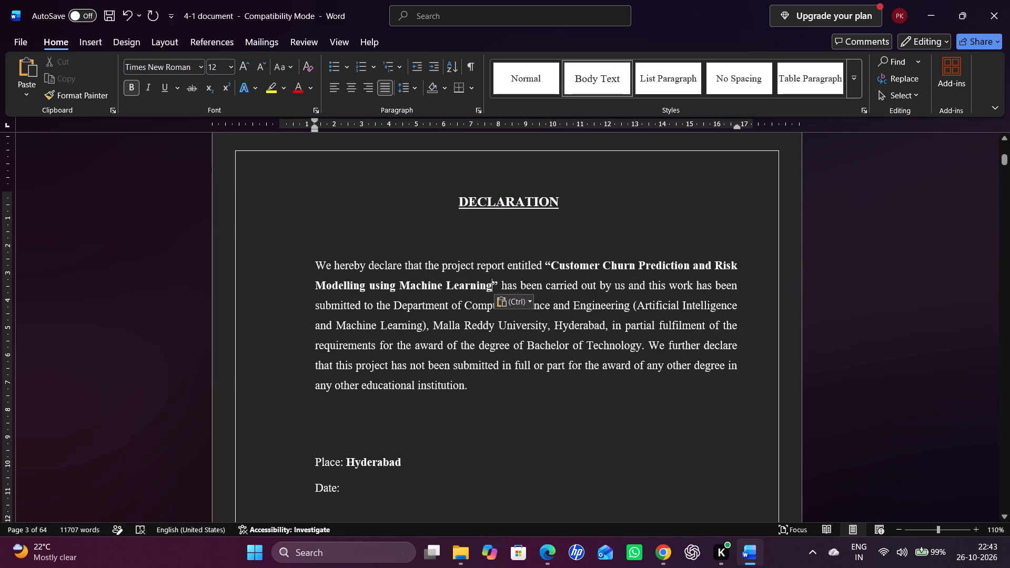
left_click(541, 438)
Examine the margins and alignment from the declaration through the acknowledgement, abstract and lists to Chapter 1, and back to the contents page.
scroll(541, 438, "down", 1)
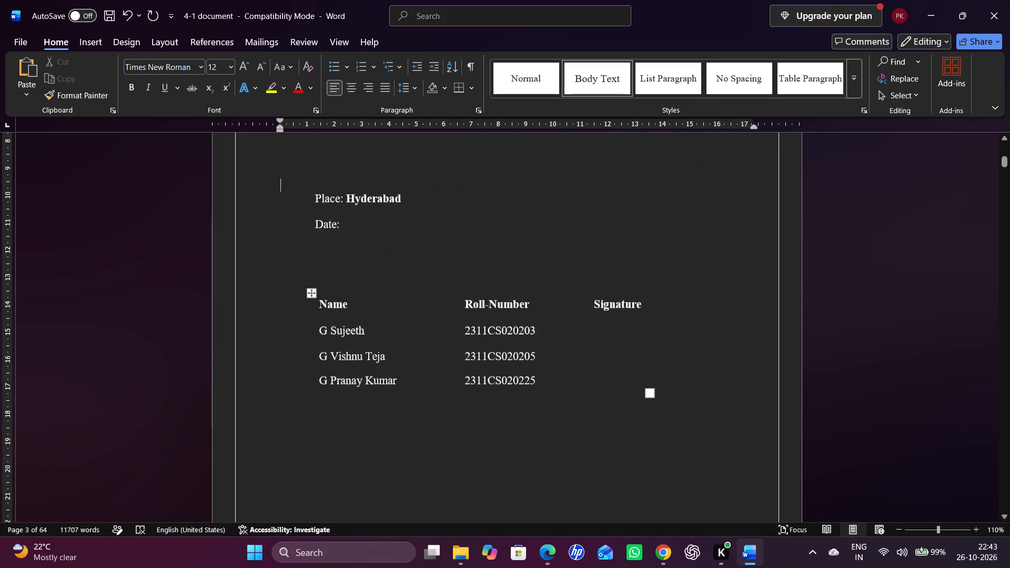
scroll(541, 438, "down", 1)
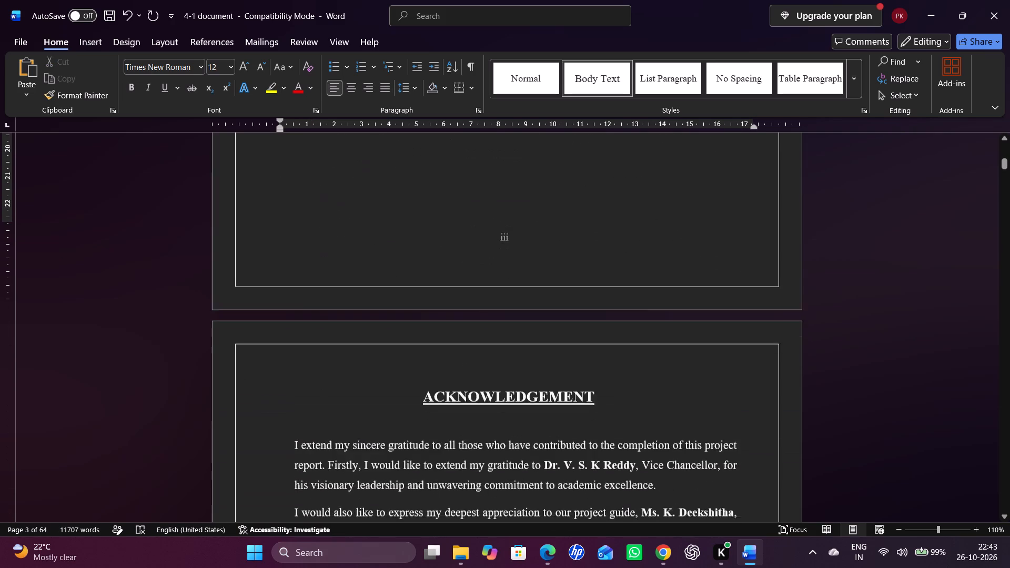
scroll(541, 438, "down", 2)
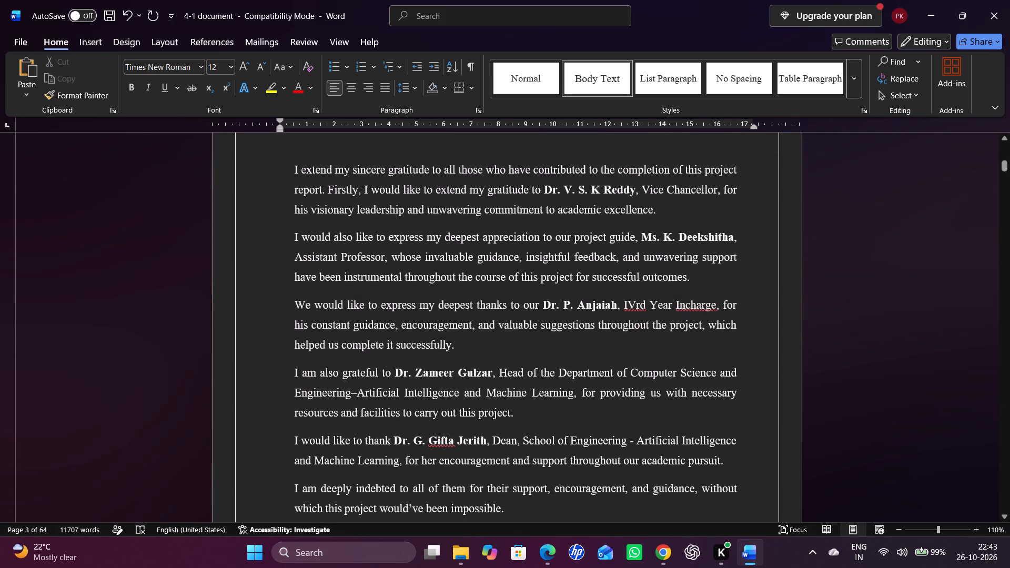
scroll(541, 438, "down", 1)
scroll(541, 438, "up", 2)
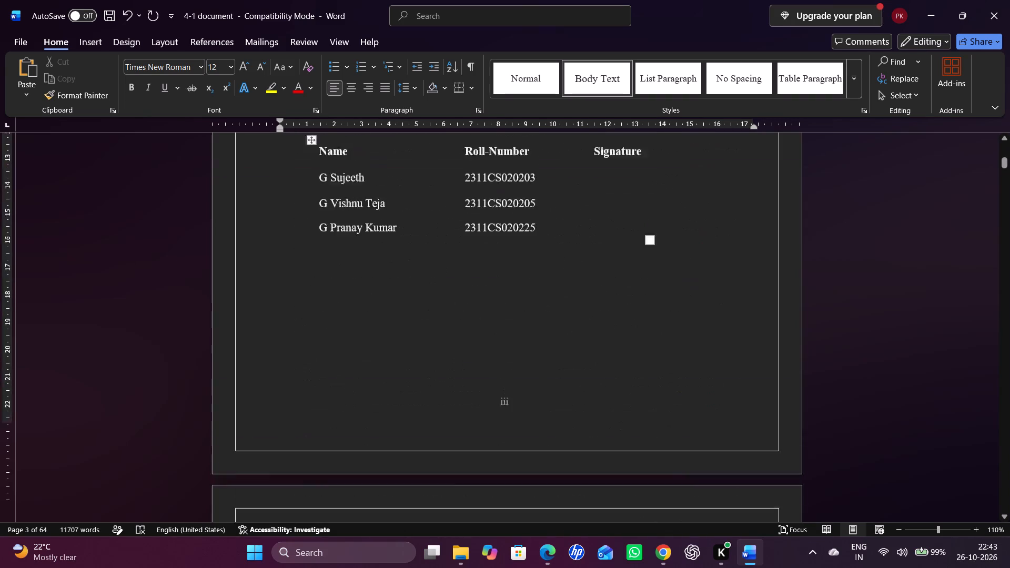
scroll(541, 438, "up", 1)
scroll(541, 438, "down", 1)
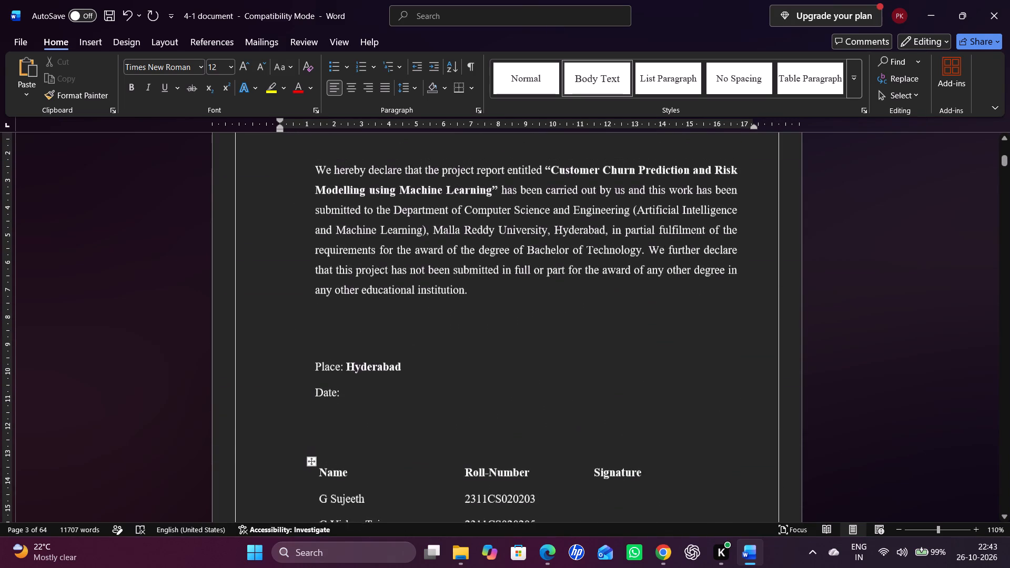
scroll(541, 438, "down", 3)
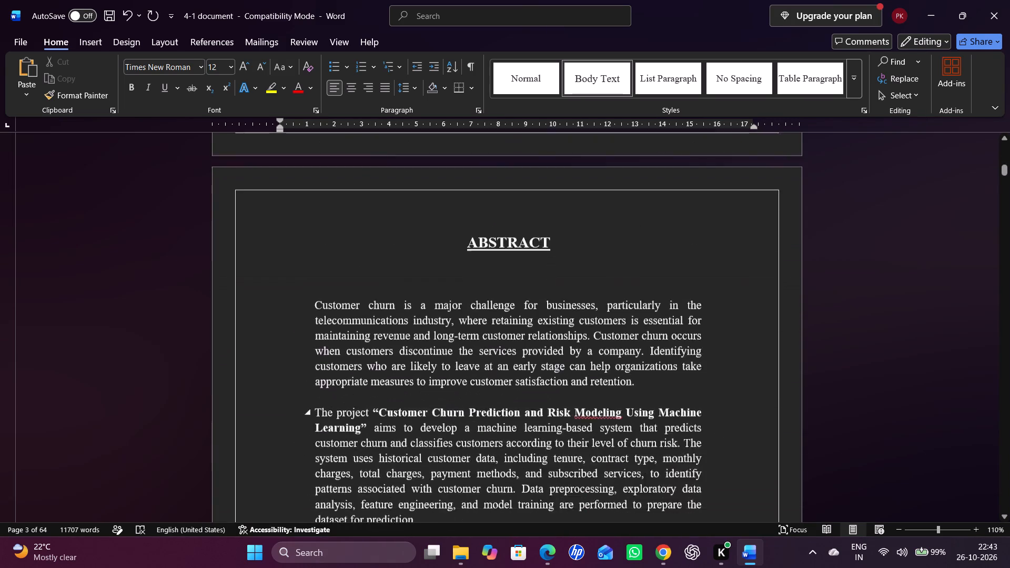
scroll(541, 438, "down", 2)
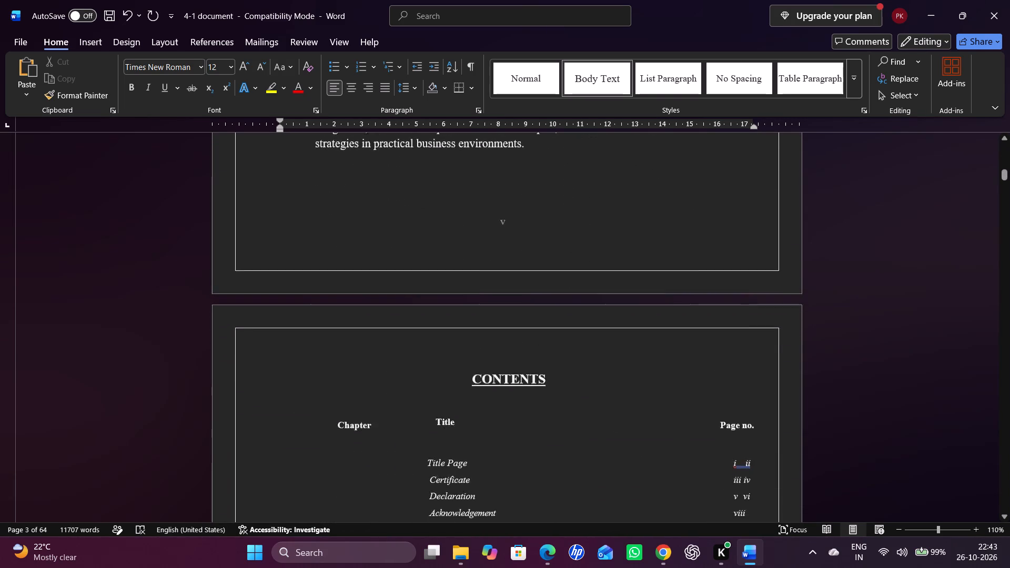
scroll(541, 438, "down", 4)
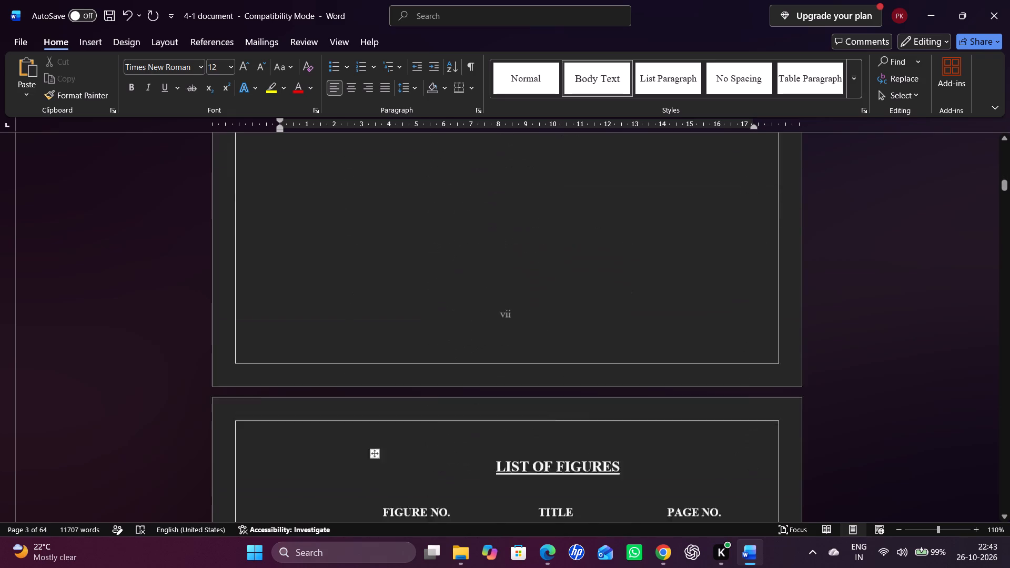
scroll(541, 438, "down", 2)
scroll(541, 438, "up", 1)
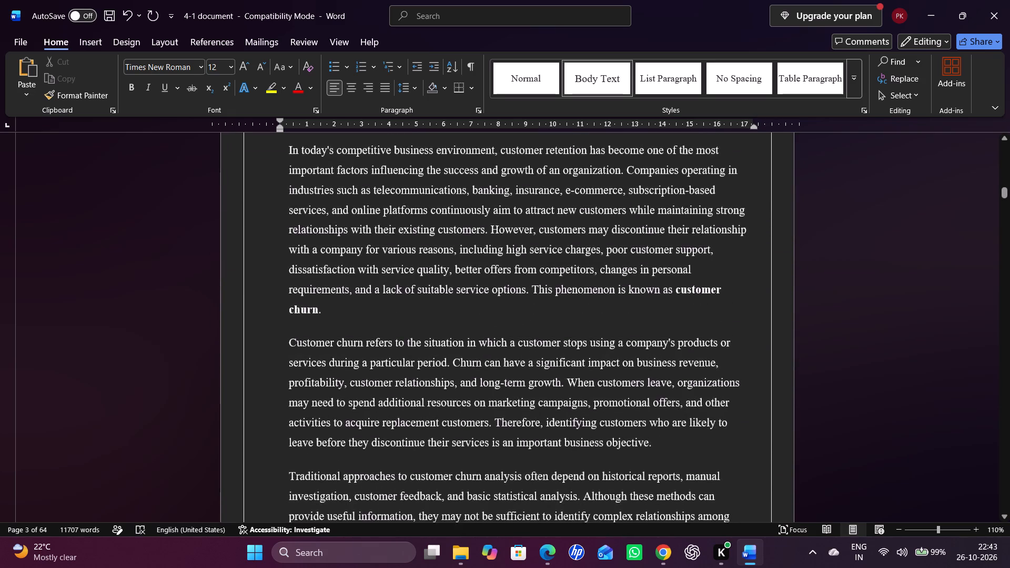
scroll(541, 438, "up", 4)
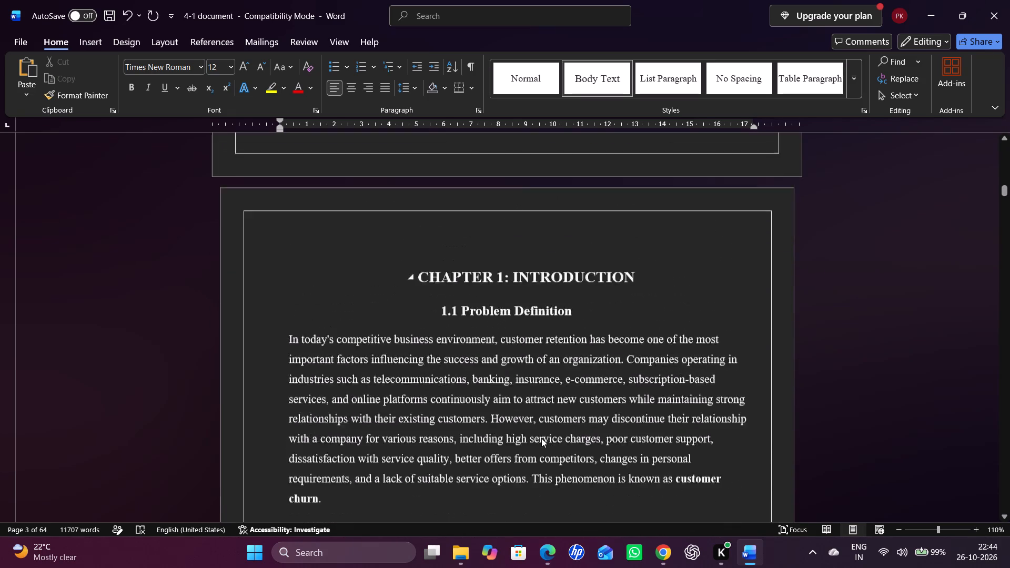
scroll(541, 438, "up", 5)
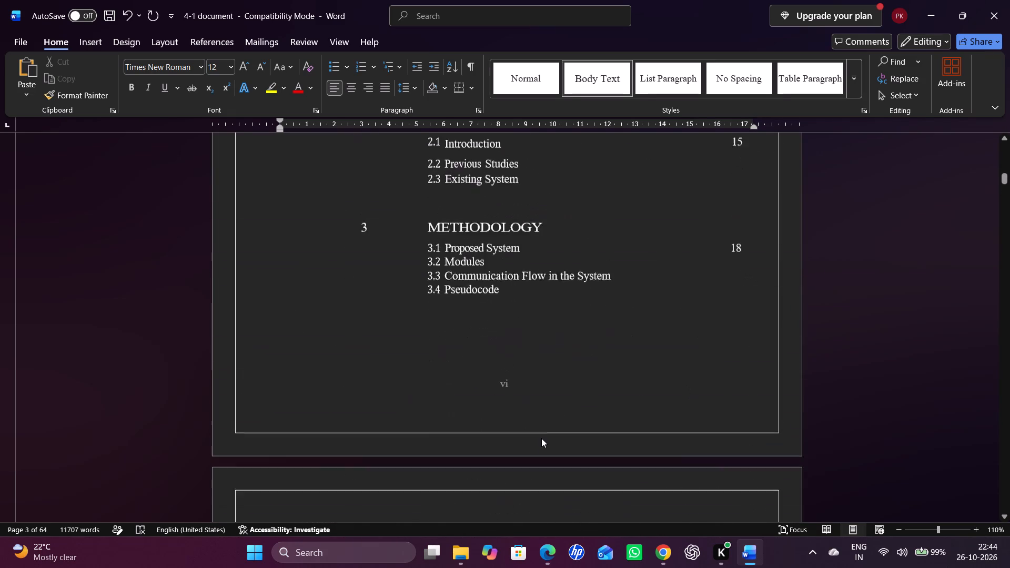
scroll(541, 438, "up", 2)
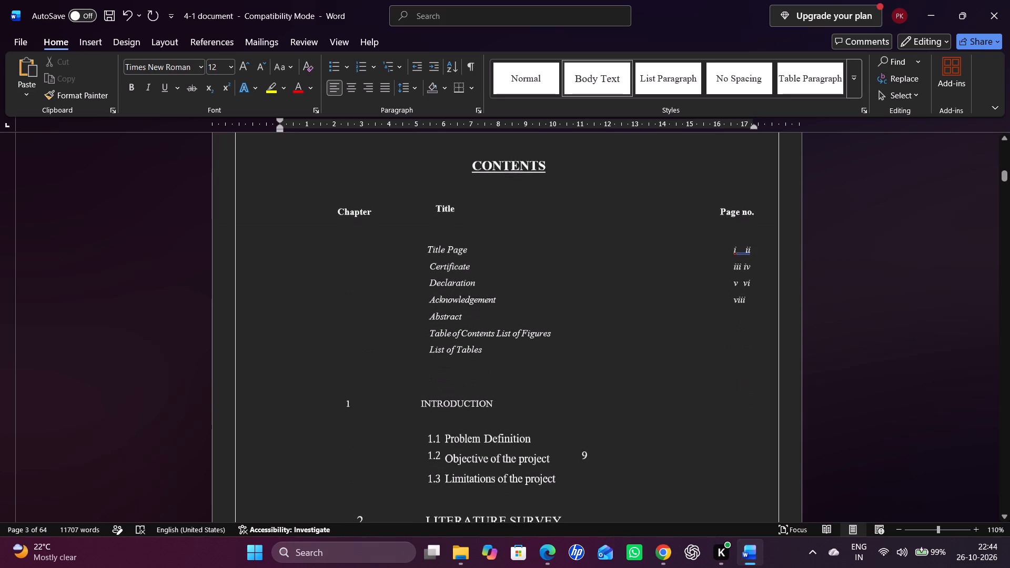
Remove the empty line between the ABSTRACT heading and its first paragraph.
scroll(541, 438, "up", 1)
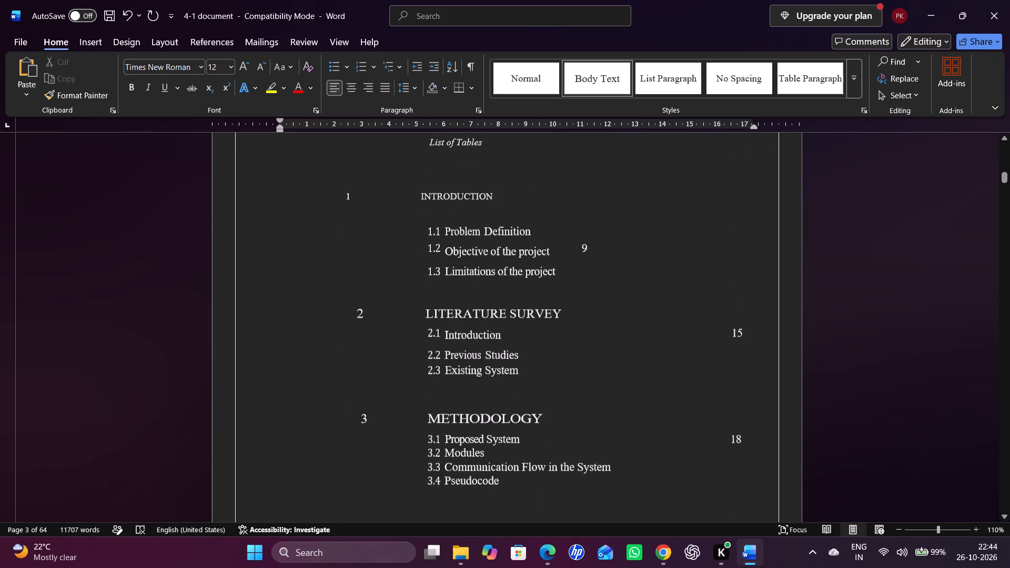
scroll(541, 438, "up", 2)
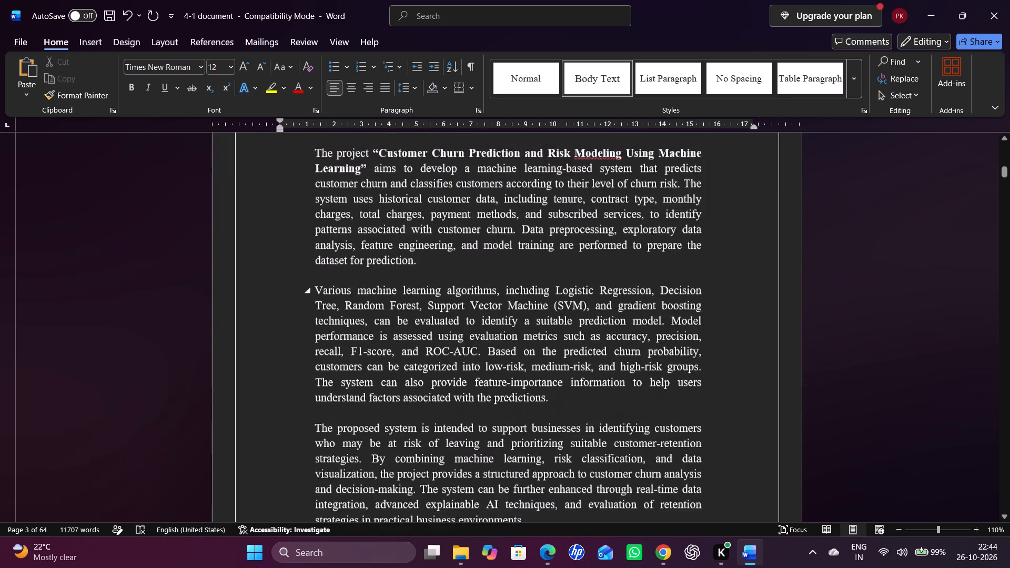
scroll(541, 438, "up", 2)
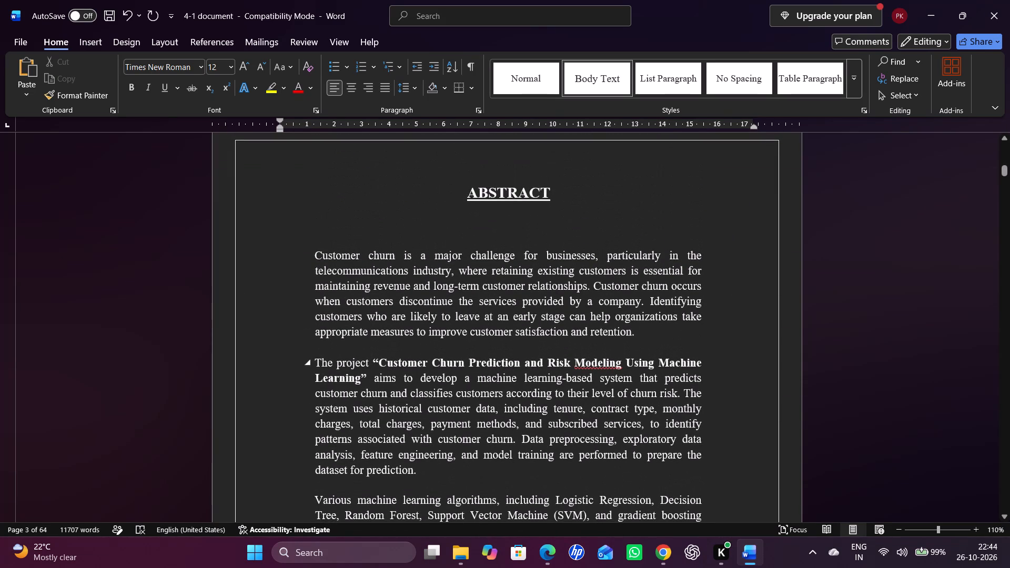
left_click(318, 229)
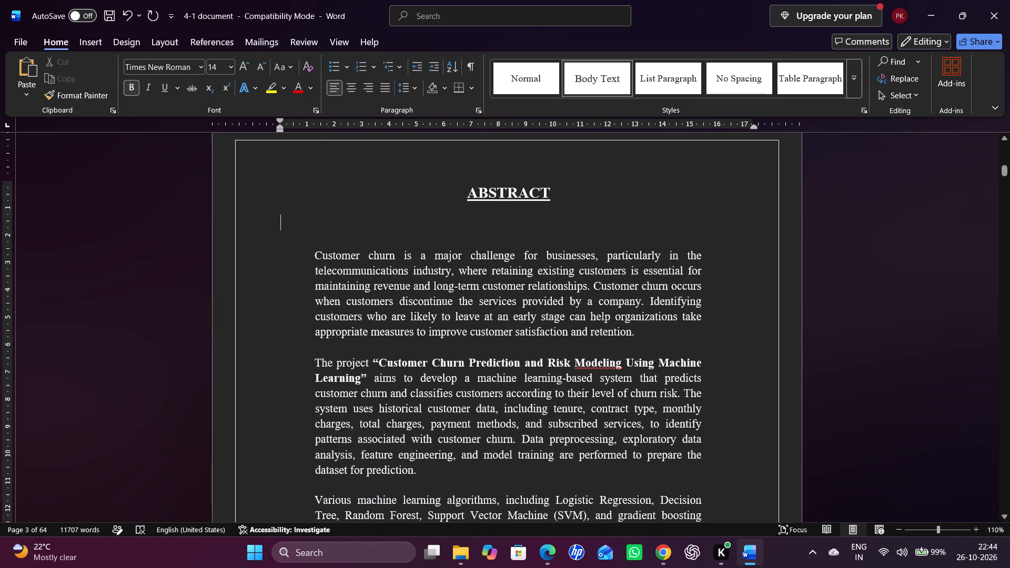
key("BackSpace")
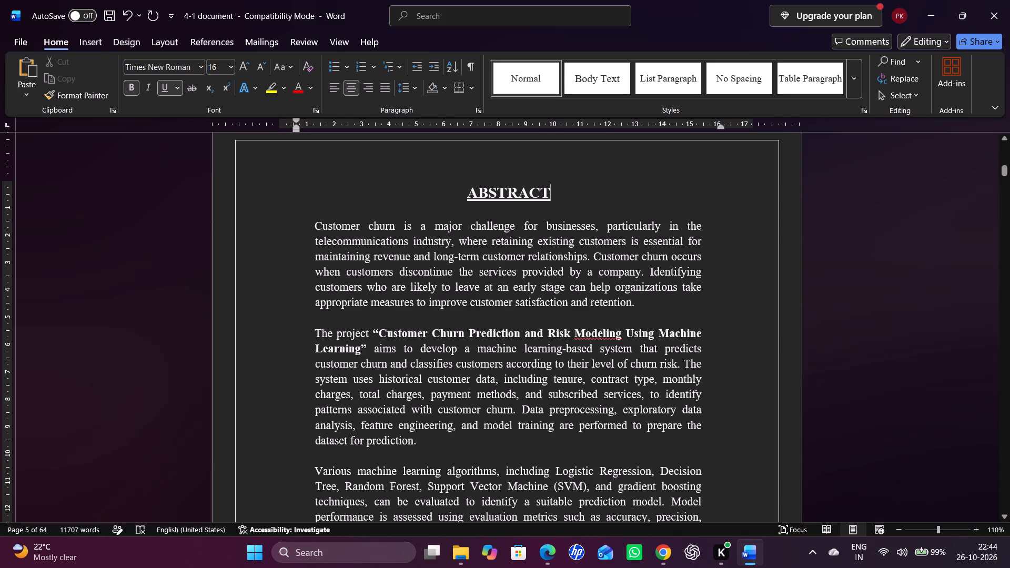
Set the line spacing of all the abstract's body paragraphs to 1.5.
left_click_drag(315, 224, 360, 425)
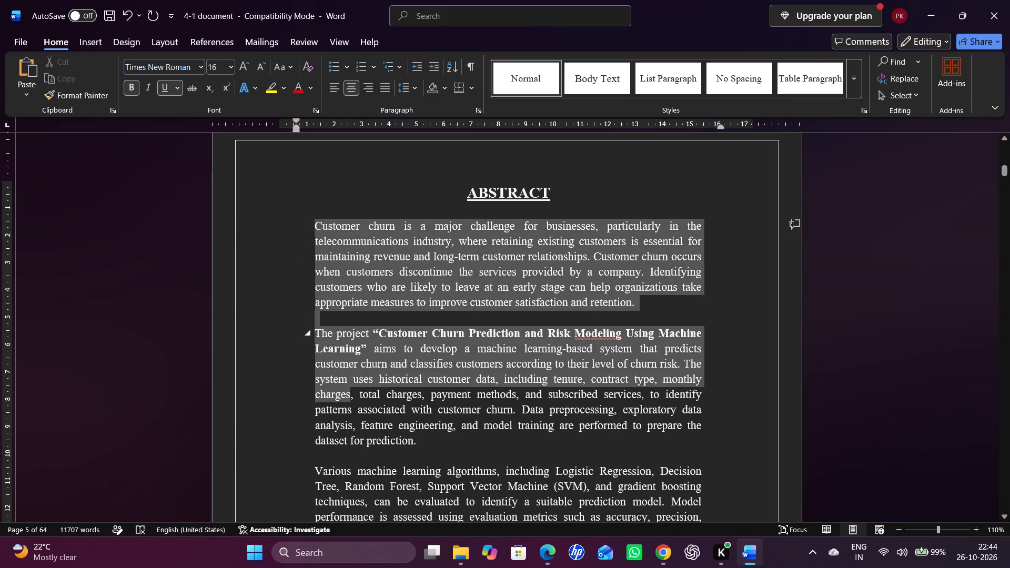
left_click_drag(360, 425, 417, 529)
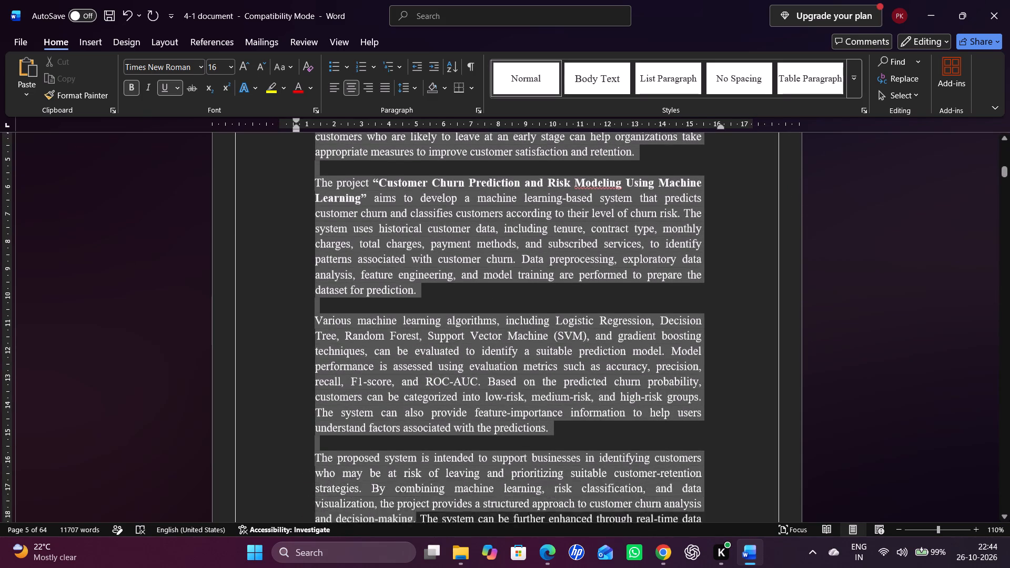
left_click_drag(417, 529, 508, 447)
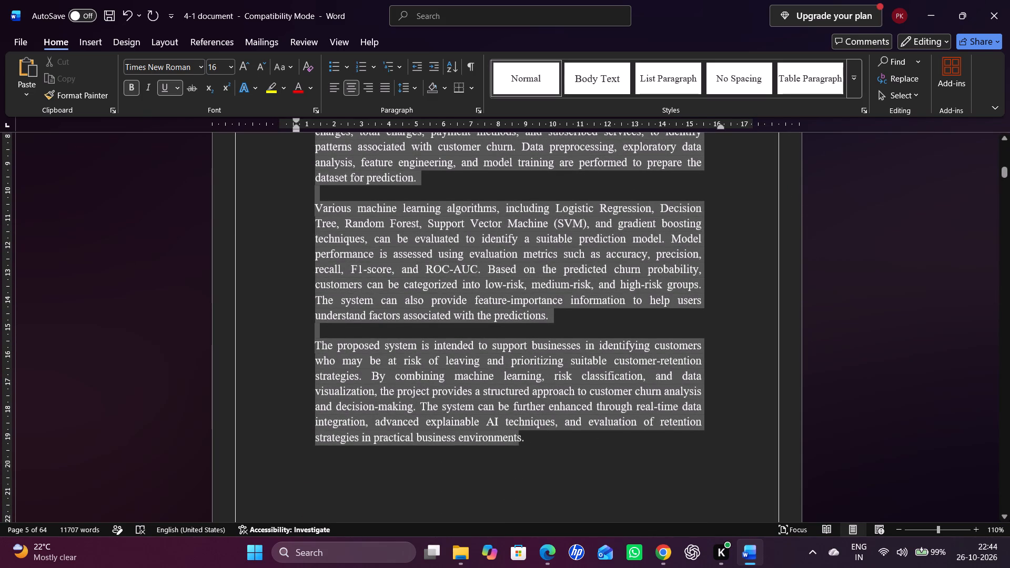
left_click_drag(508, 447, 516, 444)
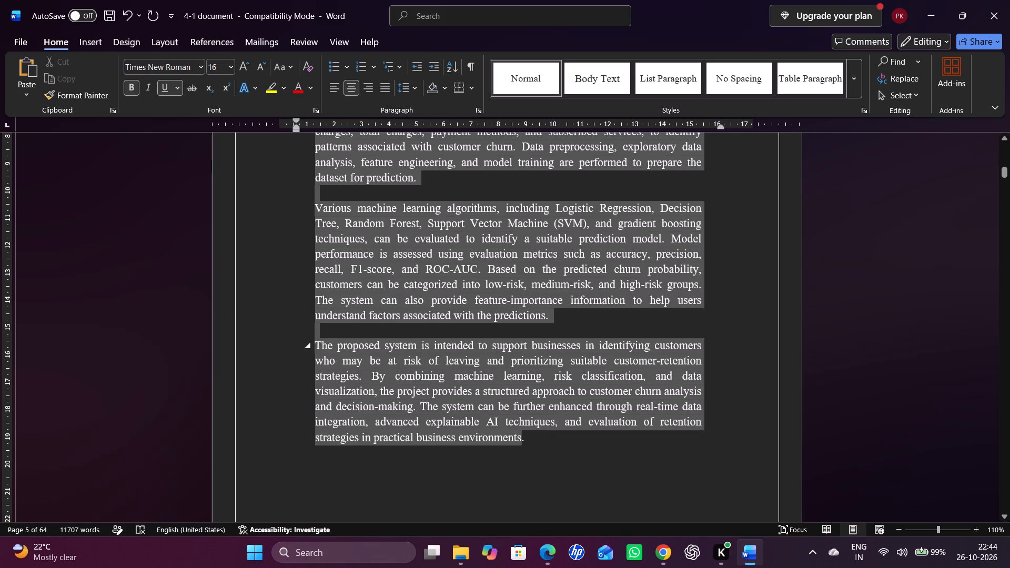
left_click_drag(516, 444, 525, 444)
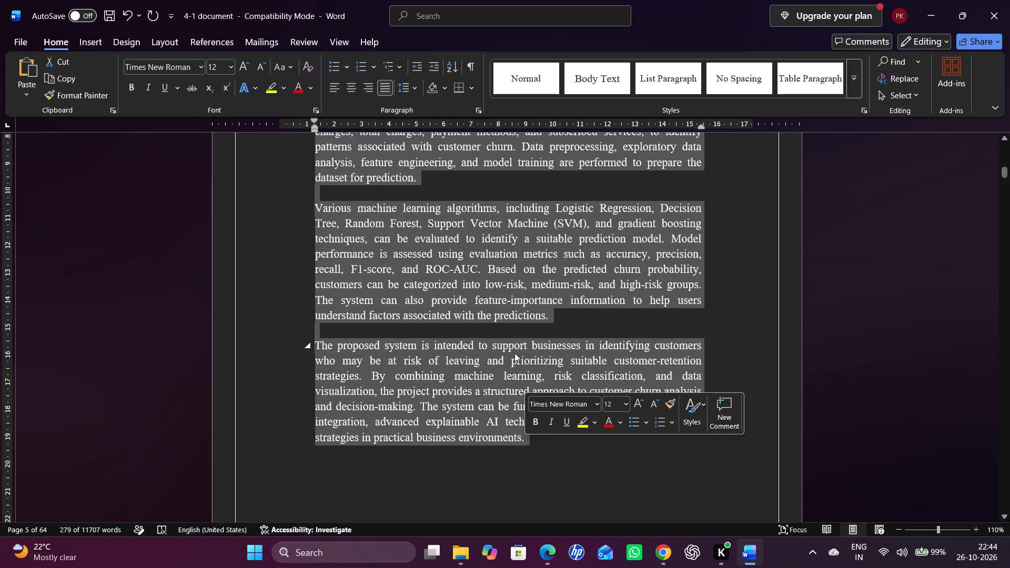
left_click(407, 89)
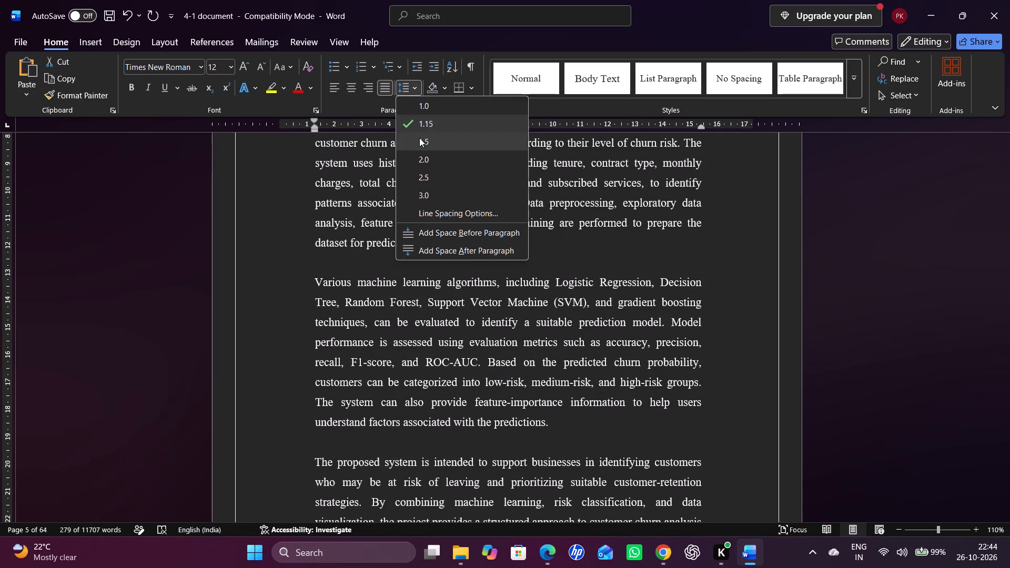
left_click(419, 138)
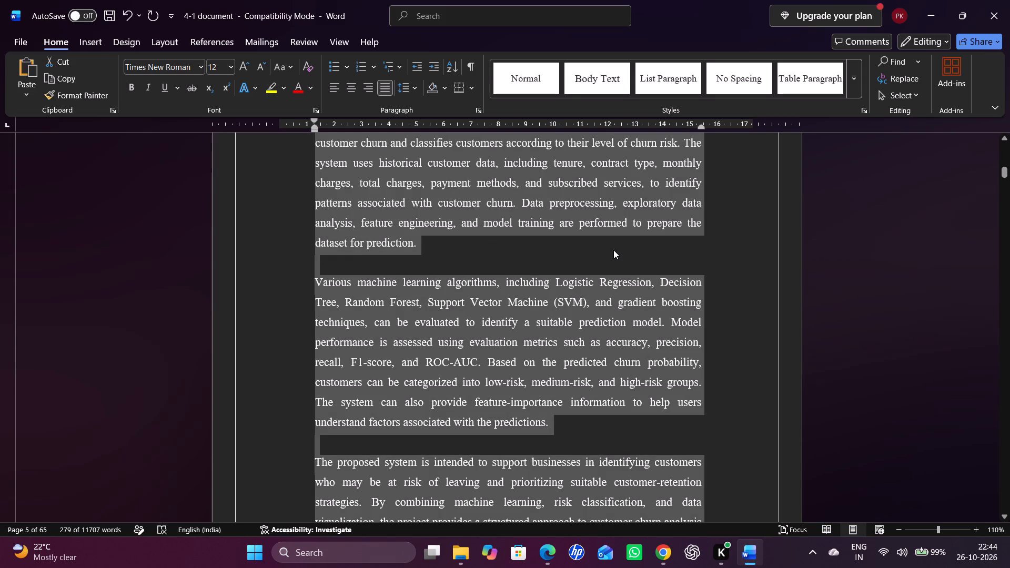
left_click(613, 250)
Delete the abstract's entire last paragraph, starting "The proposed system is intended to support businesses", including its part on the following page.
scroll(613, 250, "right", 1)
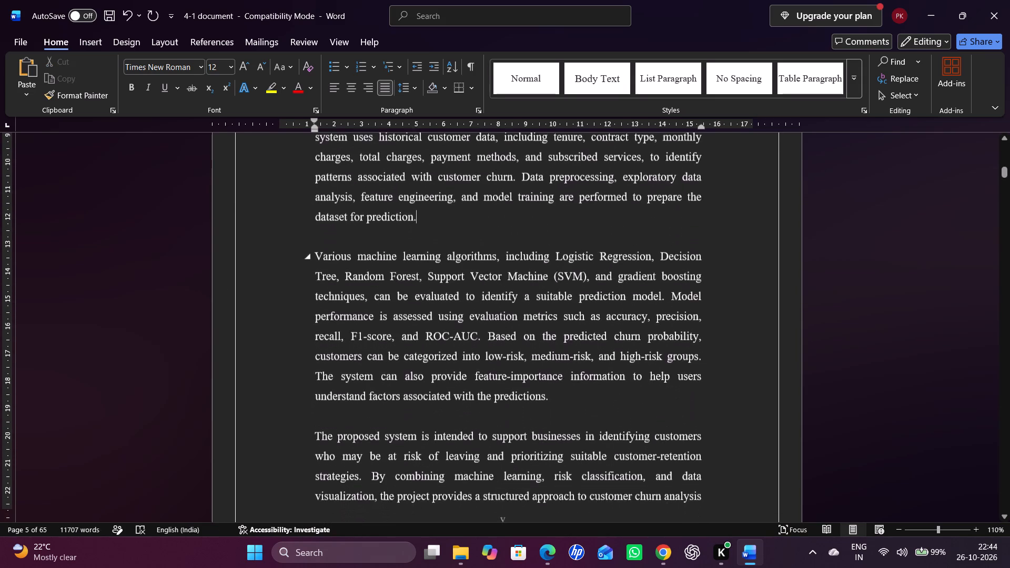
scroll(613, 250, "down", 3)
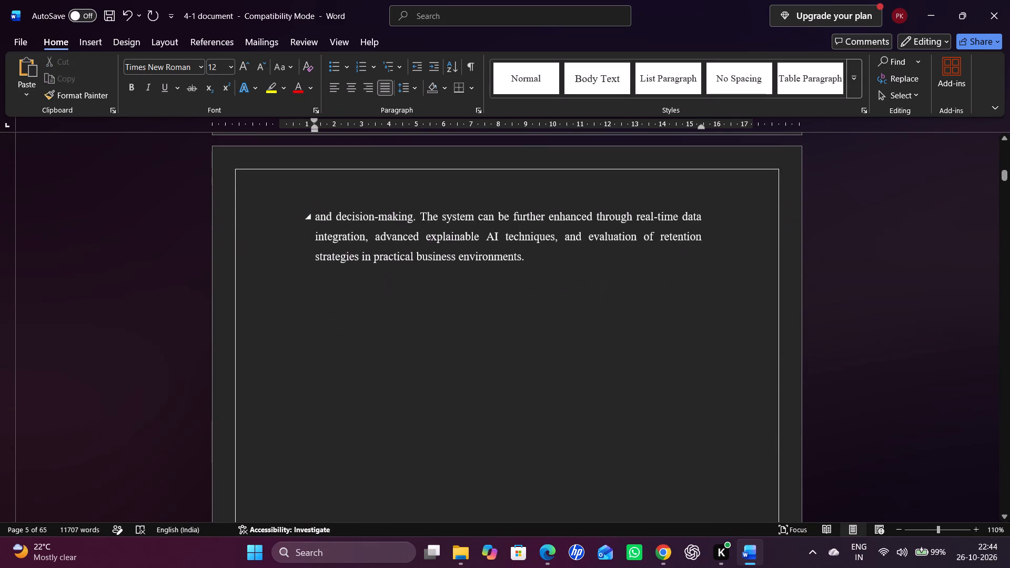
scroll(613, 250, "up", 1)
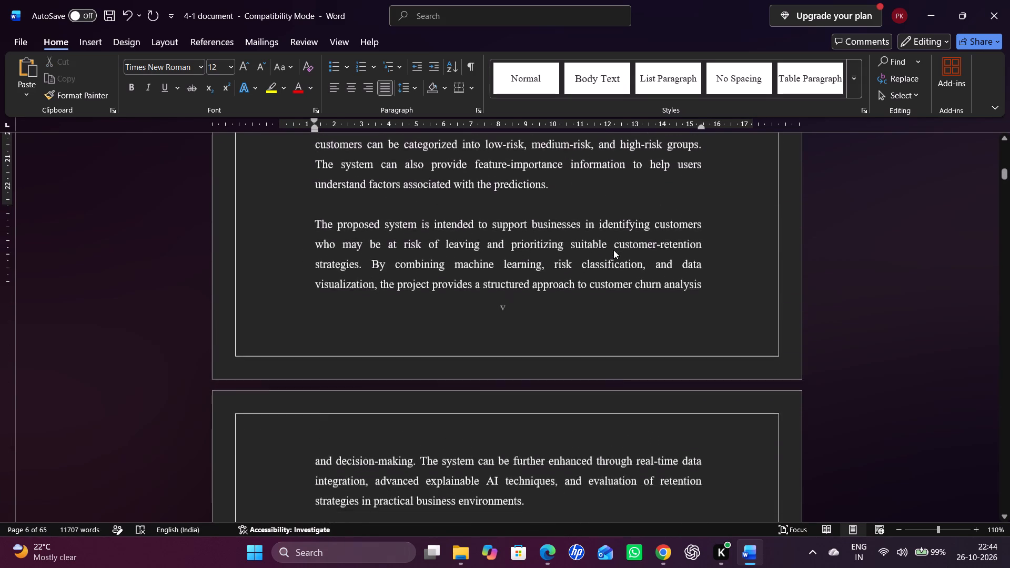
scroll(613, 250, "up", 1)
left_click_drag(538, 352, 344, 182)
key("BackSpace")
scroll(344, 182, "up", 2)
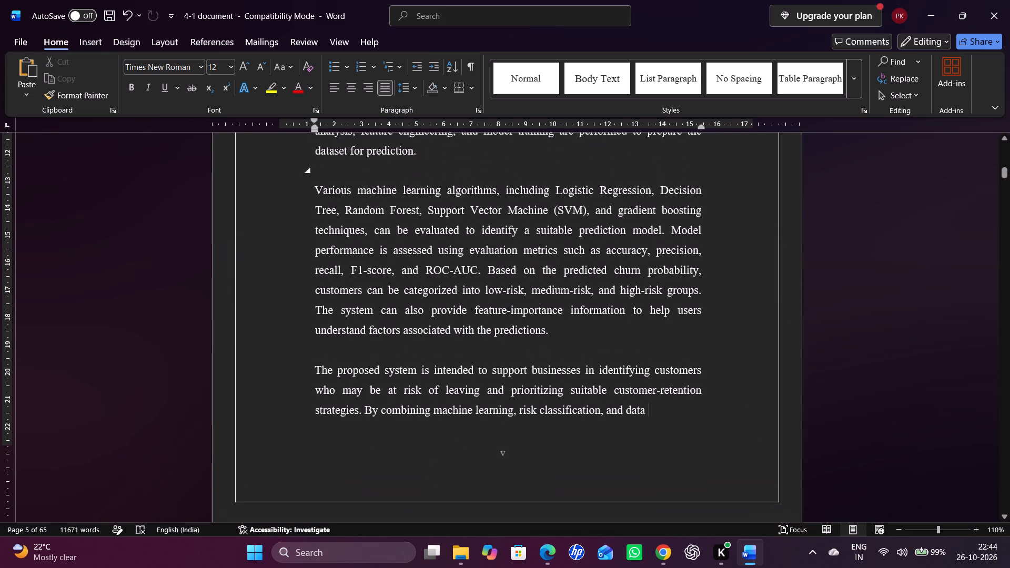
scroll(344, 182, "up", 1)
left_click_drag(648, 412, 322, 368)
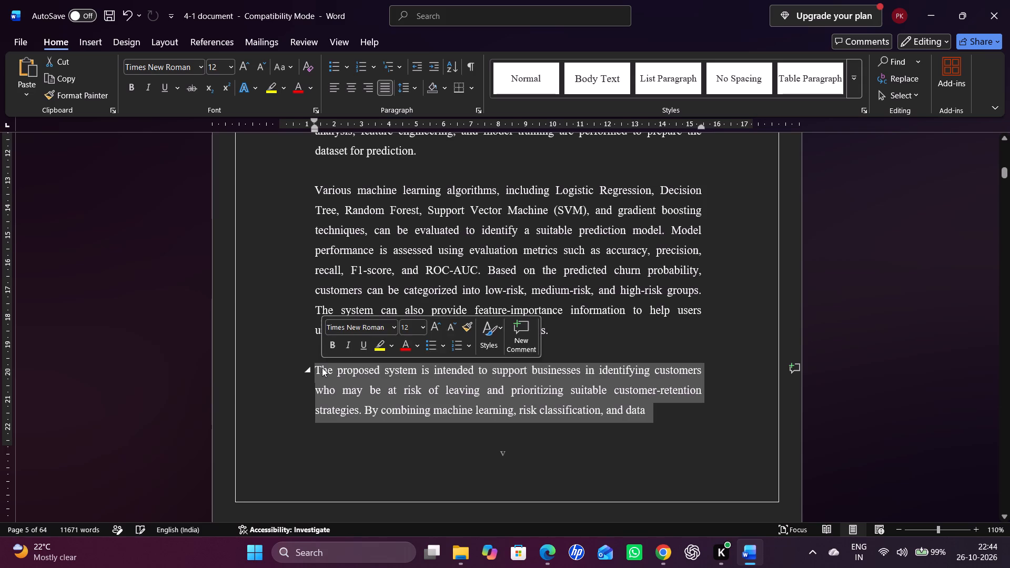
key("BackSpace")
Examine the contents page layout, from its heading and column titles down to the Methodology entries.
scroll(447, 381, "down", 1)
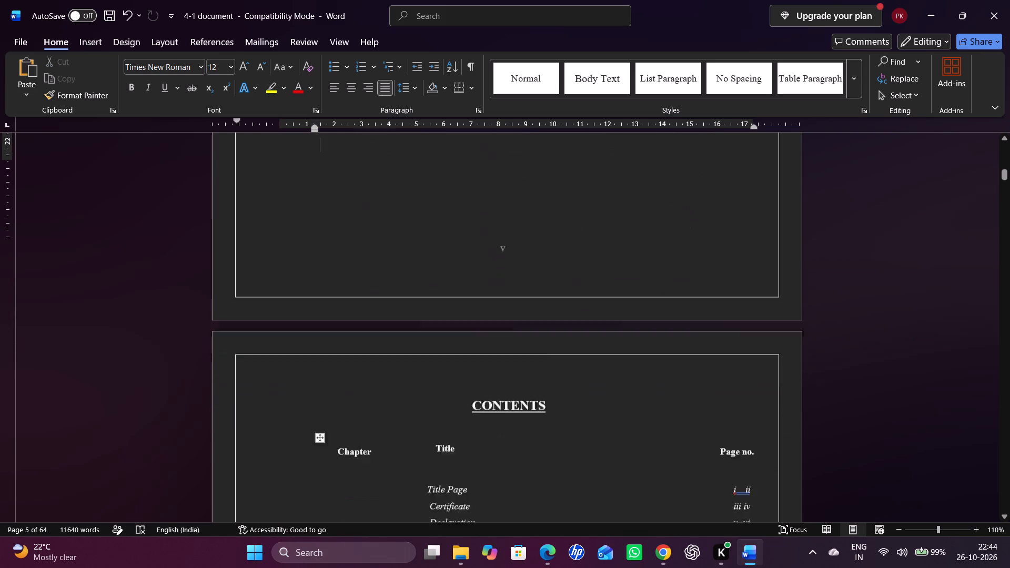
scroll(447, 381, "down", 1)
scroll(447, 381, "up", 1)
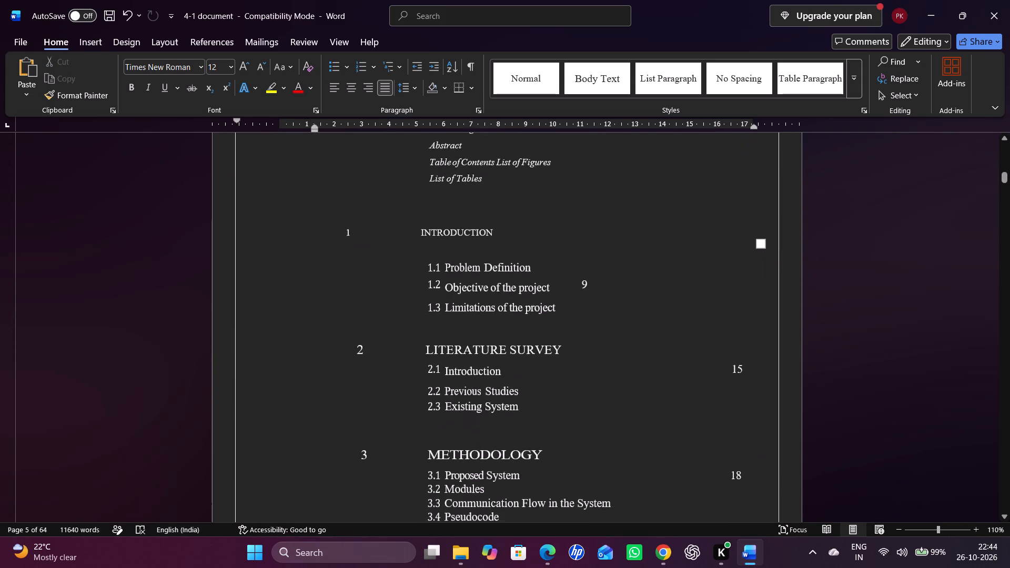
scroll(447, 381, "up", 1)
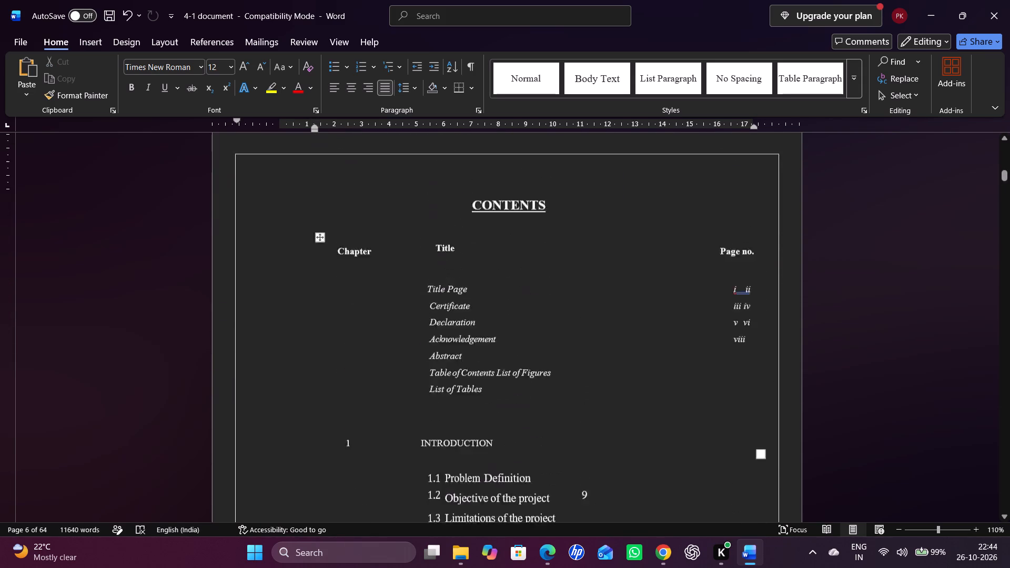
scroll(447, 381, "up", 2)
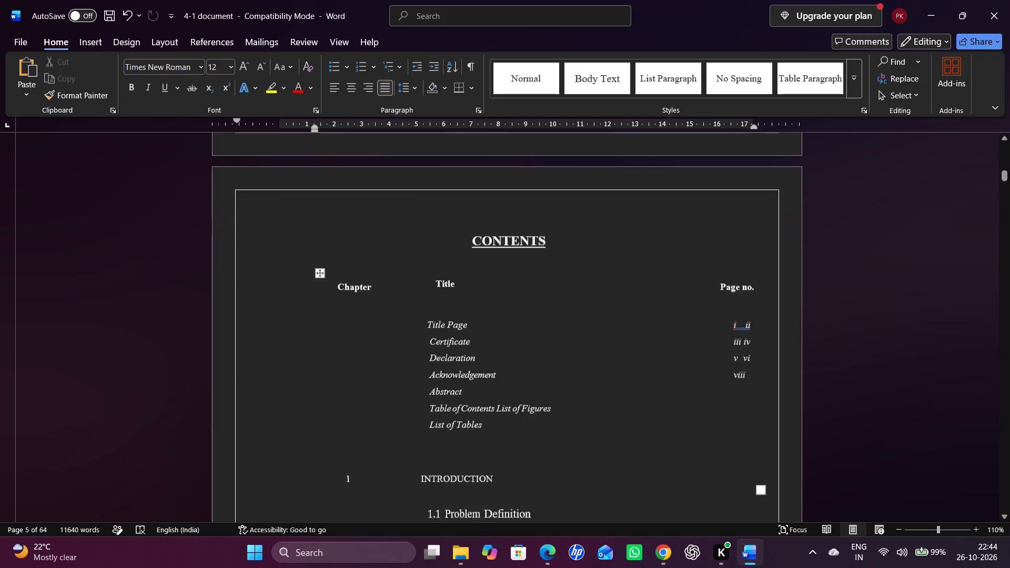
scroll(447, 381, "up", 1)
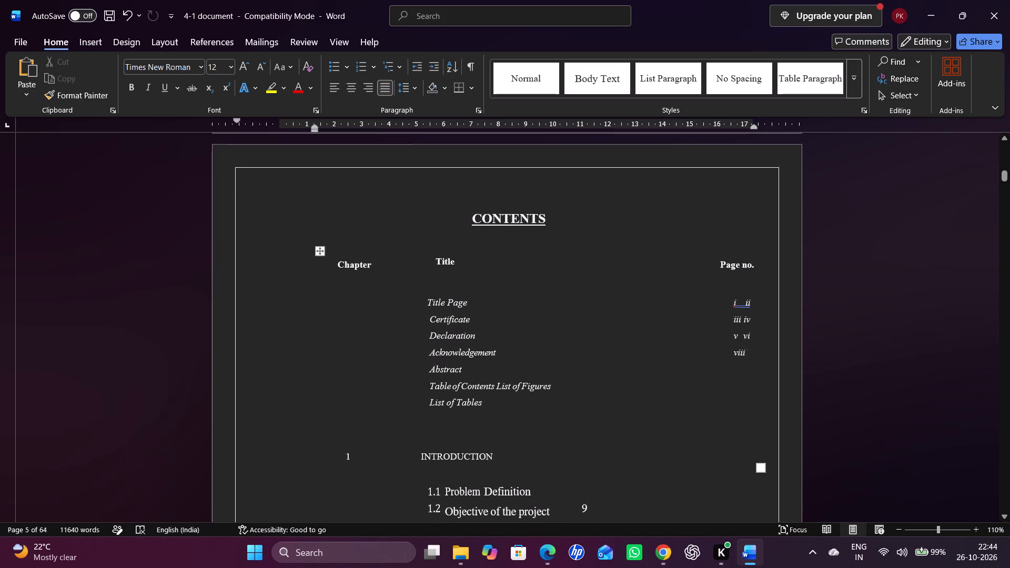
scroll(447, 381, "up", 2)
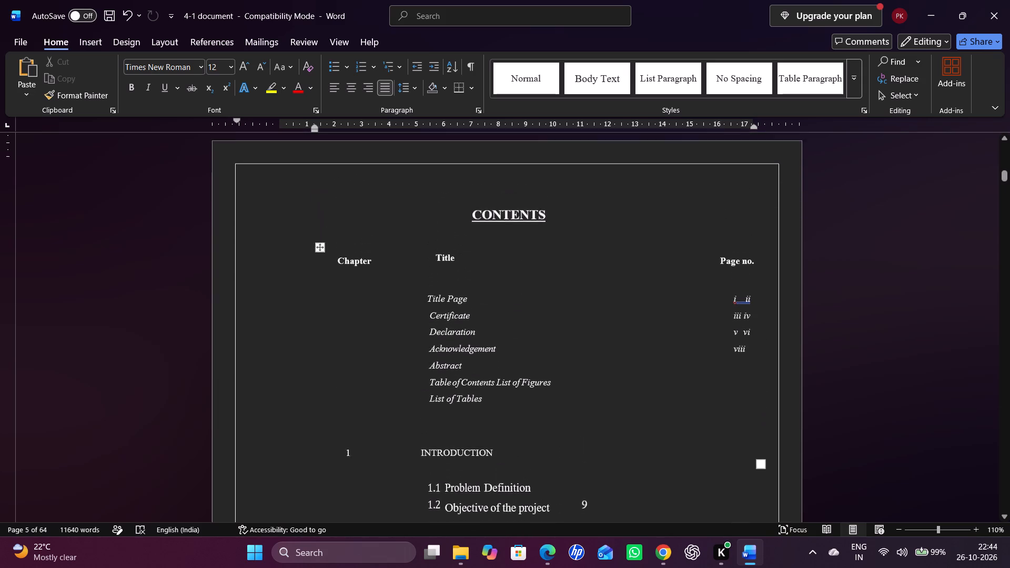
scroll(447, 381, "up", 2)
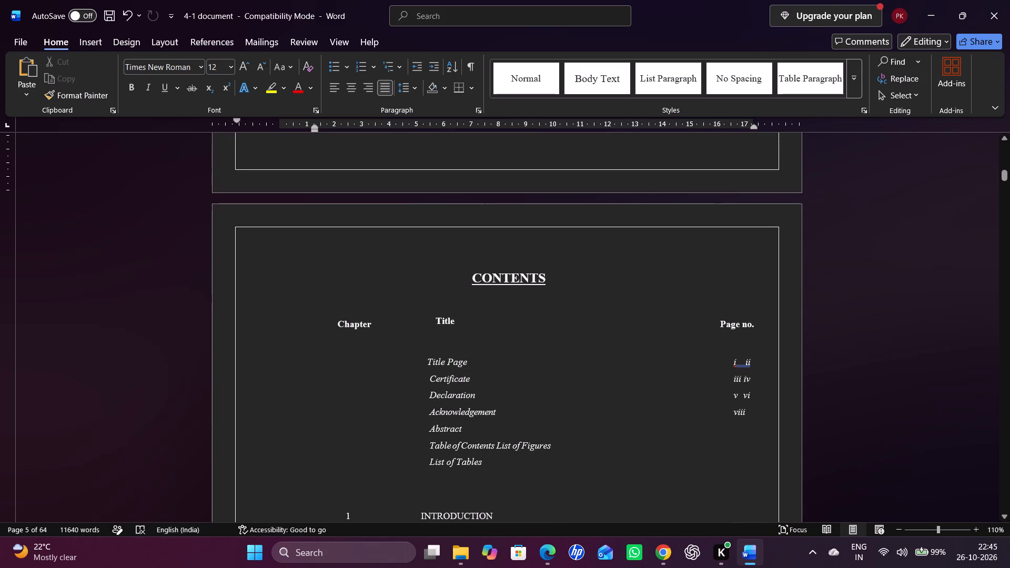
Select the Page no. column of the contents table and move its right indent slightly inward.
left_click(653, 368)
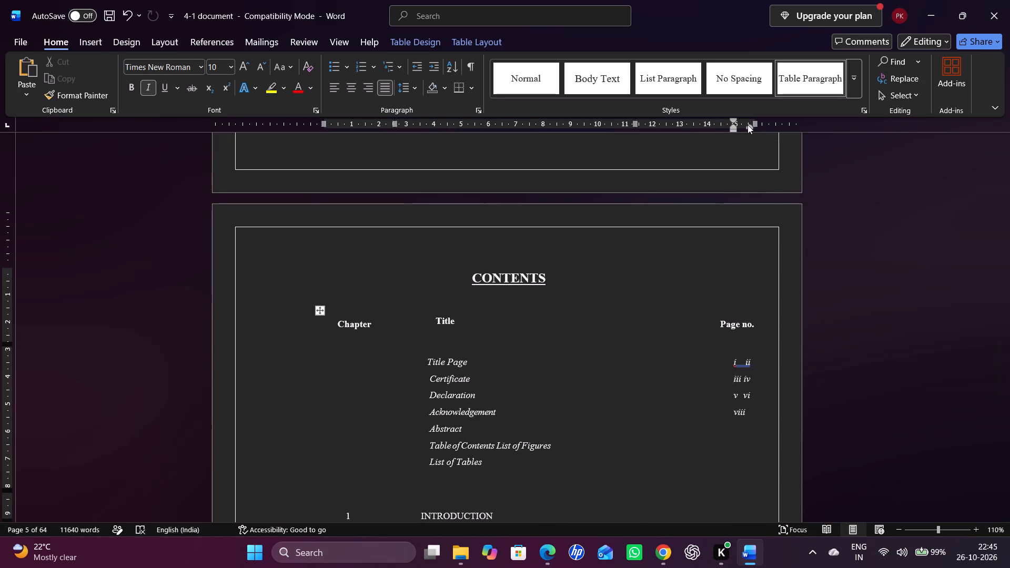
left_click_drag(749, 128, 737, 130)
left_click_drag(737, 130, 724, 135)
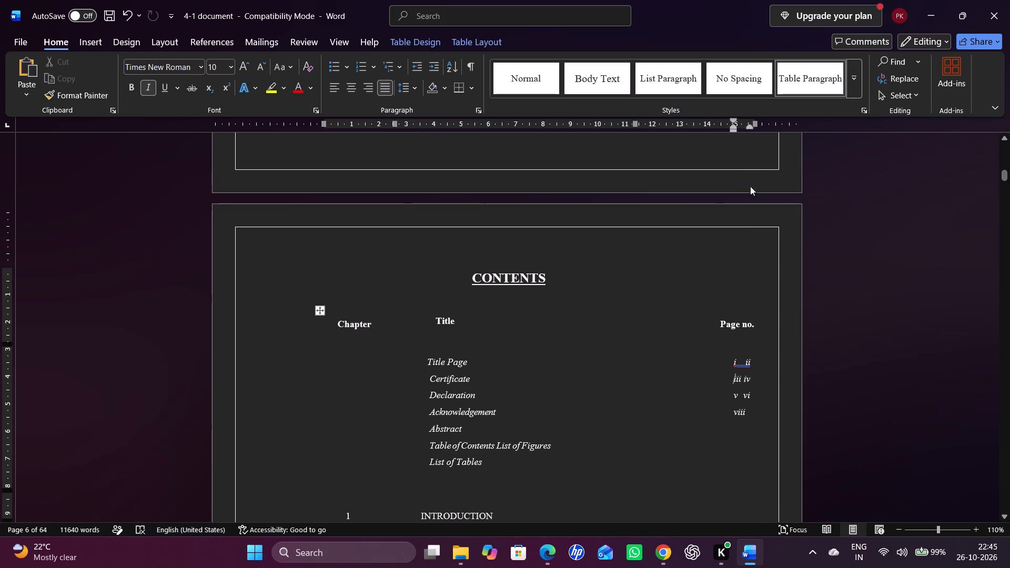
left_click(754, 314)
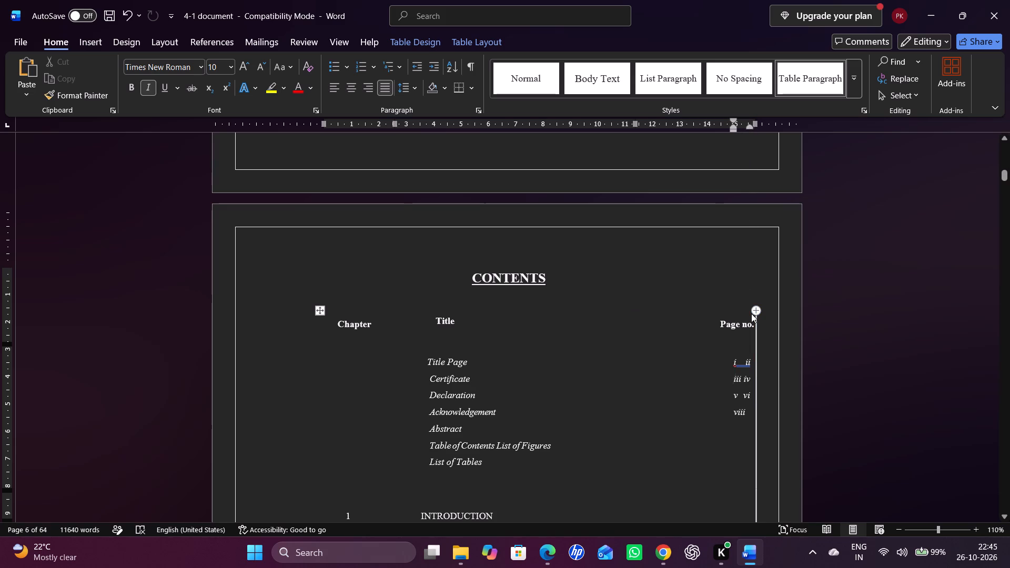
left_click_drag(754, 312, 742, 310)
left_click_drag(757, 316, 746, 317)
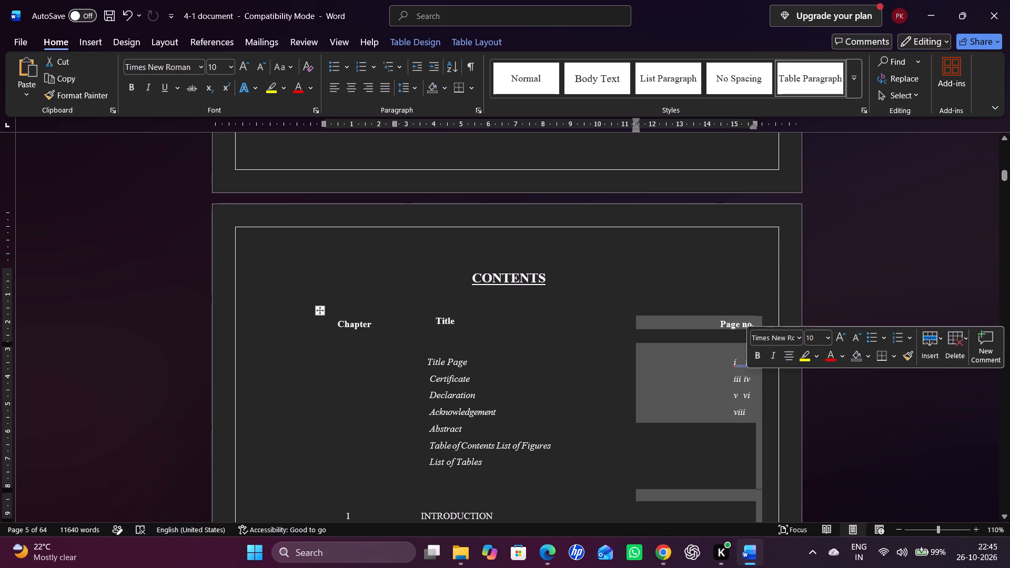
left_click(750, 128)
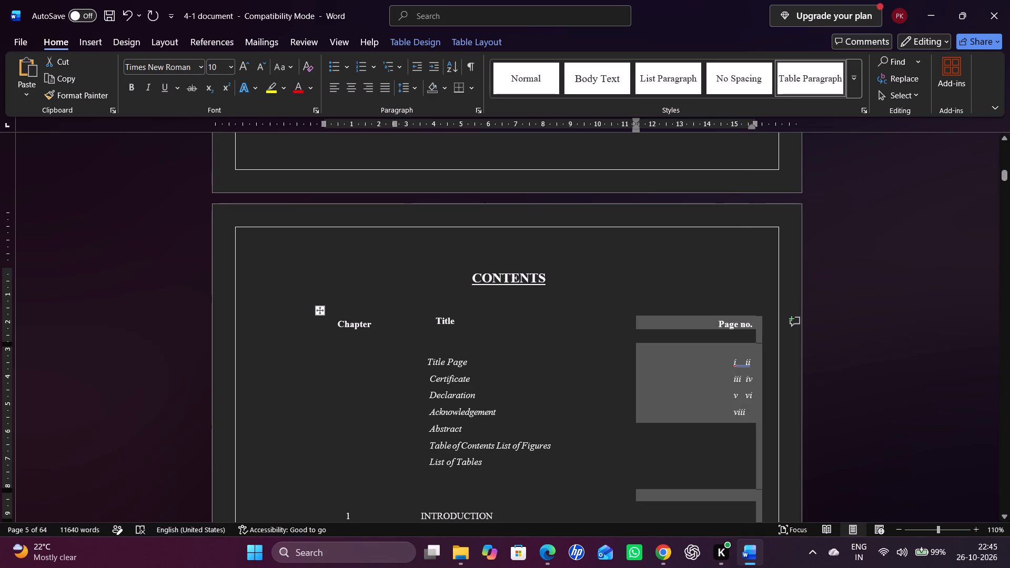
left_click(874, 301)
Shift chapter number 1 in the contents table inward with spaces to line it up with chapter number 2.
scroll(874, 301, "down", 1)
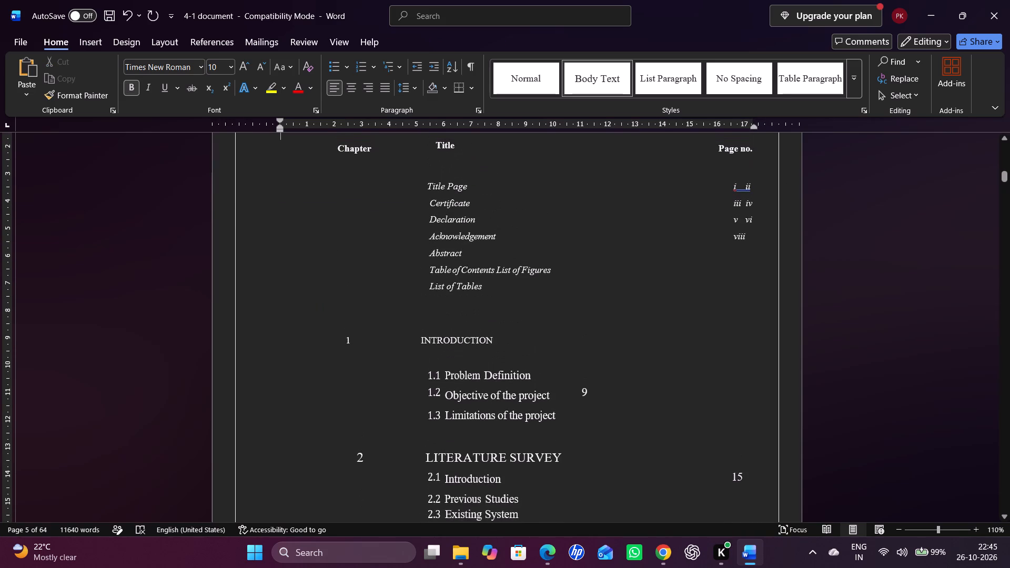
scroll(874, 301, "down", 2)
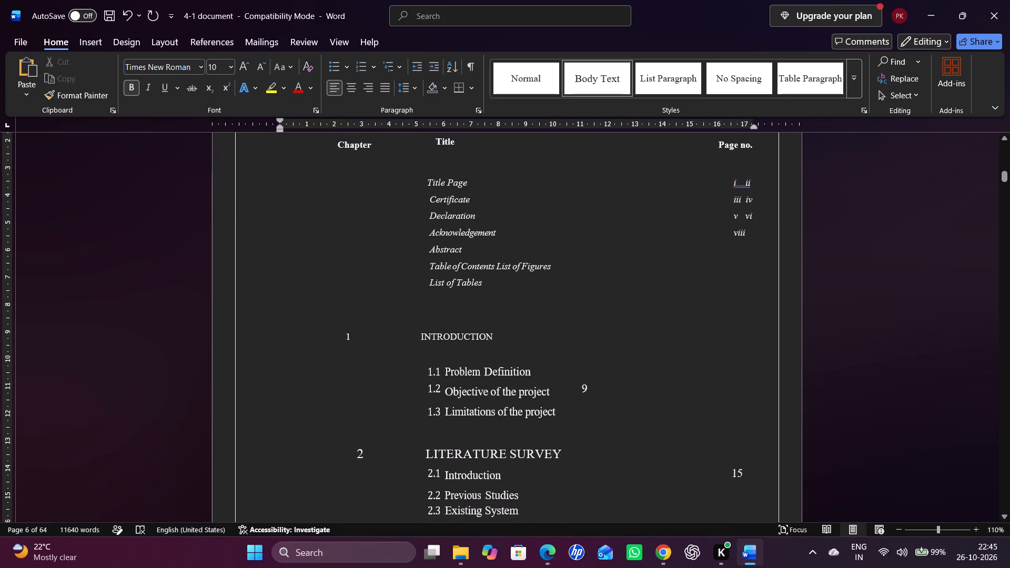
scroll(874, 301, "down", 1)
scroll(874, 301, "up", 1)
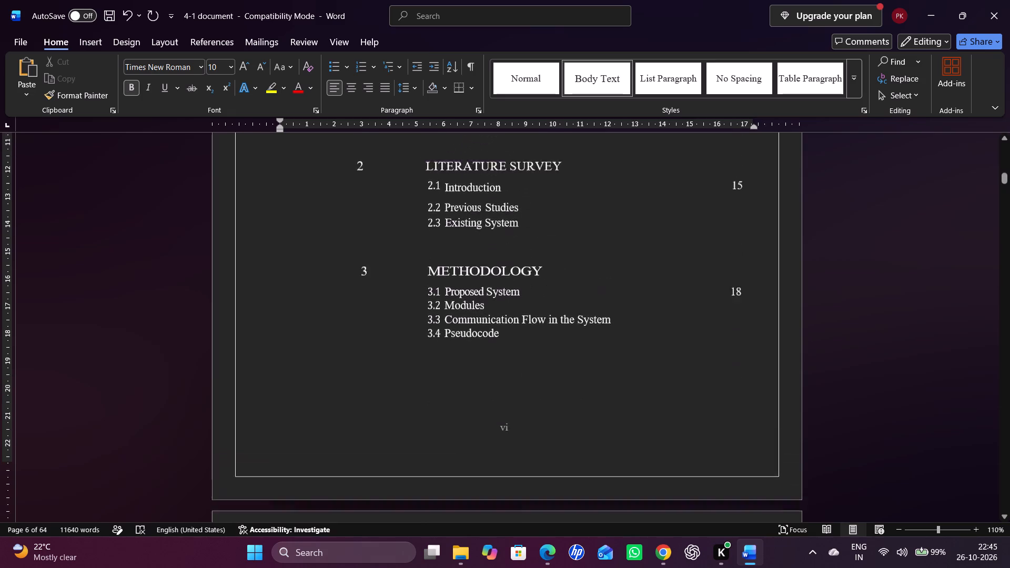
scroll(874, 301, "up", 1)
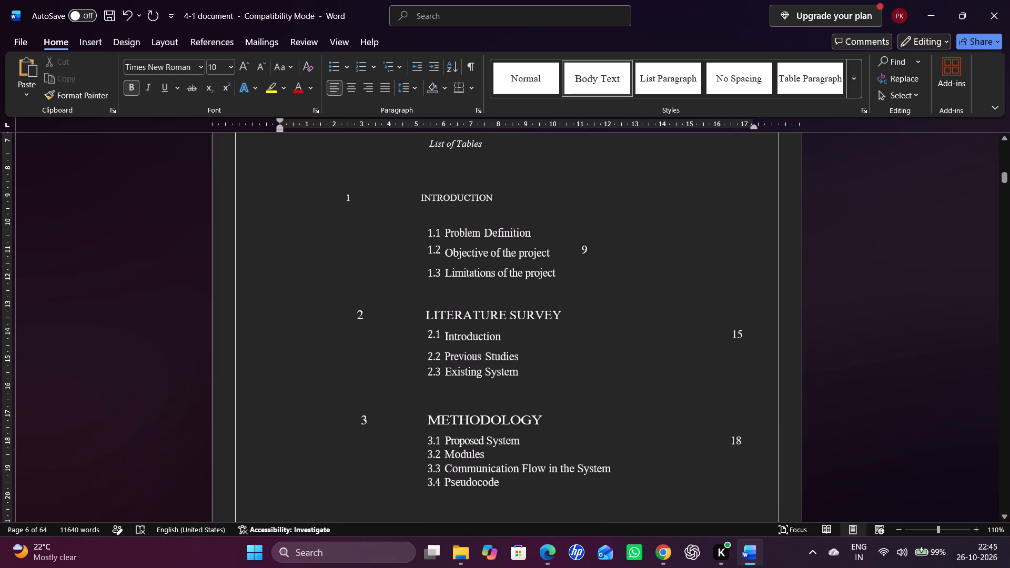
scroll(874, 301, "up", 1)
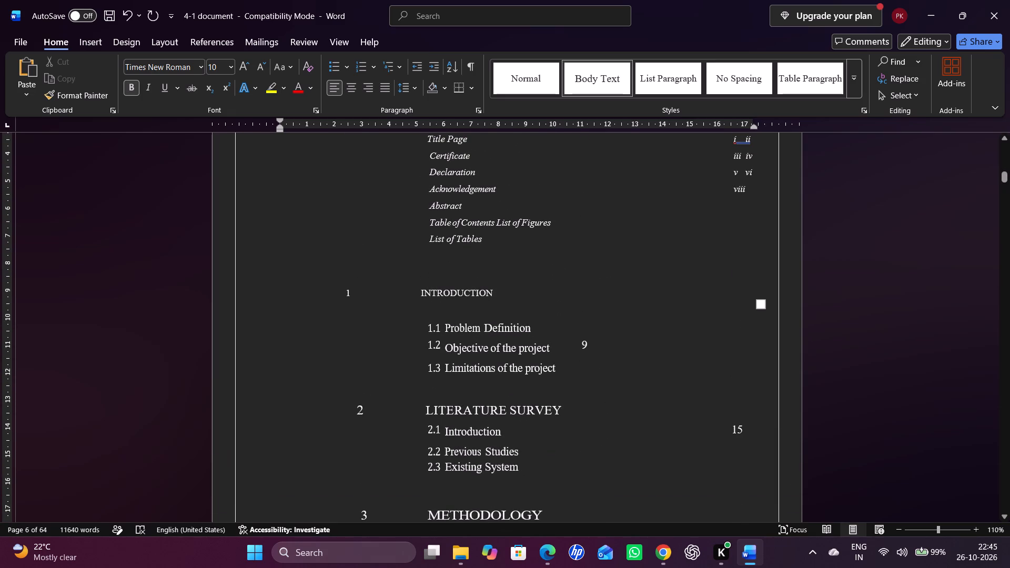
left_click(344, 295)
key("space")
key("space")
key("space")
key("space")
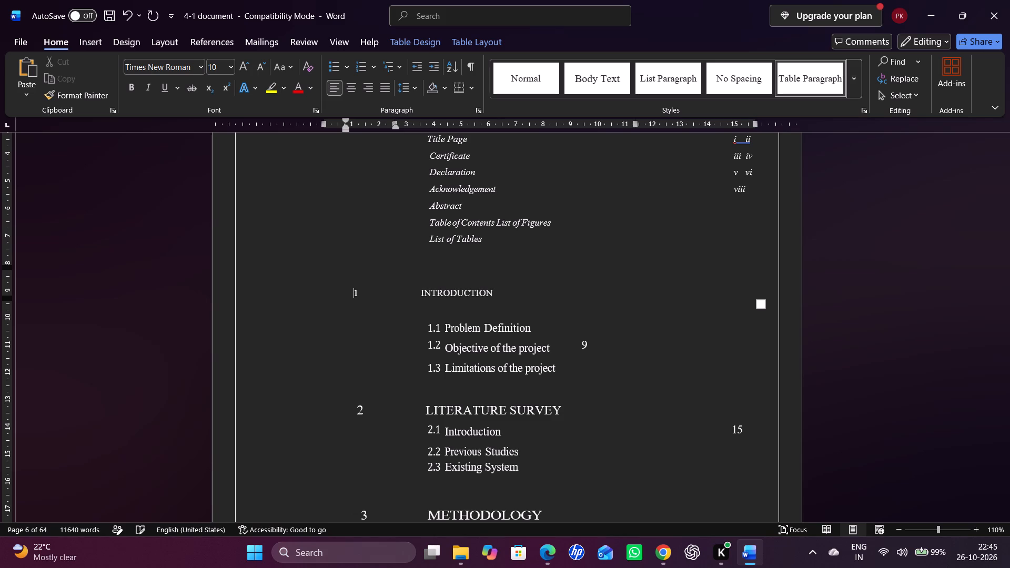
key("space")
key("space")
Increase the font size of the INTRODUCTION title in the contents table to 12.
scroll(646, 374, "up", 1)
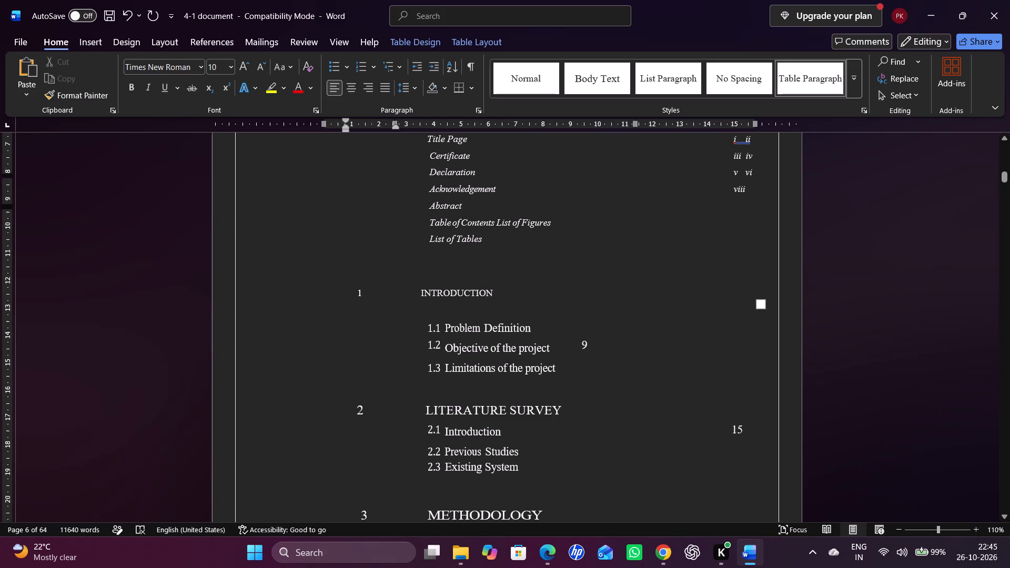
scroll(646, 374, "up", 1)
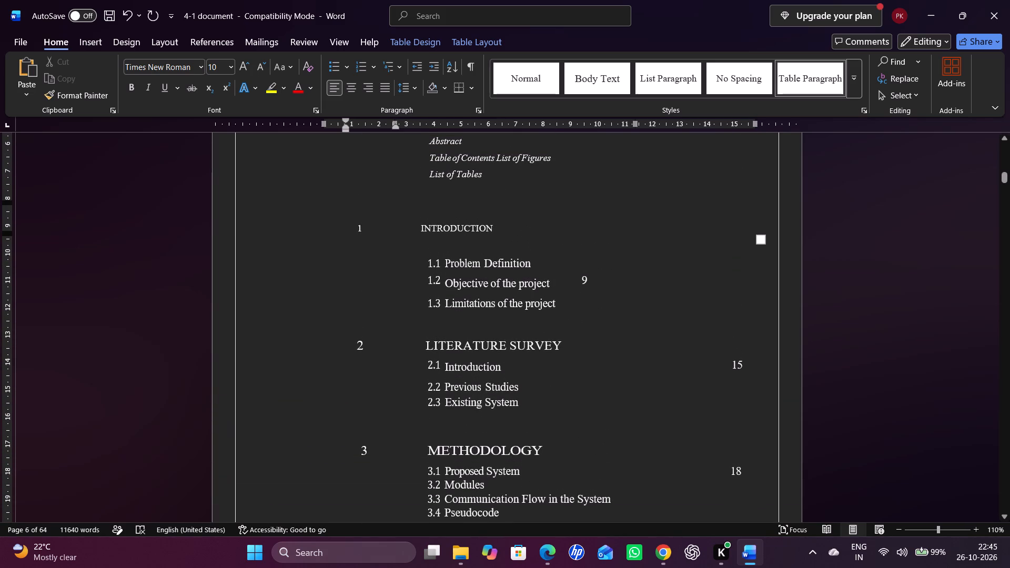
left_click_drag(503, 227, 405, 227)
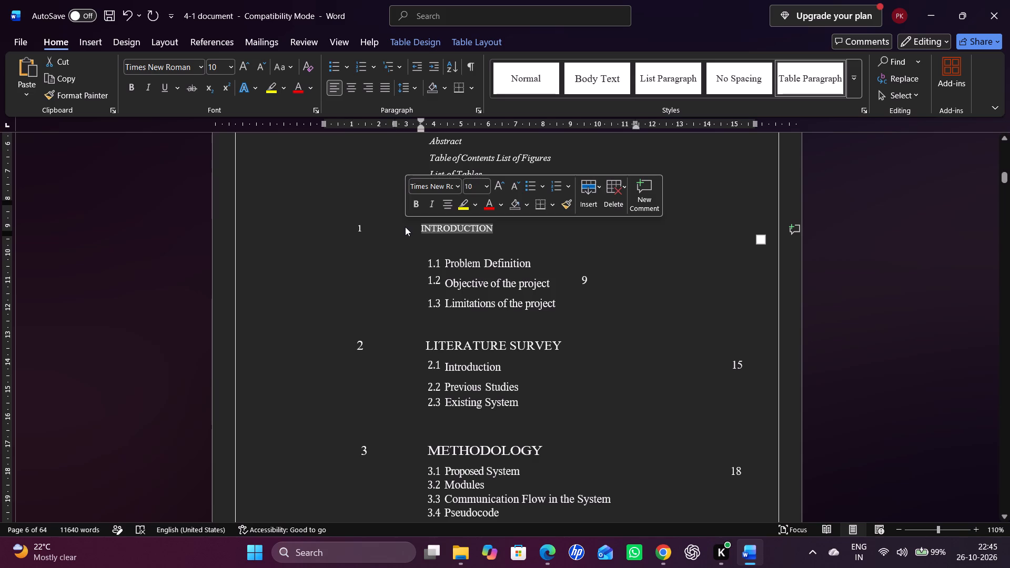
left_click(501, 189)
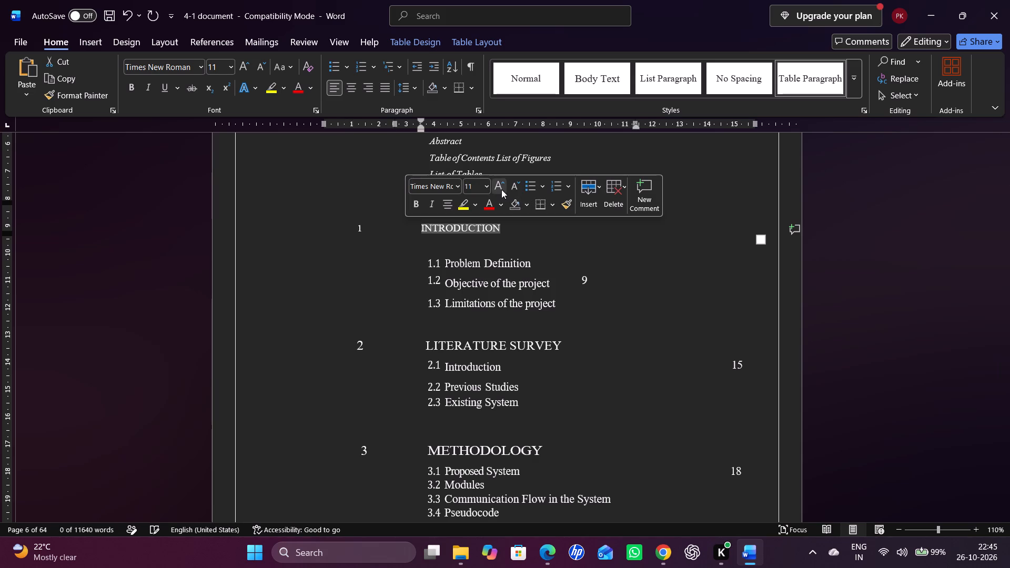
left_click(501, 189)
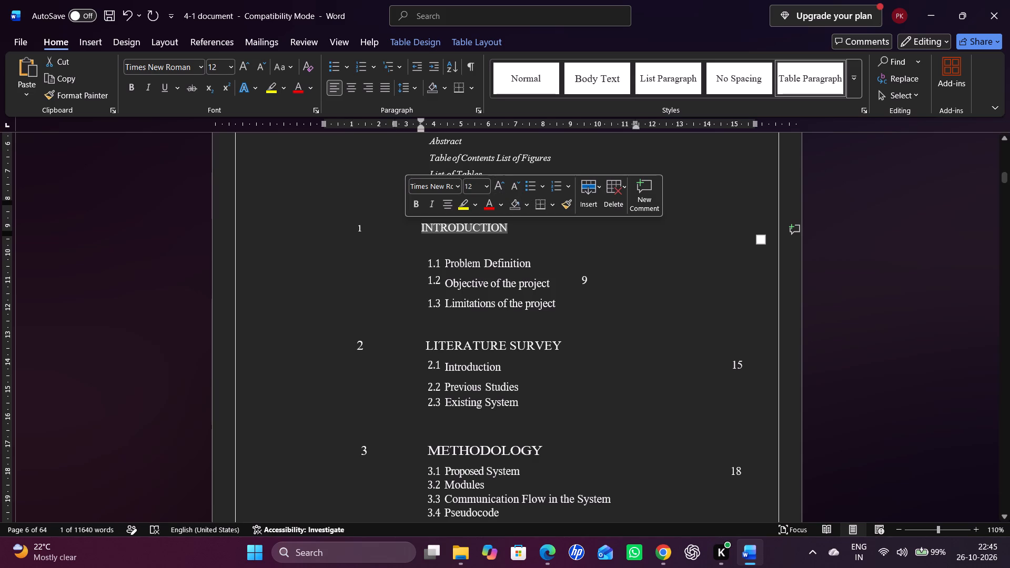
Move page number 9 on the 1.2 Objective of the project line across with spaces to align with page number 15.
left_click(577, 280)
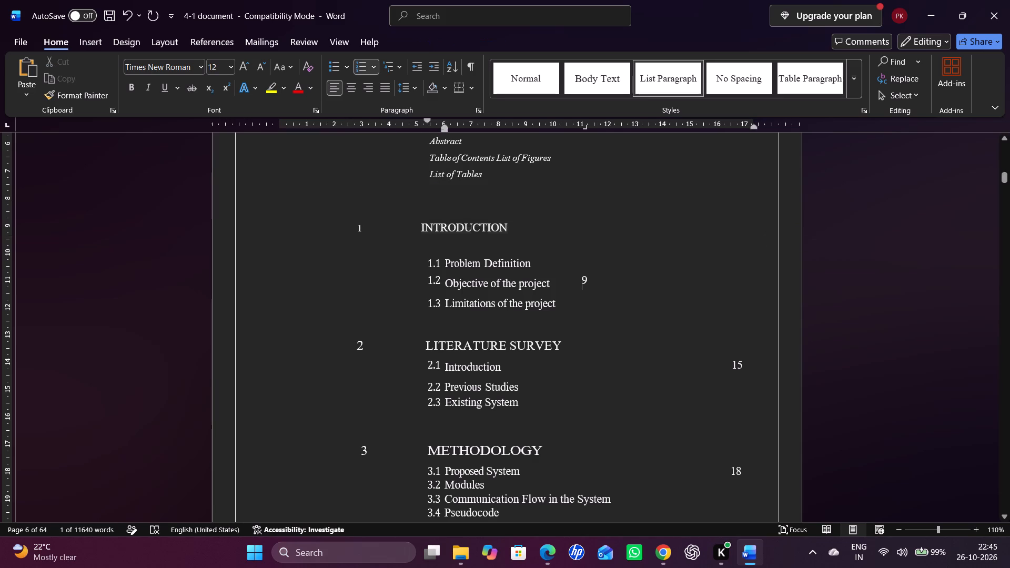
key("space")
key("space")
key("space")
key("space")
key("space")
key("space")
key("space")
key("space")
key("space")
key("space")
key("space")
key("space")
key("space")
key("space")
key("space")
key("space")
key("space")
key("space")
key("space")
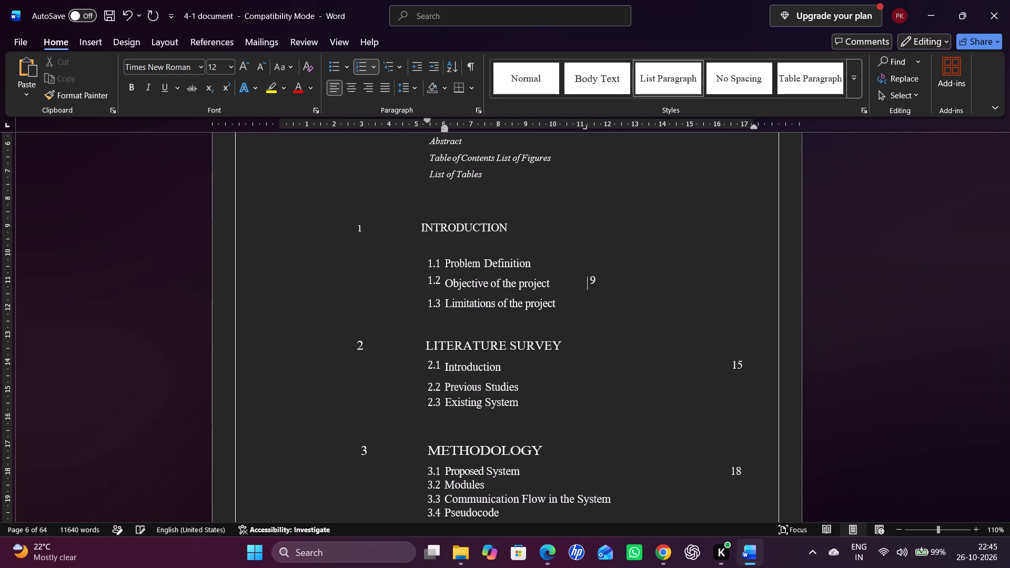
key("space")
key("space")
key("space")
key("space")
key("space")
key("space")
key("space")
key("space")
key("space")
key("space")
key("space")
key("space")
key("space")
key("space")
key("space")
key("space")
key("space")
key("space")
key("space")
key("space")
key("space")
key("space")
key("space")
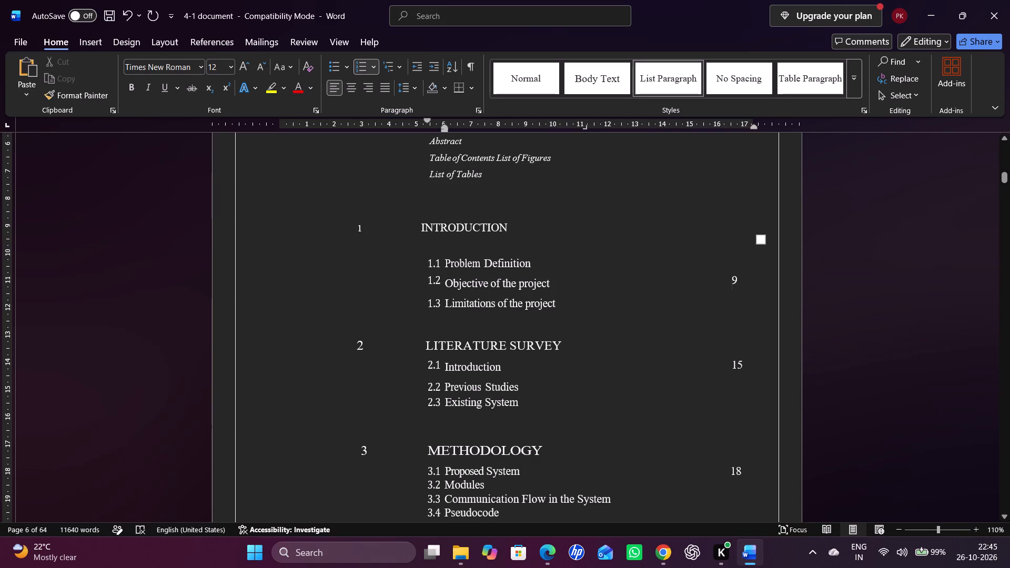
Increase the font size of chapter number 1 beside INTRODUCTION to 12.
left_click_drag(361, 227, 348, 226)
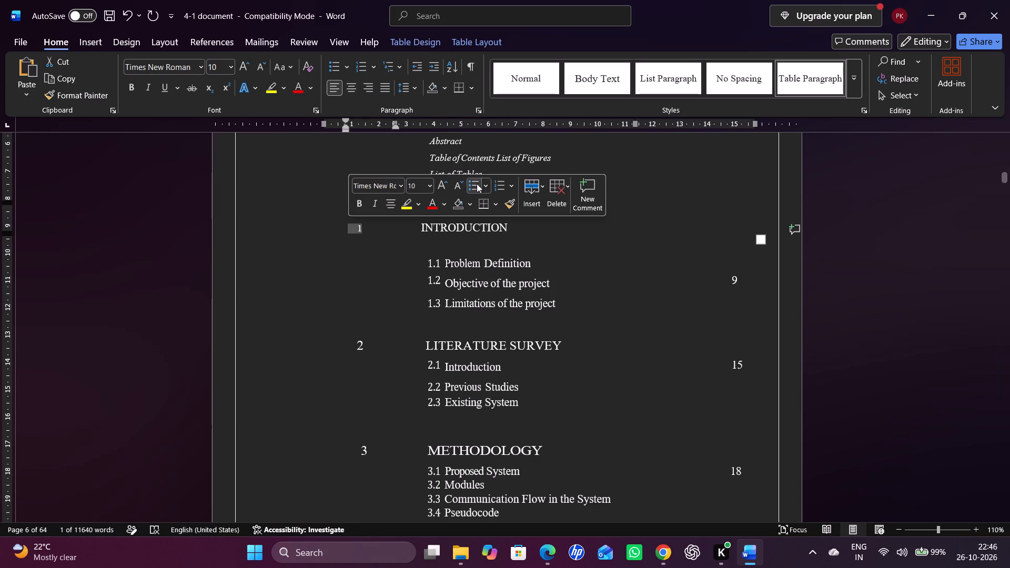
left_click(446, 188)
left_click(446, 188)
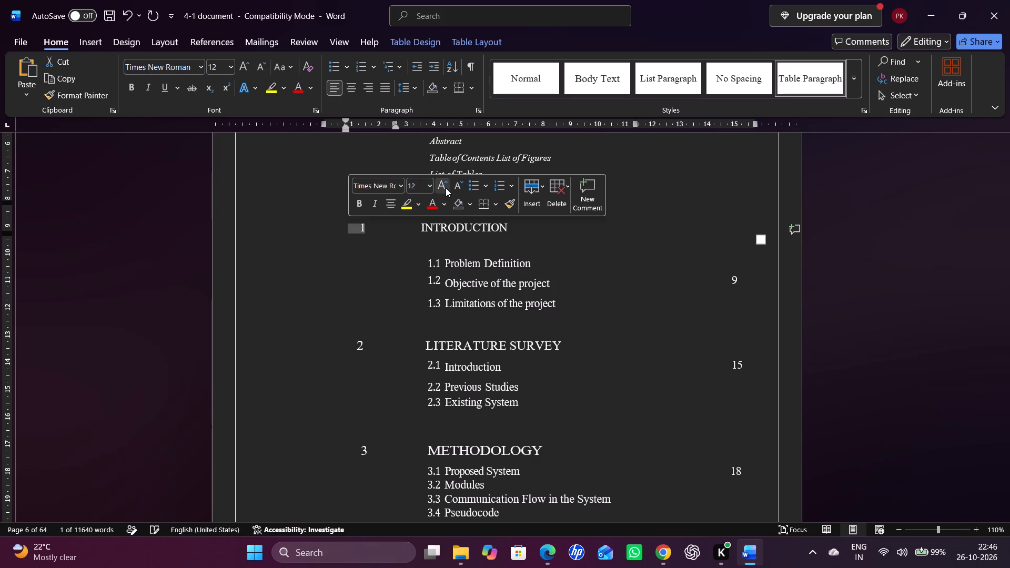
left_click(401, 319)
Examine the remaining contents entries from DESIGN to REFERENCES, the list of figures and the start of the body pages.
scroll(401, 319, "down", 1)
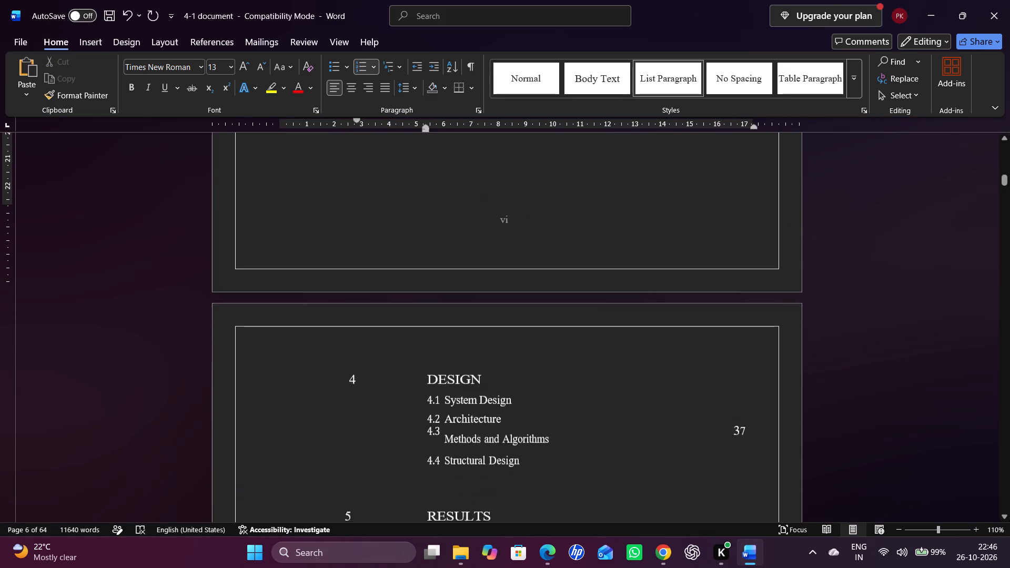
scroll(401, 319, "down", 2)
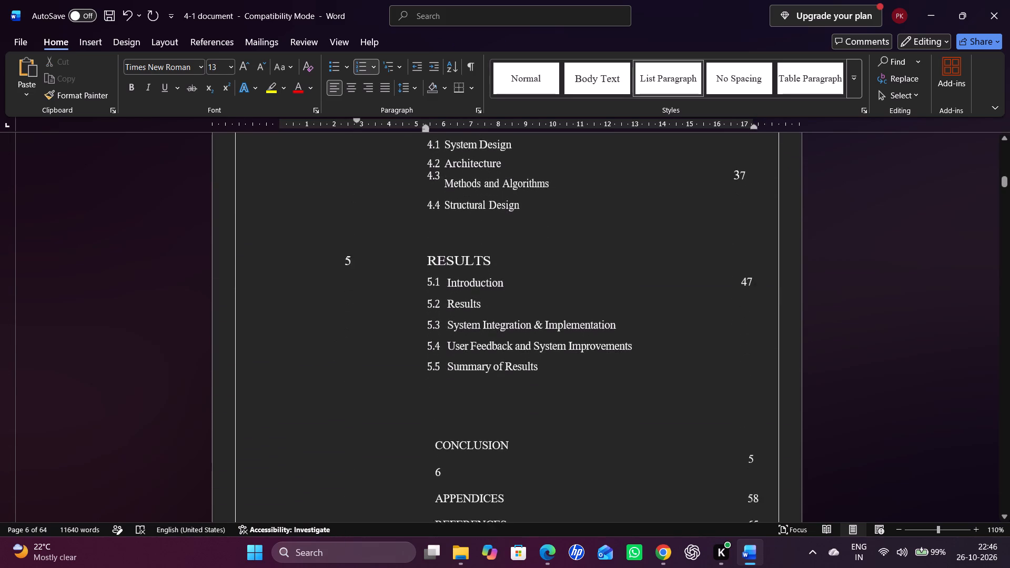
scroll(401, 319, "down", 3)
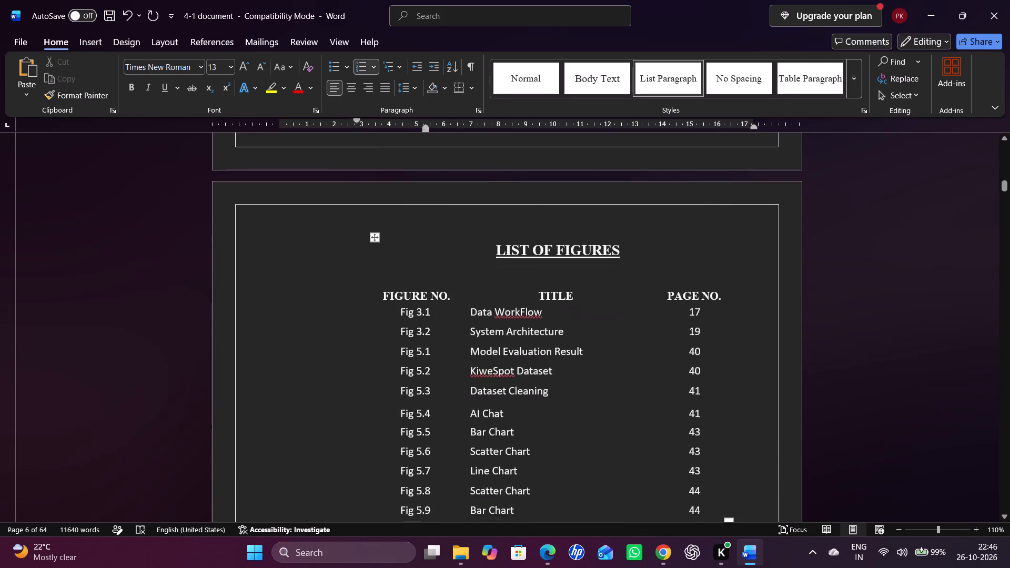
scroll(401, 319, "down", 3)
Examine Chapter 1's headings, paragraph alignment and indents, from Problem Definition through the numbered objectives and limitations.
scroll(401, 319, "up", 1)
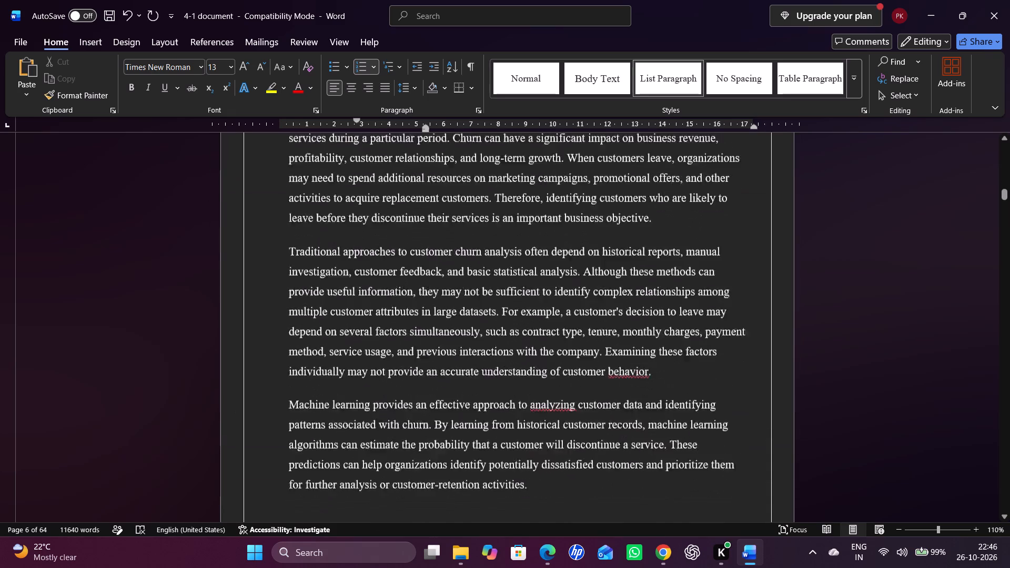
scroll(401, 319, "up", 2)
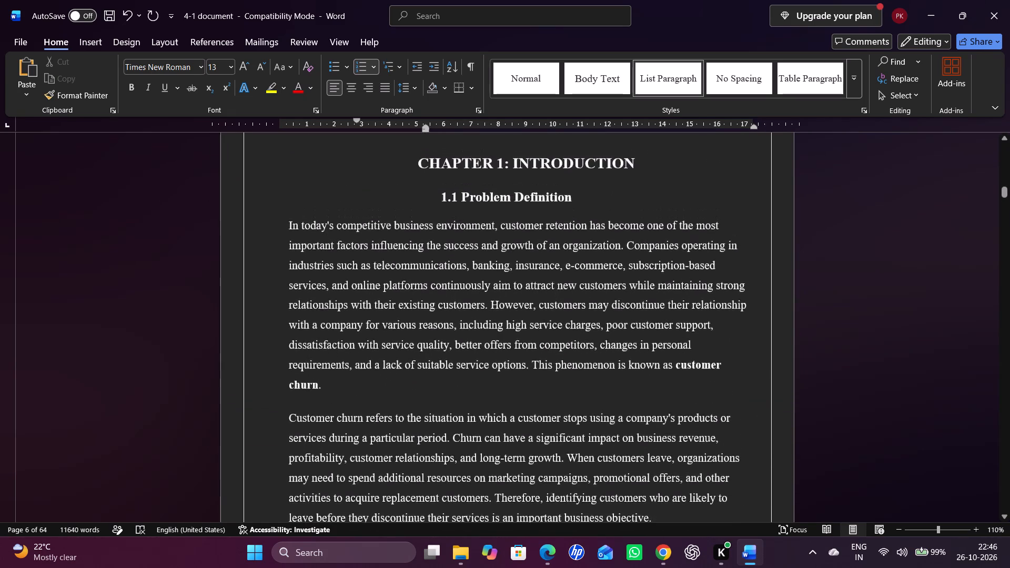
scroll(401, 319, "up", 1)
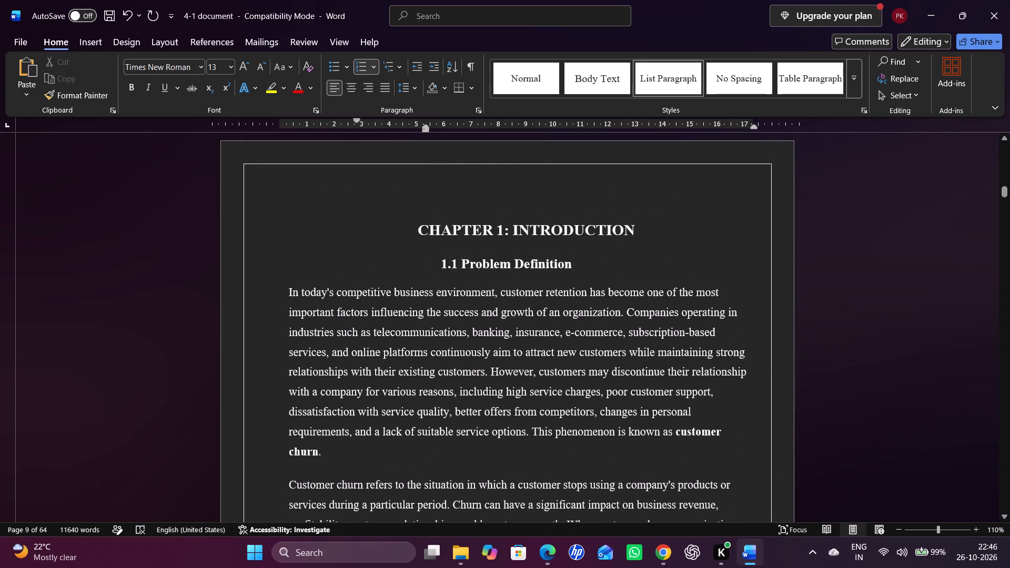
scroll(612, 342, "down", 2)
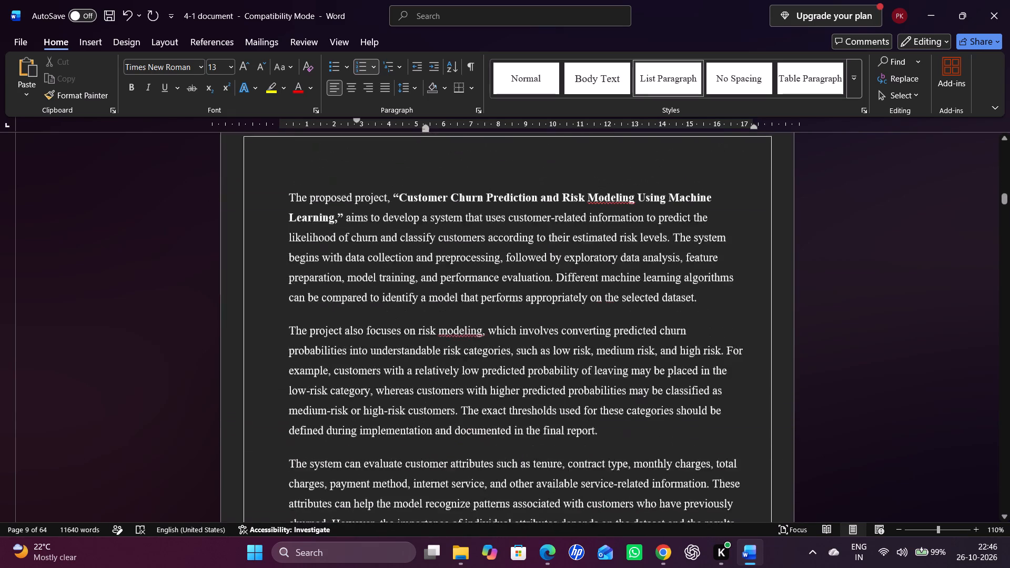
scroll(612, 342, "down", 4)
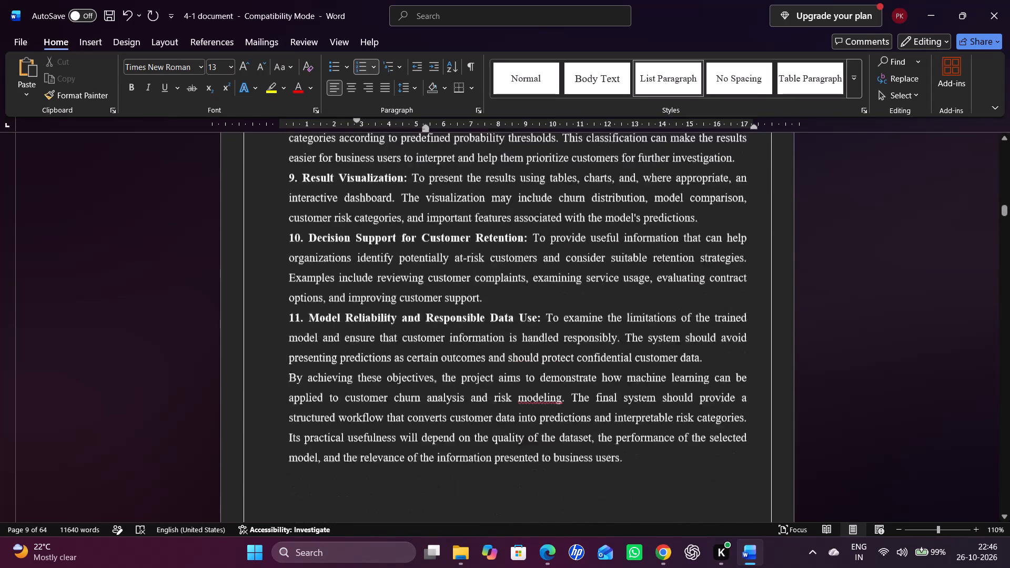
scroll(612, 342, "down", 4)
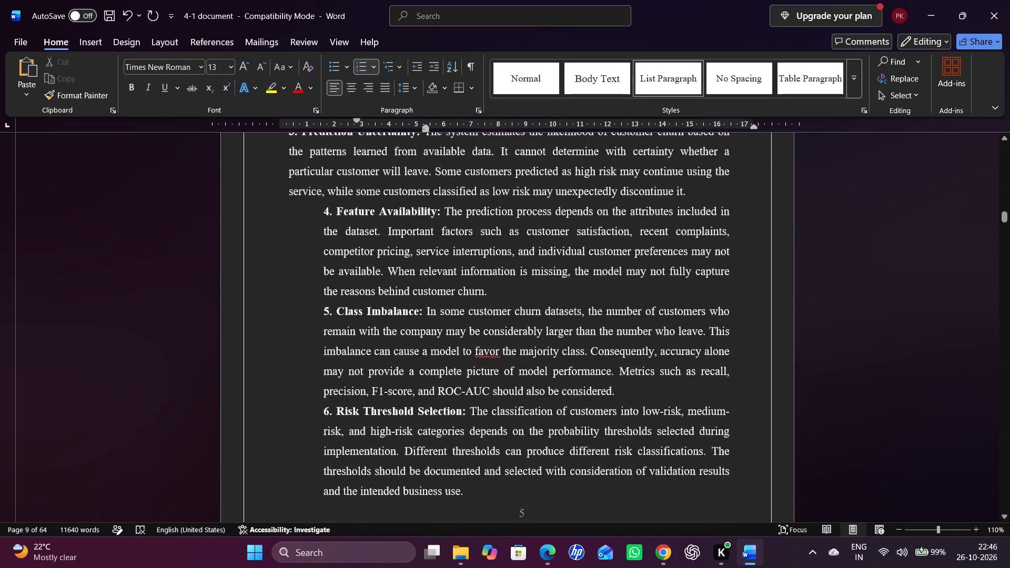
scroll(612, 342, "down", 1)
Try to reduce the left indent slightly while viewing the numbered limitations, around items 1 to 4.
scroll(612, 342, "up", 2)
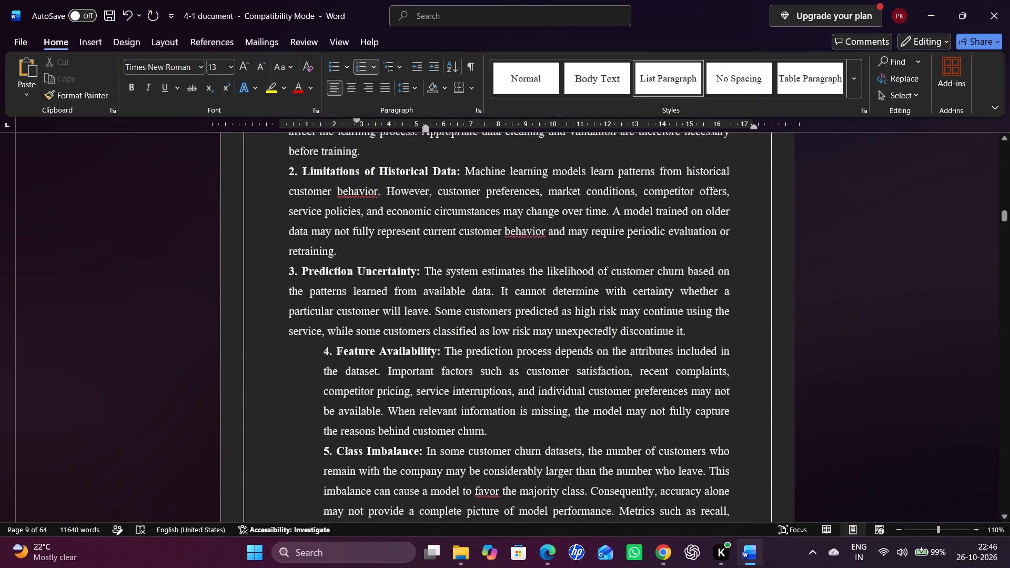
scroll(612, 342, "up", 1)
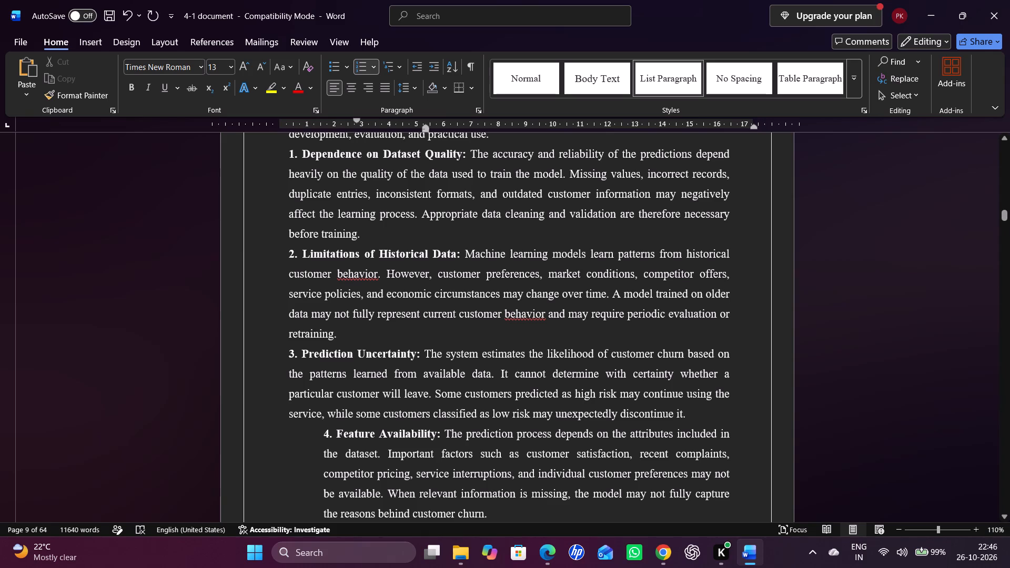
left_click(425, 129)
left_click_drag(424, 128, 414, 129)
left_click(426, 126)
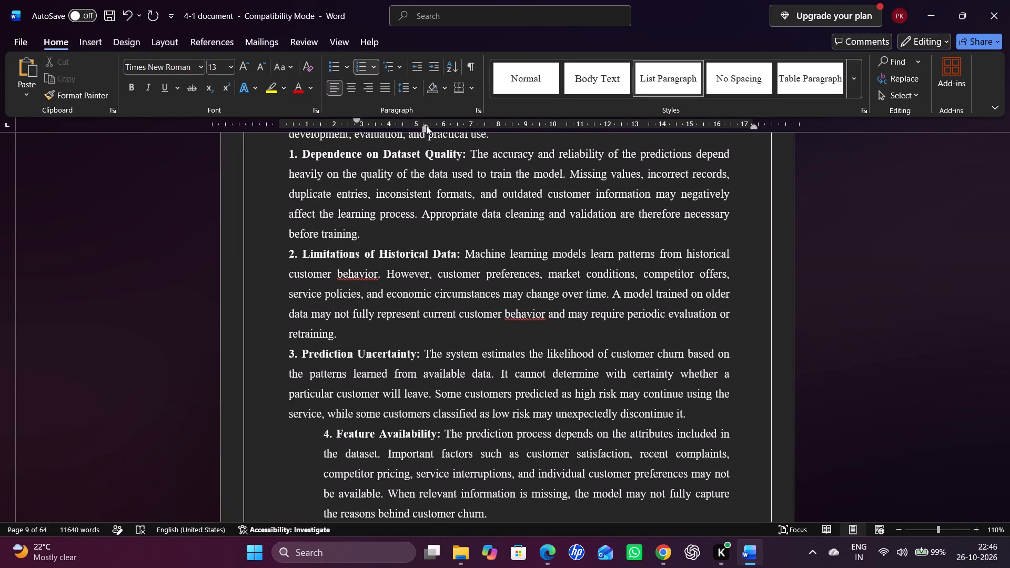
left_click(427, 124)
Examine the remaining Chapter 1 pages, including section 1.5 Scope of the Project and the numbered list before it.
scroll(464, 293, "down", 5)
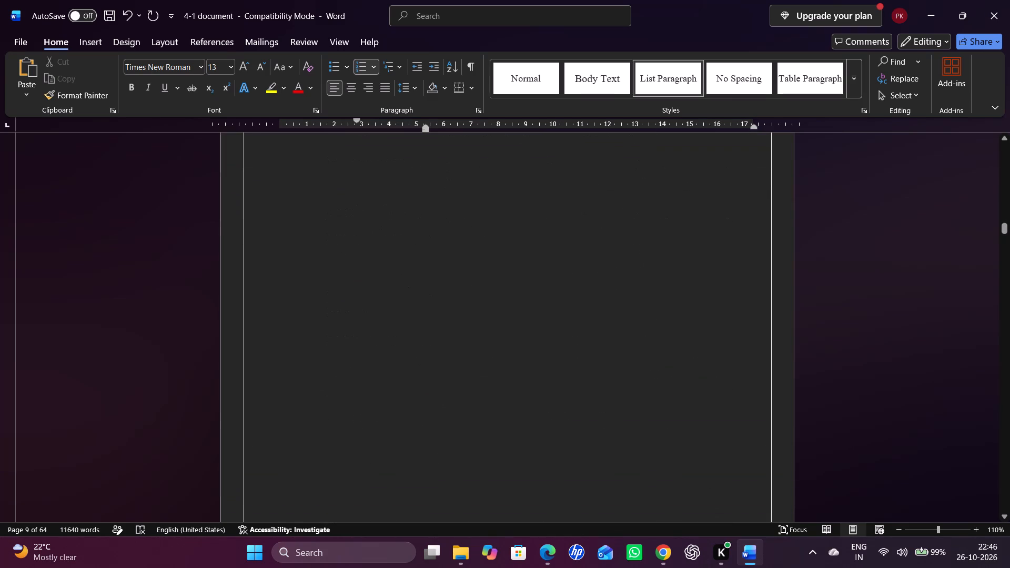
scroll(464, 293, "down", 3)
scroll(464, 293, "up", 1)
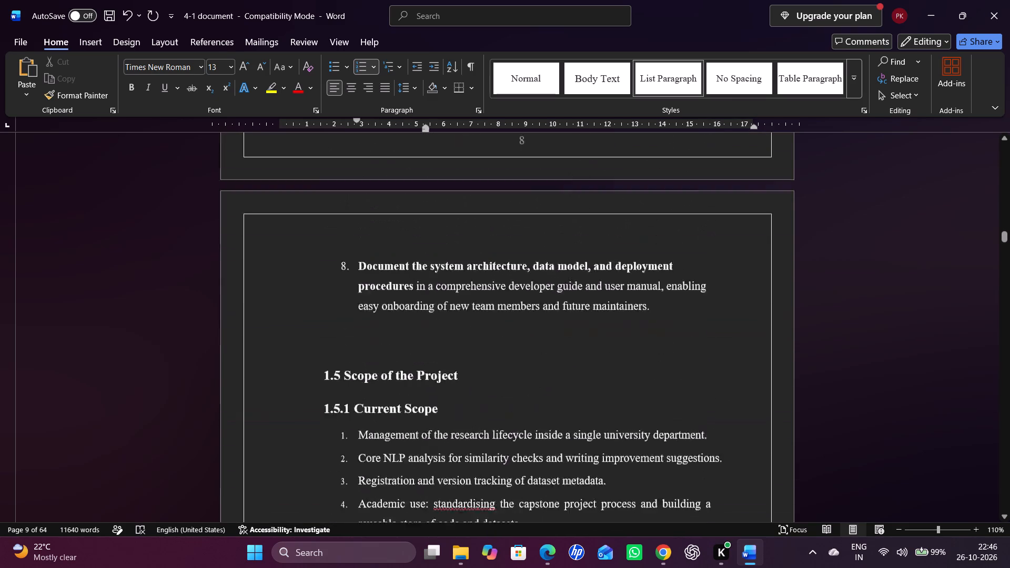
scroll(464, 293, "up", 4)
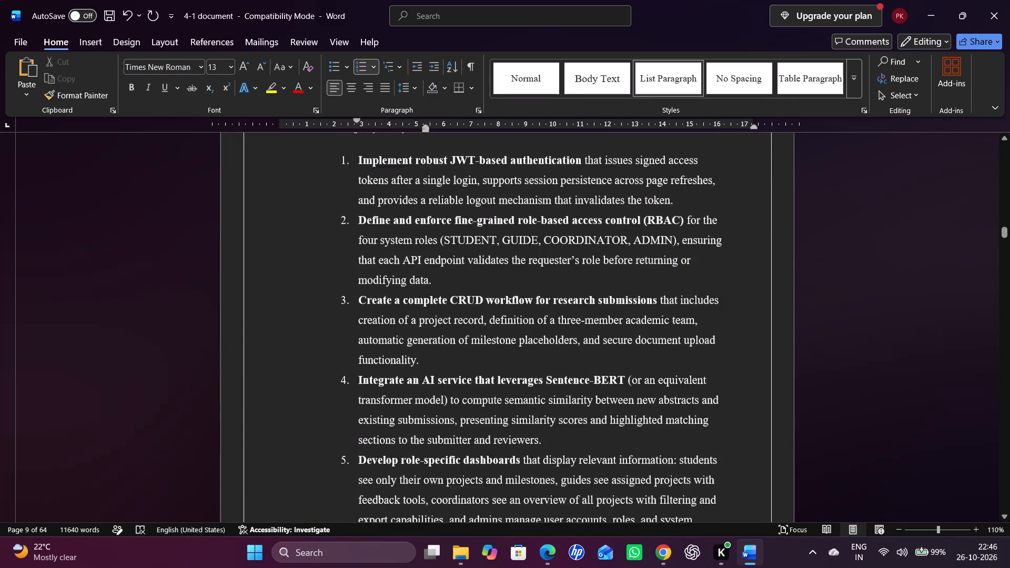
Examine the left indents of the numbered limitations in section 1.3, items 1 to 12, and the start of section 1.4 Objectives.
scroll(464, 293, "up", 4)
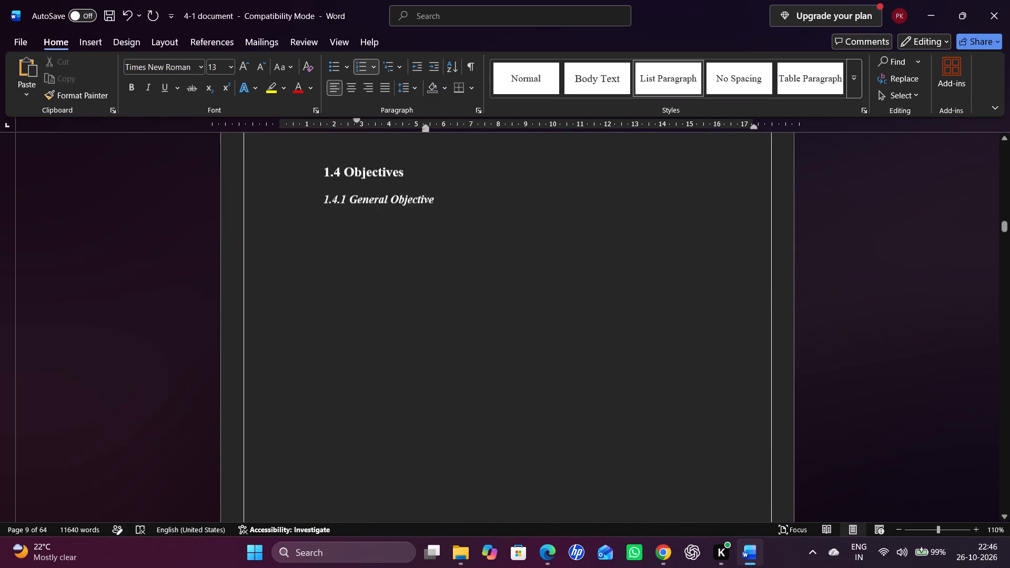
scroll(464, 293, "up", 3)
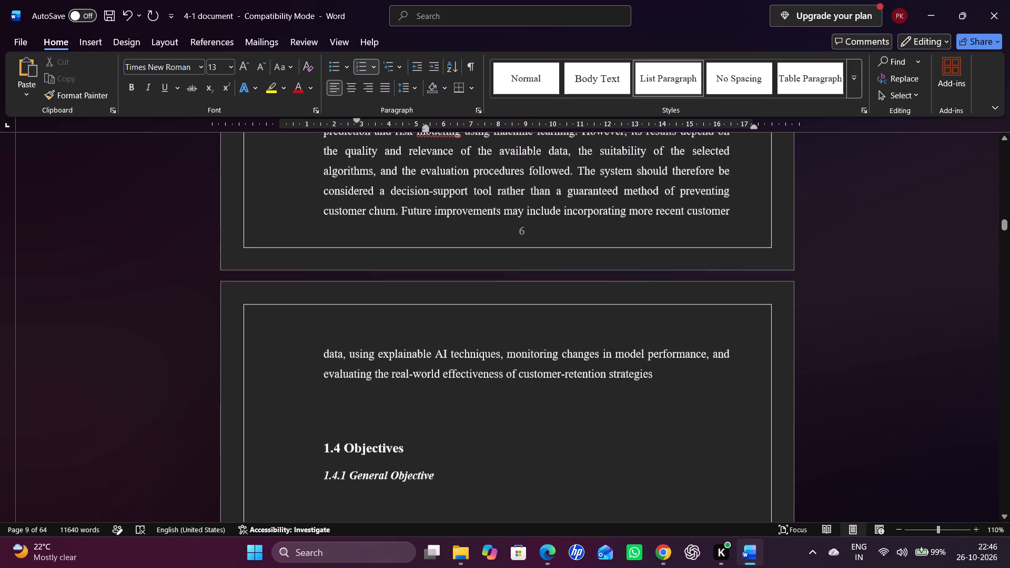
scroll(464, 293, "up", 3)
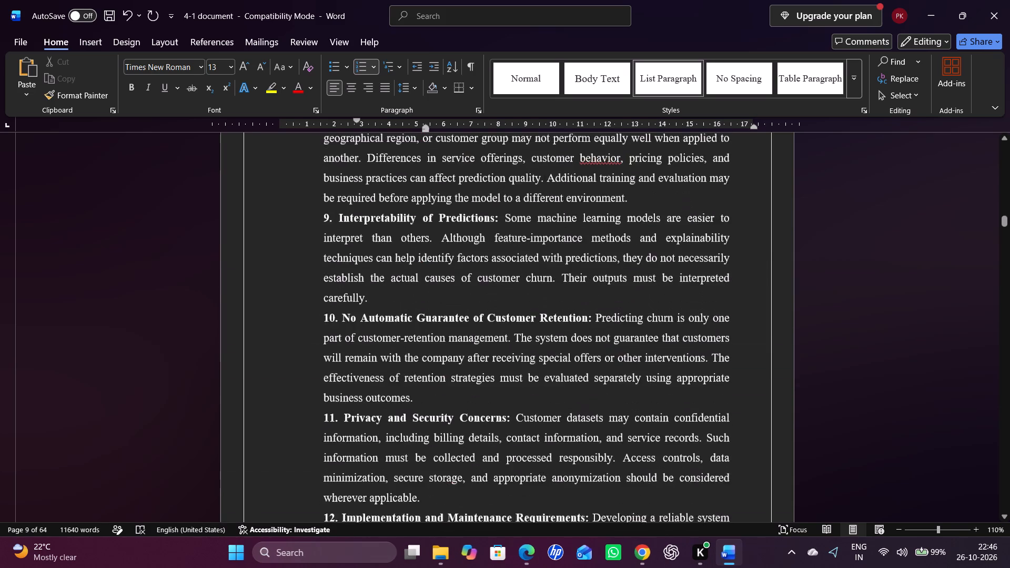
scroll(464, 293, "up", 1)
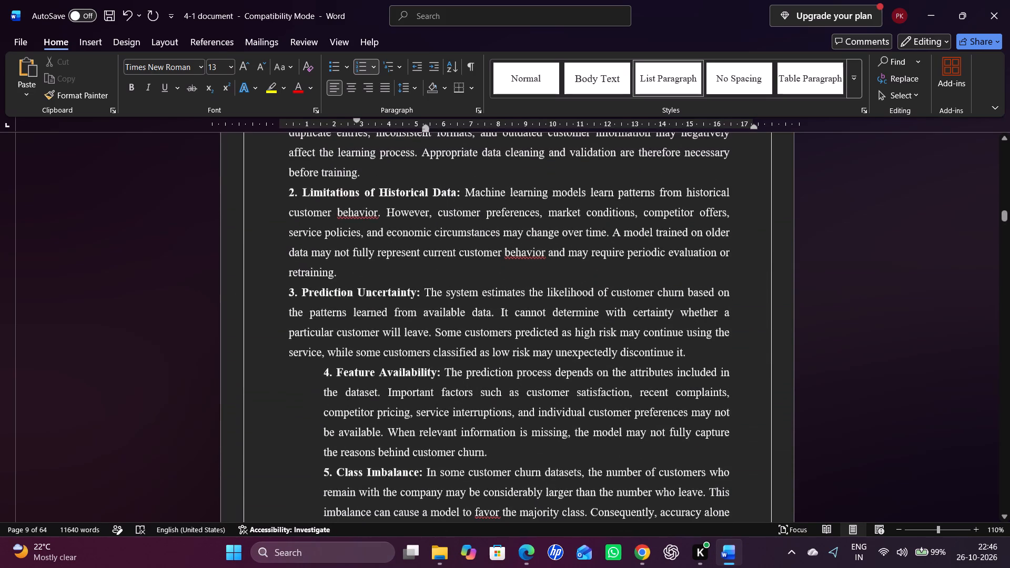
scroll(464, 293, "up", 1)
scroll(464, 293, "down", 1)
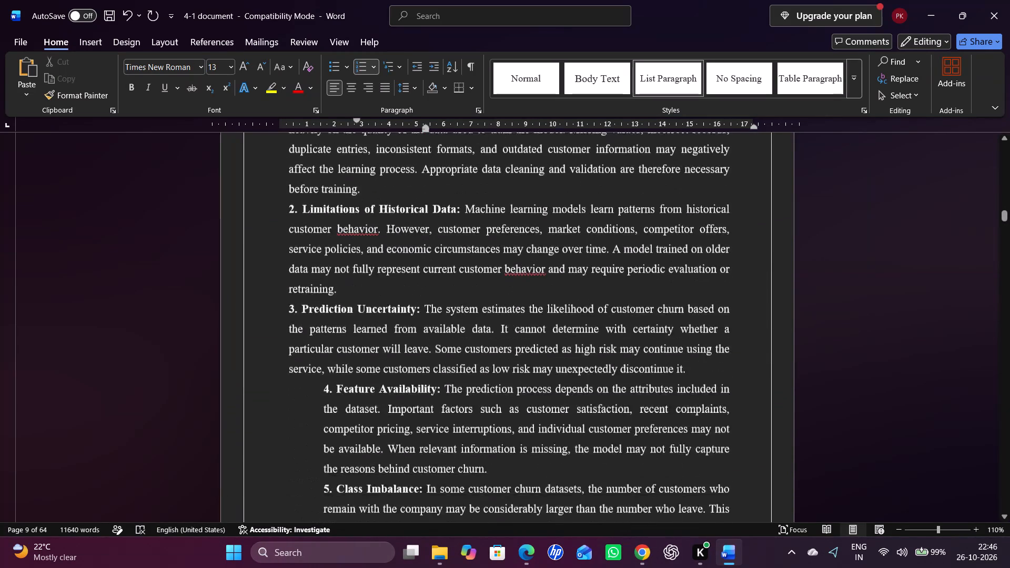
scroll(464, 293, "down", 3)
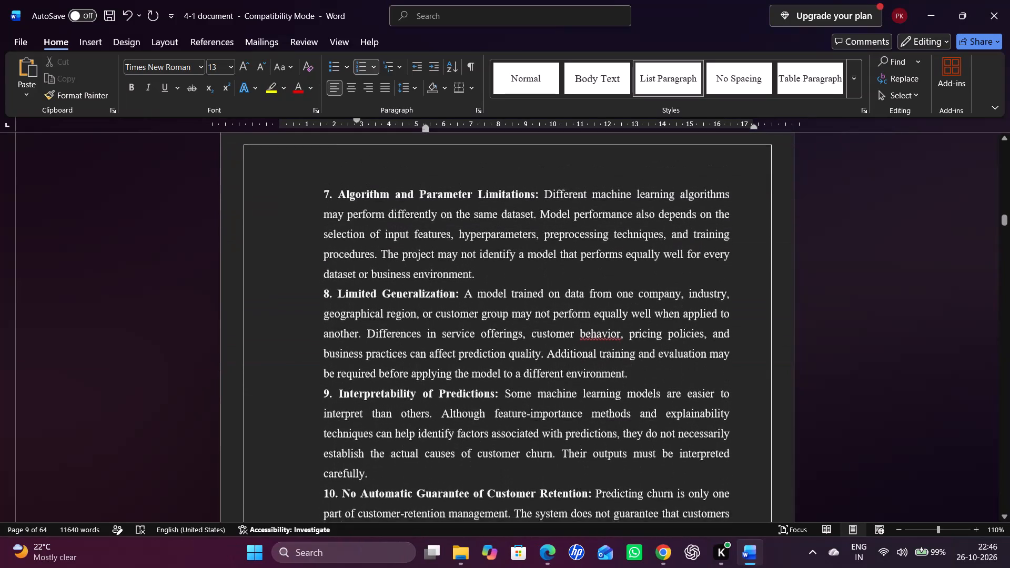
scroll(464, 293, "down", 3)
scroll(464, 293, "up", 1)
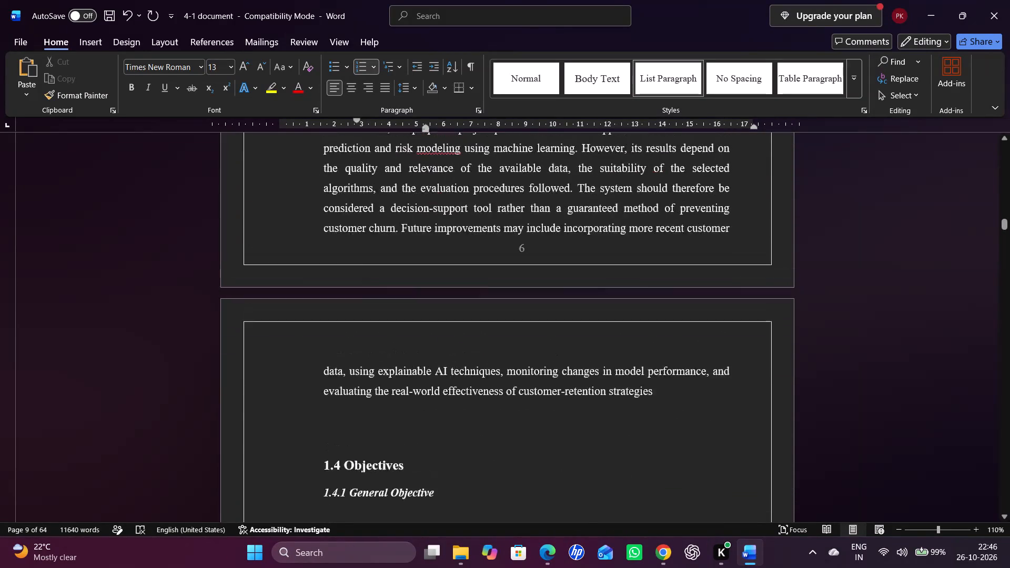
scroll(464, 293, "up", 3)
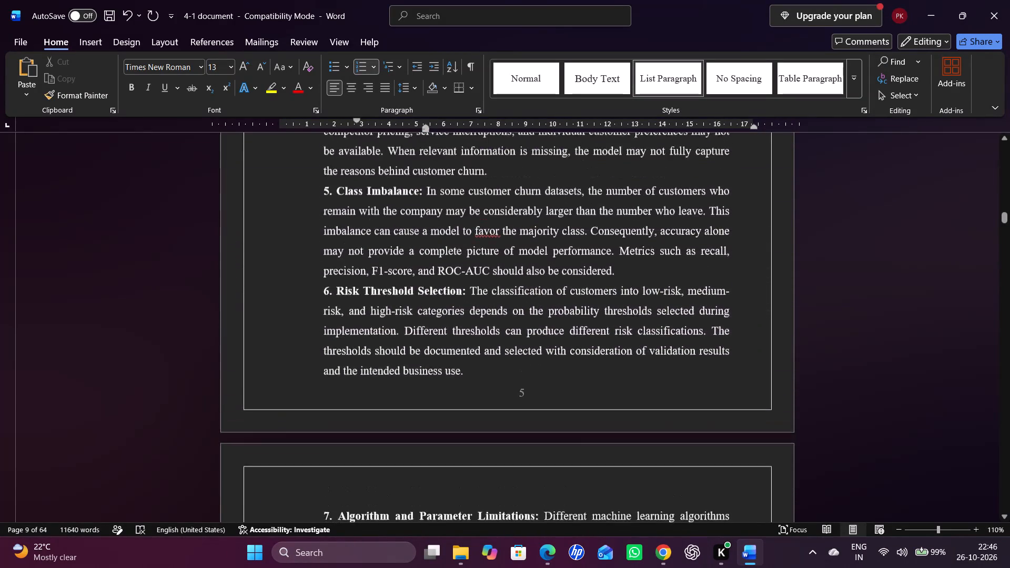
scroll(464, 293, "up", 2)
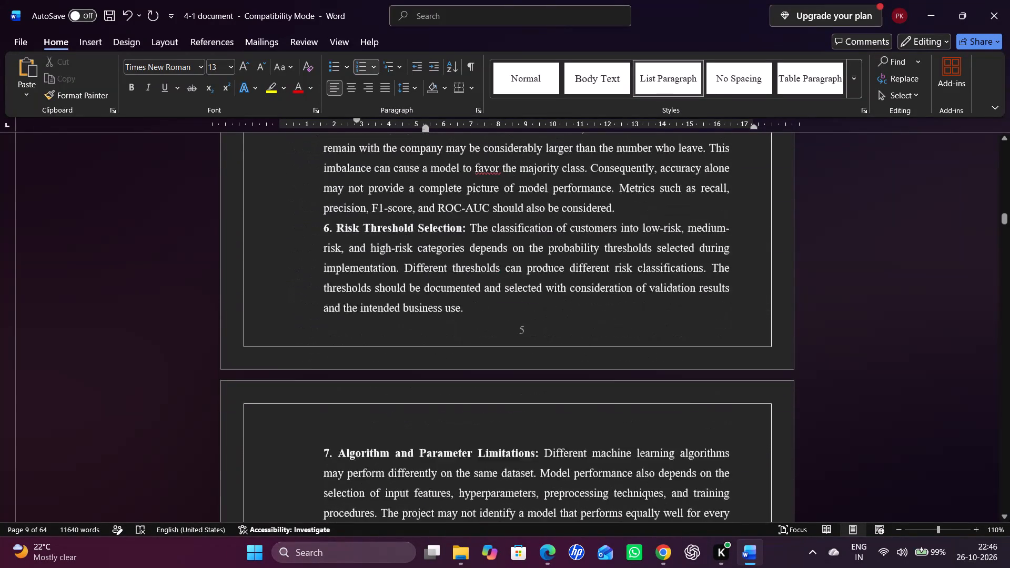
scroll(464, 293, "up", 2)
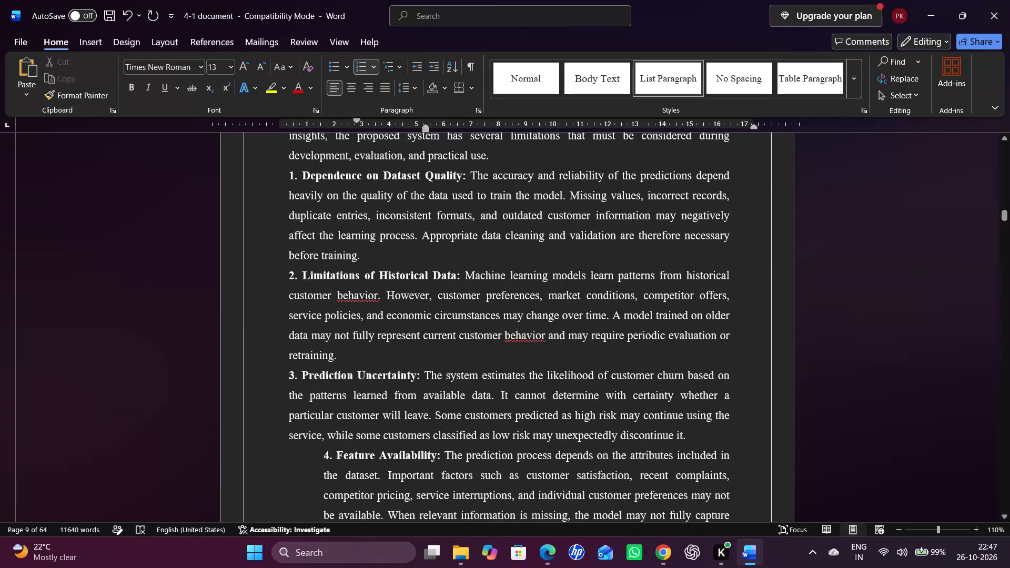
Indent all lines of section 1.3's introductory paragraph and limitations 1 to 3 to about 1 cm, roughly in line with limitation 4.
left_click(324, 457)
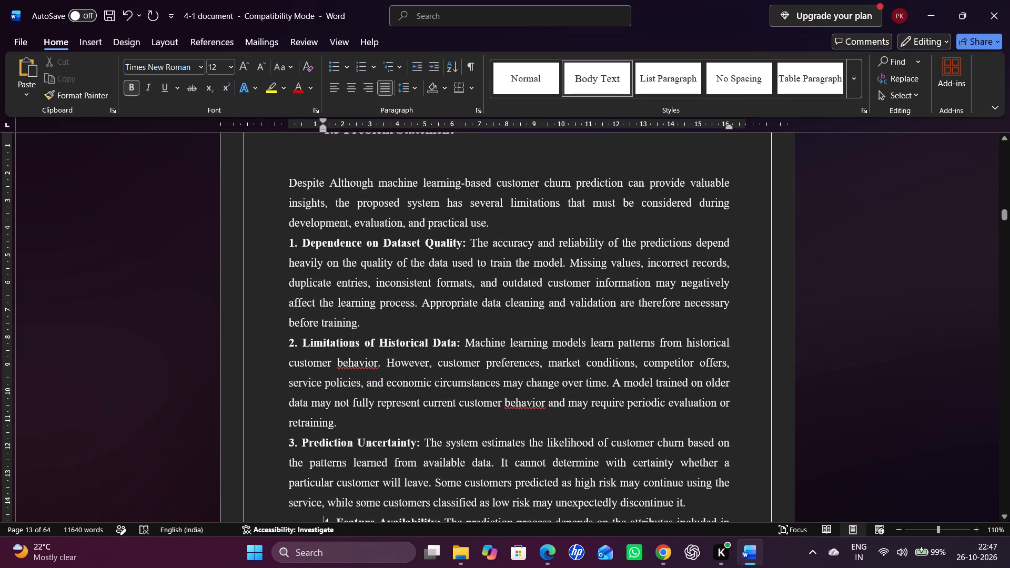
left_click_drag(282, 179, 396, 376)
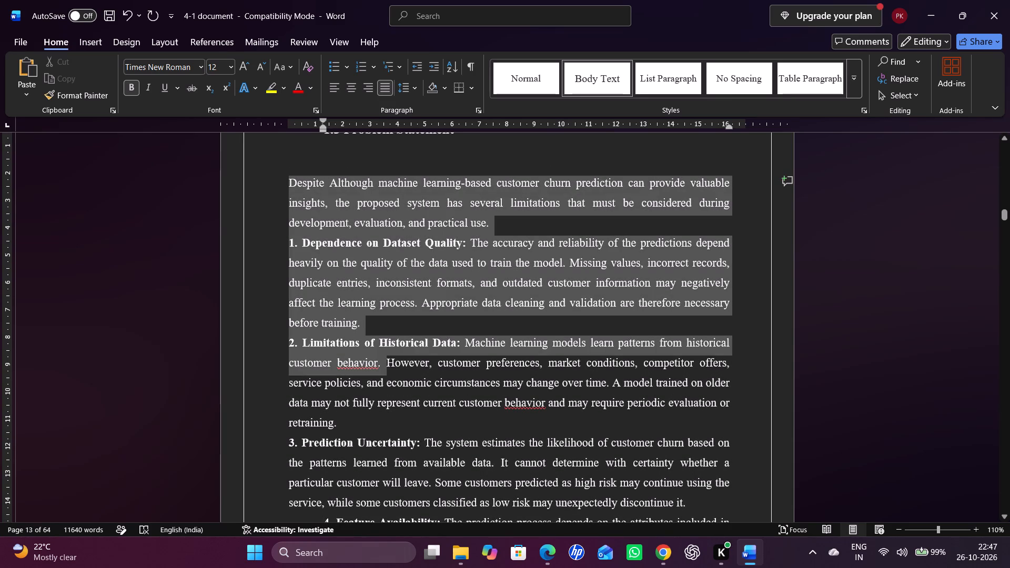
left_click_drag(396, 376, 670, 494)
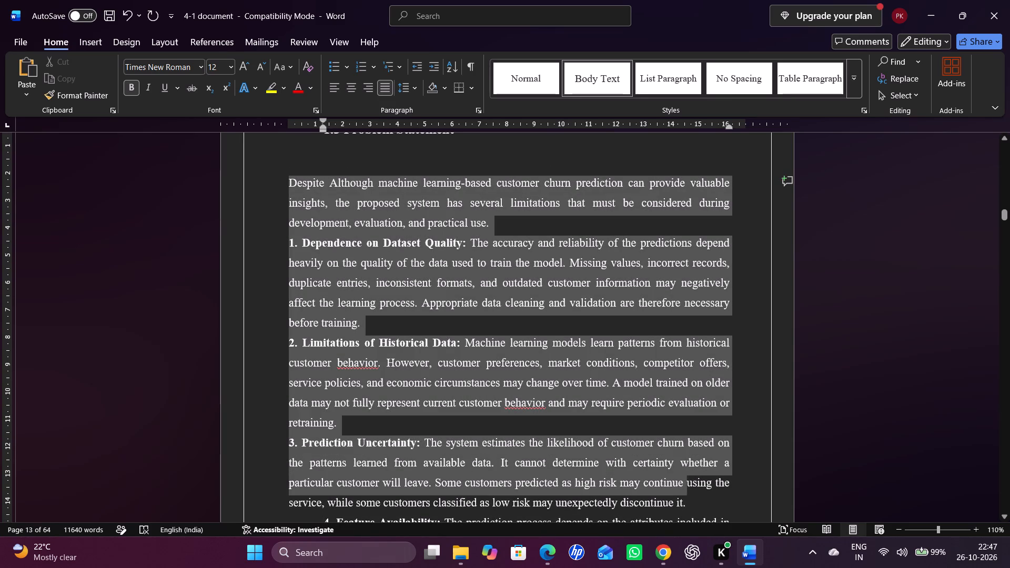
left_click_drag(670, 494, 691, 498)
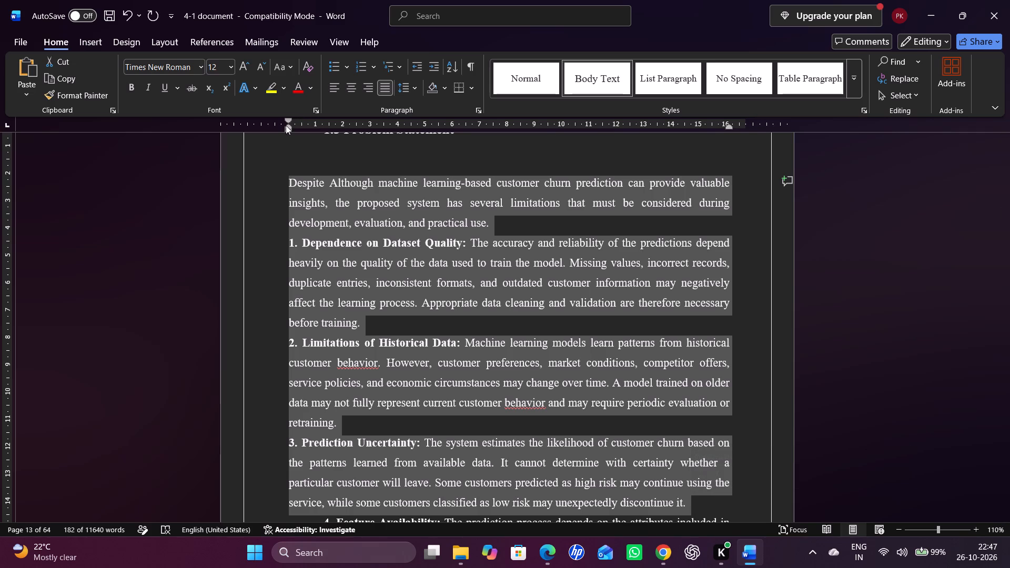
left_click_drag(288, 126, 302, 128)
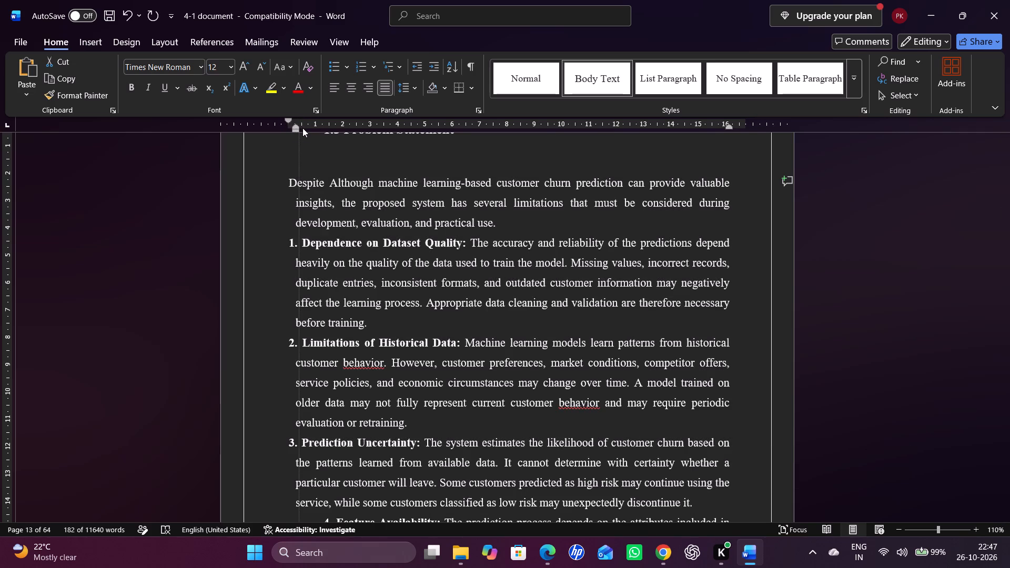
left_click_drag(302, 128, 315, 130)
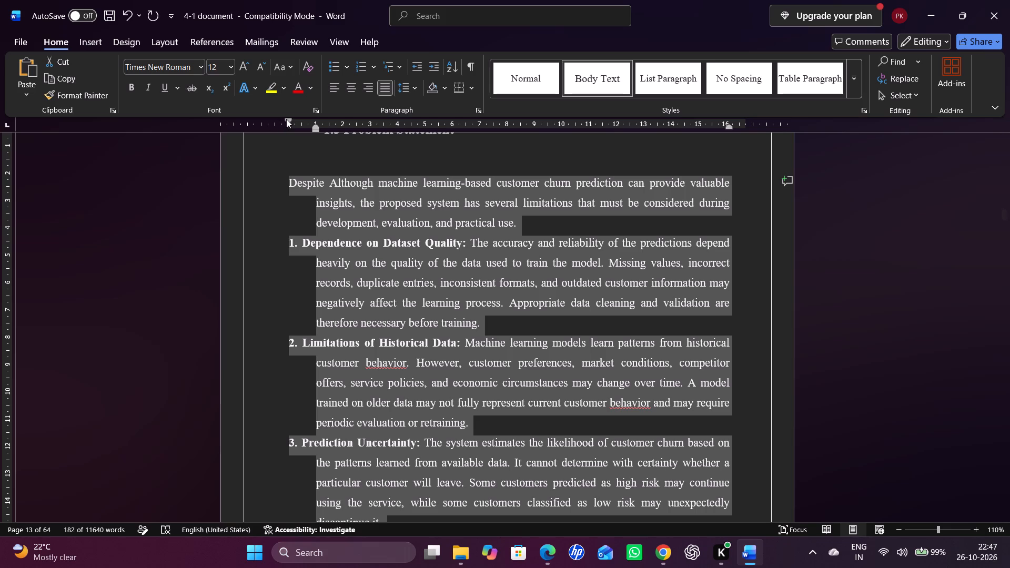
left_click_drag(286, 119, 303, 119)
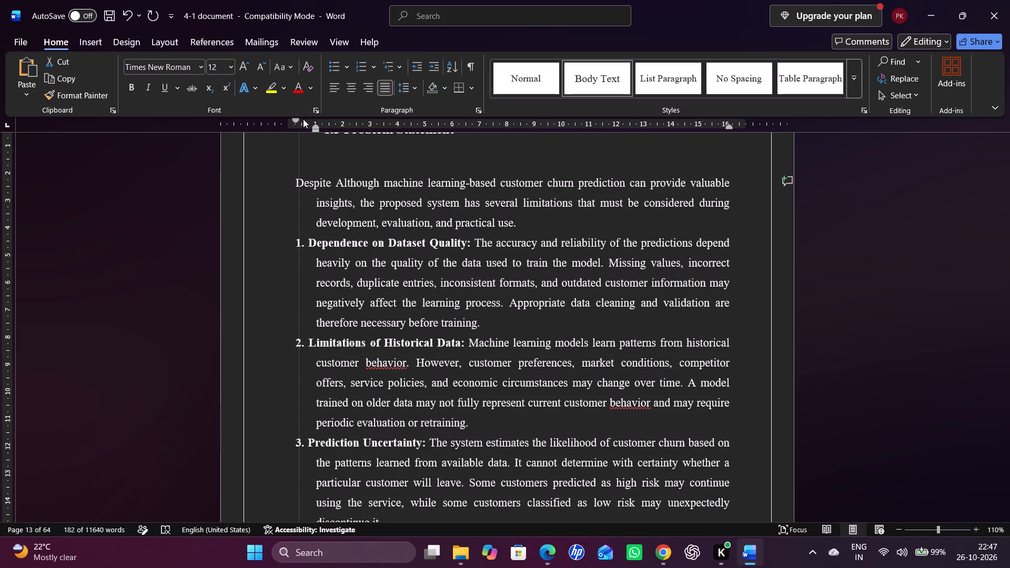
left_click_drag(303, 119, 307, 120)
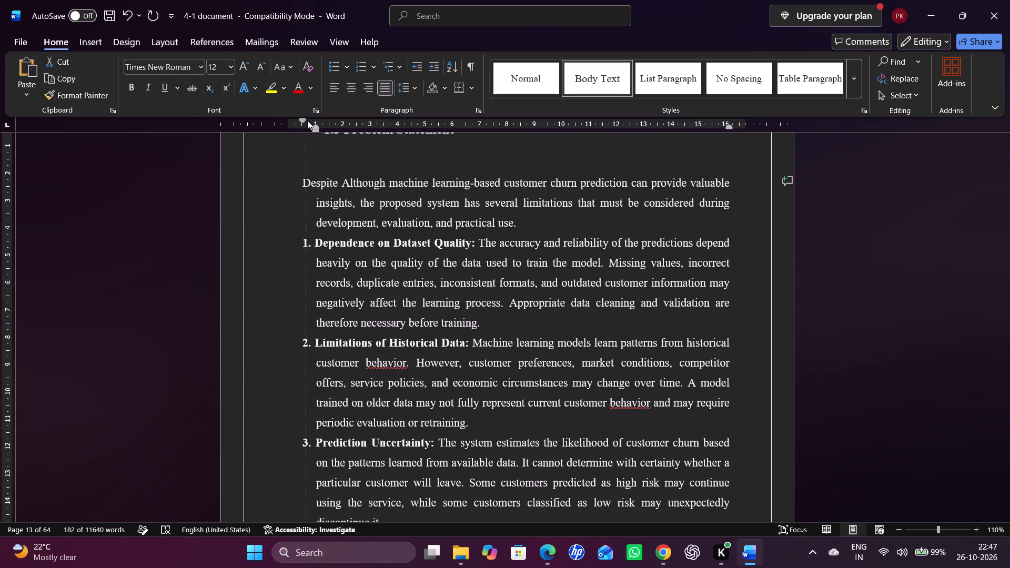
left_click_drag(307, 120, 310, 119)
left_click_drag(310, 119, 312, 119)
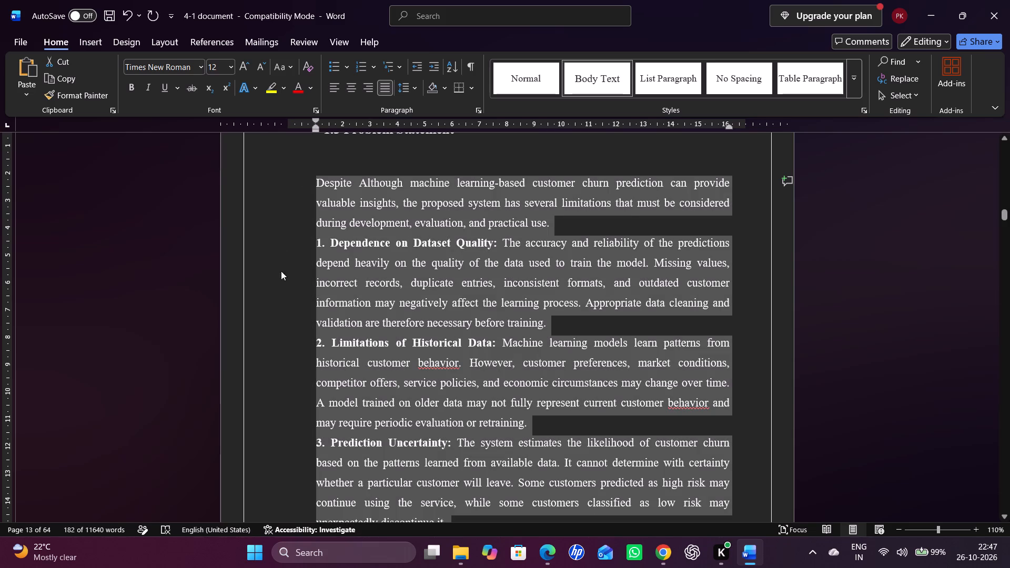
left_click(274, 288)
scroll(274, 288, "down", 1)
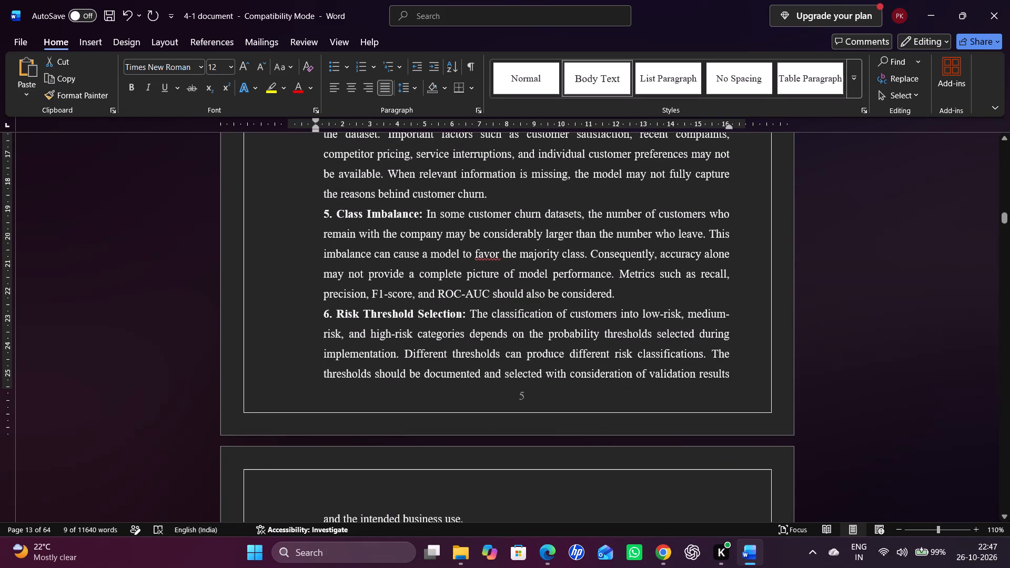
left_click(583, 502)
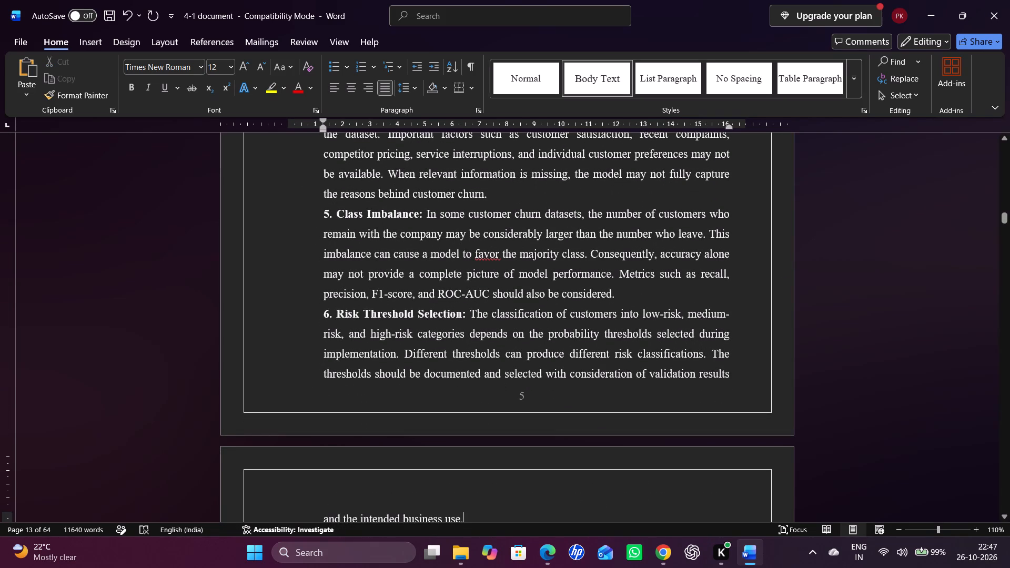
scroll(583, 502, "down", 2)
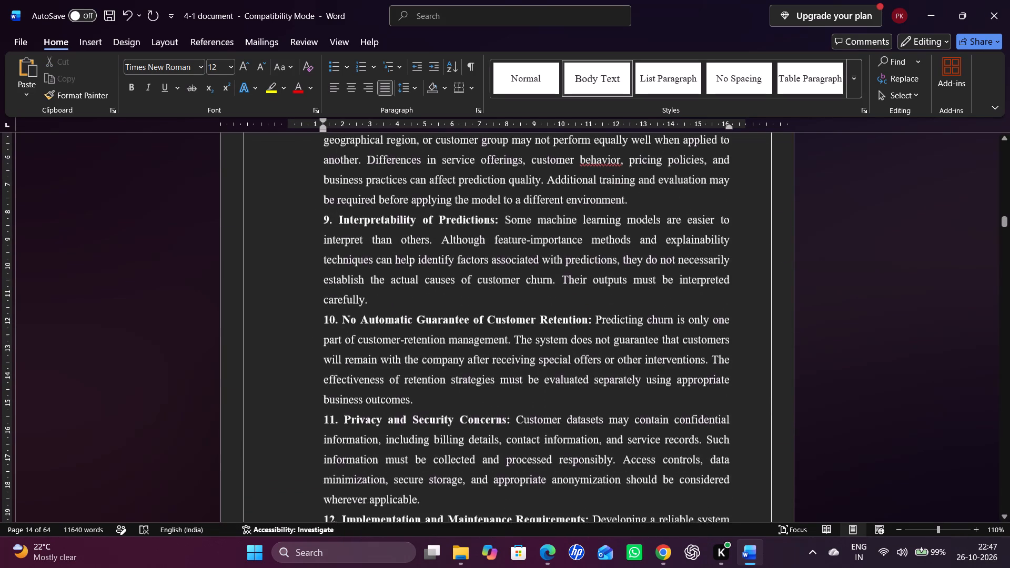
scroll(583, 502, "down", 2)
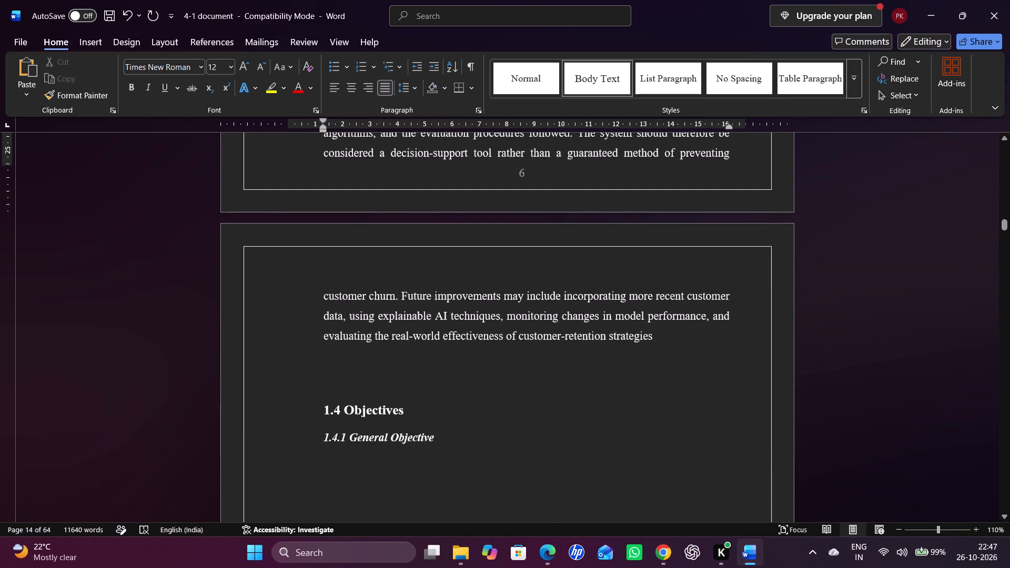
scroll(583, 502, "down", 1)
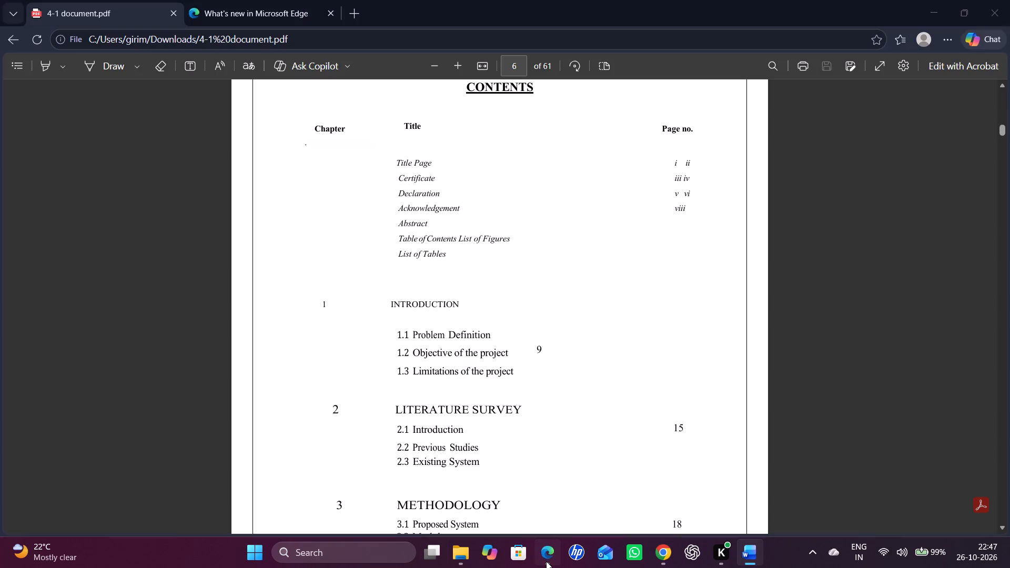
scroll(498, 387, "down", 3)
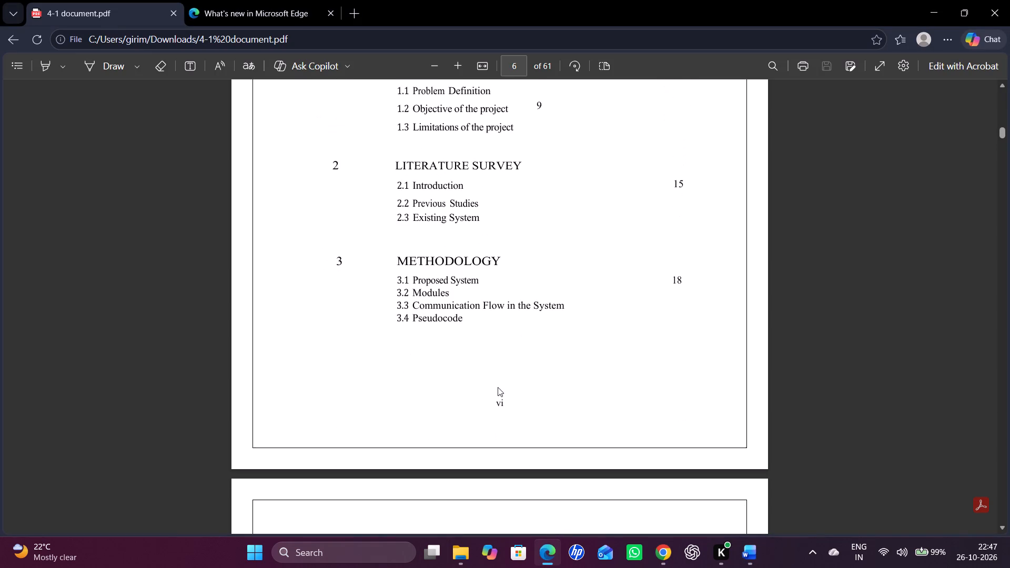
scroll(498, 387, "down", 11)
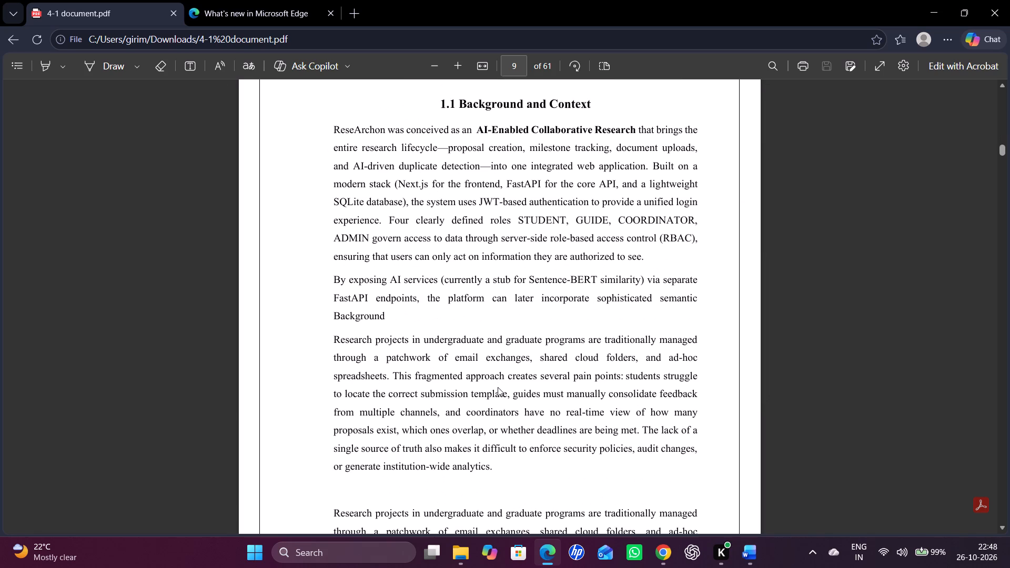
scroll(498, 387, "down", 9)
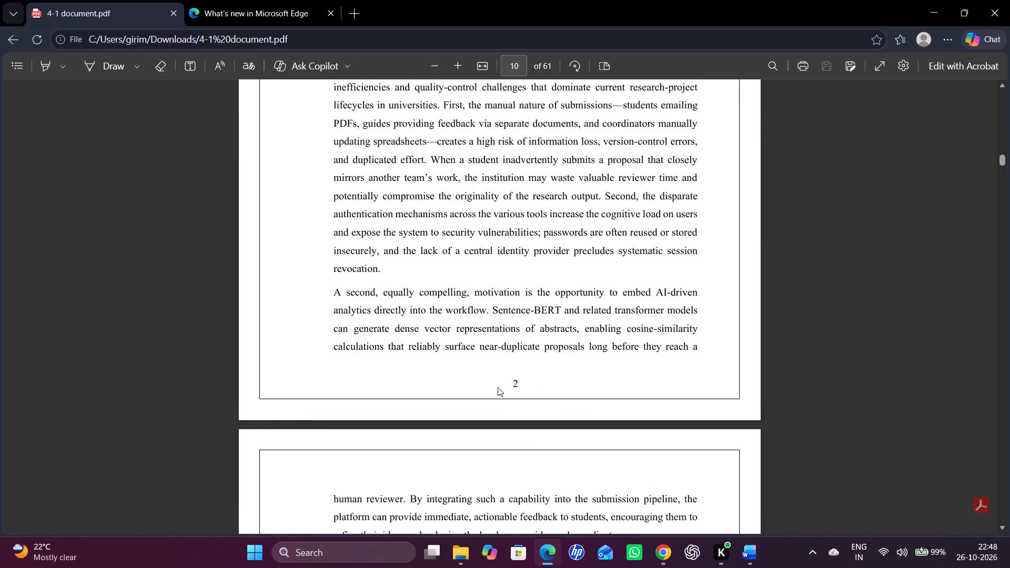
scroll(498, 387, "down", 8)
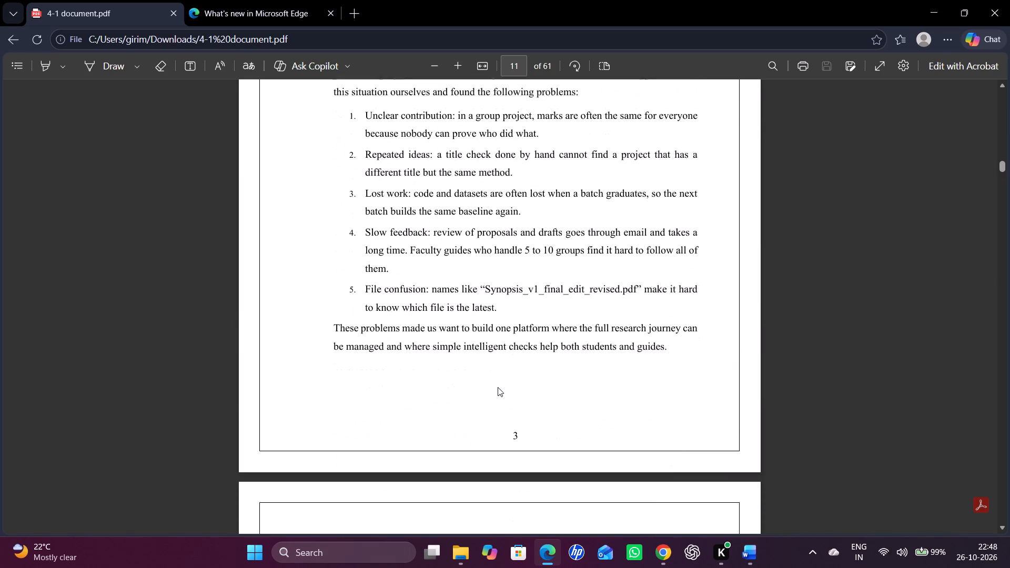
scroll(498, 387, "down", 2)
scroll(498, 387, "up", 10)
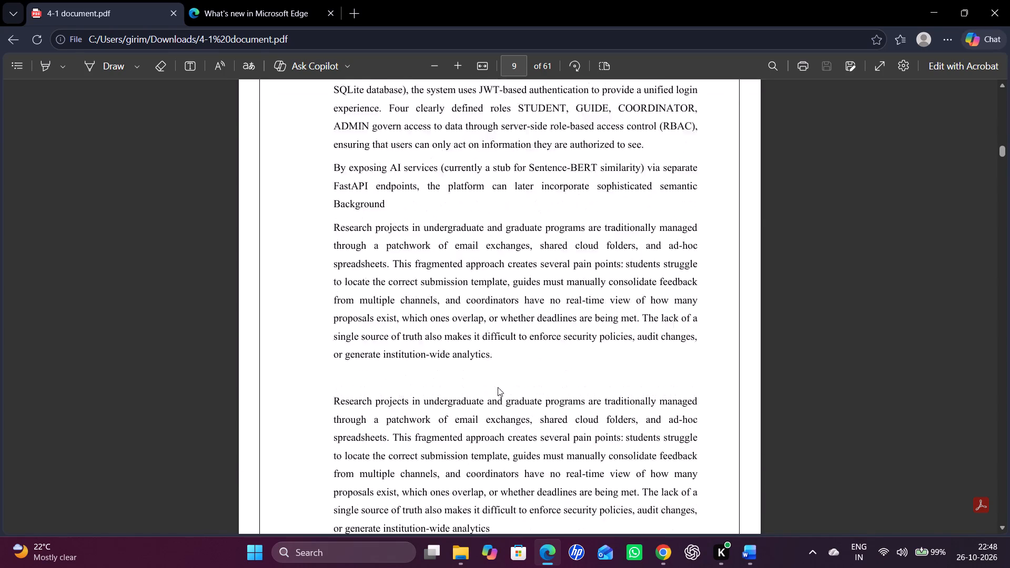
scroll(498, 387, "up", 10)
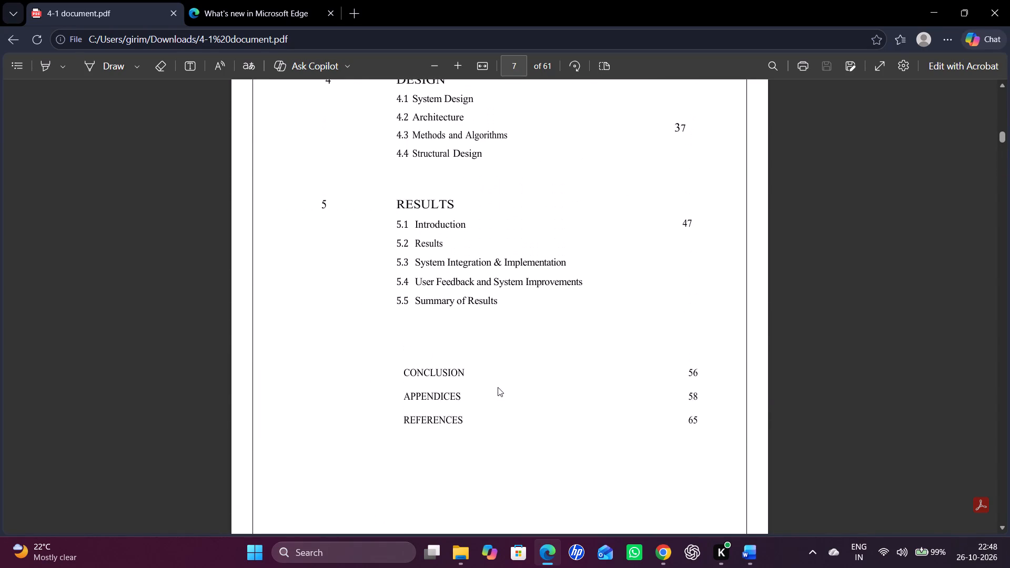
scroll(498, 387, "up", 5)
scroll(498, 387, "down", 1)
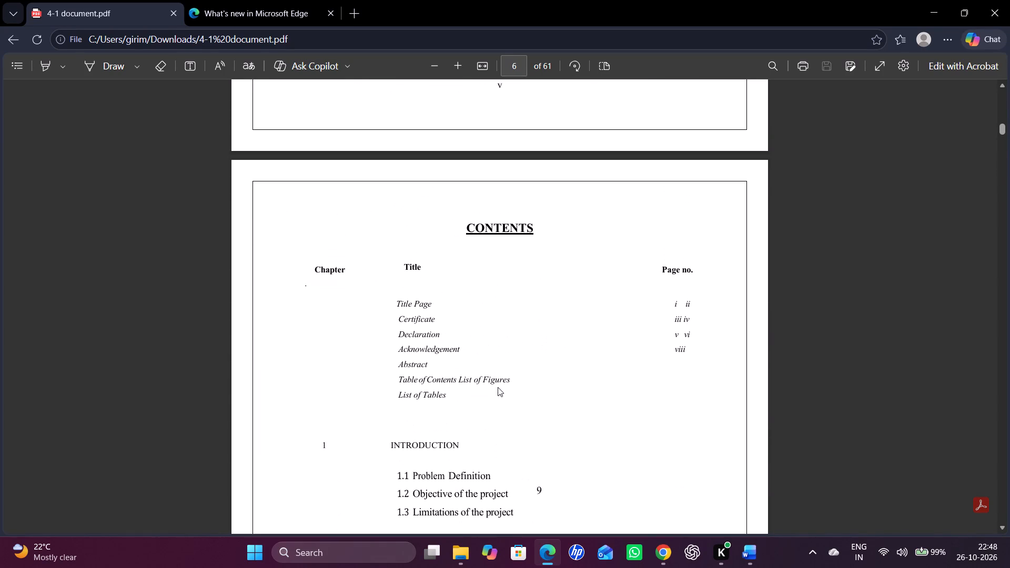
scroll(498, 387, "down", 3)
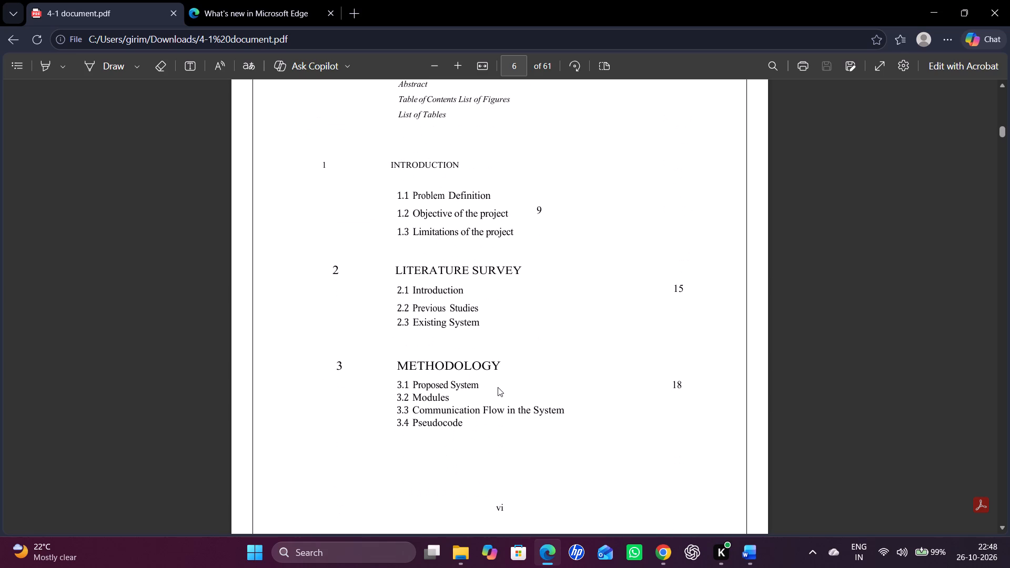
Return to the Word report and review section 1.4 Objectives, its numbered specific objectives and section 1.5 Scope of the Project.
key("alt+Tab")
scroll(498, 387, "down", 3)
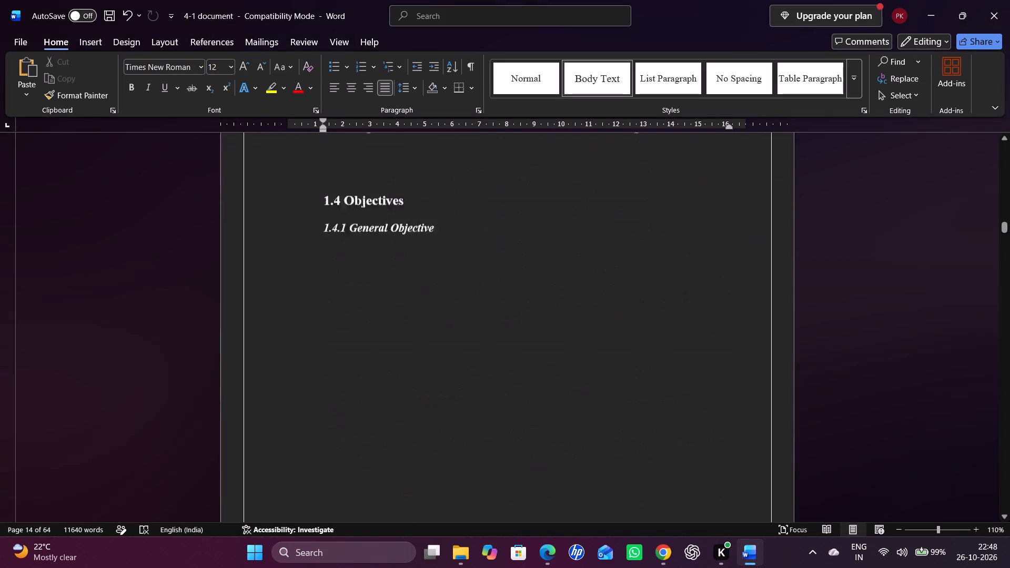
scroll(498, 387, "down", 4)
scroll(498, 387, "up", 1)
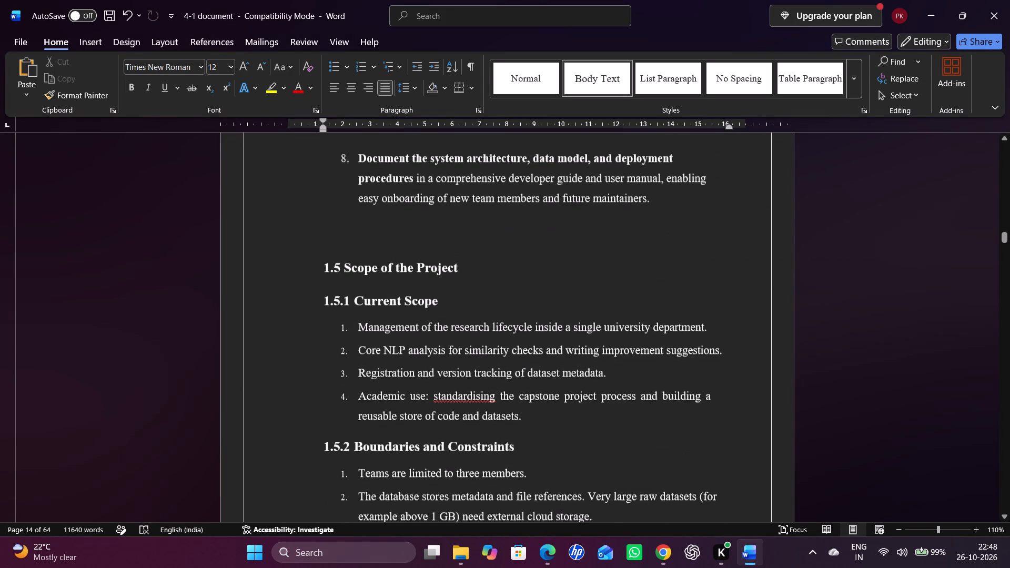
scroll(498, 387, "up", 1)
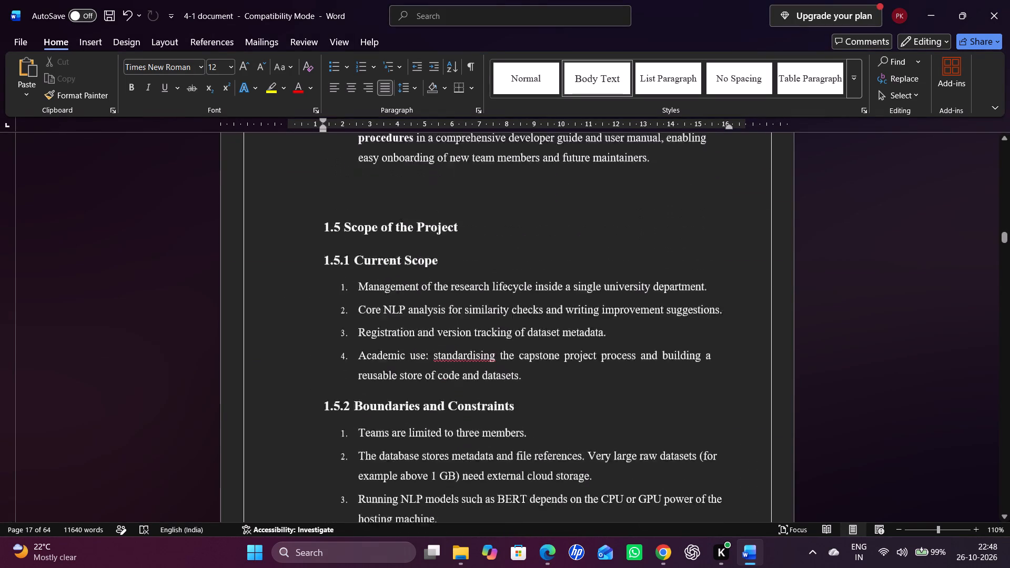
scroll(498, 387, "up", 1)
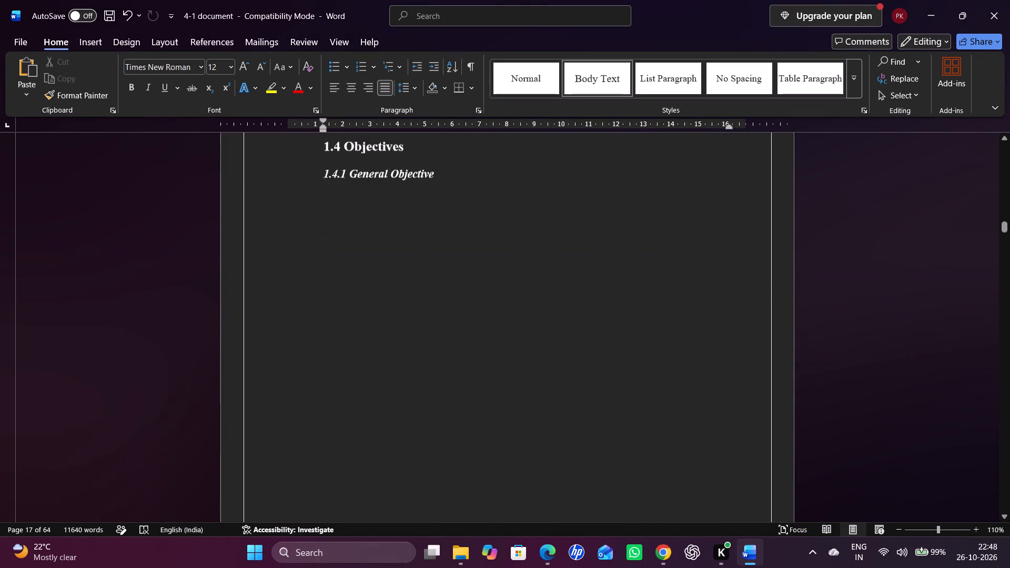
scroll(498, 387, "down", 1)
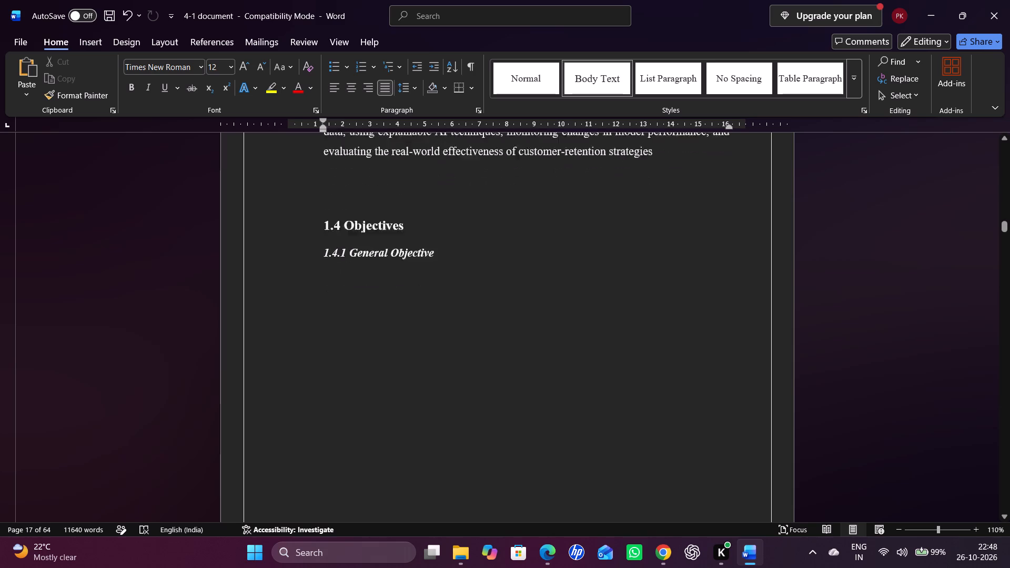
scroll(498, 387, "down", 2)
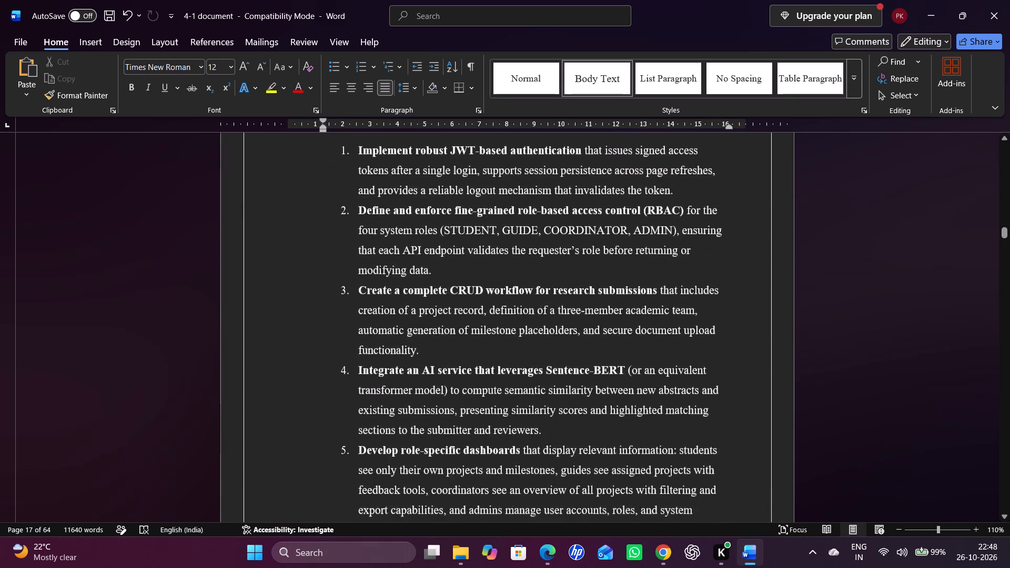
scroll(498, 387, "down", 1)
scroll(498, 387, "up", 1)
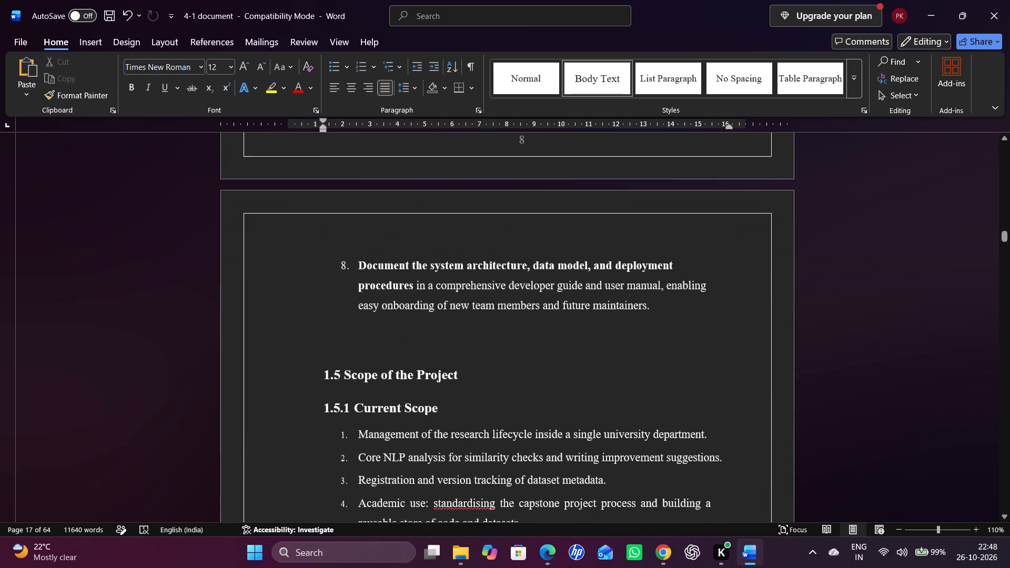
scroll(498, 387, "up", 1)
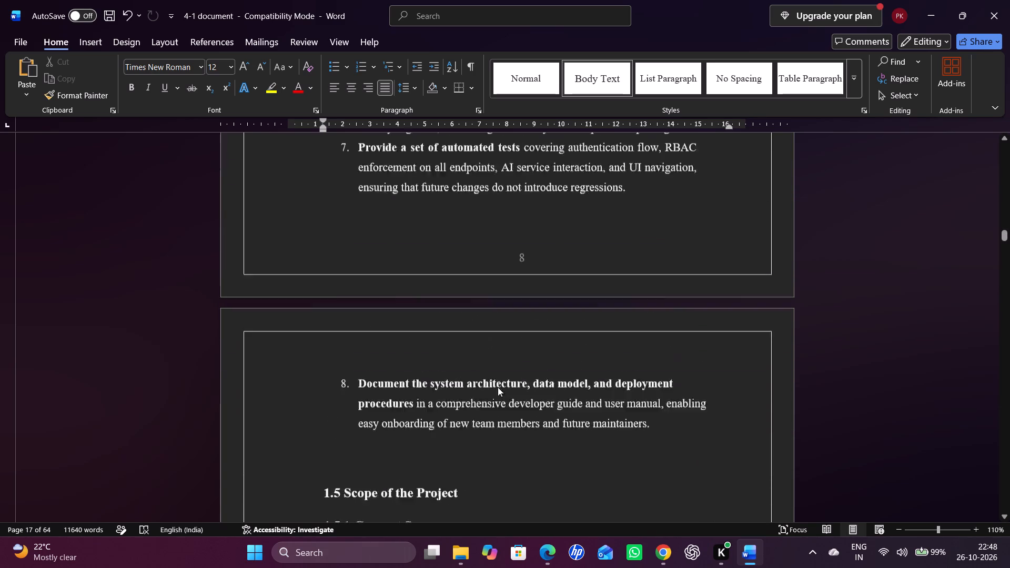
scroll(498, 387, "up", 3)
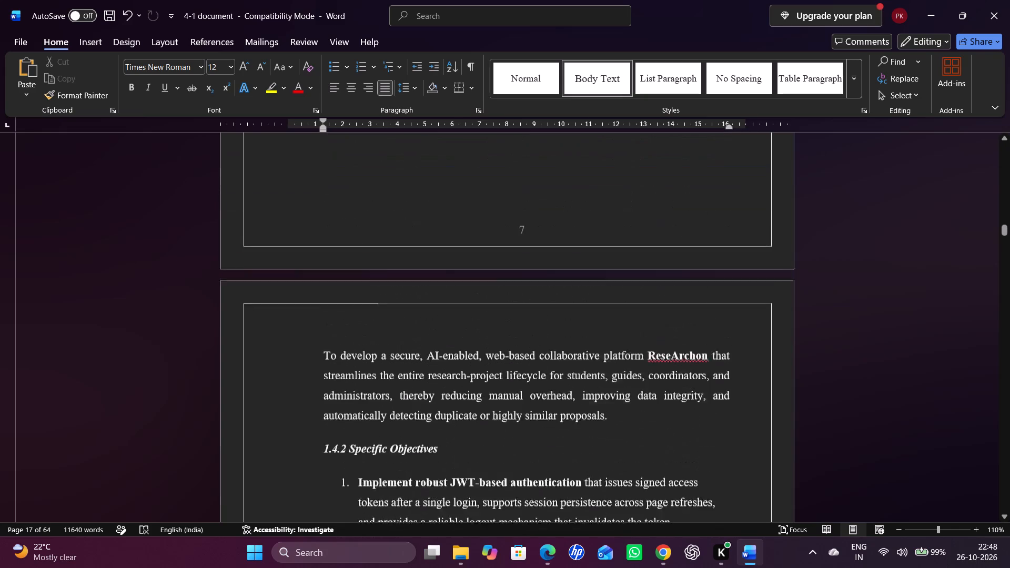
scroll(498, 387, "up", 1)
Delete the old ResearArchon objectives text from "develop a secure" in the general objective through specific objective 7.
scroll(498, 387, "down", 1)
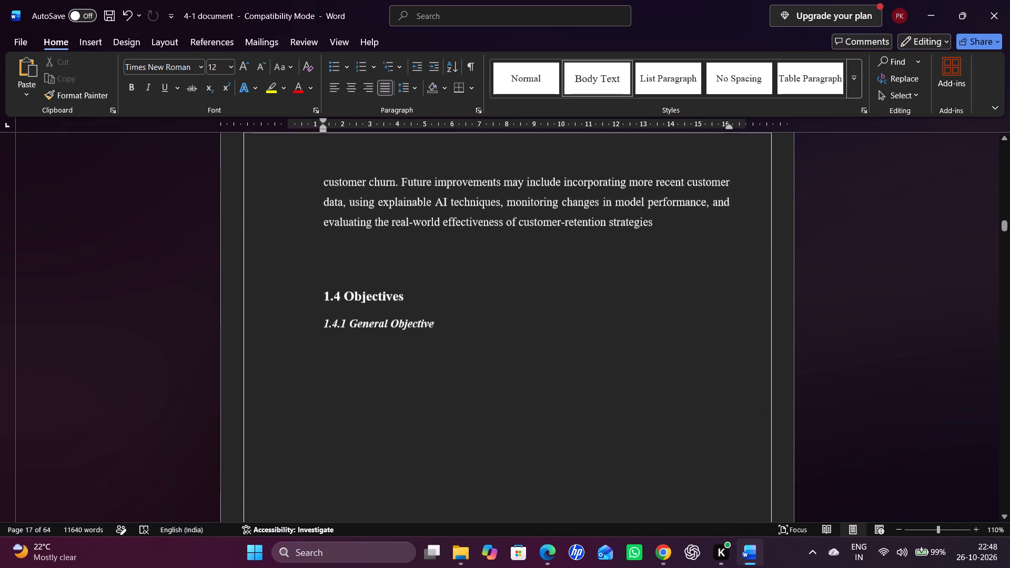
scroll(498, 387, "down", 3)
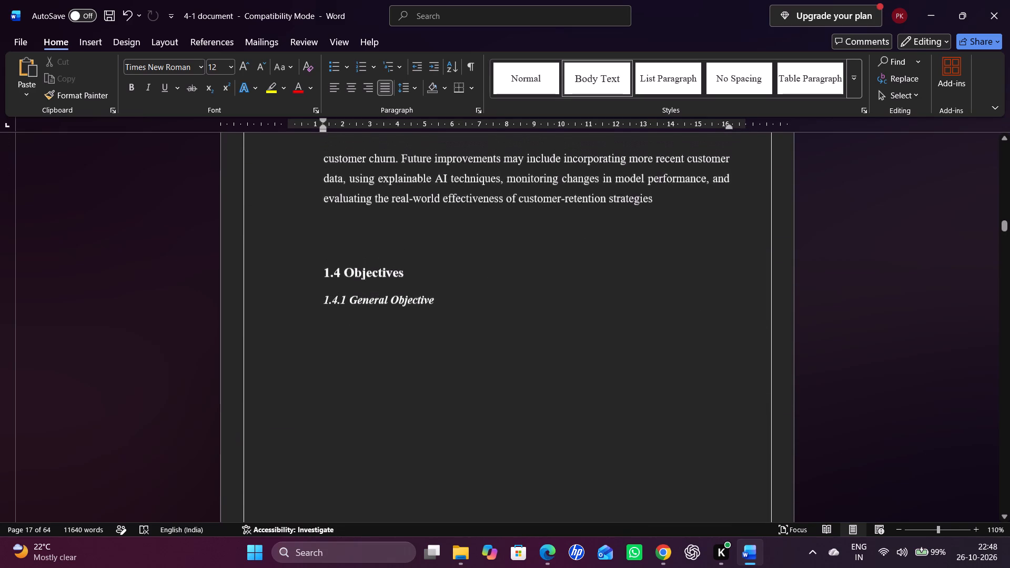
scroll(498, 387, "down", 1)
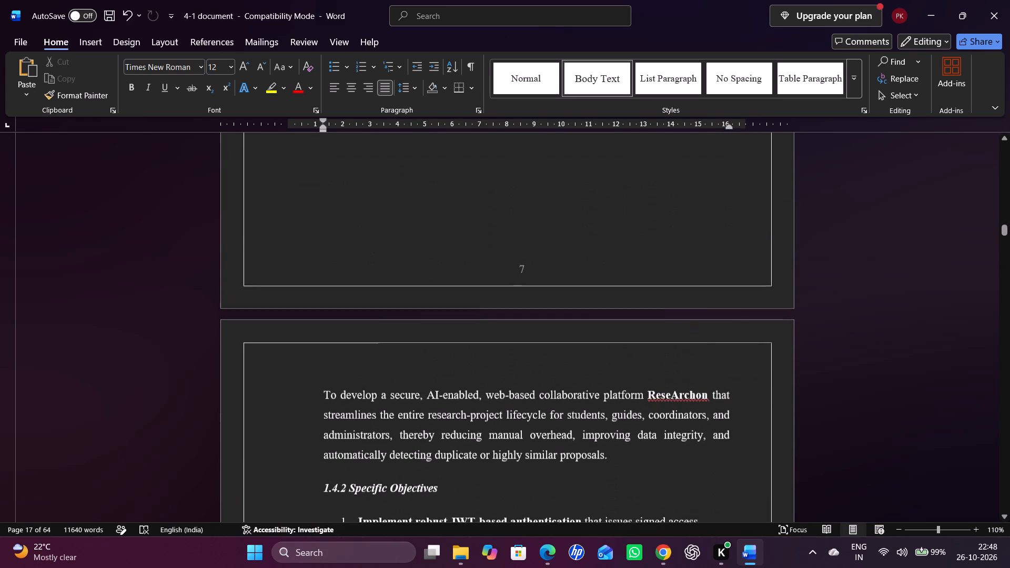
scroll(498, 387, "down", 1)
left_click_drag(344, 366, 352, 372)
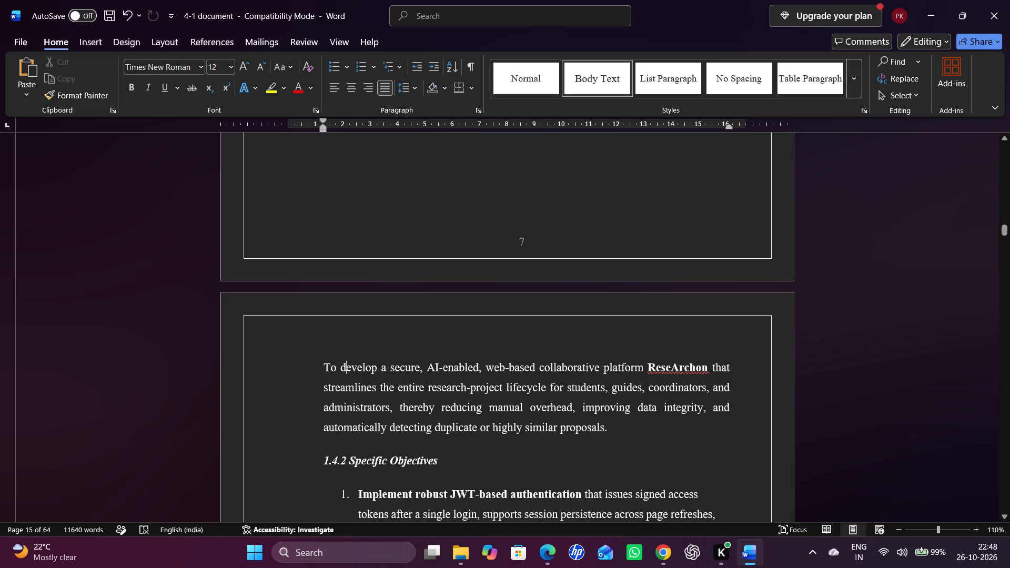
left_click_drag(352, 372, 557, 435)
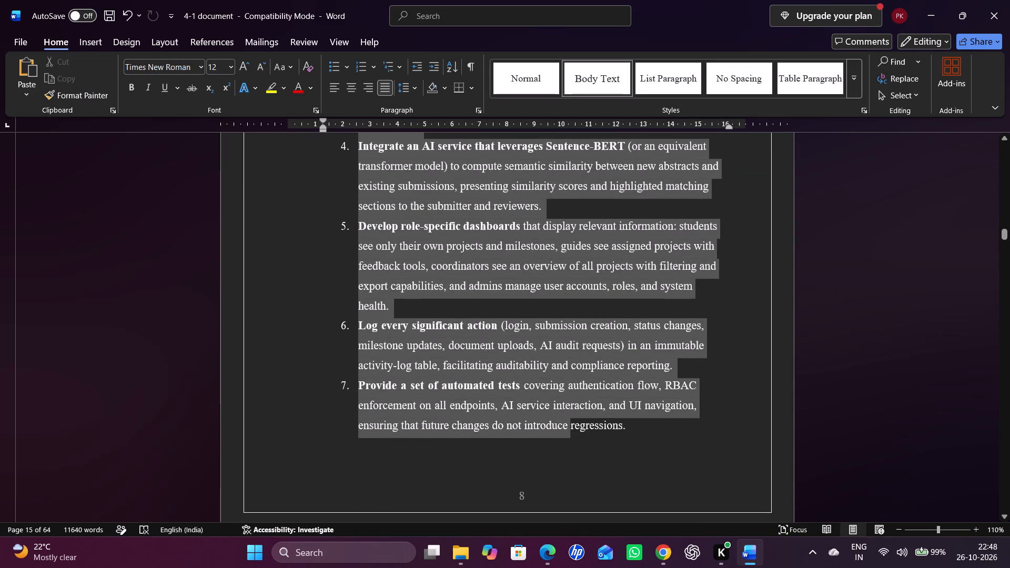
left_click_drag(557, 435, 624, 422)
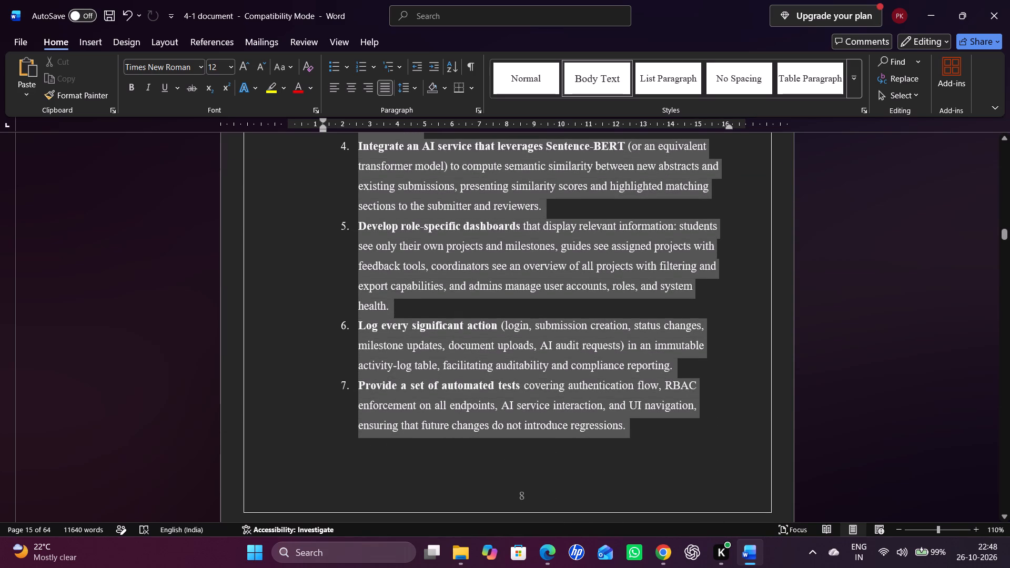
left_click_drag(624, 422, 625, 422)
key("BackSpace")
Check the pages following the deletion, including objective 8 and the headings of section 1.5 Scope of the Project.
scroll(625, 422, "down", 1)
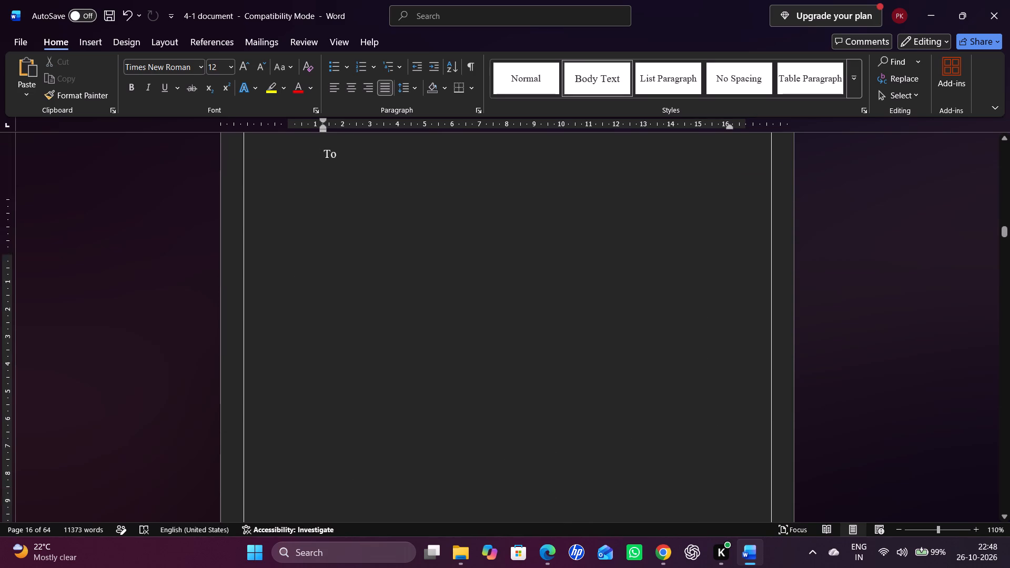
scroll(625, 422, "down", 2)
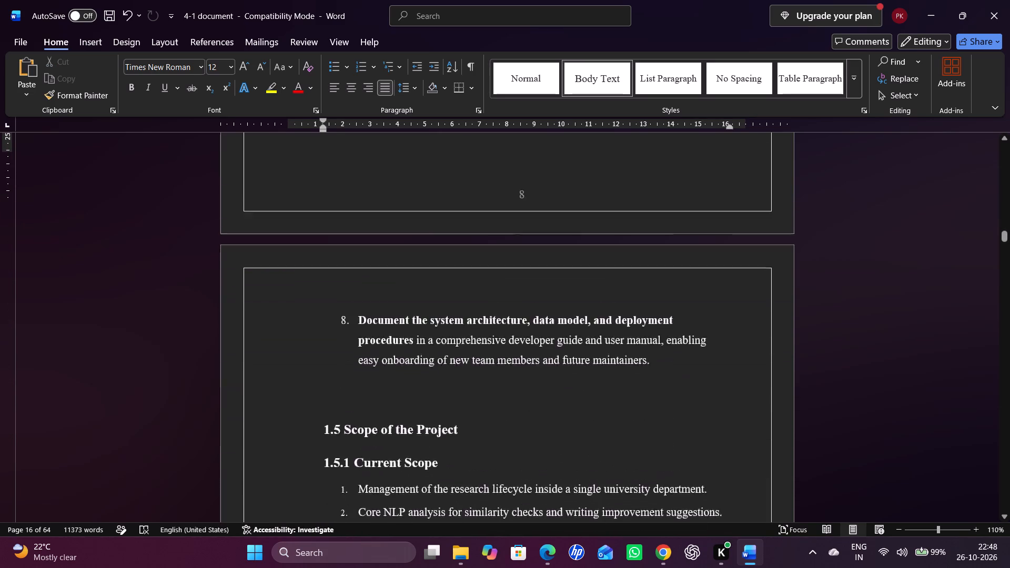
scroll(625, 422, "down", 1)
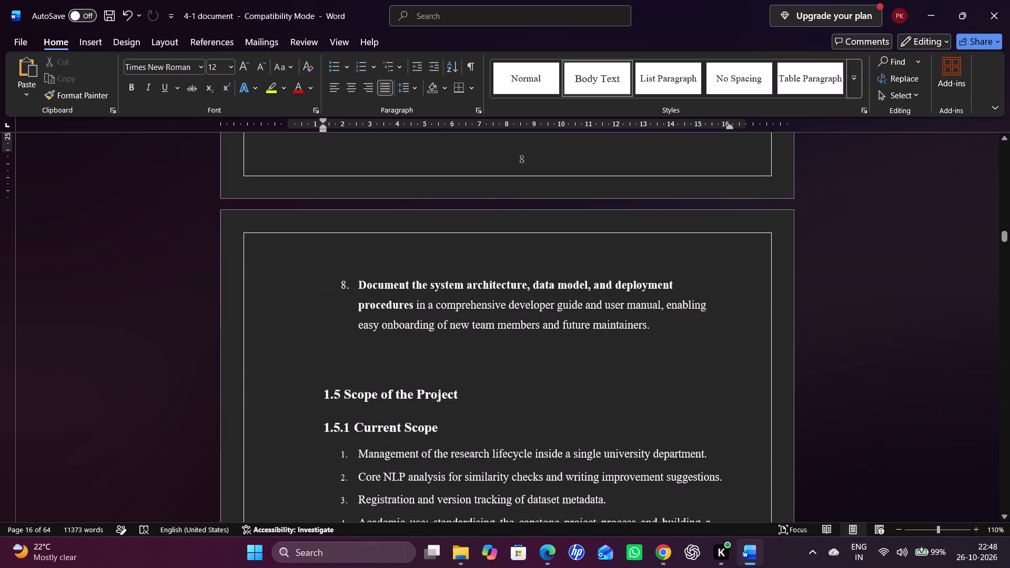
scroll(625, 422, "up", 1)
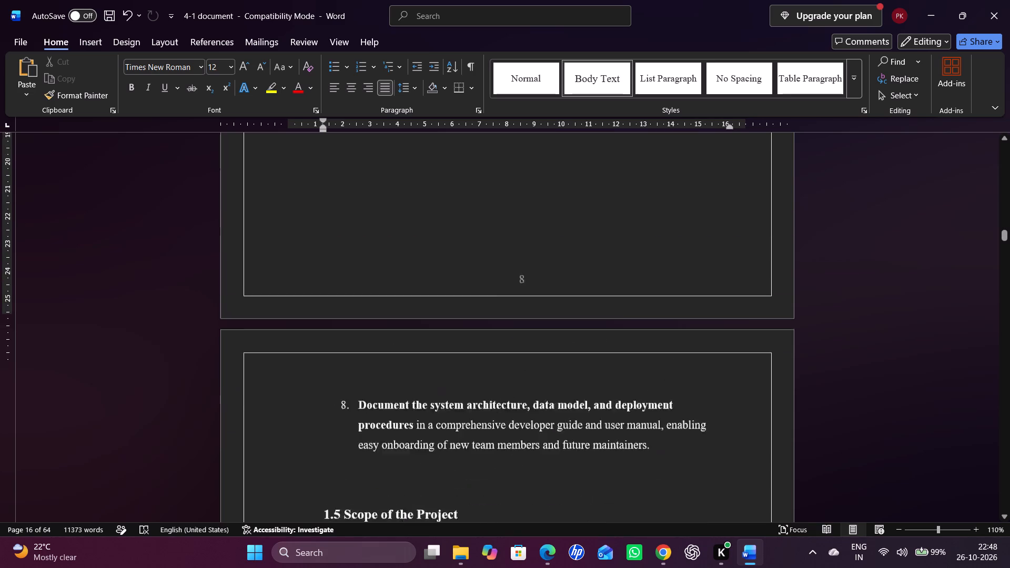
scroll(625, 422, "up", 1)
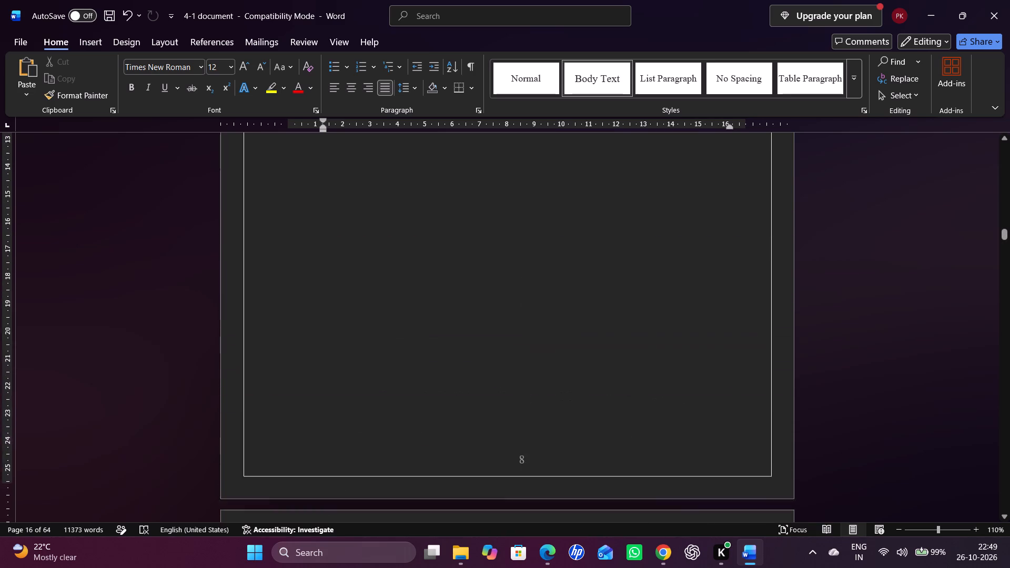
scroll(625, 422, "up", 2)
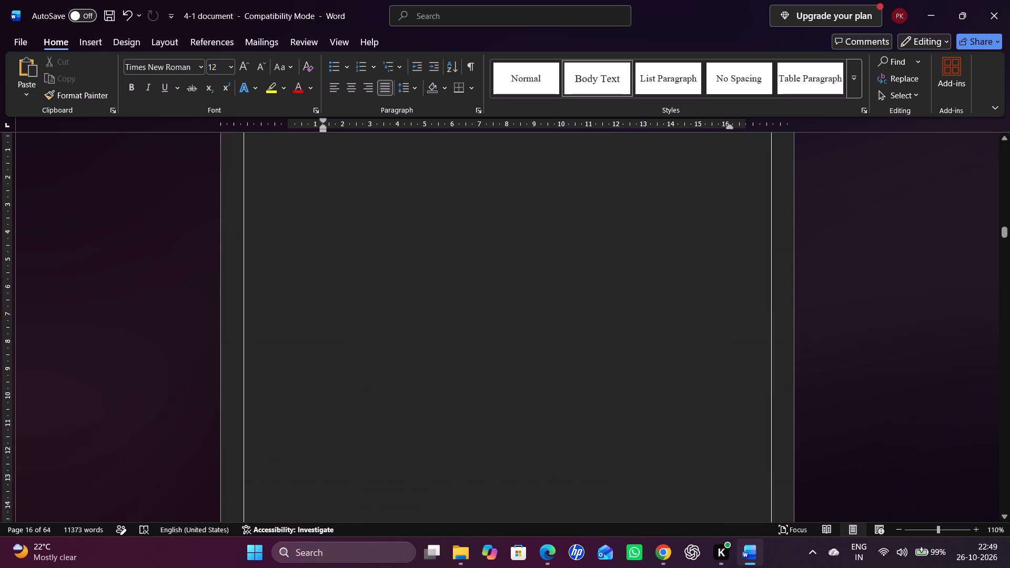
scroll(625, 422, "up", 2)
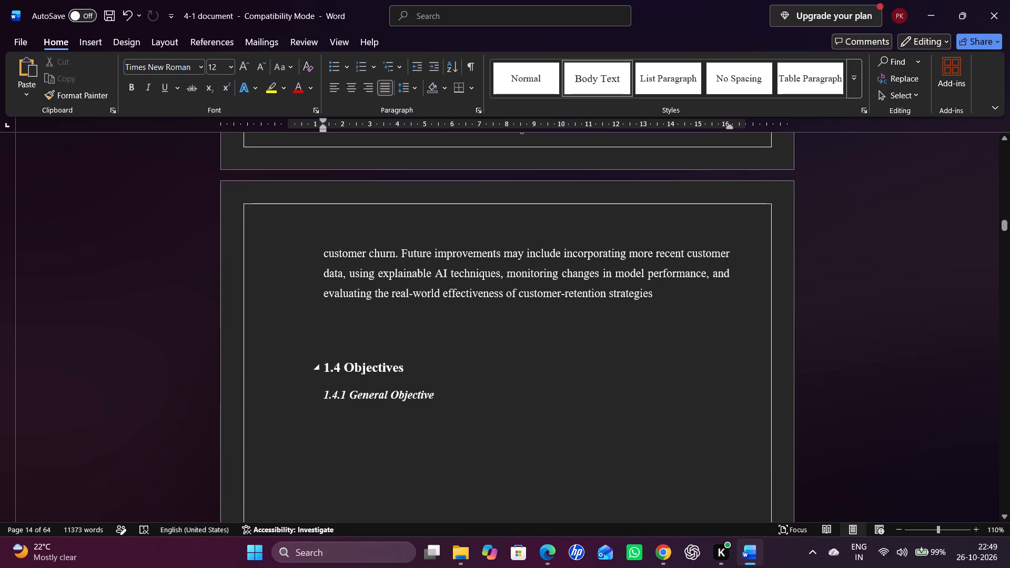
Change the section 1.4 heading text from "Objectives" to "Scope of the Project", keeping the number 1.4.
left_click(404, 368)
key("BackSpace")
key("BackSpace")
key("BackSpace")
key("BackSpace")
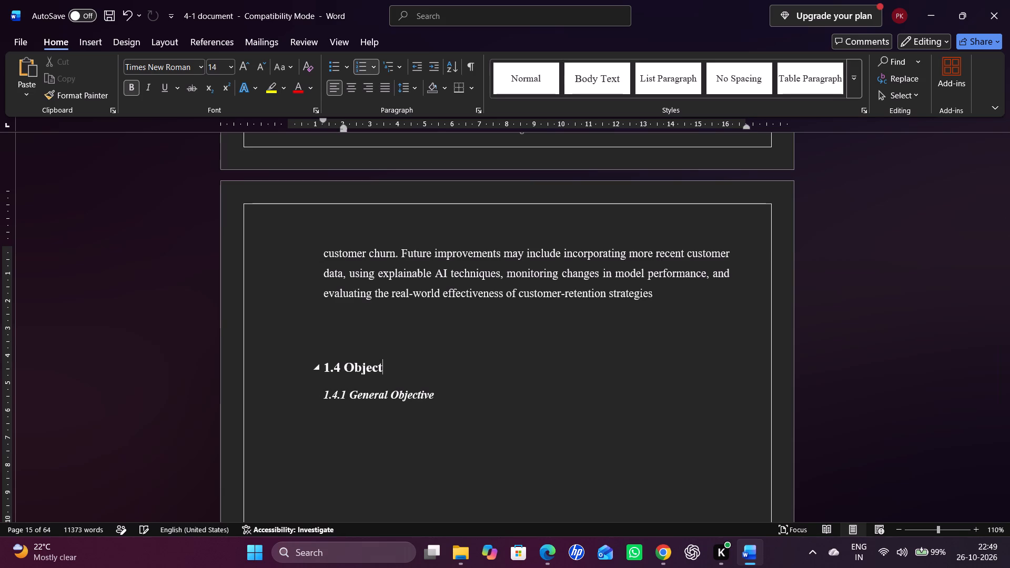
key("BackSpace")
key("BackSpace")
key("BackSpace")
key("BackSpace")
key("BackSpace")
key("BackSpace")
key("shift+s")
type("cope of the")
key("space")
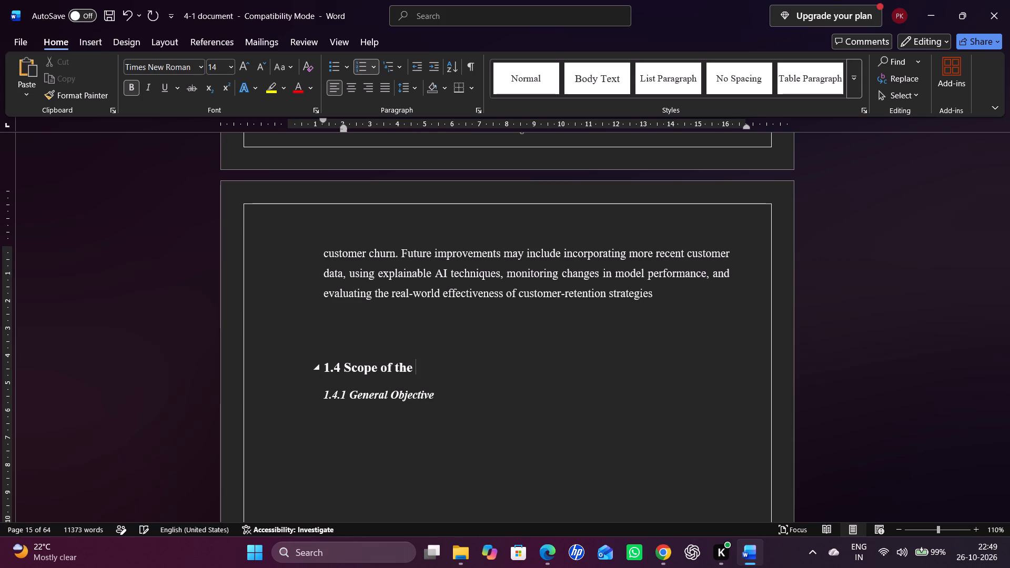
type("Project")
Delete the subheading "1.4.1 General Objective" together with its number below the 1.4 Scope of the Project heading.
left_click_drag(438, 392, 339, 395)
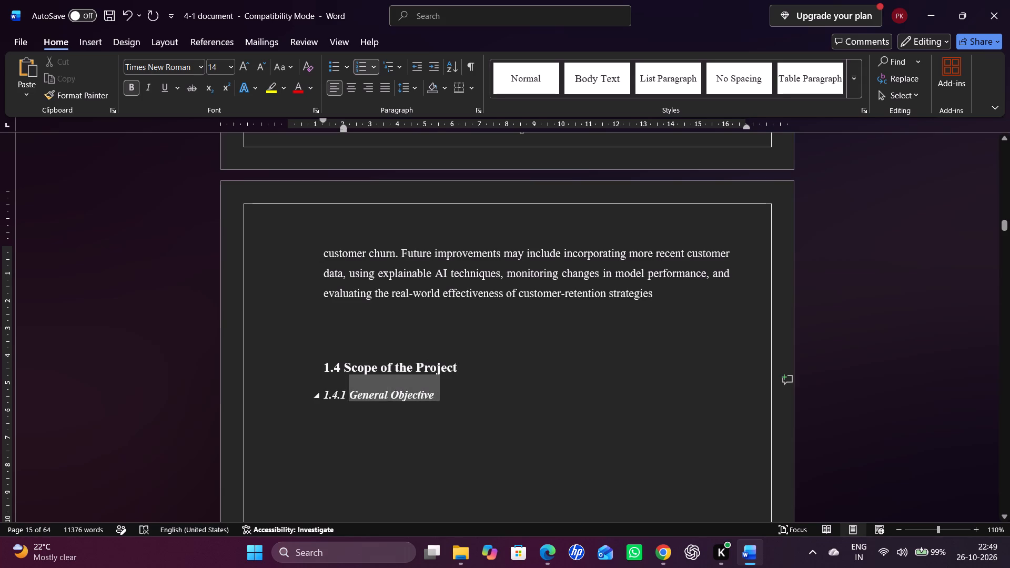
left_click_drag(339, 395, 348, 401)
left_click_drag(348, 401, 379, 427)
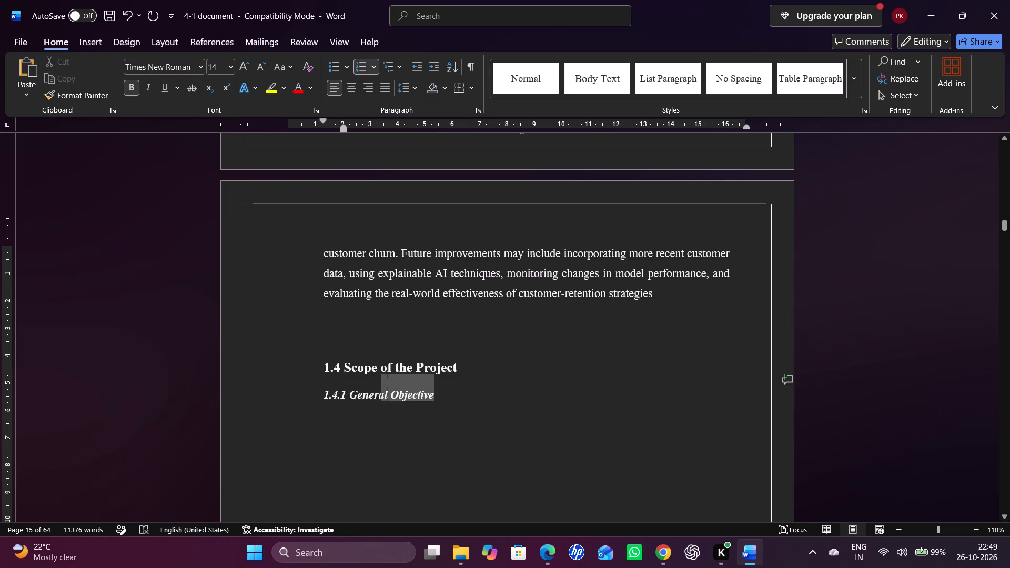
left_click_drag(379, 427, 344, 427)
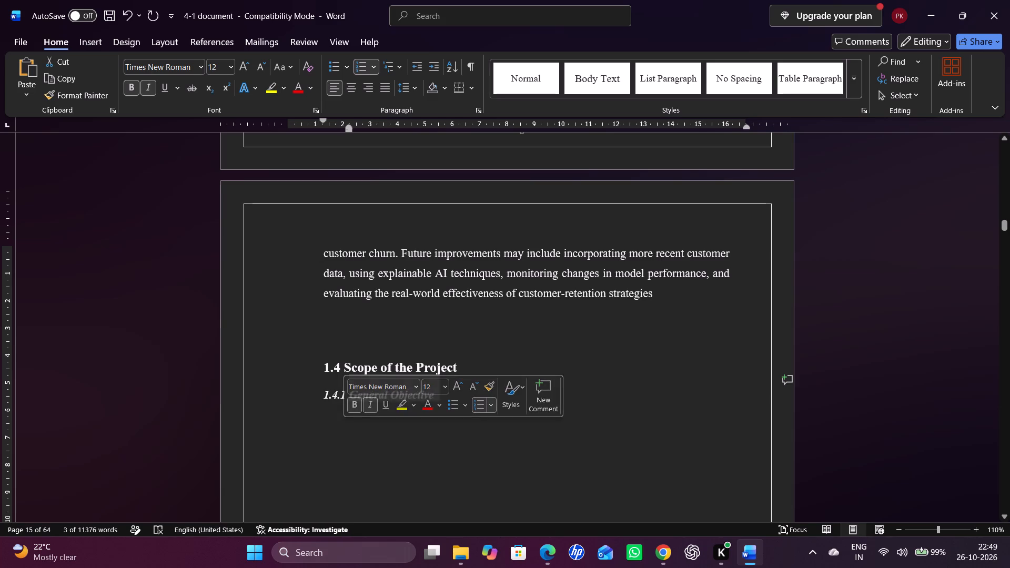
left_click(370, 439)
left_click(438, 393)
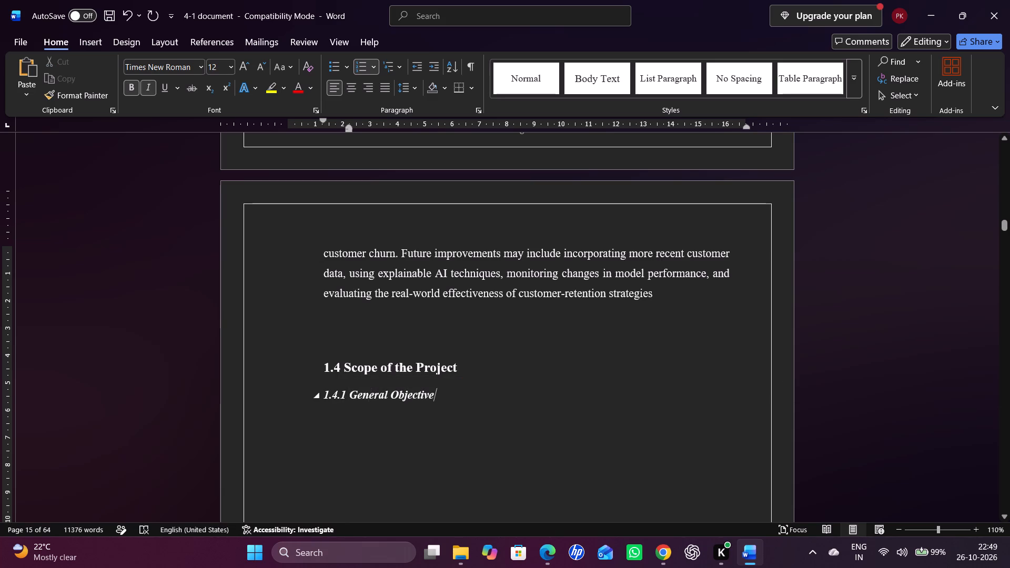
key("BackSpace")
key("BackSpace")
key("BackSpace")
key("BackSpace")
key("BackSpace")
key("BackSpace")
key("BackSpace")
key("BackSpace")
key("BackSpace")
key("BackSpace")
key("BackSpace")
key("BackSpace")
key("BackSpace")
key("BackSpace")
key("BackSpace")
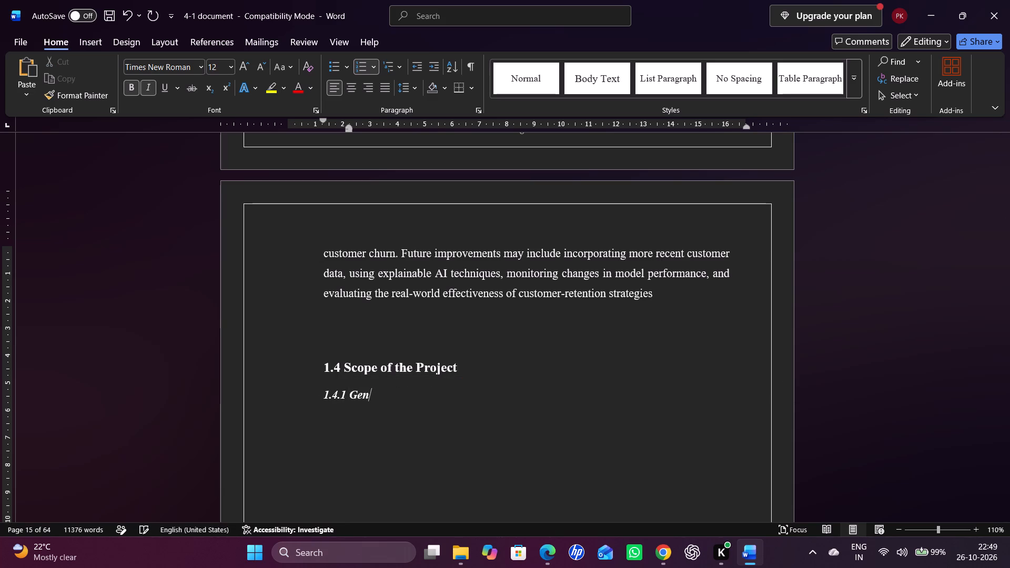
key("BackSpace")
key("BackSpace")
key("BackSpace")
key("BackSpace")
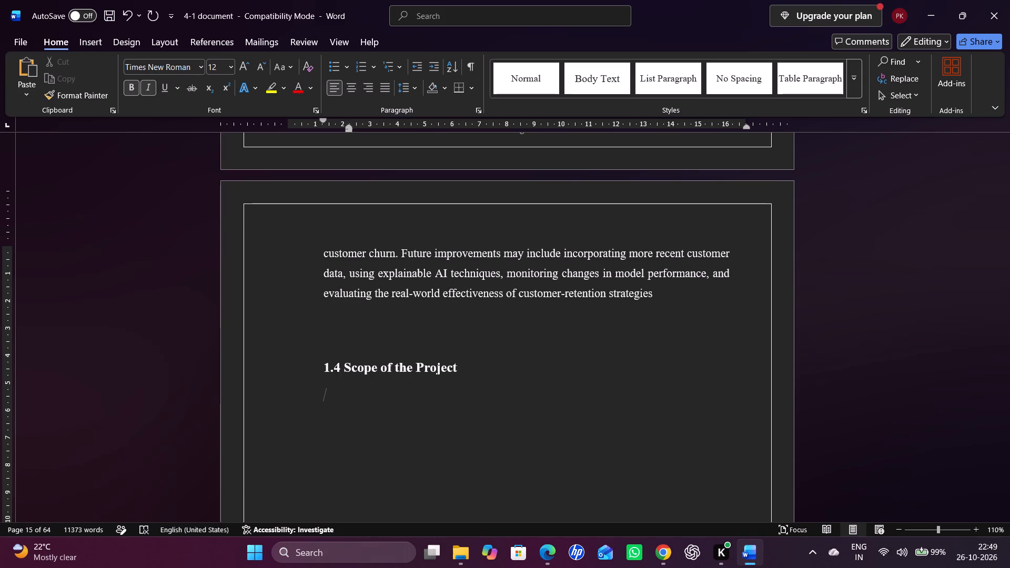
Turn off italic and bold formatting for the empty line below the 1.4 Scope of the Project heading.
left_click(149, 86)
left_click(133, 87)
Switch to the PDF copy in Edge and examine the table of contents for the chapter and section titles.
key("alt+Tab")
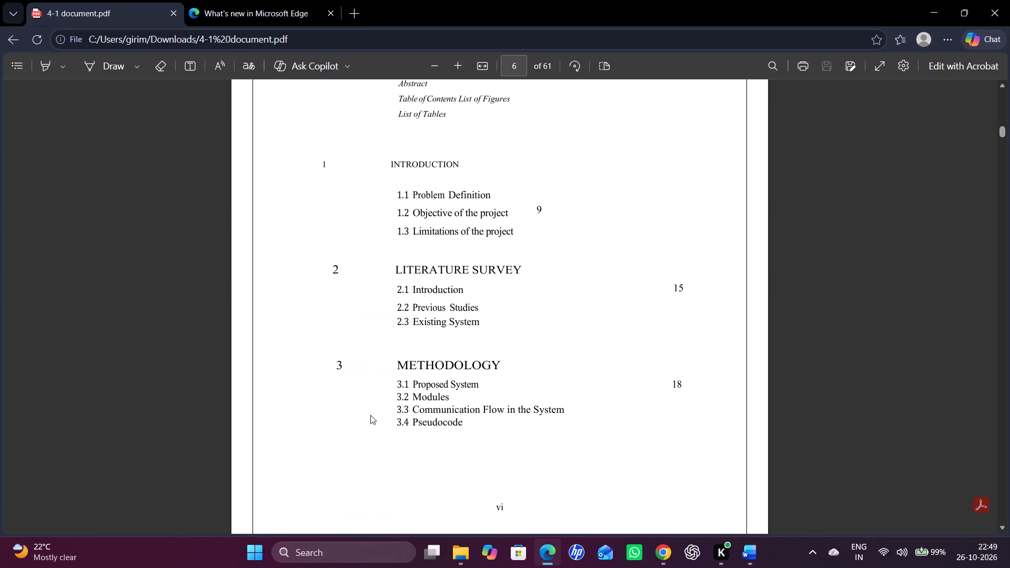
key("alt+Tab")
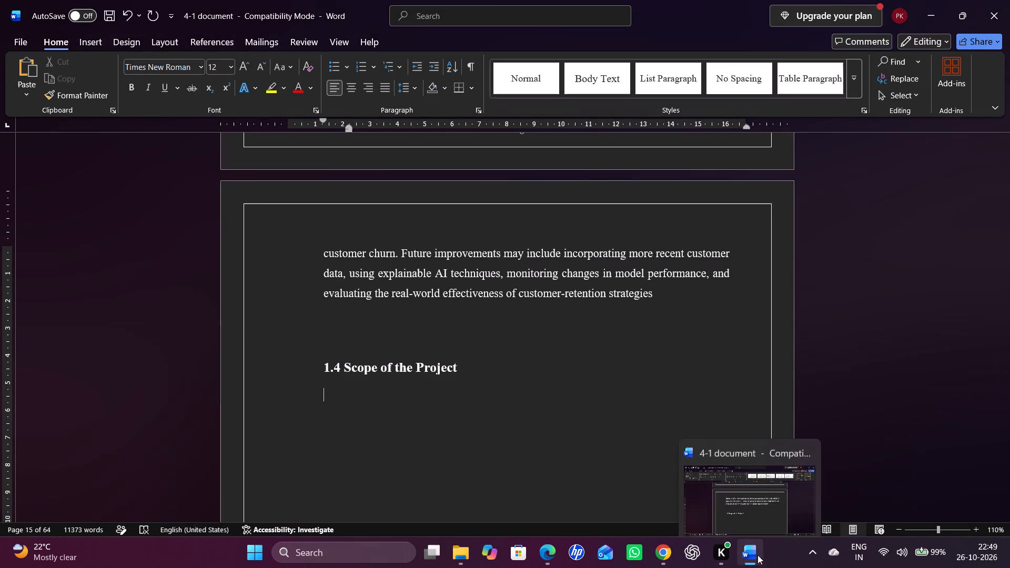
left_click(547, 555)
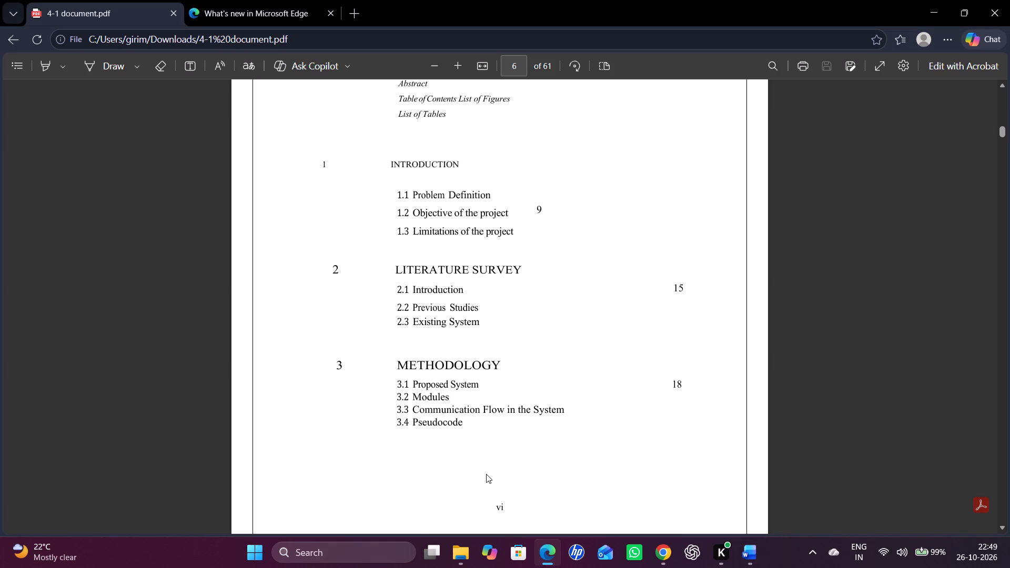
scroll(486, 474, "down", 5)
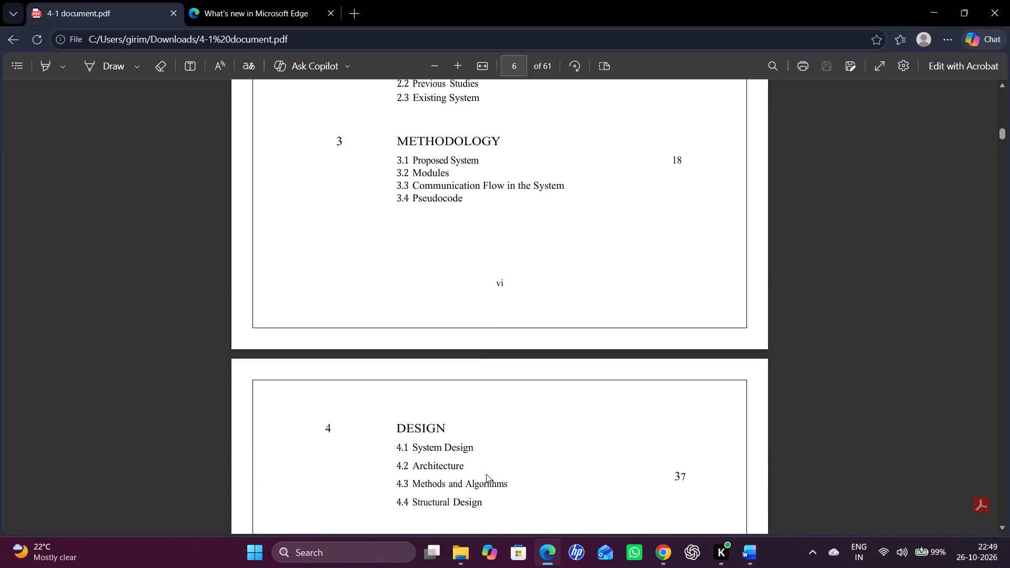
scroll(486, 474, "up", 4)
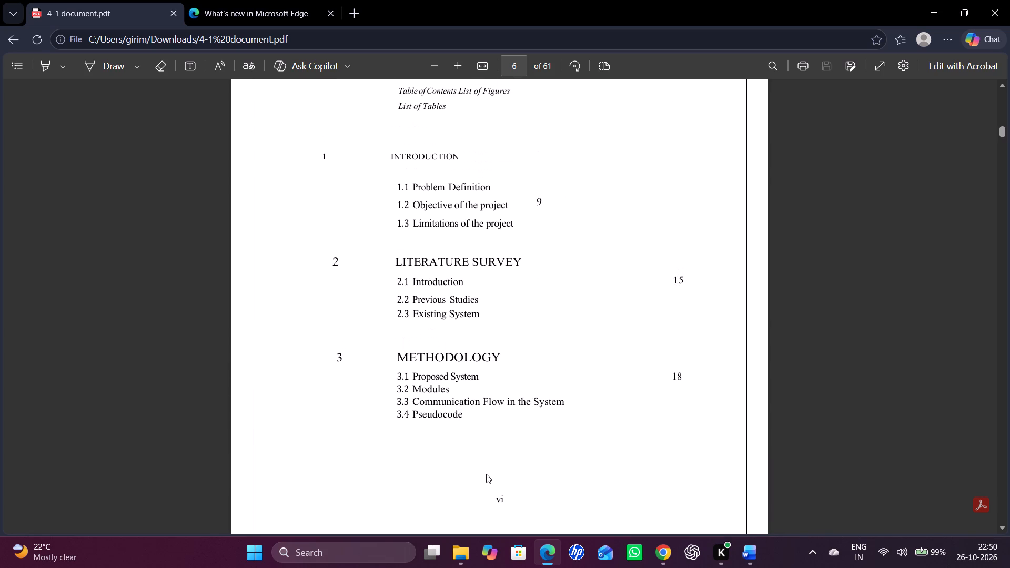
scroll(486, 474, "up", 3)
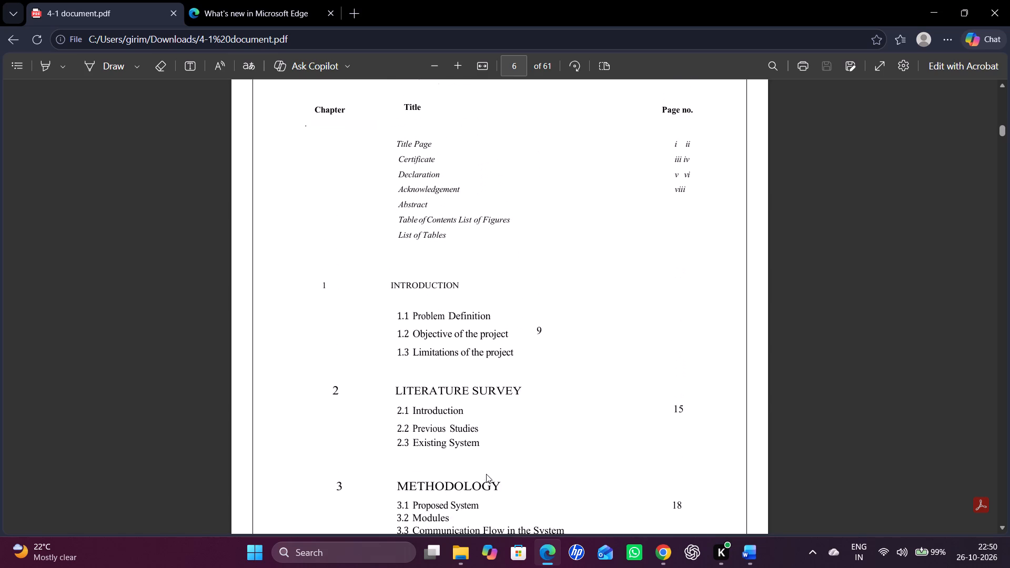
scroll(486, 474, "down", 1)
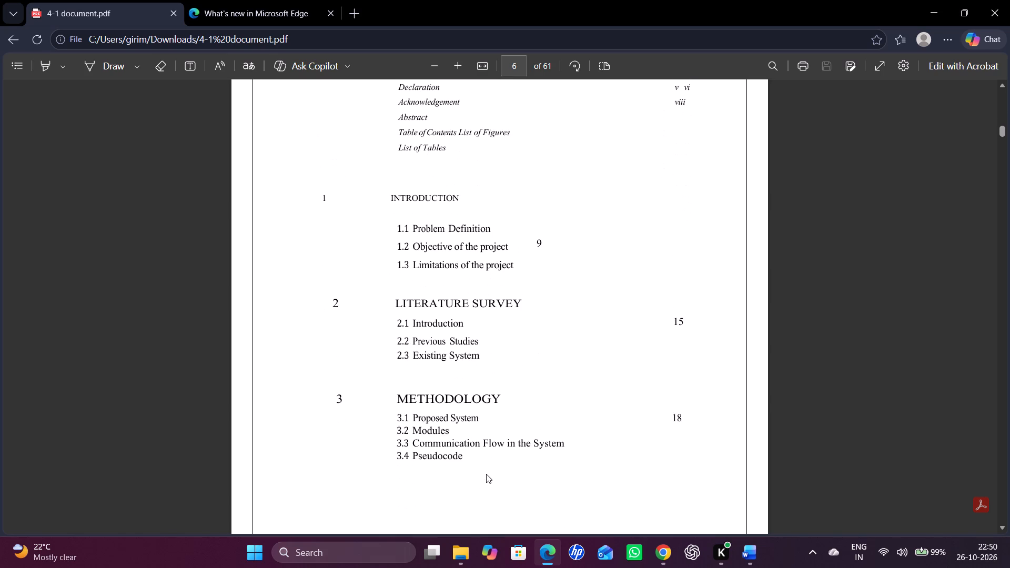
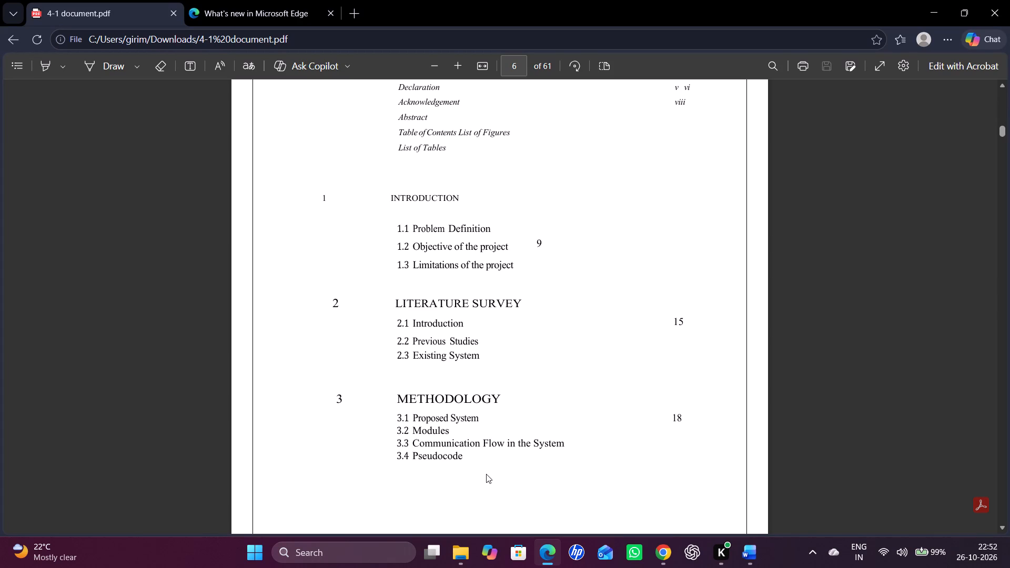
Continue examining the PDF's table of contents past the Methodology chapter to the Design and Results section titles.
scroll(486, 474, "down", 6)
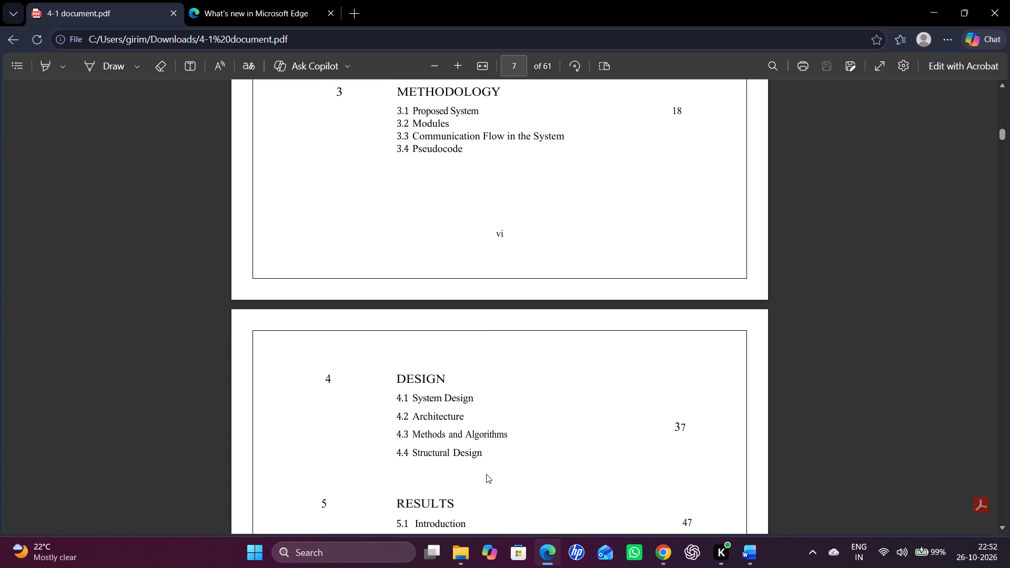
Examine the rest of the PDF copy's contents pages, its lists of figures and tables, and the Chapter 1 and 2 text.
scroll(486, 474, "down", 5)
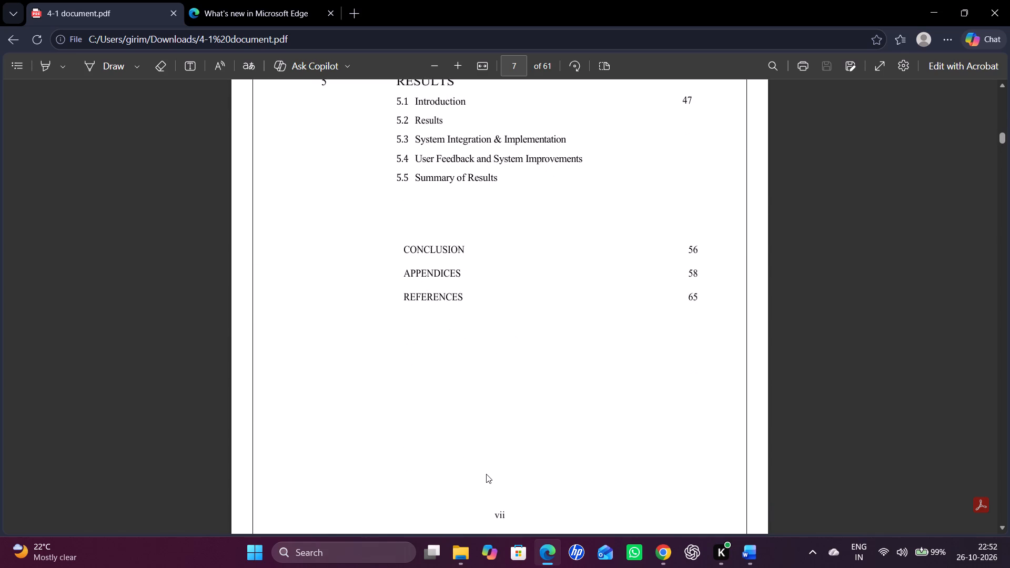
scroll(486, 474, "down", 6)
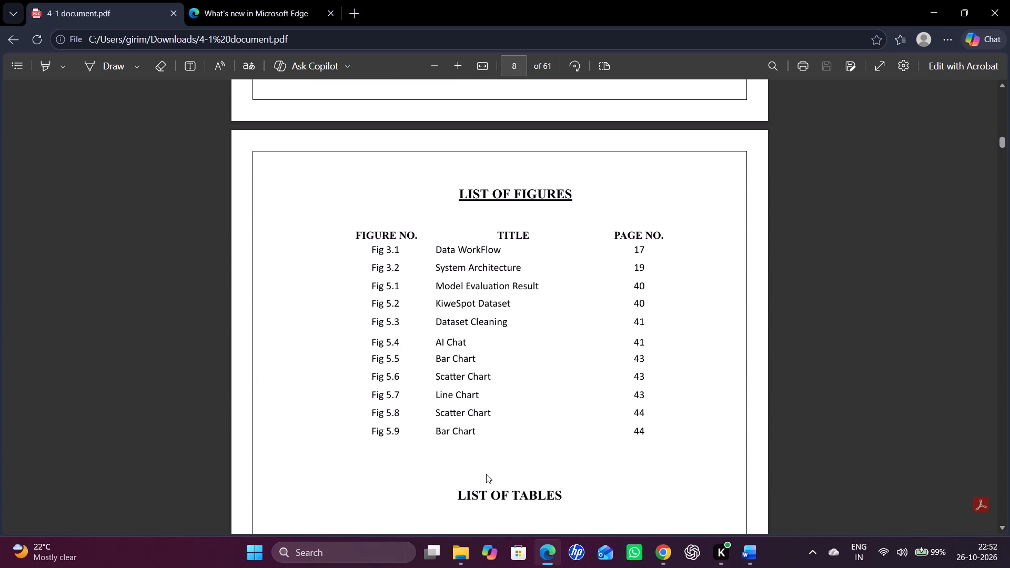
scroll(486, 474, "down", 4)
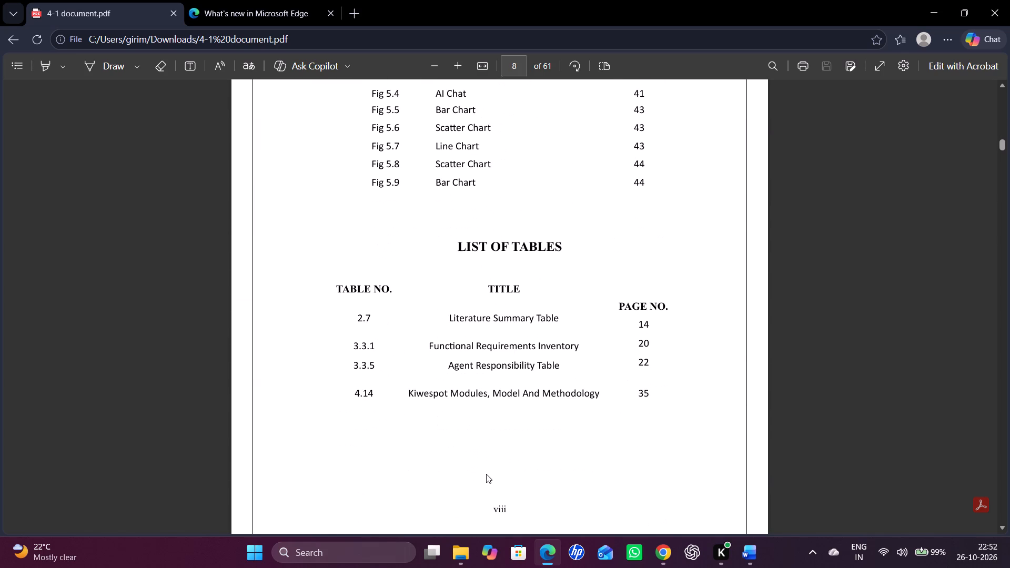
scroll(486, 474, "down", 4)
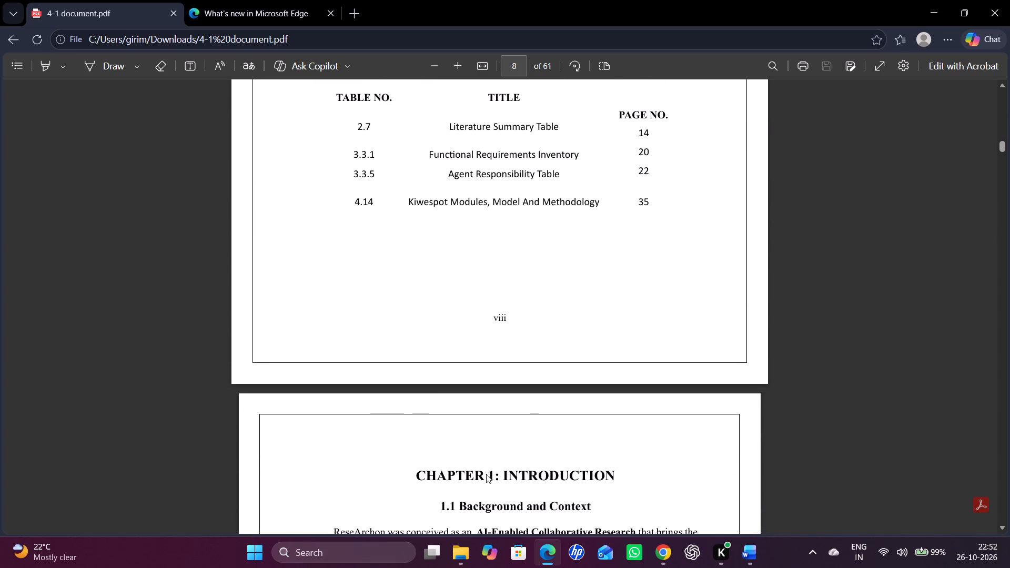
scroll(486, 474, "down", 12)
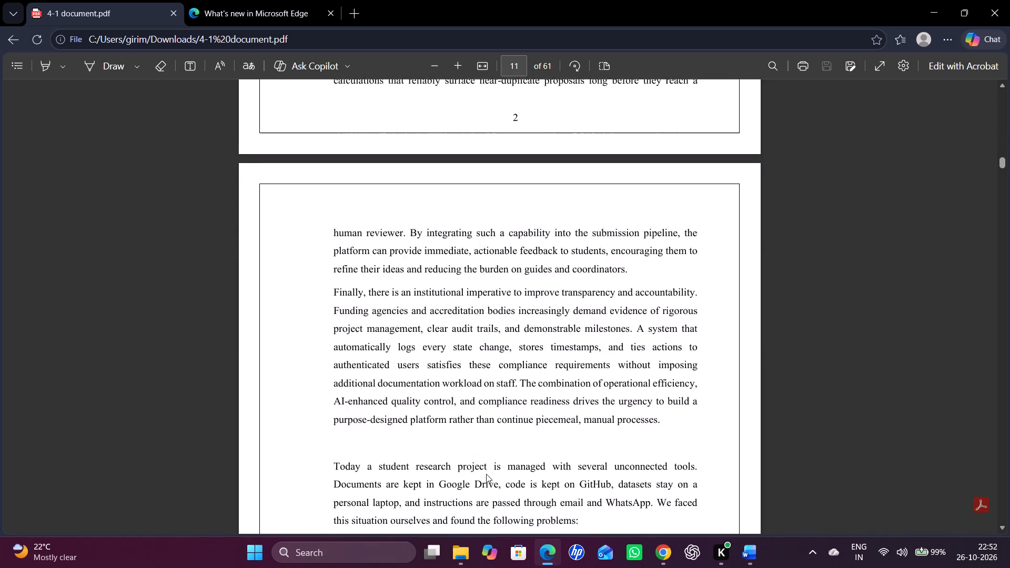
scroll(486, 474, "down", 11)
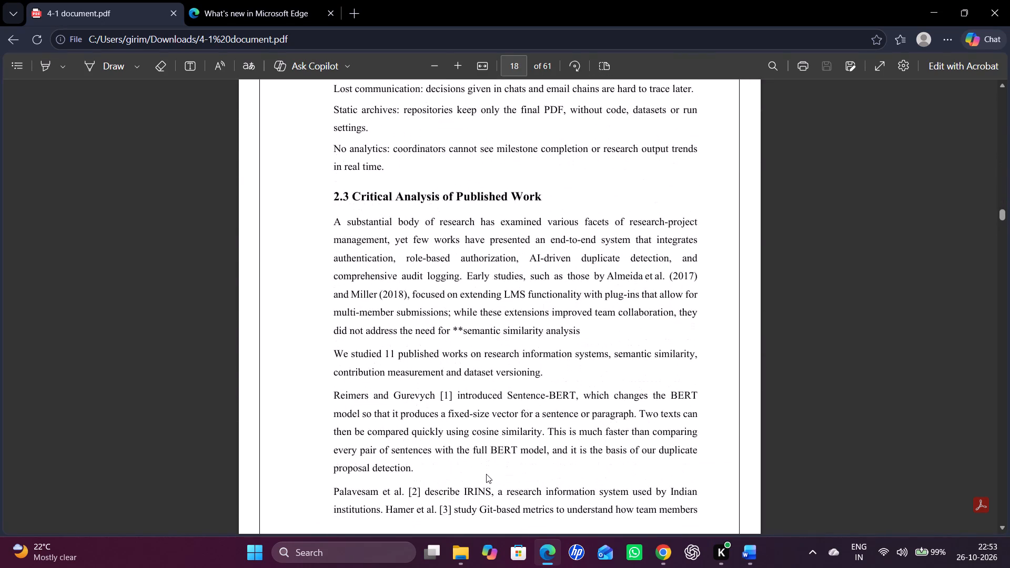
scroll(486, 474, "up", 1)
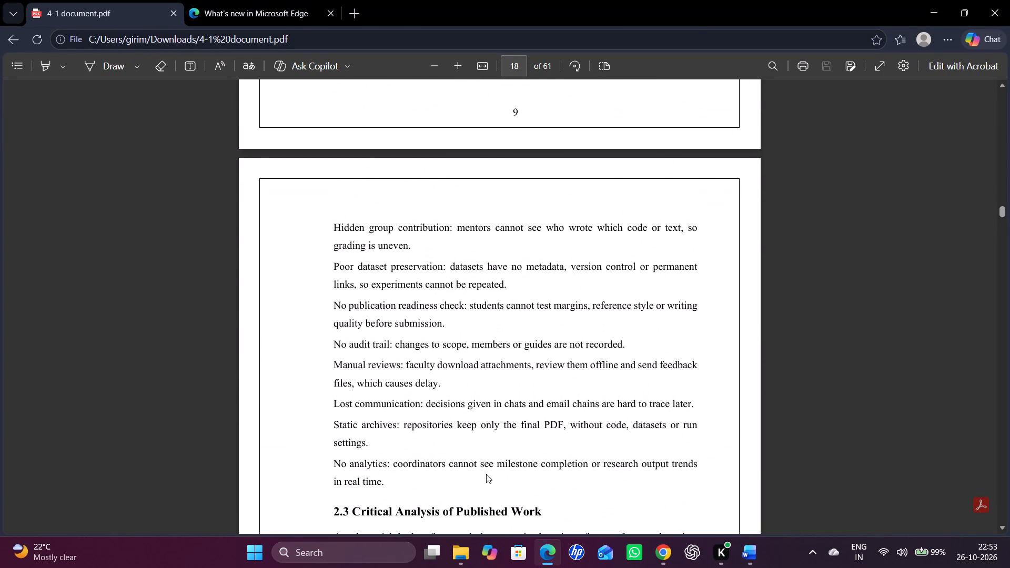
scroll(486, 474, "up", 3)
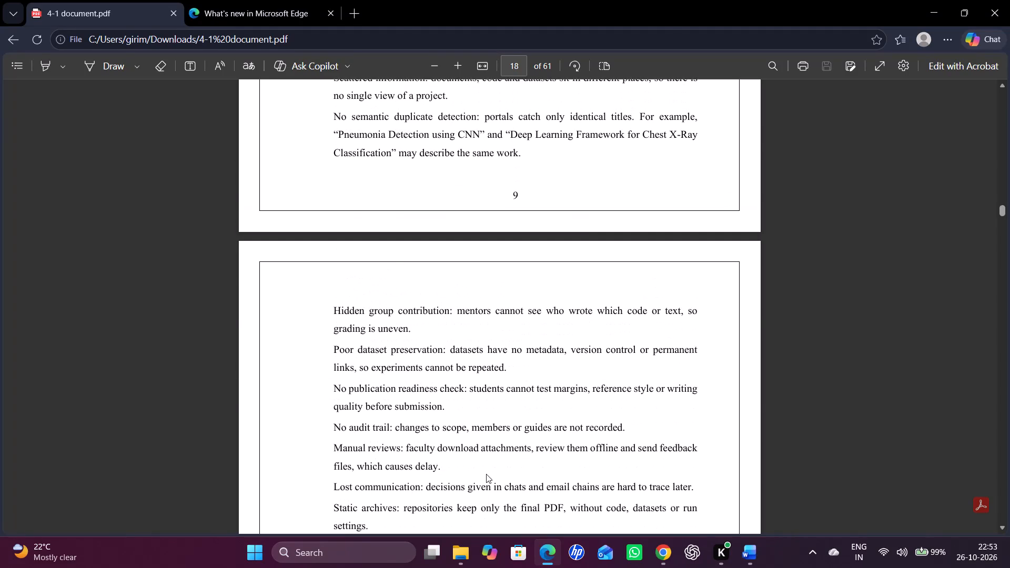
scroll(486, 474, "up", 1)
scroll(486, 474, "down", 5)
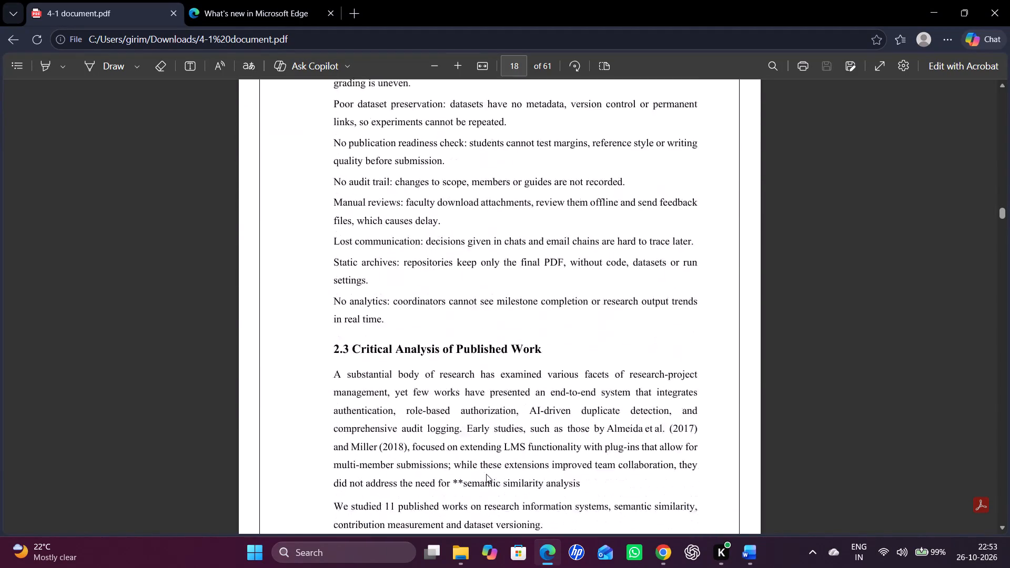
scroll(486, 474, "down", 3)
scroll(486, 474, "up", 1)
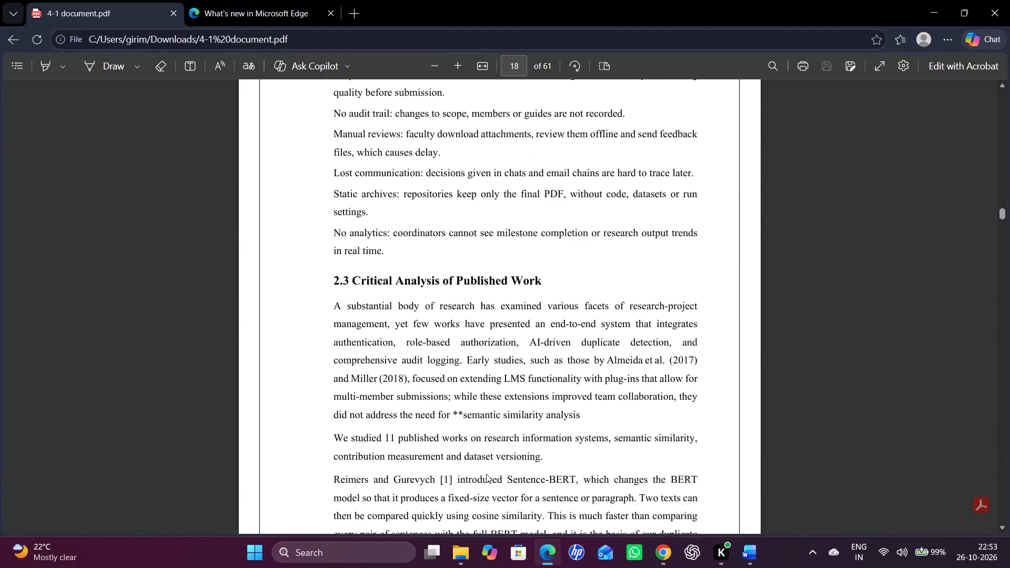
Switch to the Word report and review section 1.3 Problem Statement down to the empty 1.4 Scope of the Project section.
left_click(750, 559)
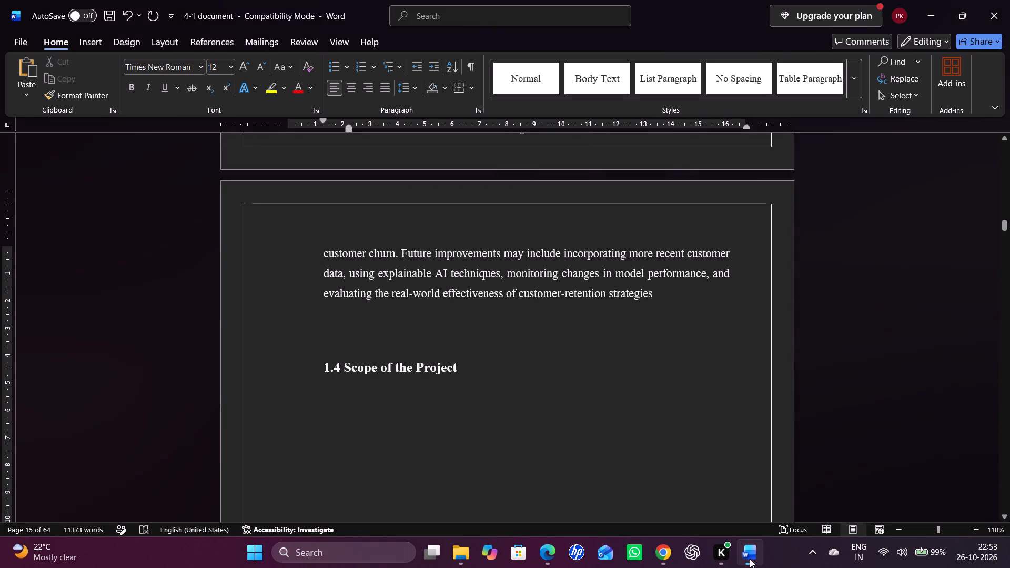
scroll(478, 358, "up", 4)
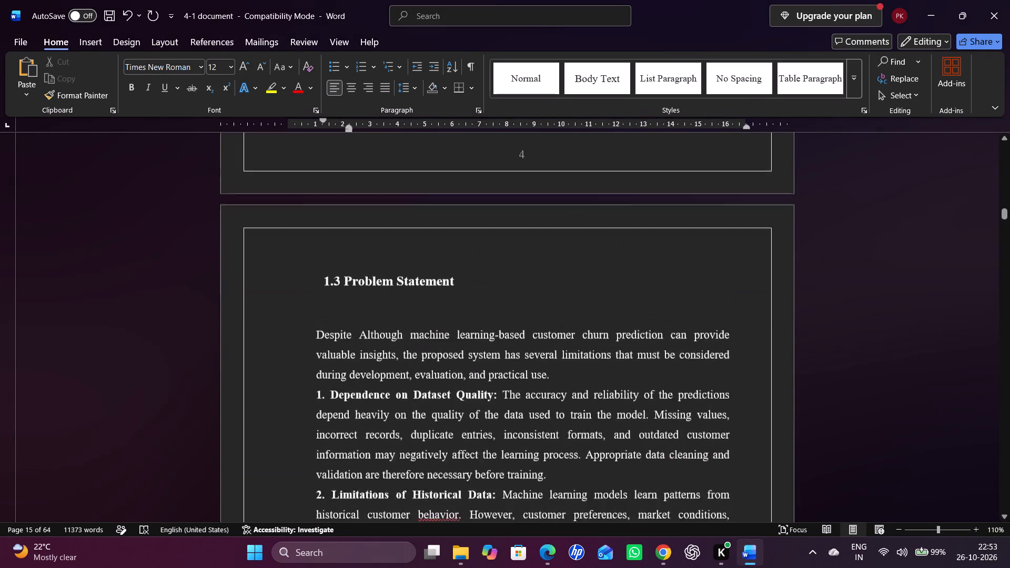
scroll(478, 358, "up", 1)
scroll(478, 358, "down", 1)
scroll(478, 358, "up", 1)
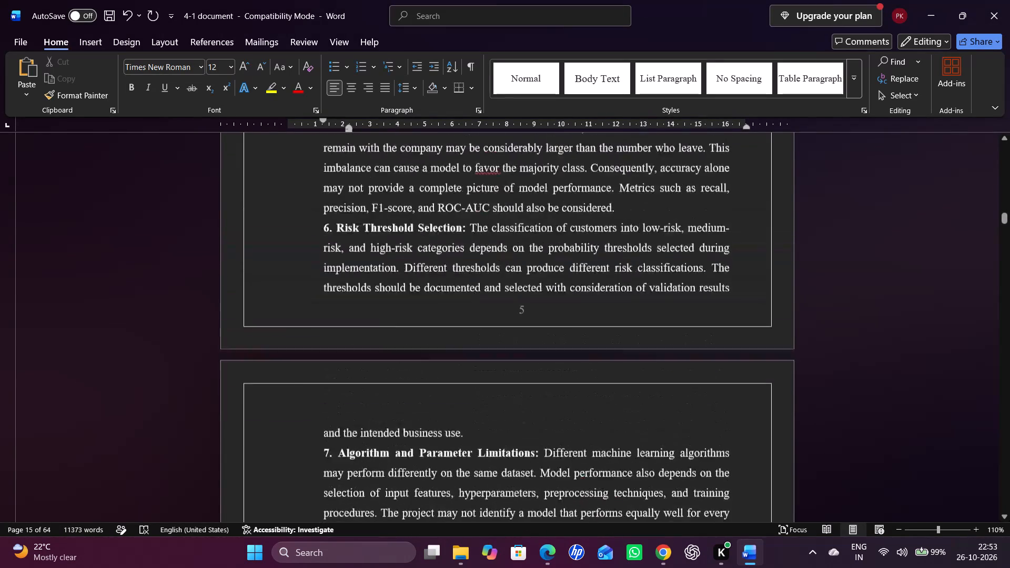
scroll(478, 358, "up", 1)
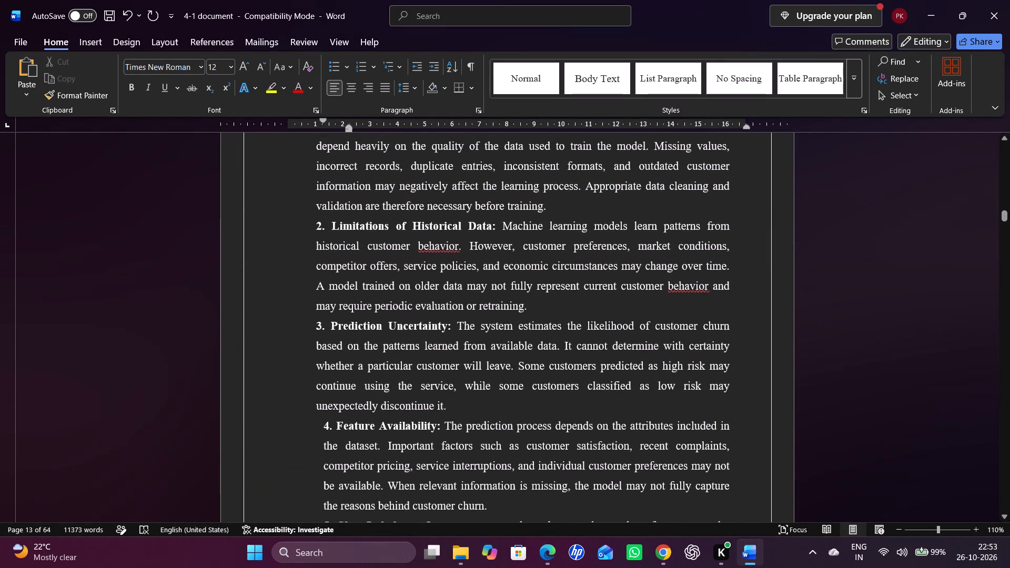
scroll(441, 367, "down", 1)
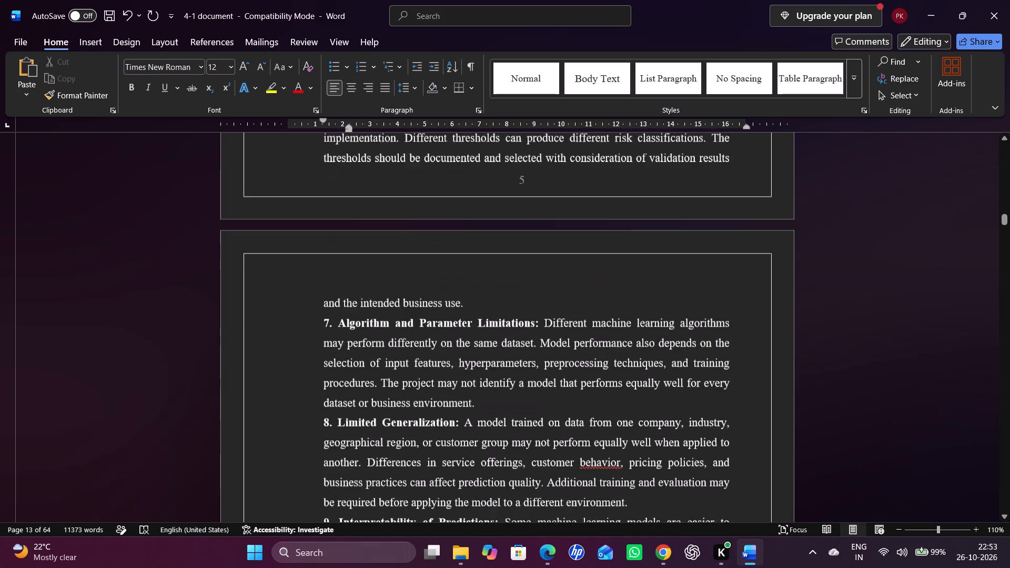
scroll(441, 367, "down", 4)
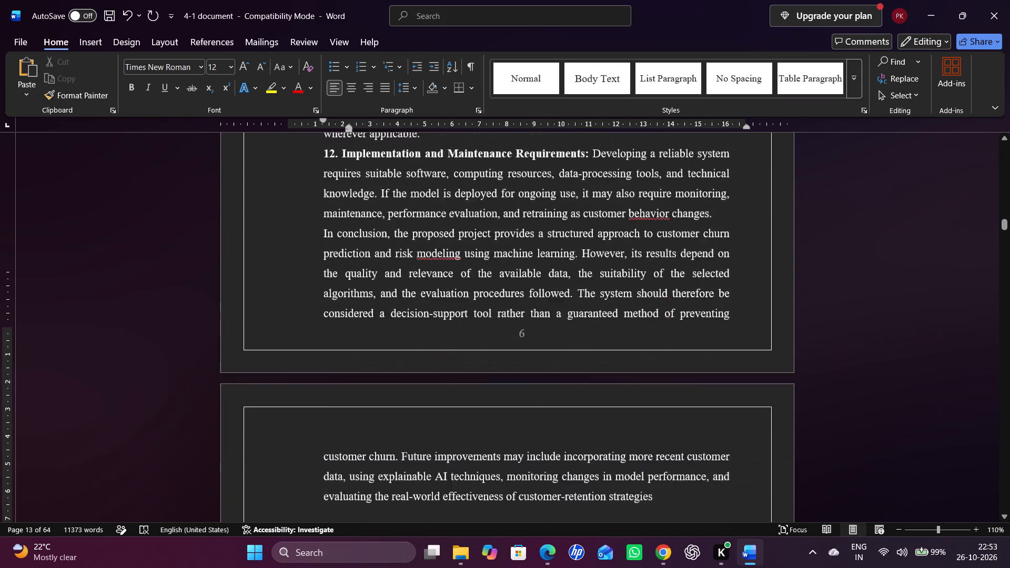
scroll(441, 367, "down", 1)
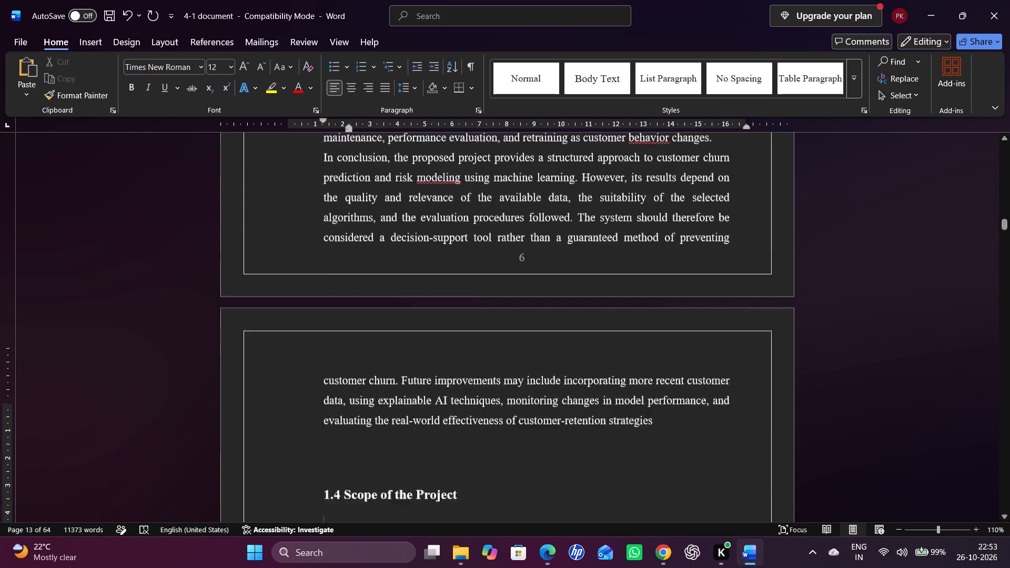
scroll(441, 367, "down", 1)
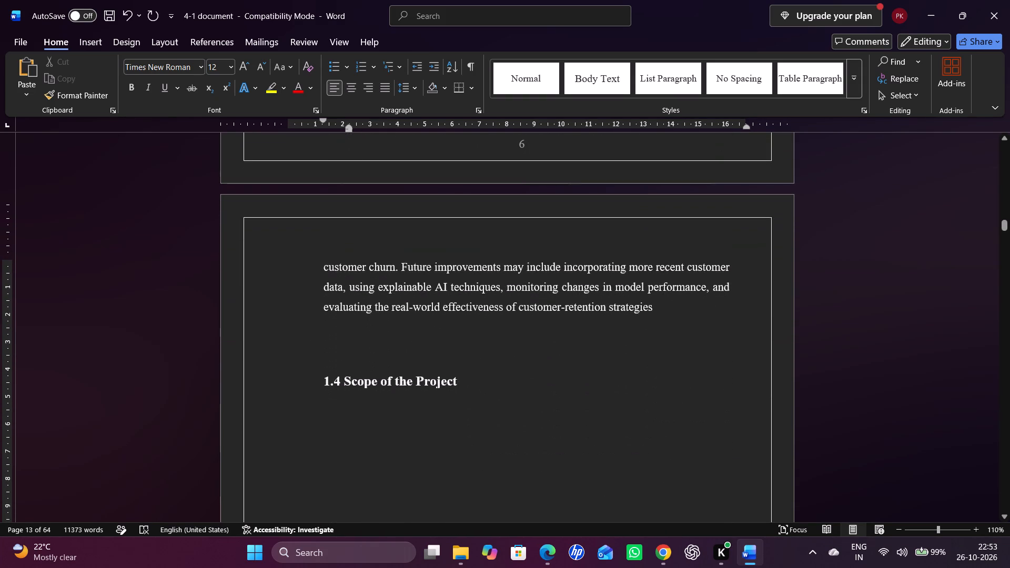
scroll(441, 367, "down", 1)
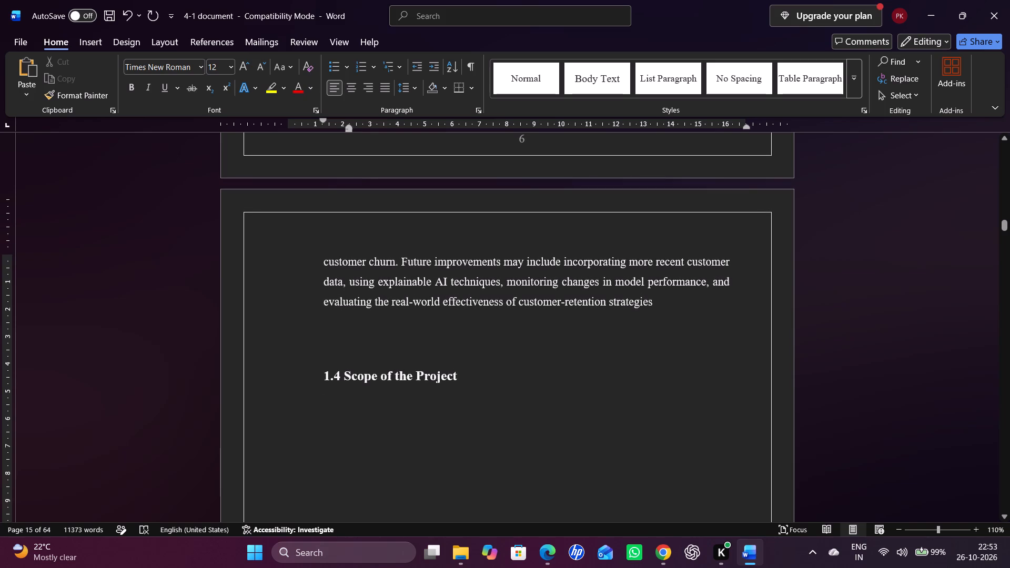
key("alt+Tab")
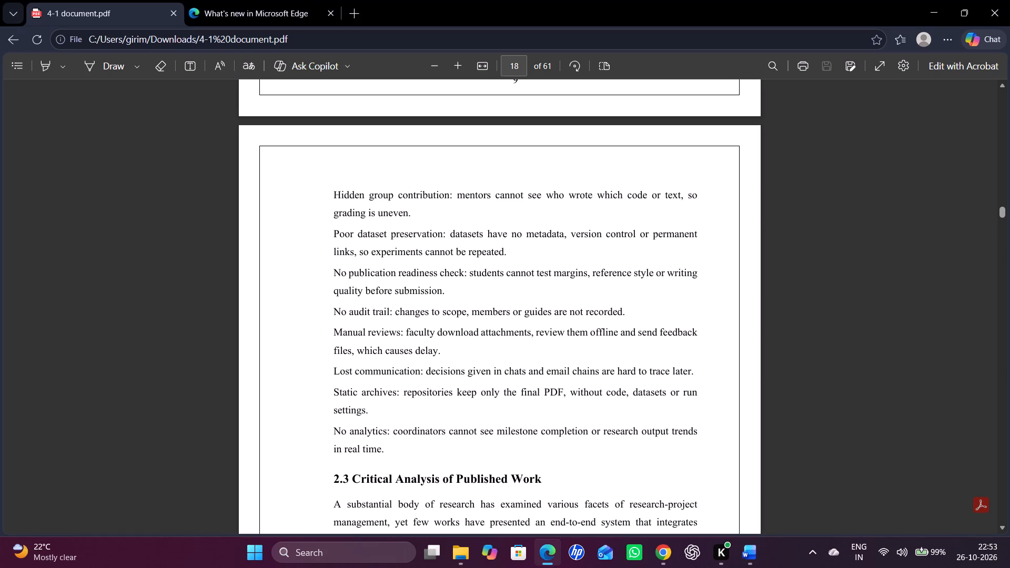
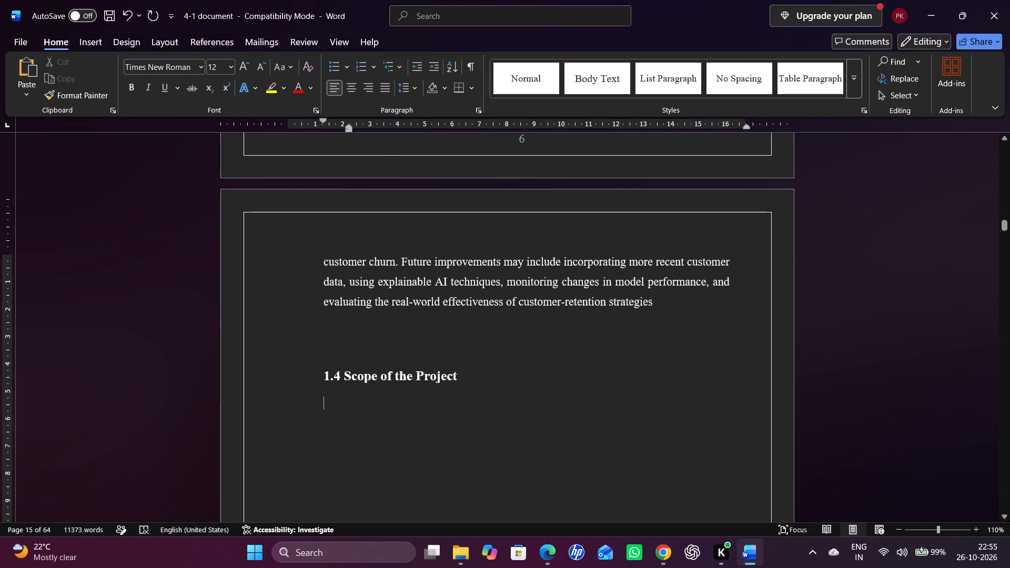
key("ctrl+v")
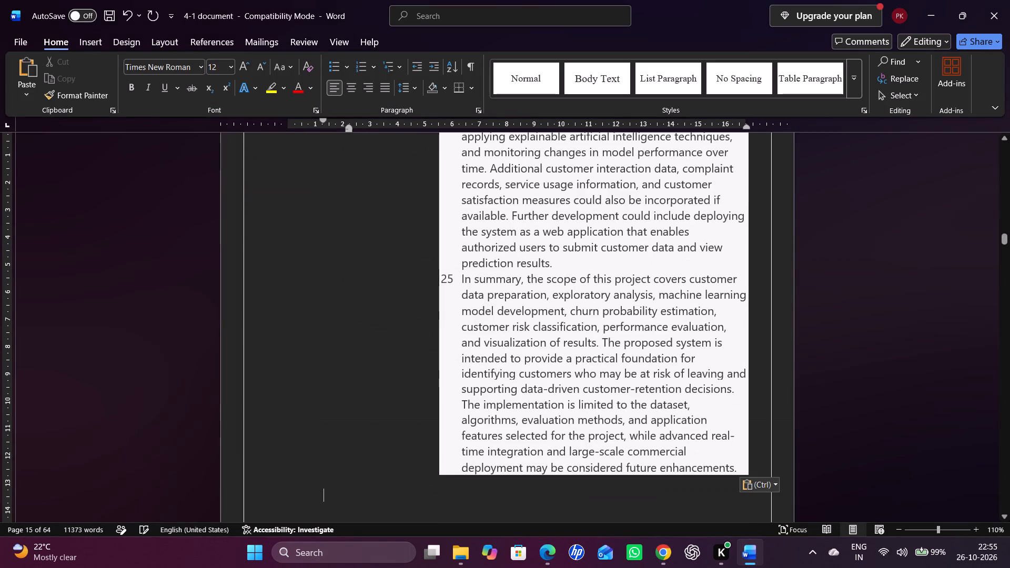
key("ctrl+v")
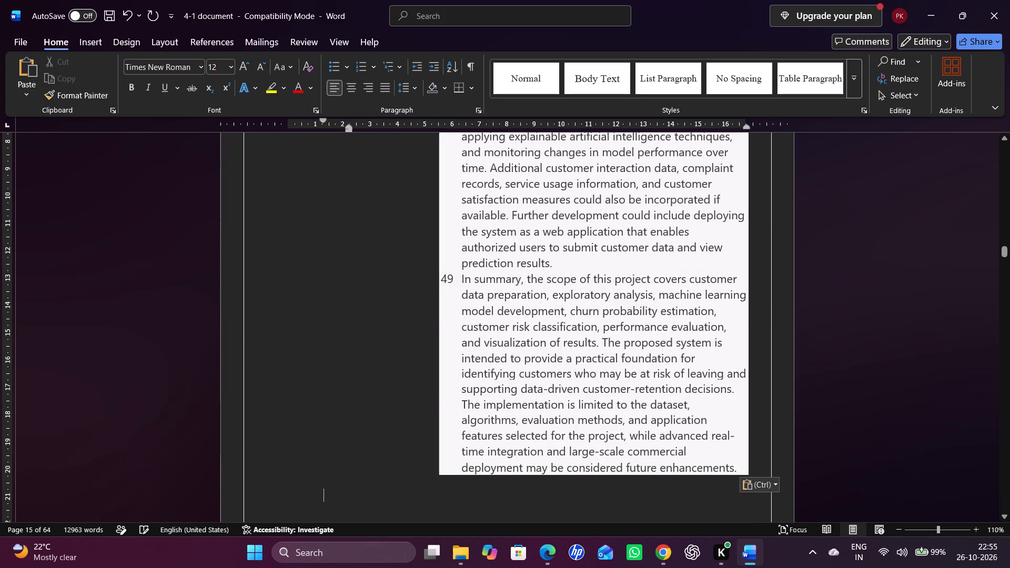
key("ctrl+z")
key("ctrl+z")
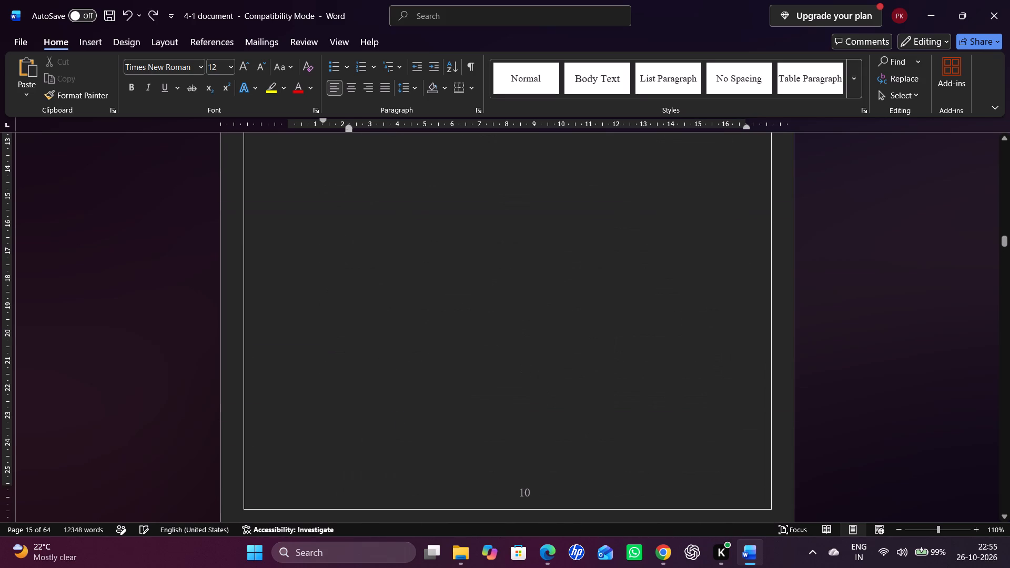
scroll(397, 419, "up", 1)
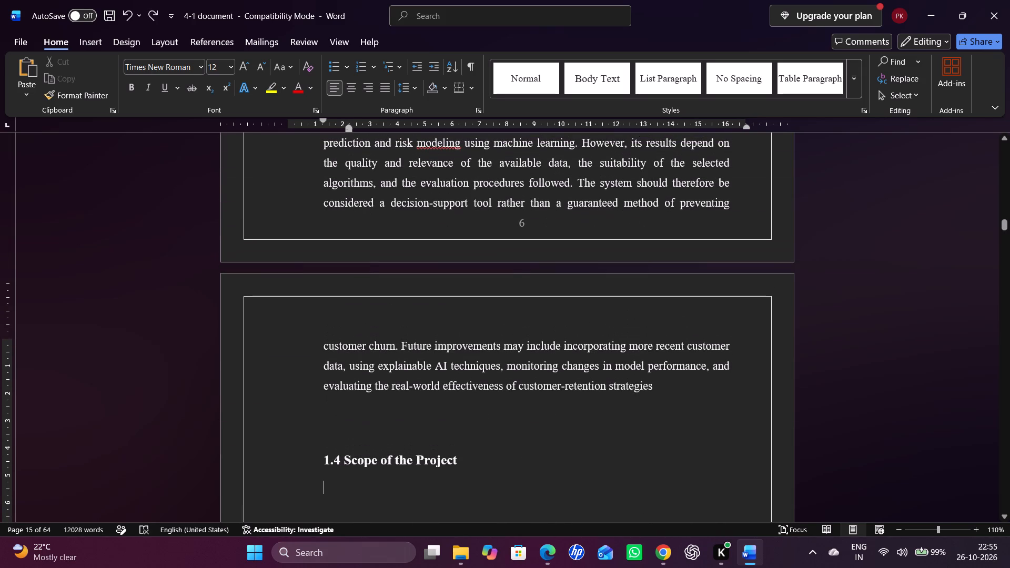
Undo the earlier section 1.4 edits until the original 1.4 Objectives heading and the general and specific objectives text are restored.
key("ctrl+z")
key("ctrl+z")
key("ctrl+z")
key("ctrl+z")
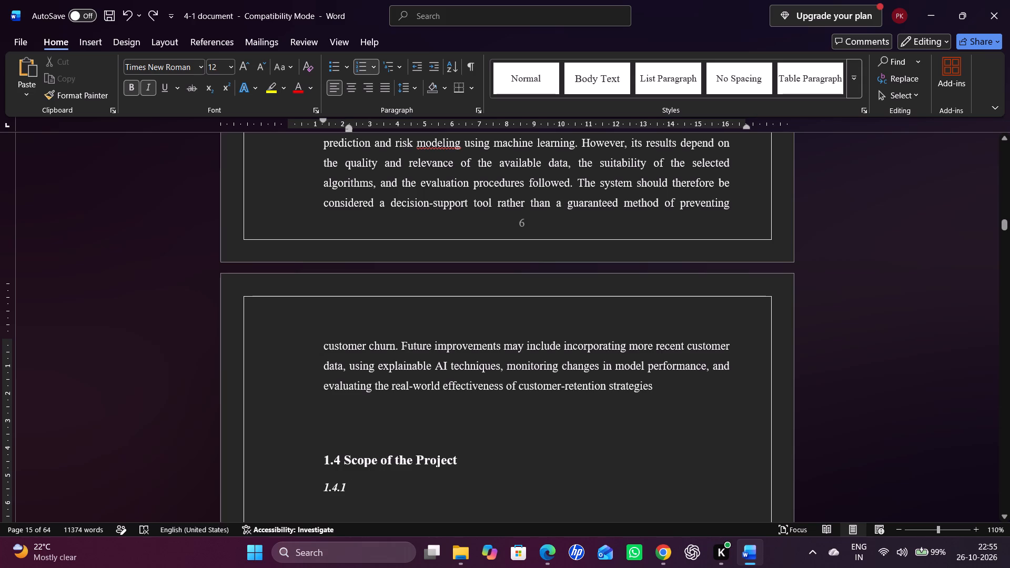
key("ctrl+z")
key("ctrl+z")
key("ctrl+z")
key("ctrl+z")
key("ctrl+z")
key("ctrl+z")
key("ctrl+z")
key("ctrl+z")
key("ctrl+z")
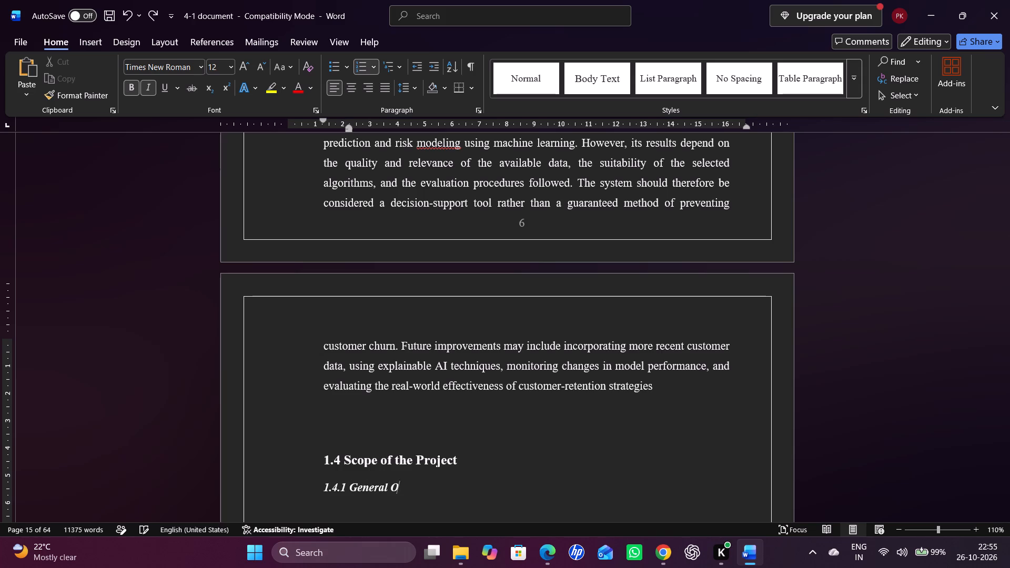
key("ctrl+z")
key("ctrl+z")
key("ctrl+z")
key("ctrl+z")
key("ctrl+z")
key("ctrl+z")
key("ctrl+z")
key("ctrl+z")
key("ctrl+z")
key("ctrl+z")
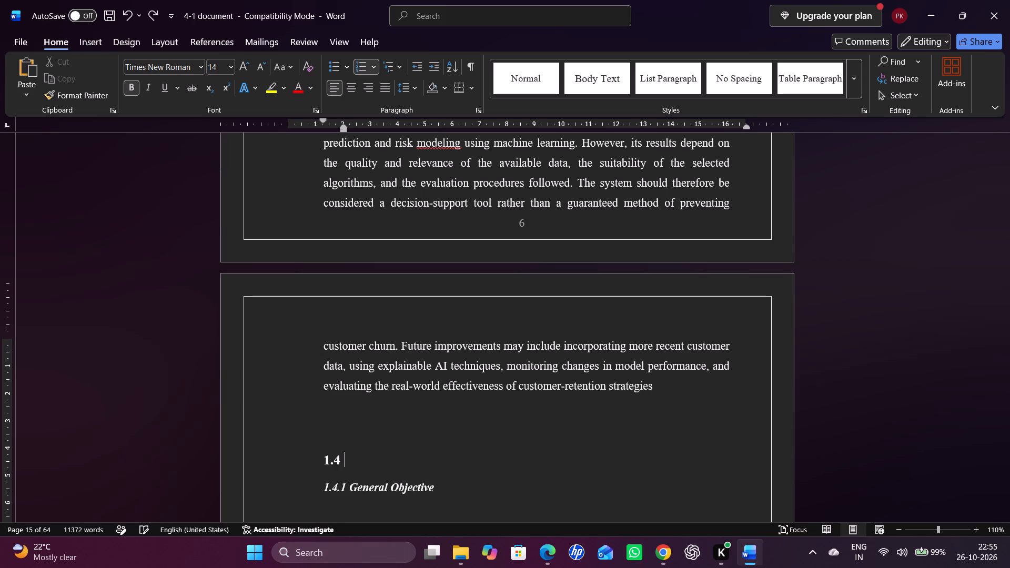
key("ctrl+z")
key("ctrl+z")
key("ctrl+z")
key("ctrl+z")
key("ctrl+z")
key("ctrl+z")
key("ctrl+z")
key("ctrl+z")
key("ctrl+z")
key("ctrl+z")
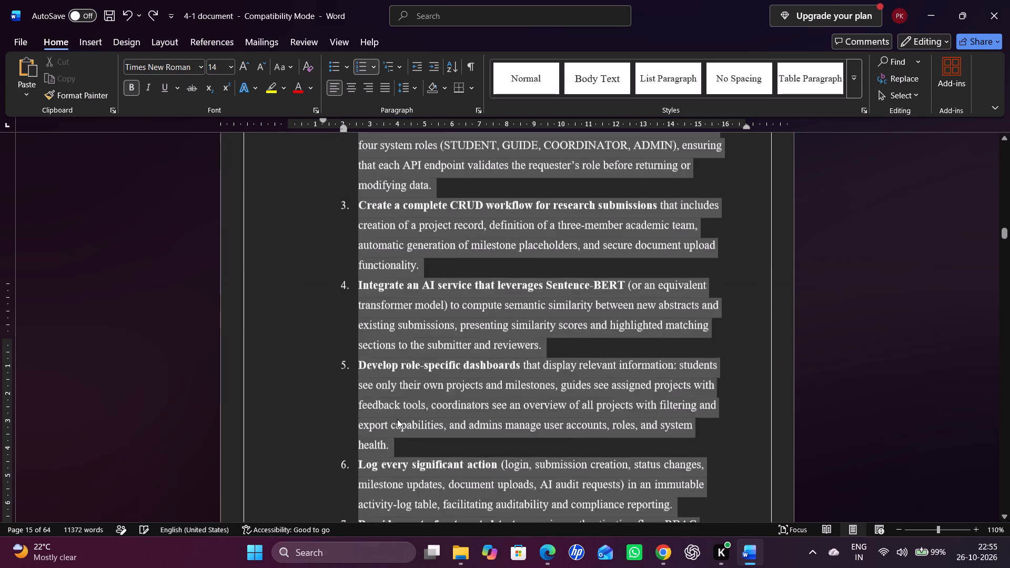
Remove the indent of the paragraph beginning "To develop a secure" and try to pull it up under the 1.4.1 General Objective heading.
scroll(397, 419, "up", 2)
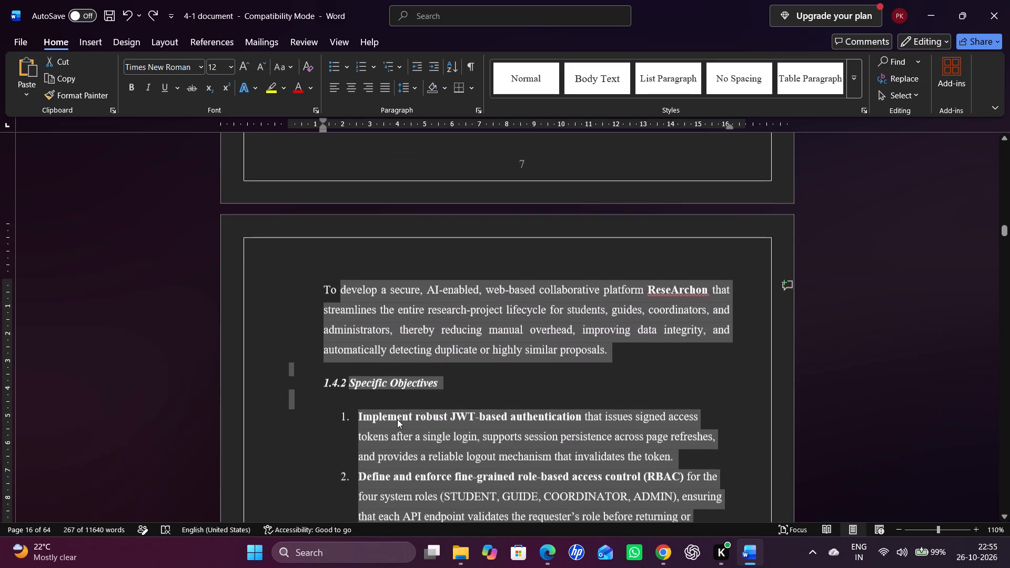
scroll(397, 419, "up", 2)
scroll(397, 419, "down", 1)
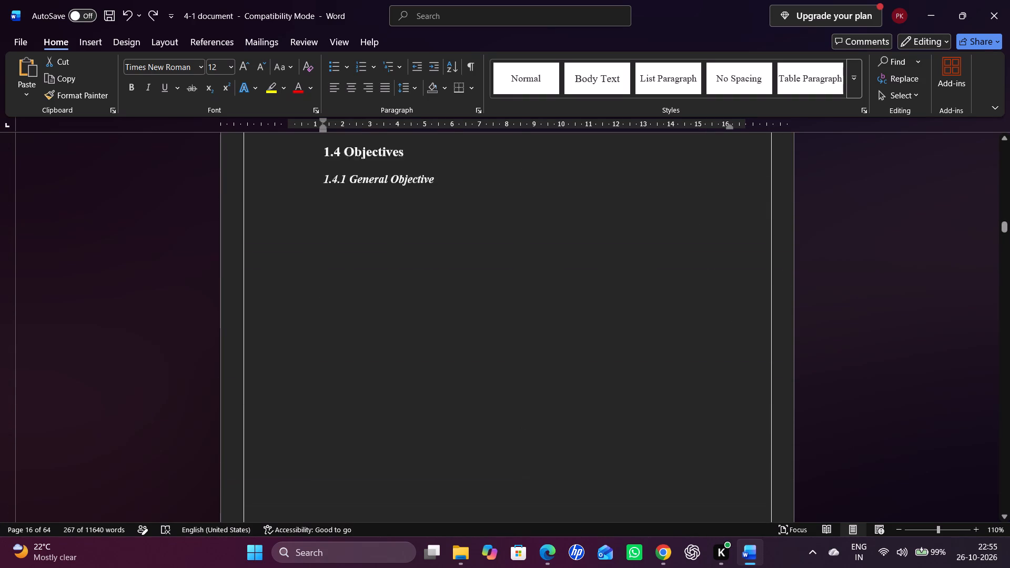
scroll(397, 419, "down", 1)
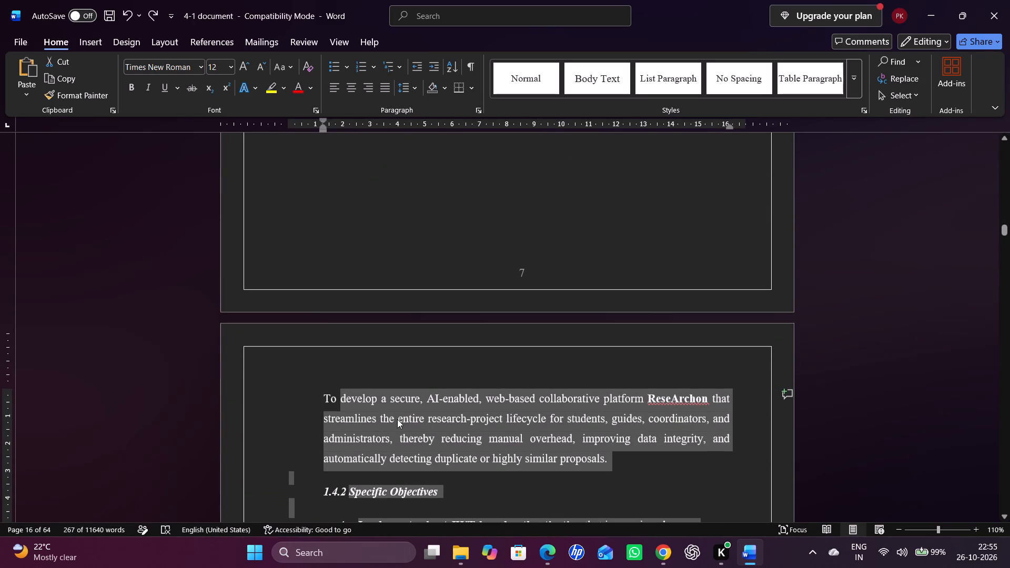
scroll(397, 419, "down", 1)
left_click(321, 400)
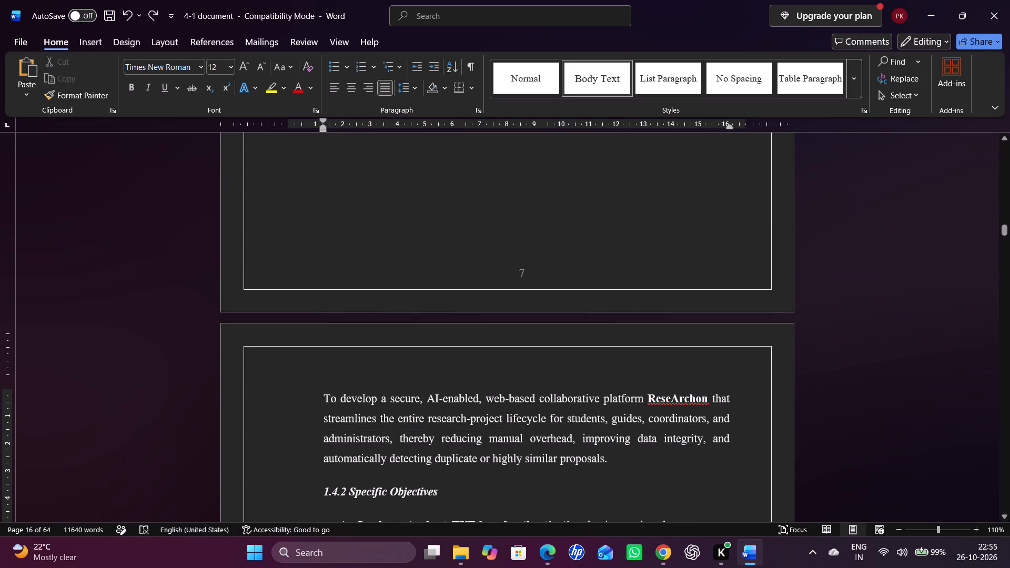
key("BackSpace")
key("BackSpace")
Examine the pages from the end of section 1.3 through the old 1.4 Objectives and 1.5 subsections.
scroll(321, 400, "up", 1)
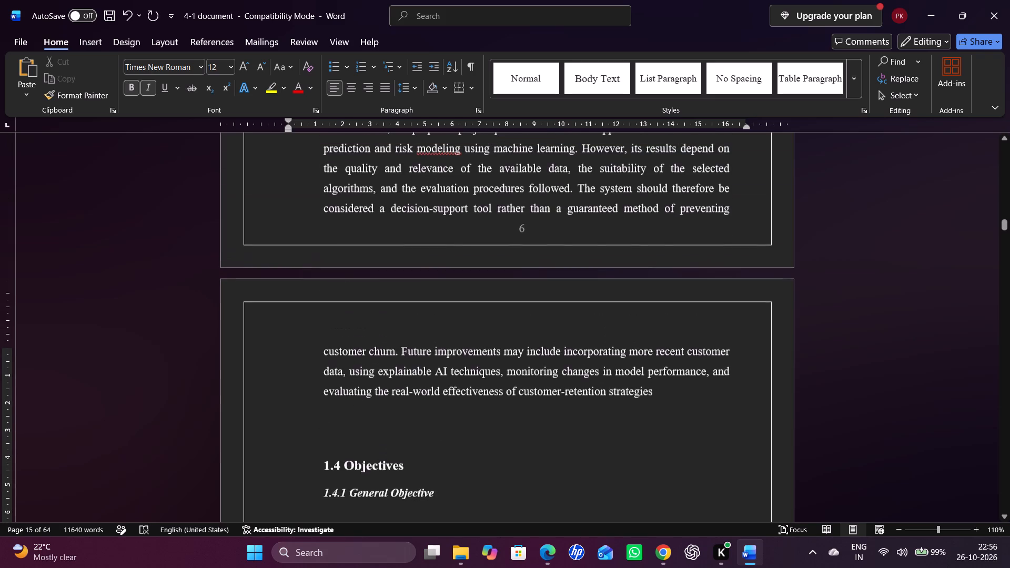
scroll(321, 400, "up", 2)
scroll(321, 400, "down", 1)
scroll(321, 400, "up", 2)
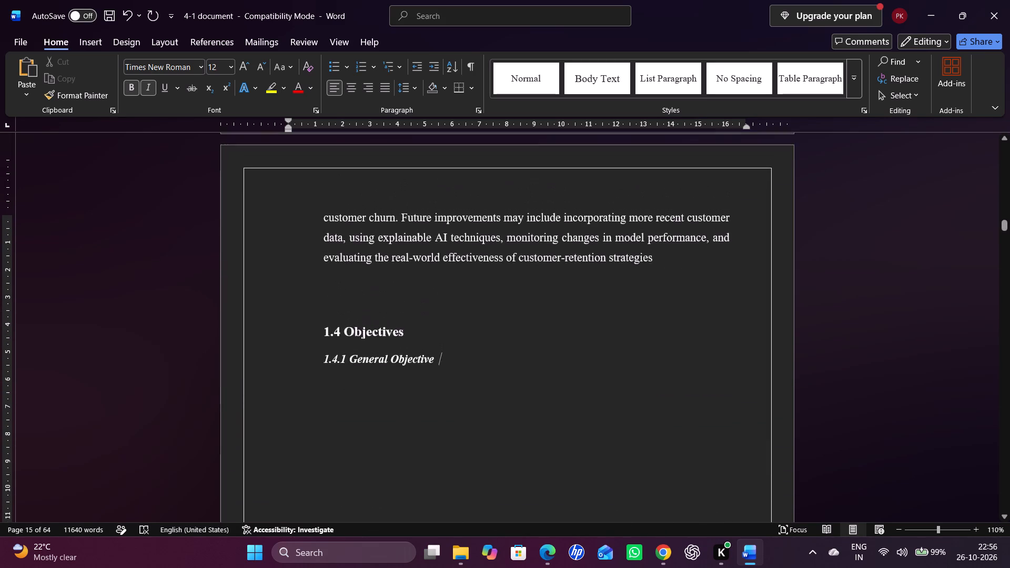
scroll(321, 400, "up", 3)
scroll(321, 400, "down", 1)
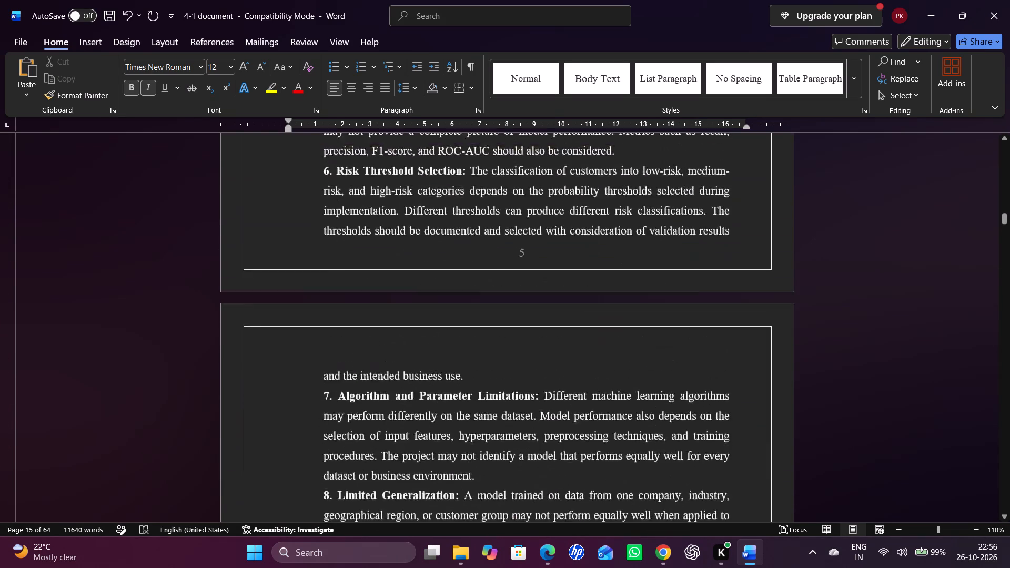
scroll(321, 400, "down", 1)
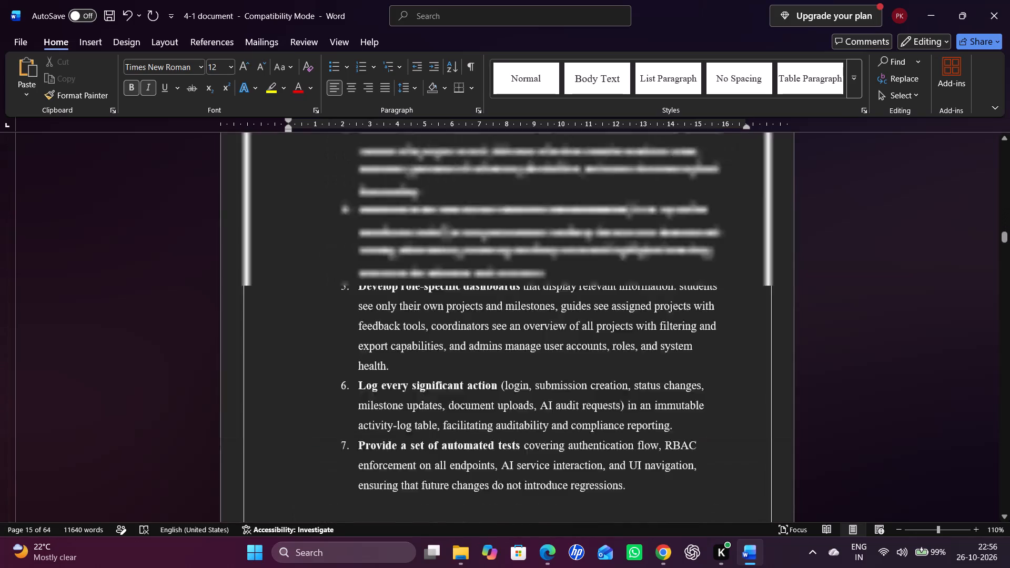
scroll(321, 400, "down", 1)
scroll(321, 400, "up", 1)
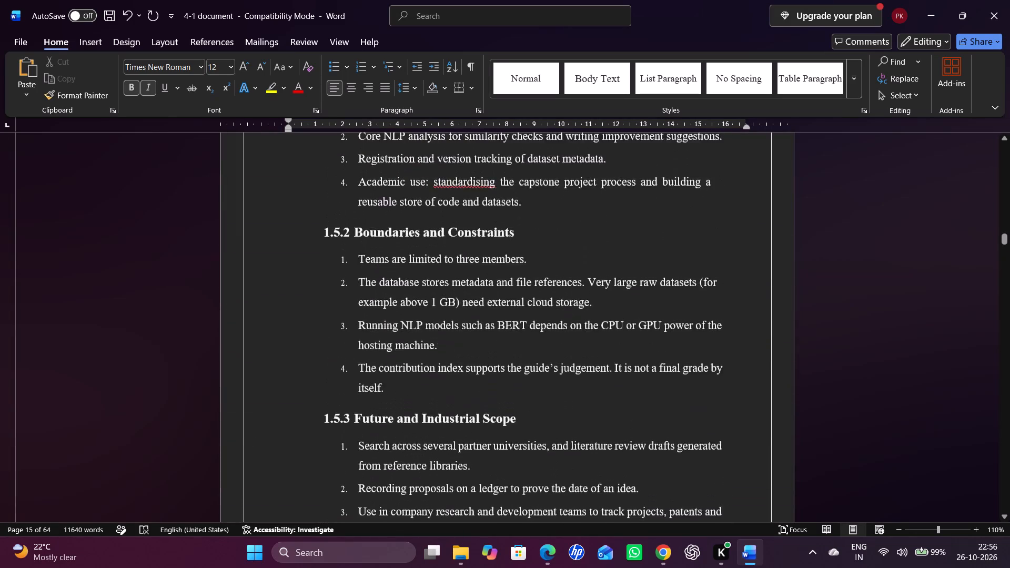
scroll(321, 400, "up", 3)
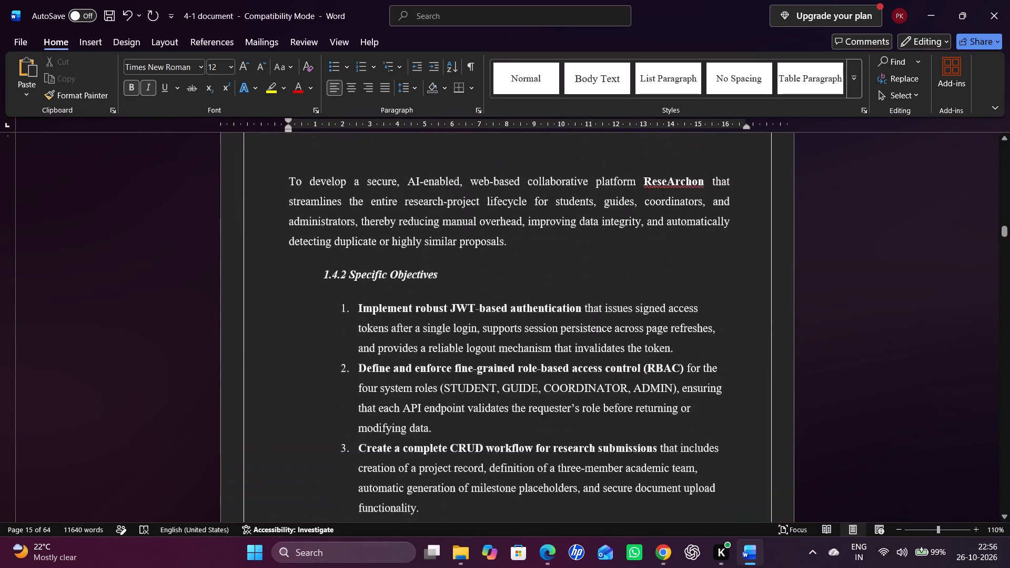
scroll(321, 400, "up", 3)
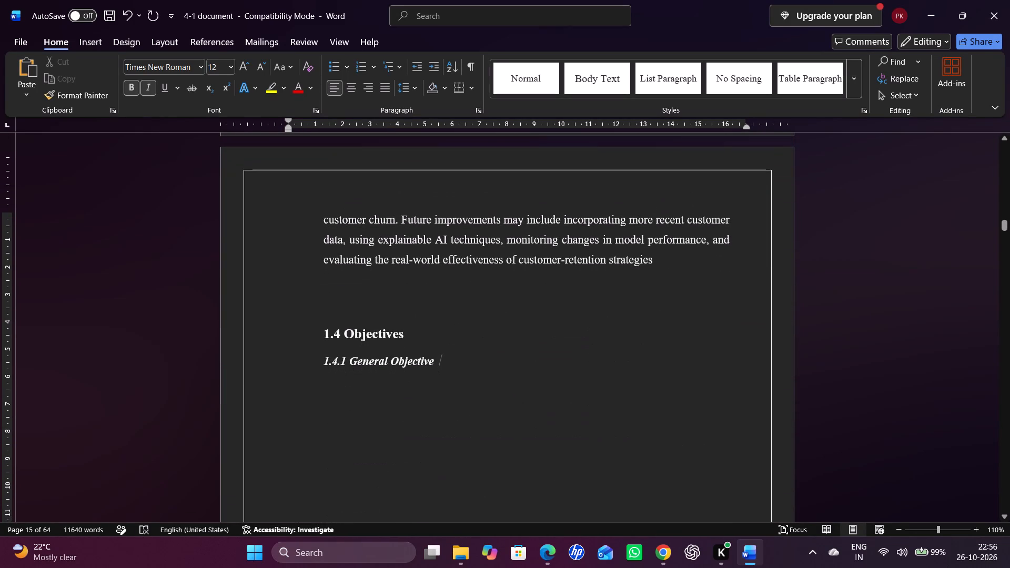
Delete the 1.4.1 General Objective subheading below the 1.4 Objectives heading.
key("BackSpace")
key("BackSpace")
key("BackSpace")
key("BackSpace")
key("BackSpace")
key("BackSpace")
key("BackSpace")
key("BackSpace")
key("BackSpace")
key("BackSpace")
key("BackSpace")
key("BackSpace")
key("BackSpace")
key("BackSpace")
key("BackSpace")
key("BackSpace")
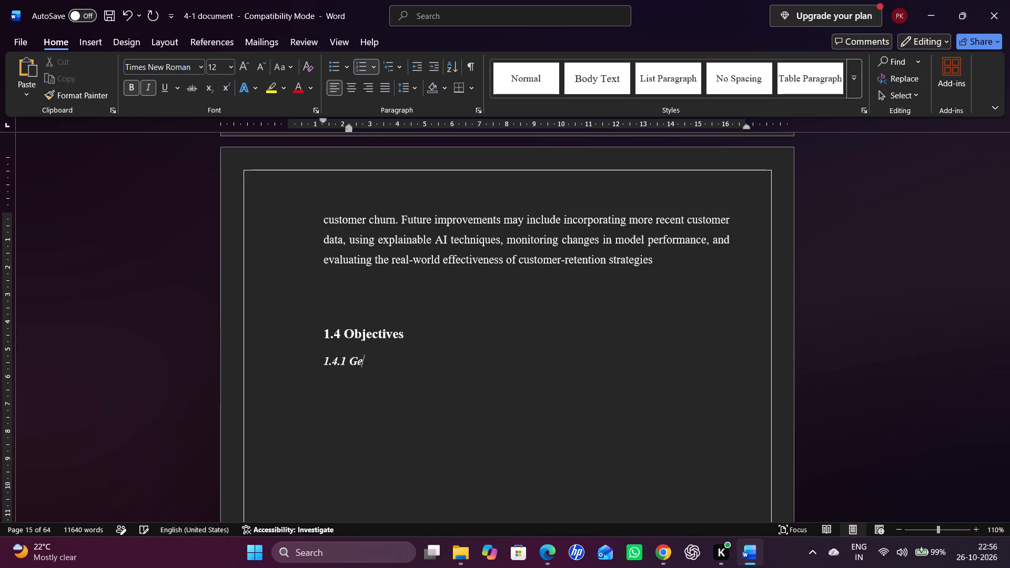
key("BackSpace")
key("BackSpace")
key("BackSpace")
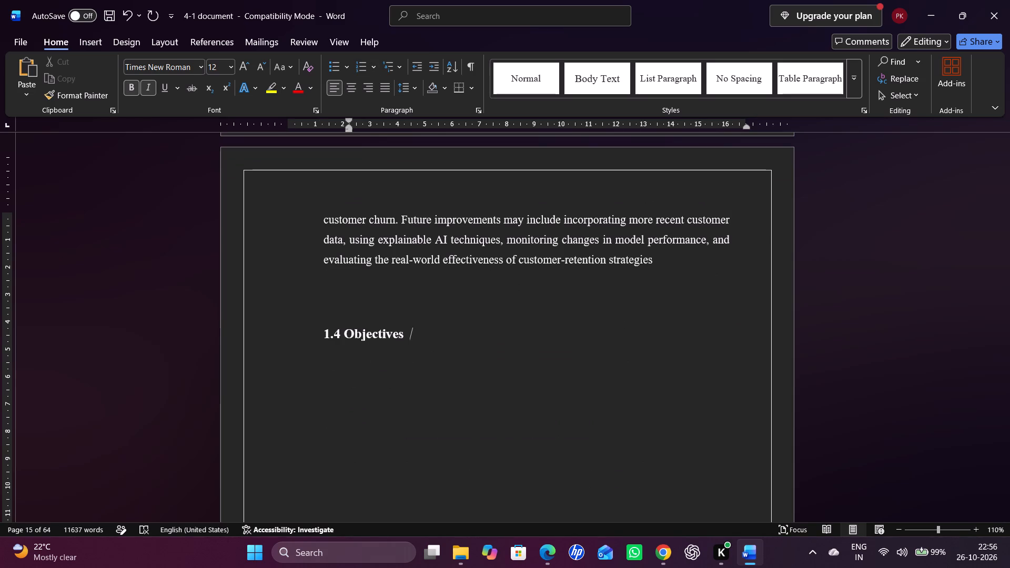
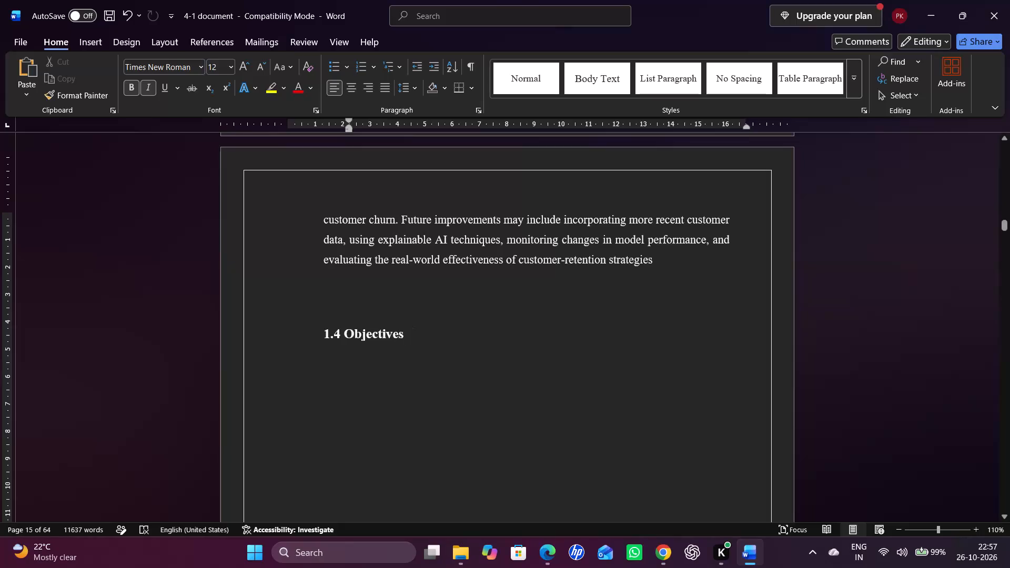
Turn off italic and bold for the empty line below the 1.4 Objectives heading.
left_click(147, 93)
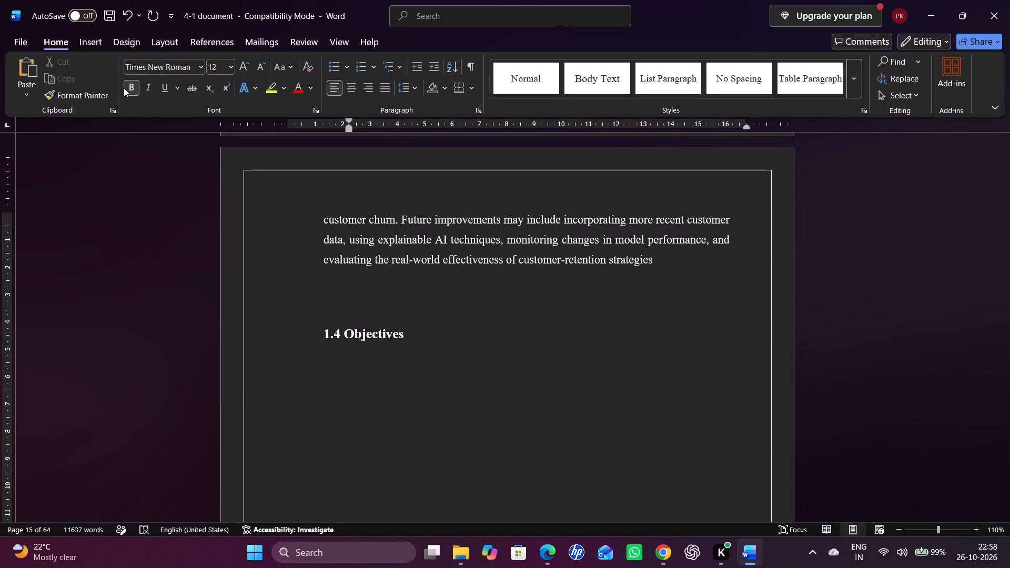
left_click(130, 89)
key("Return")
key("BackSpace")
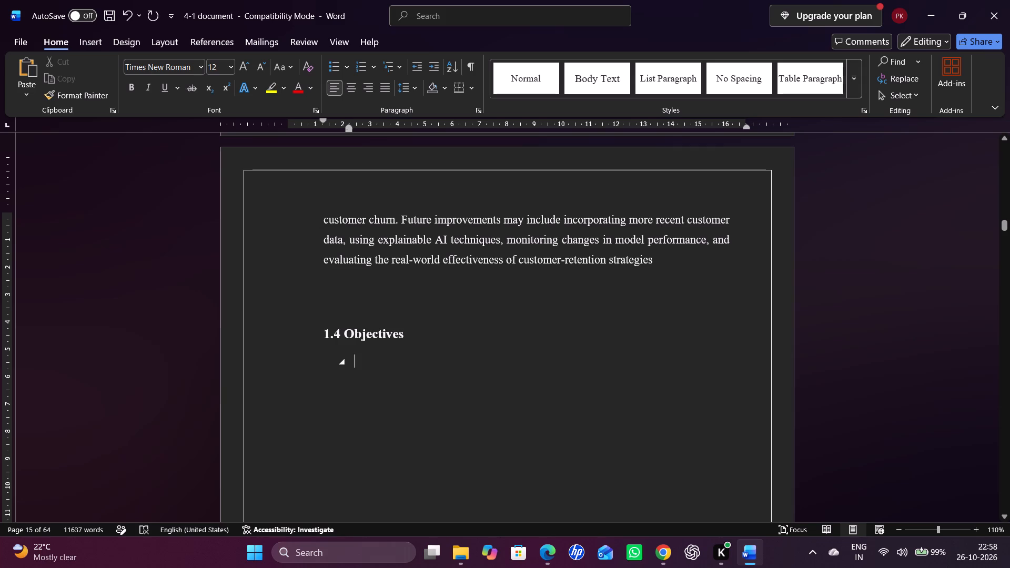
Pull the "To develop a secure" paragraph up directly under the 1.4 Objectives heading, removing its opening word "To" and the gap before it.
scroll(460, 390, "down", 2)
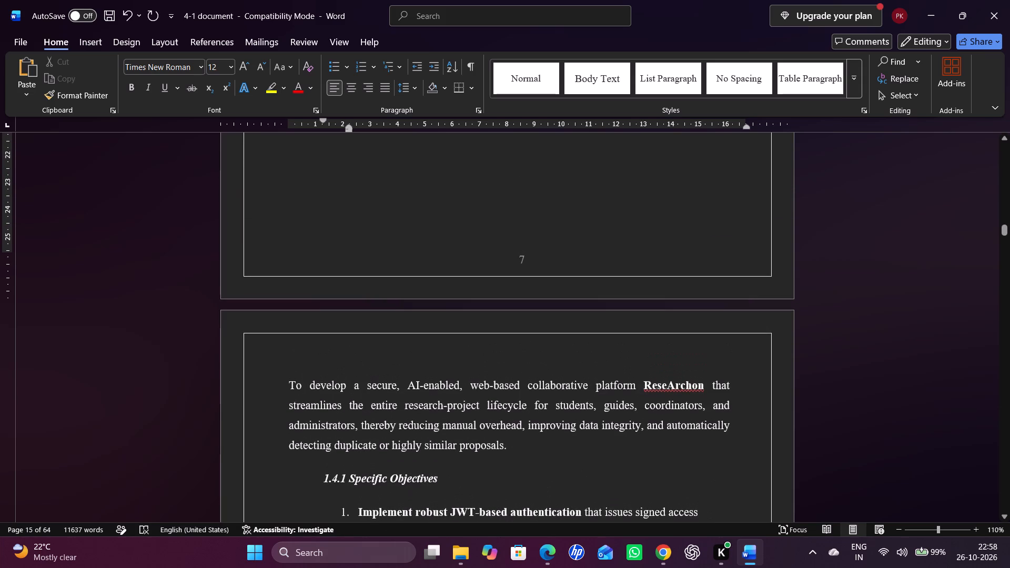
left_click(288, 379)
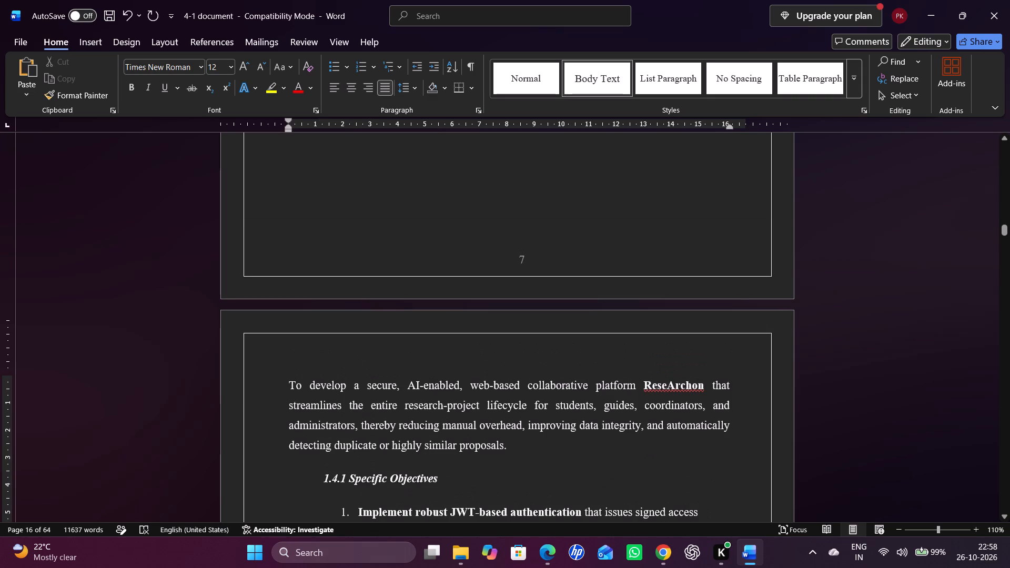
key("BackSpace")
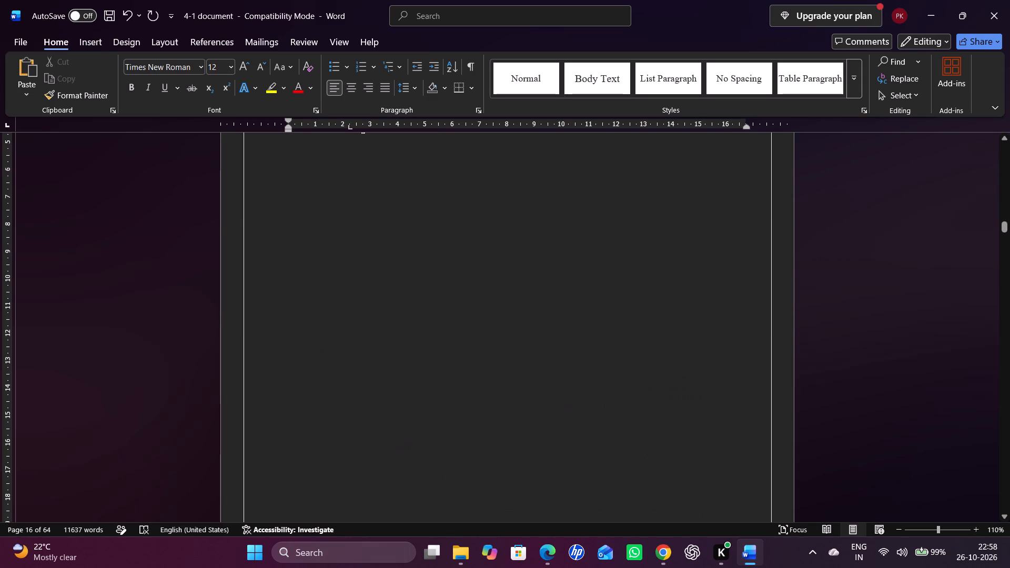
scroll(298, 385, "right", 1)
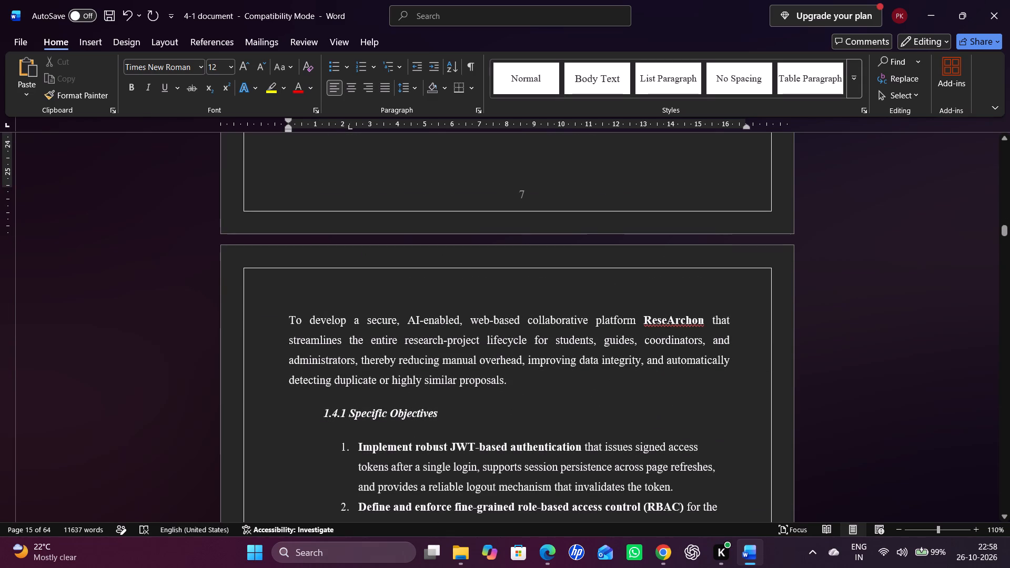
scroll(399, 366, "right", 1)
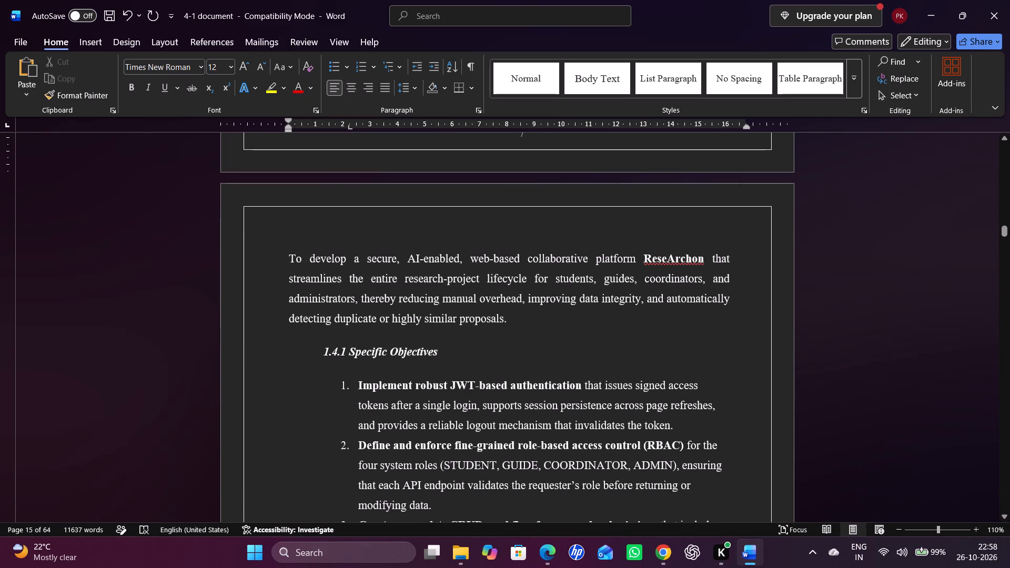
left_click(305, 258)
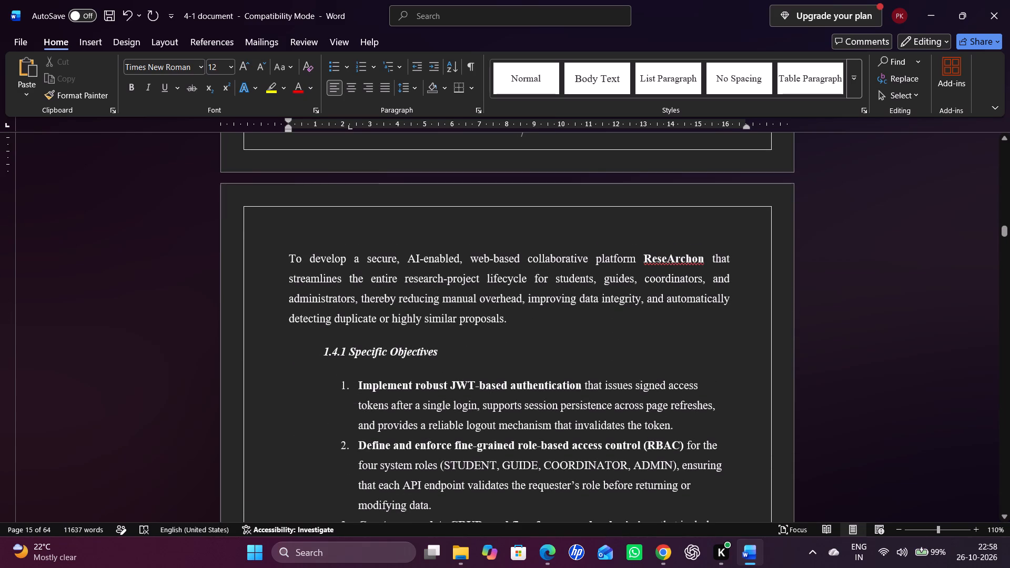
left_click(305, 258)
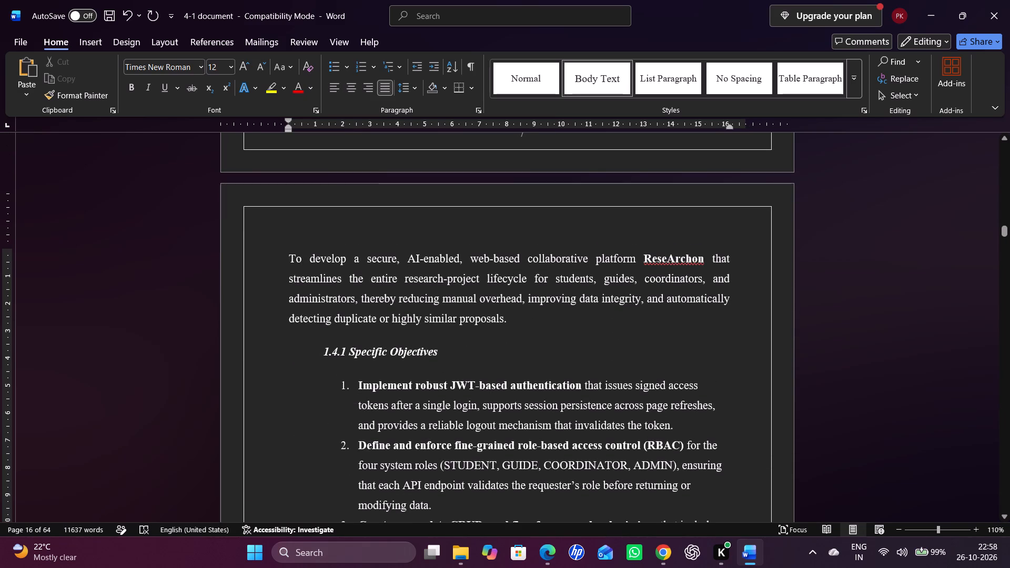
key("BackSpace")
key("BackSpace")
key("BackSpace")
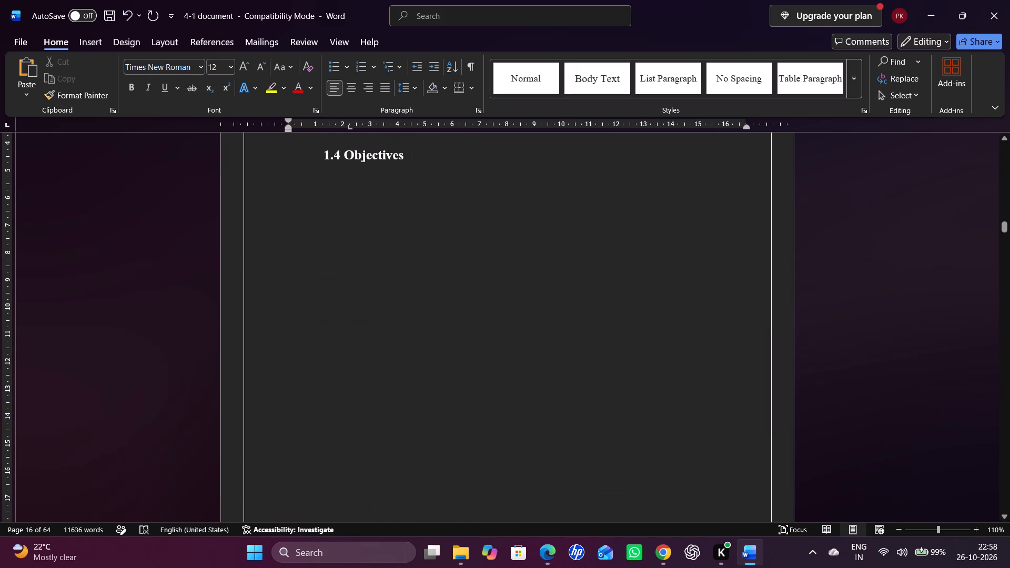
key("Delete")
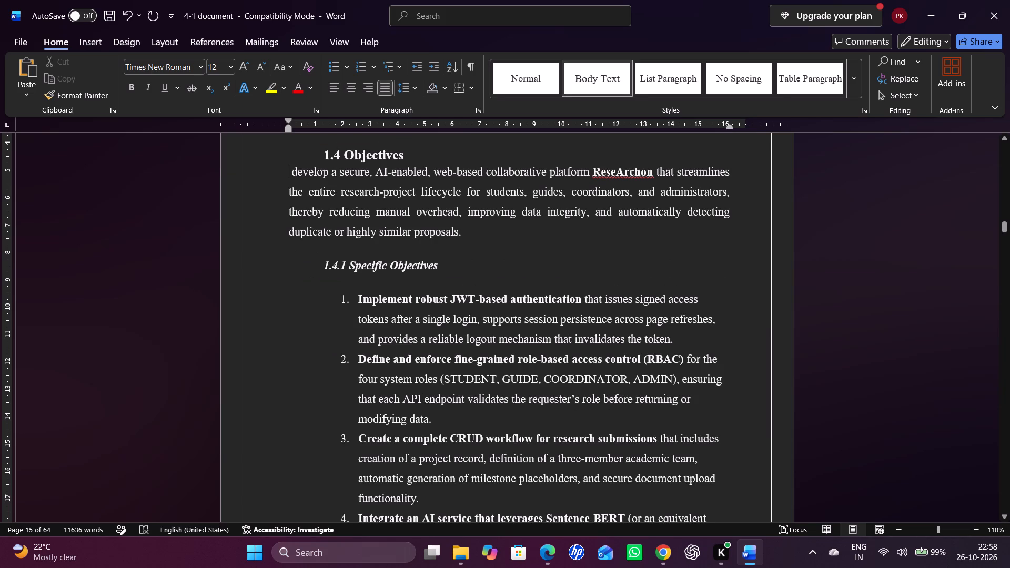
scroll(305, 258, "up", 1)
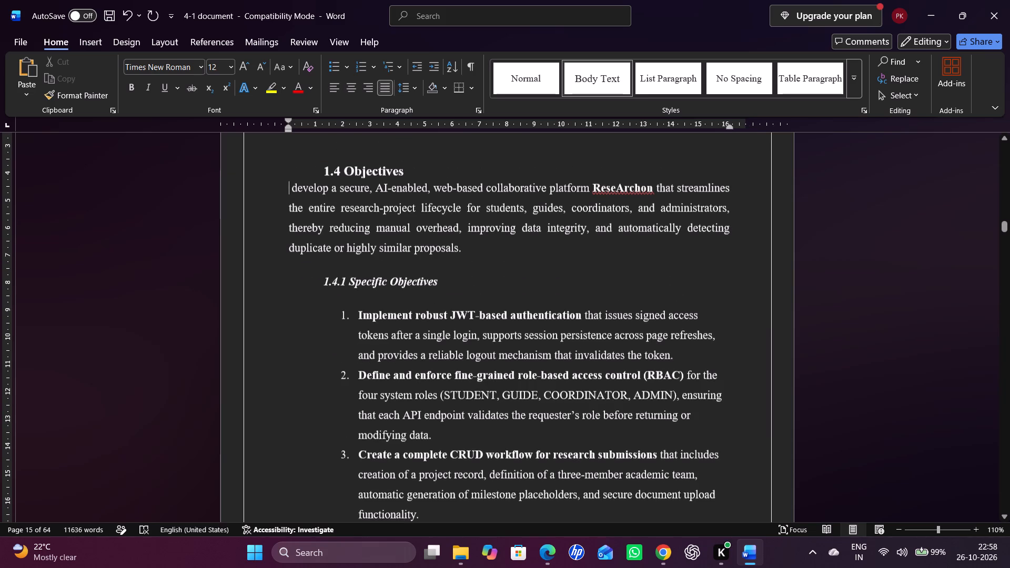
scroll(305, 258, "up", 1)
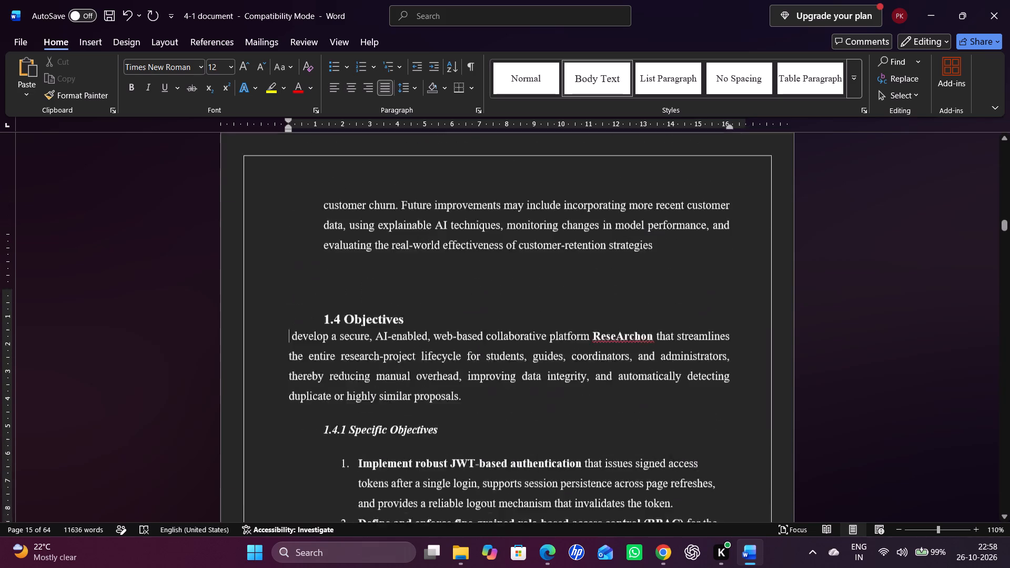
scroll(305, 258, "up", 1)
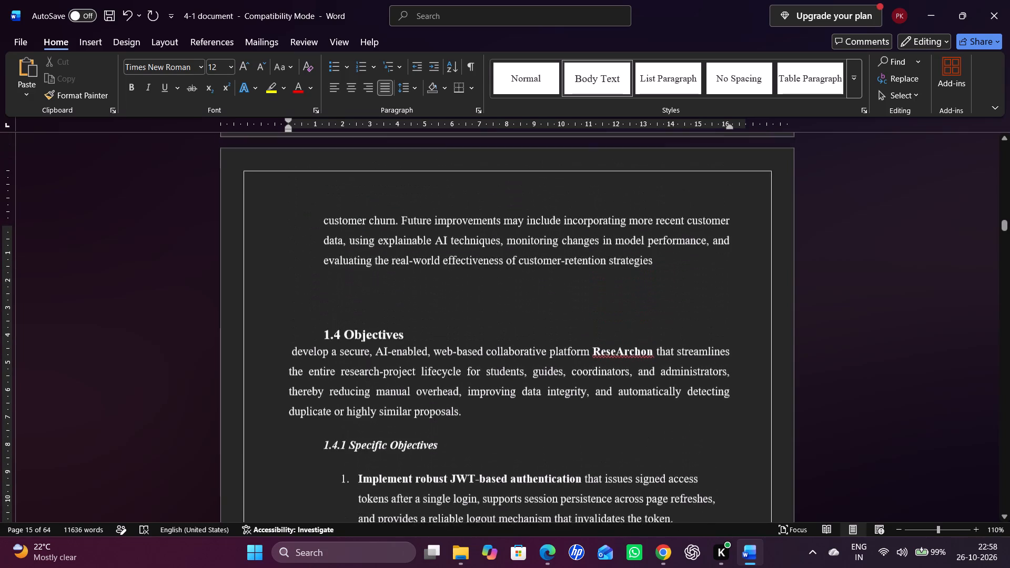
scroll(305, 258, "up", 1)
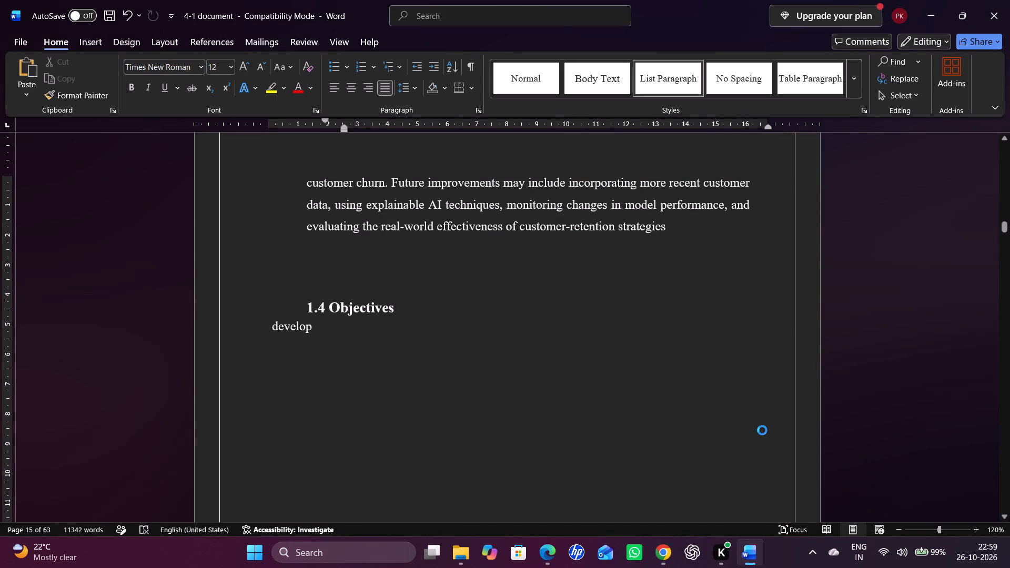
Delete the leftover word "develop" and its empty line between the 1.4 Objectives heading and the pasted scope text.
scroll(762, 430, "up", 1)
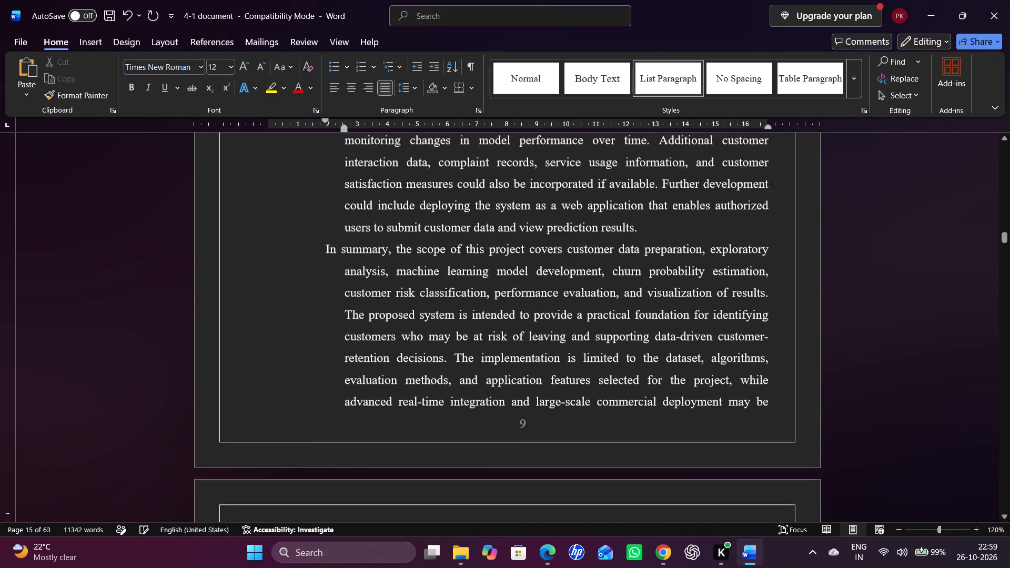
scroll(762, 430, "up", 3)
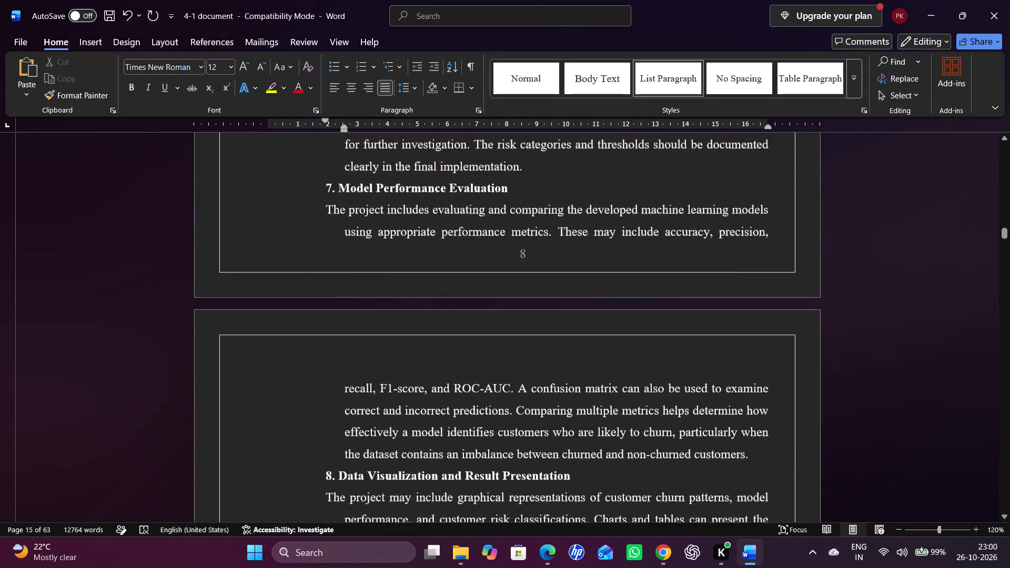
scroll(762, 430, "up", 3)
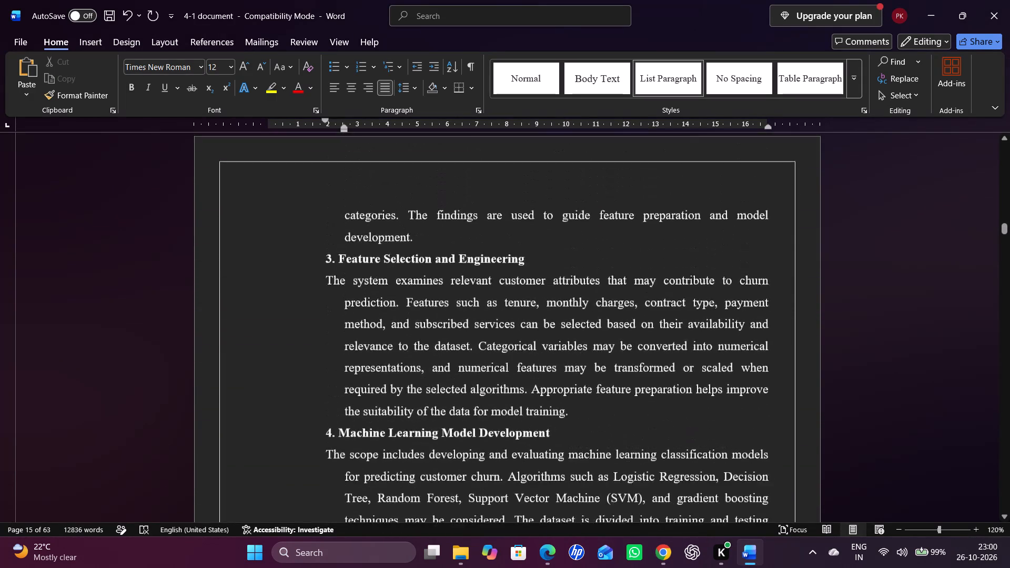
scroll(762, 430, "up", 2)
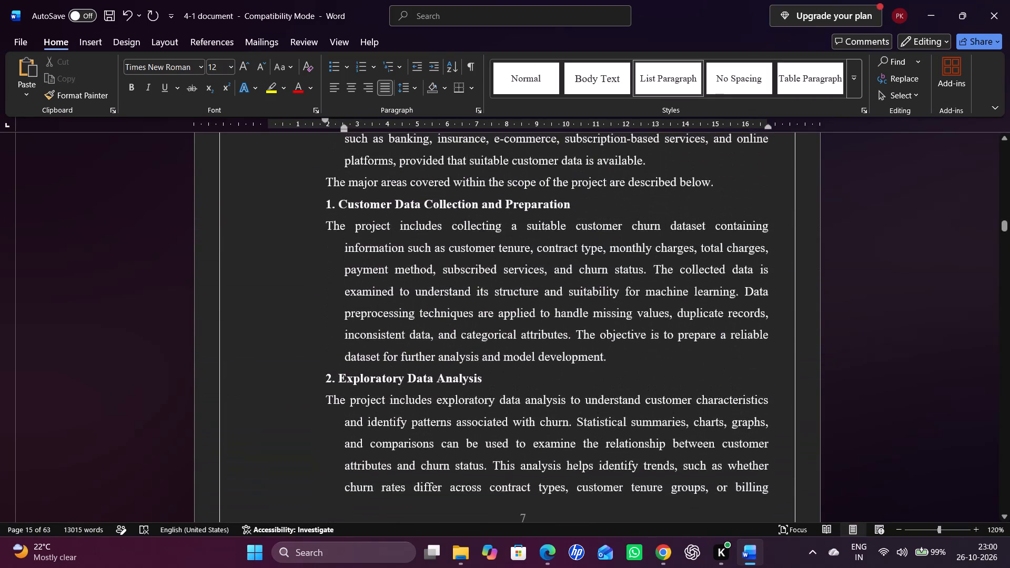
scroll(762, 430, "up", 2)
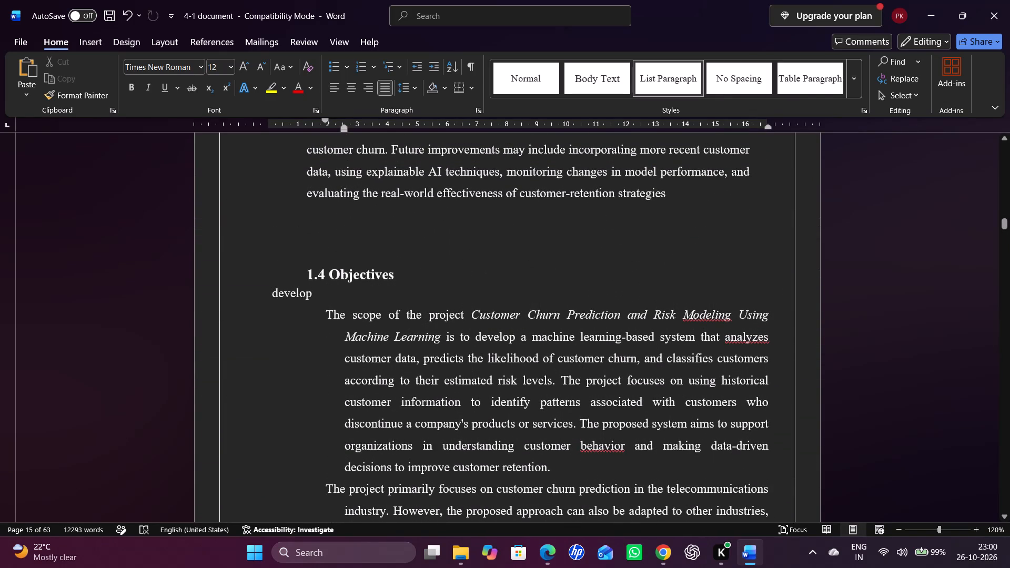
left_click(318, 292)
key("BackSpace")
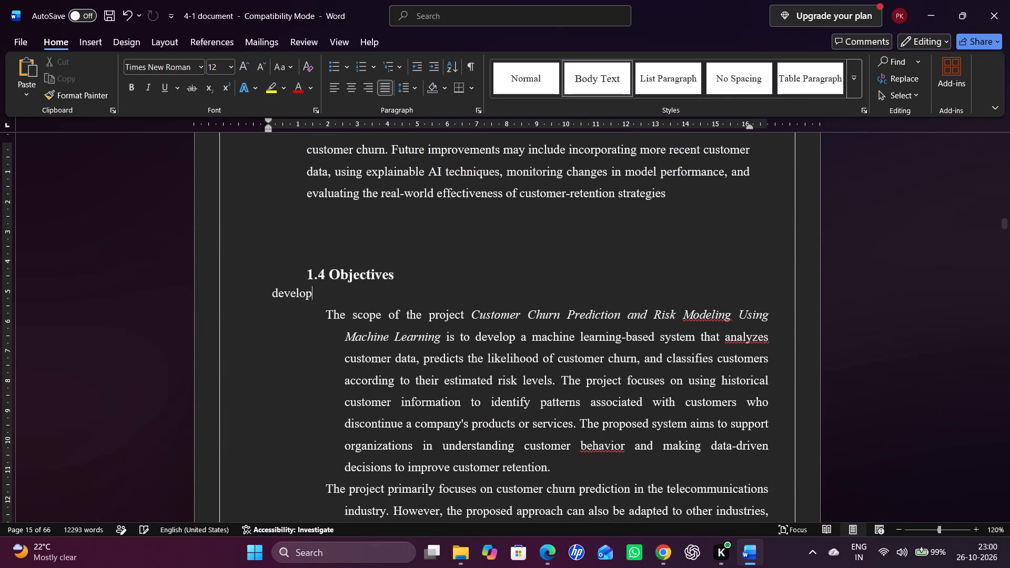
key("BackSpace")
key("BackSpace")
key("BackSpace")
key("BackSpace")
key("BackSpace")
key("BackSpace")
key("BackSpace")
key("BackSpace")
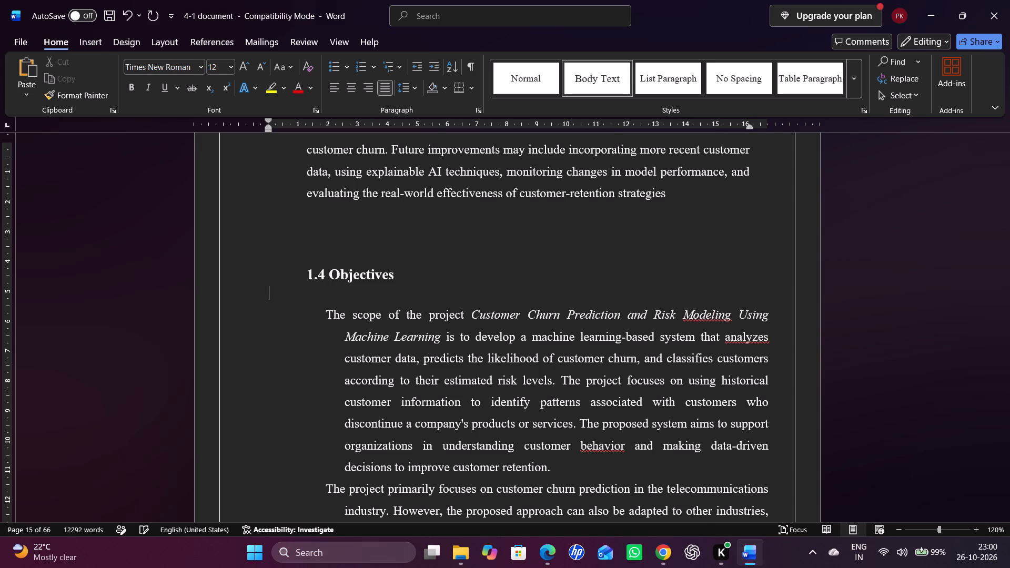
key("BackSpace")
Replace "Objectives" in the 1.4 heading with "Scope of the Project", adding an extra space after the number.
key("BackSpace")
key("BackSpace")
key("BackSpace")
key("BackSpace")
key("BackSpace")
key("BackSpace")
key("BackSpace")
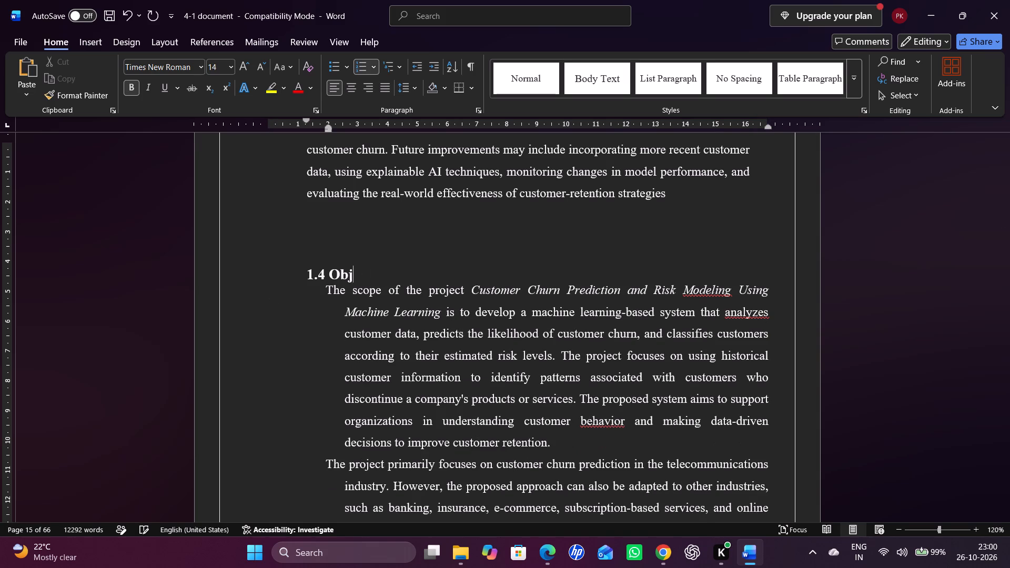
key("BackSpace")
key("BackSpace")
key("BackSpace")
key("shift+s")
key("Left")
key("Left")
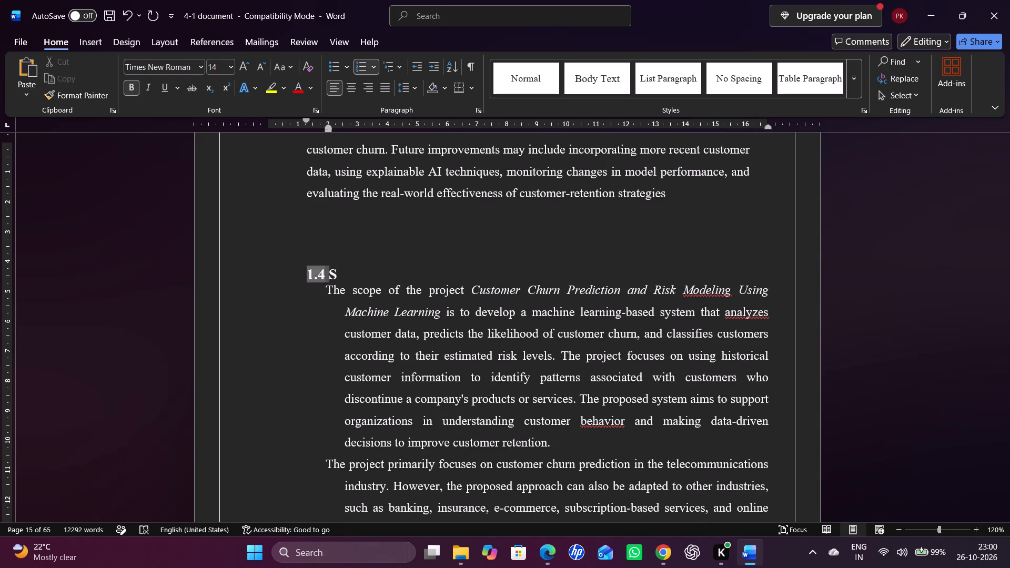
key("Right")
key("space")
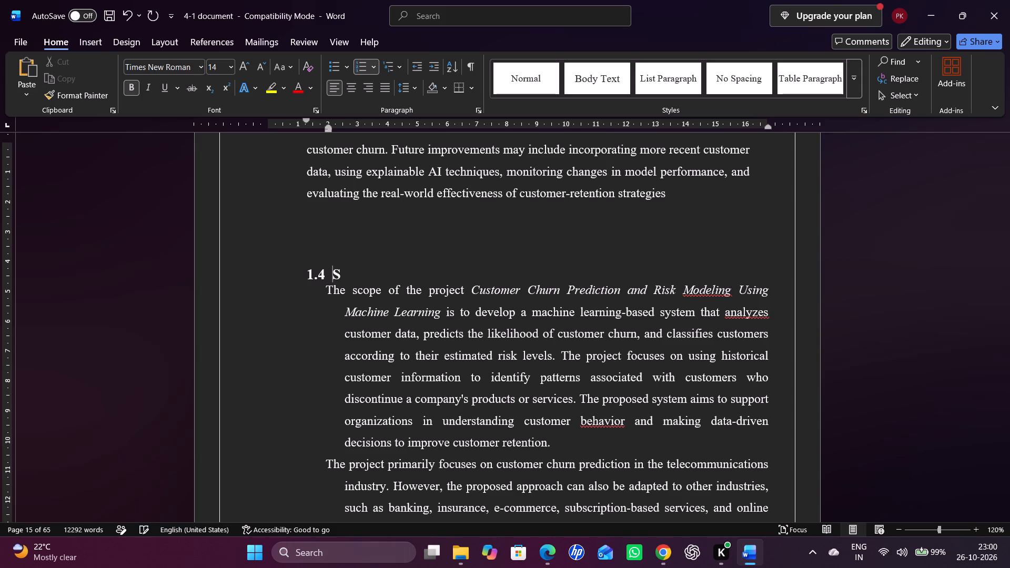
key("Right")
type("cope of the")
key("space")
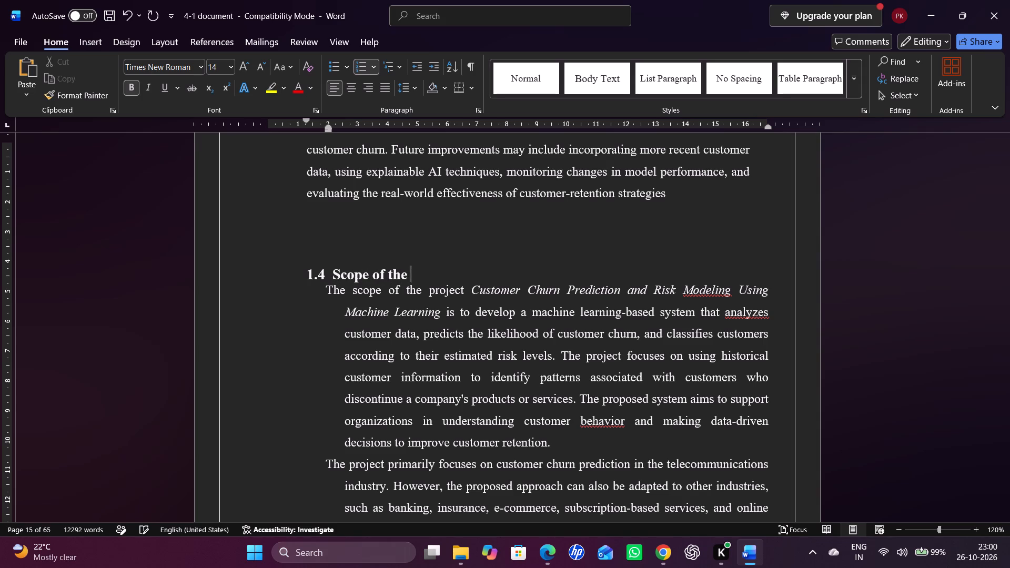
type("Project")
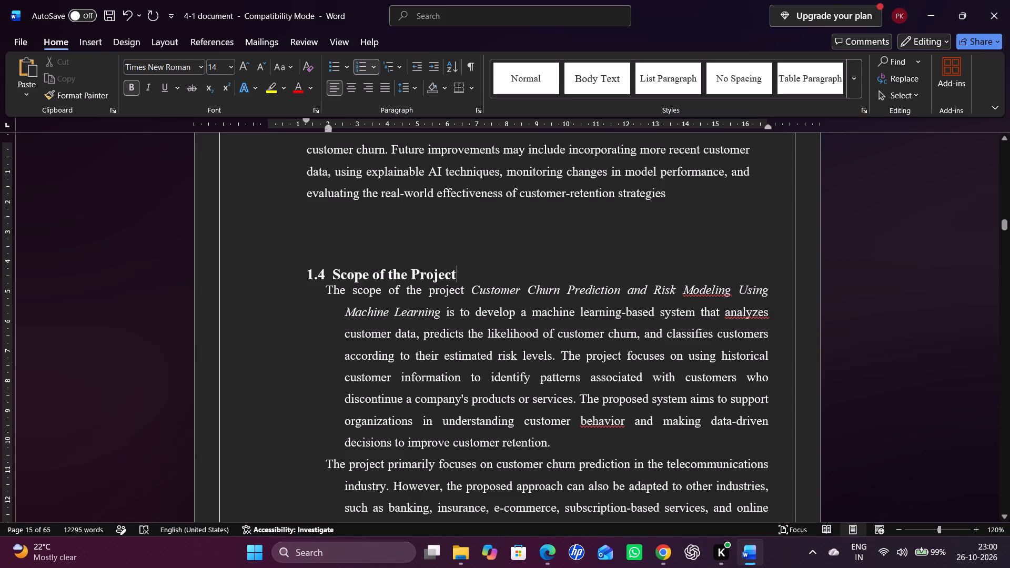
Align the first-line and hanging indents of the entire pasted 1.4 scope text, introduction through summary, at the ruler's 1 mark.
left_click_drag(324, 293, 416, 530)
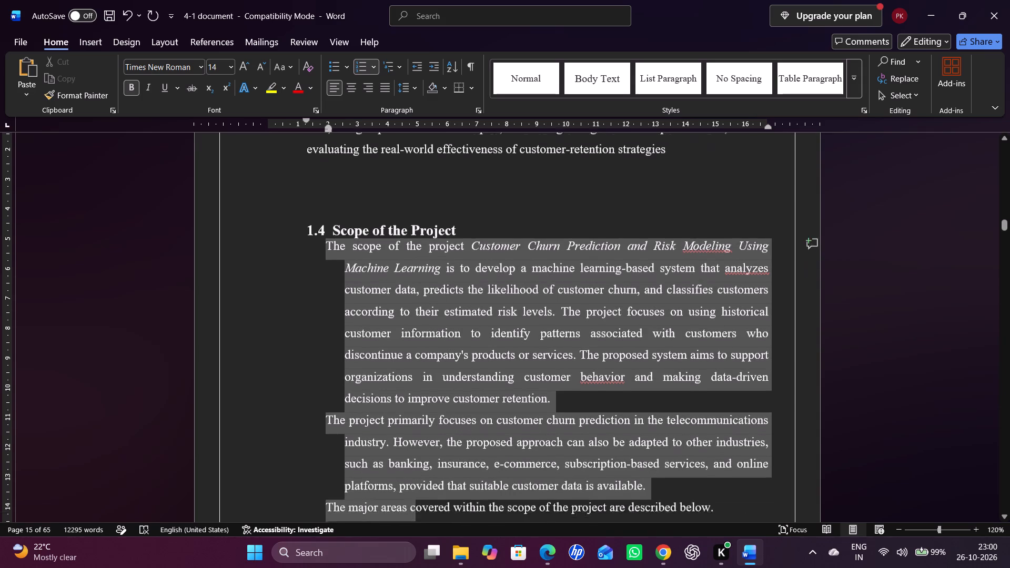
left_click_drag(416, 530, 416, 531)
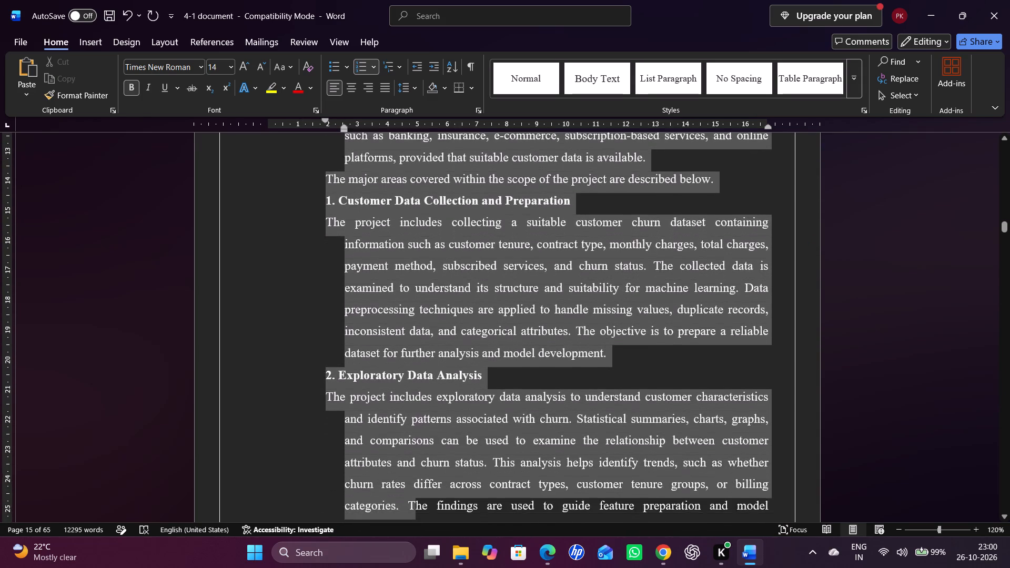
left_click_drag(416, 531, 425, 519)
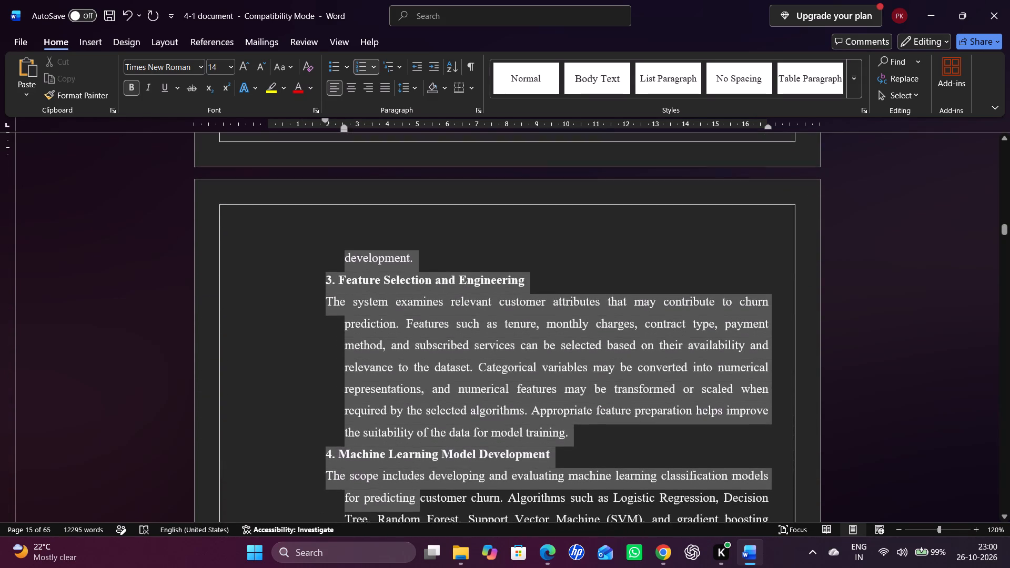
left_click_drag(425, 519, 436, 505)
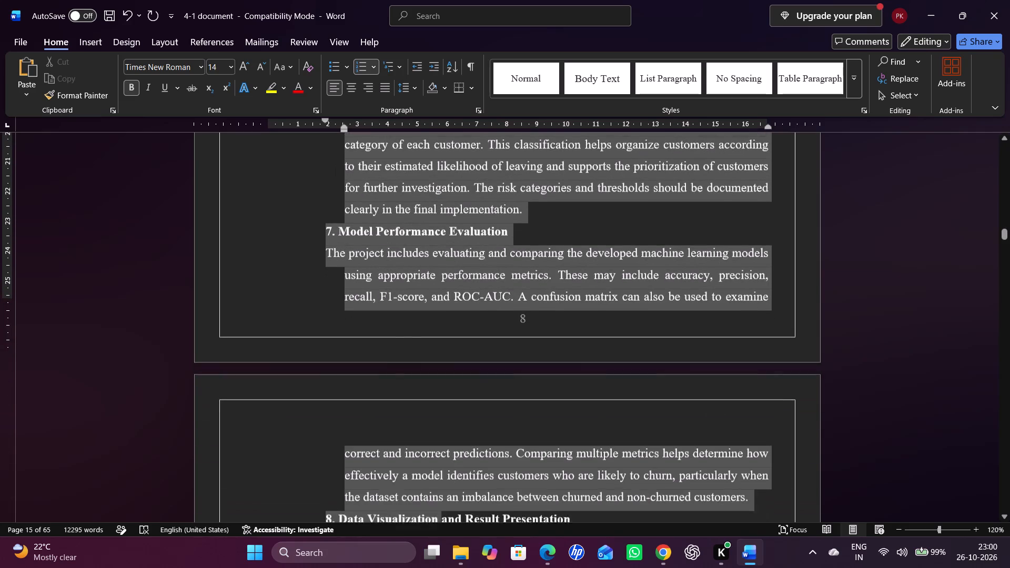
left_click_drag(436, 505, 438, 523)
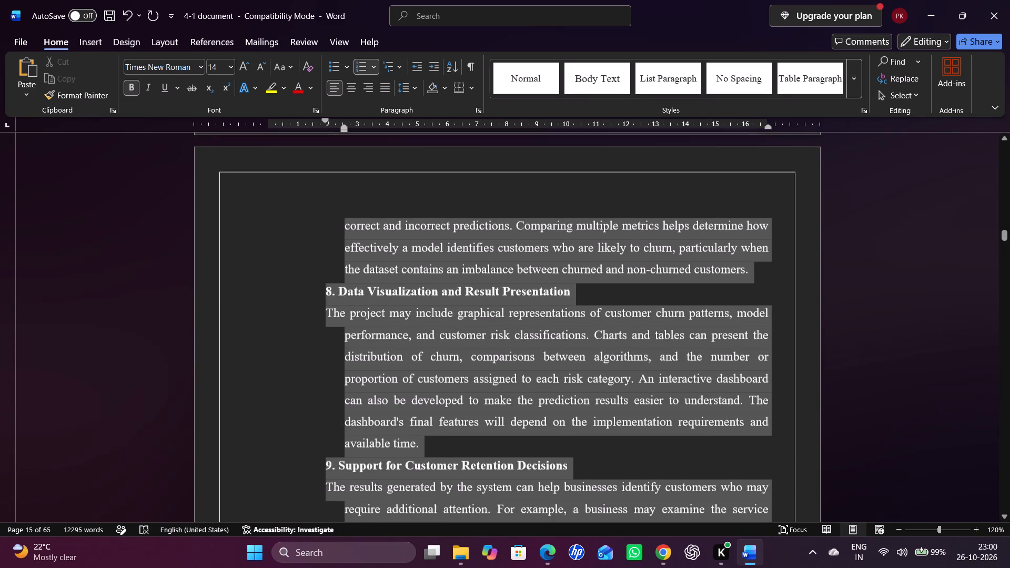
left_click_drag(438, 523, 441, 531)
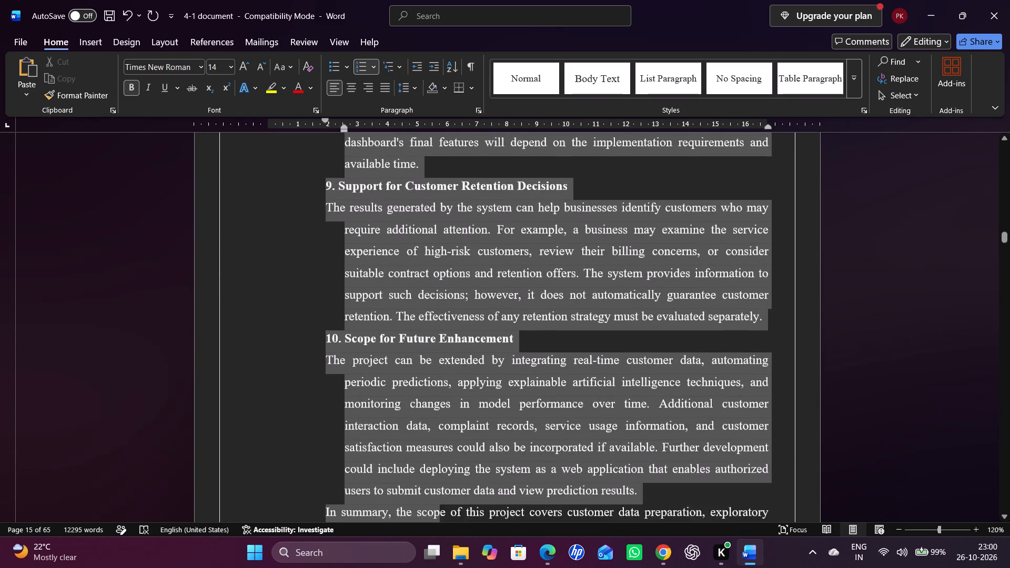
left_click_drag(441, 531, 496, 474)
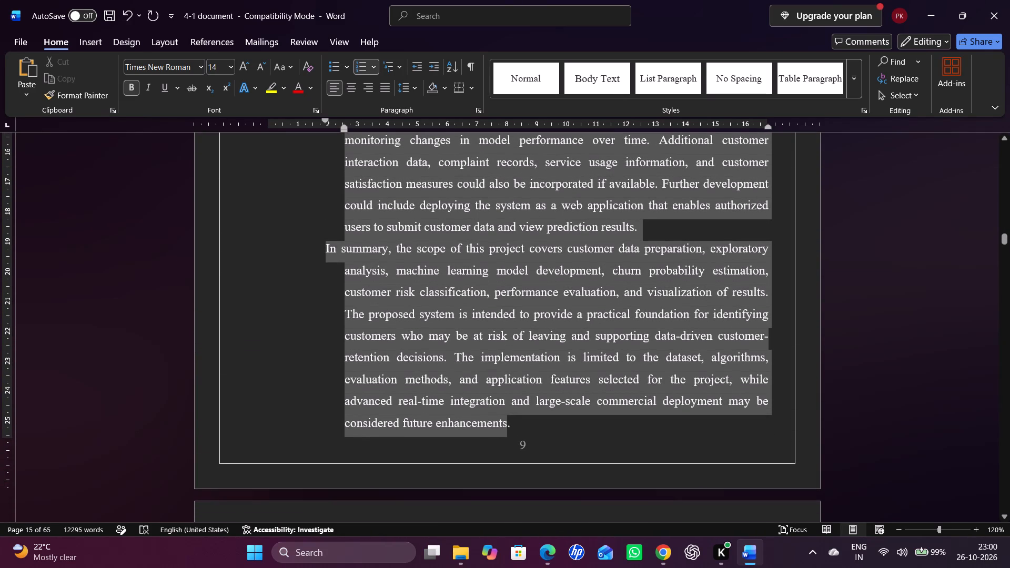
left_click_drag(496, 474, 511, 373)
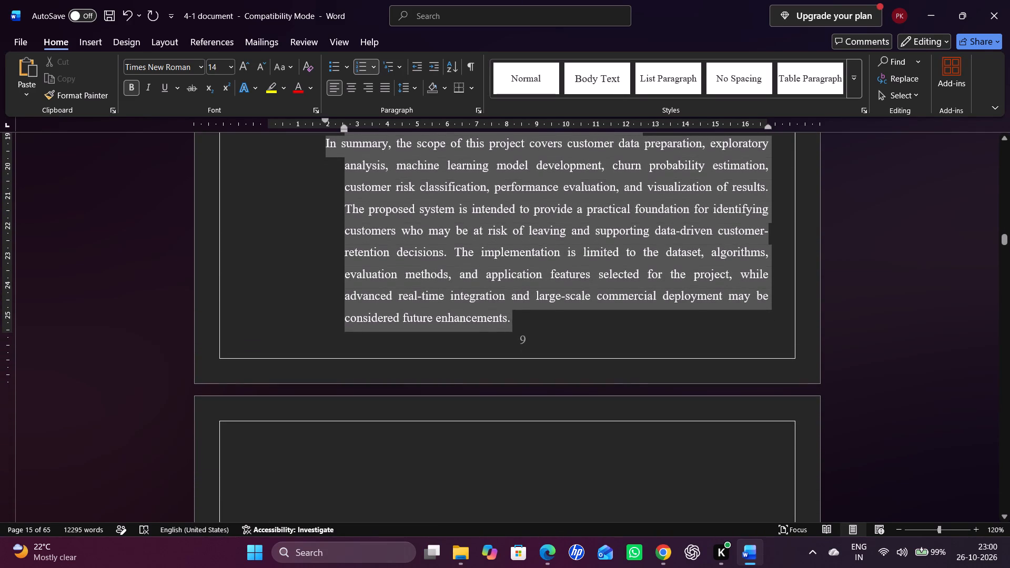
left_click_drag(511, 373, 522, 358)
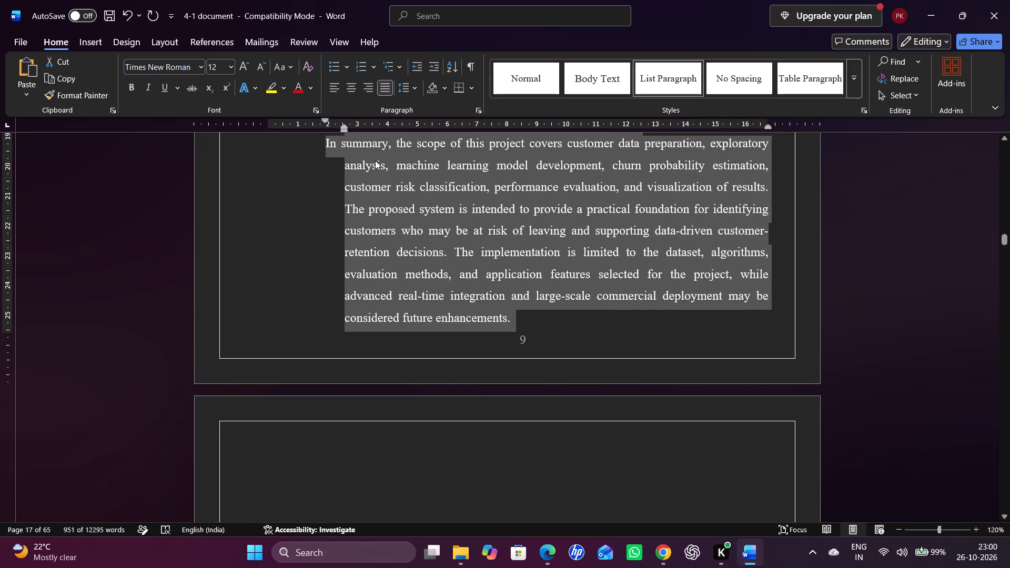
left_click_drag(341, 127, 311, 132)
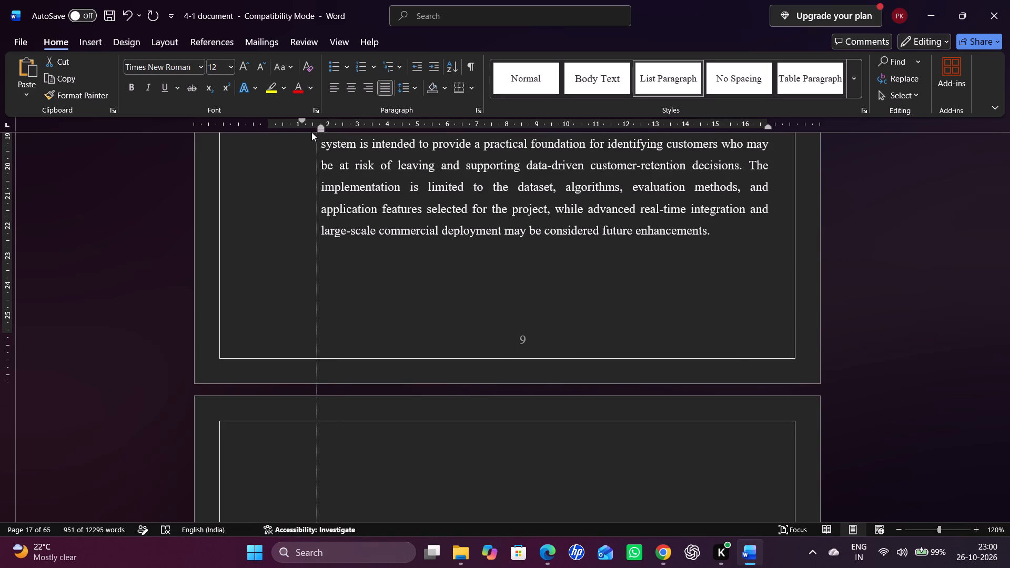
left_click_drag(311, 132, 304, 133)
scroll(379, 216, "up", 2)
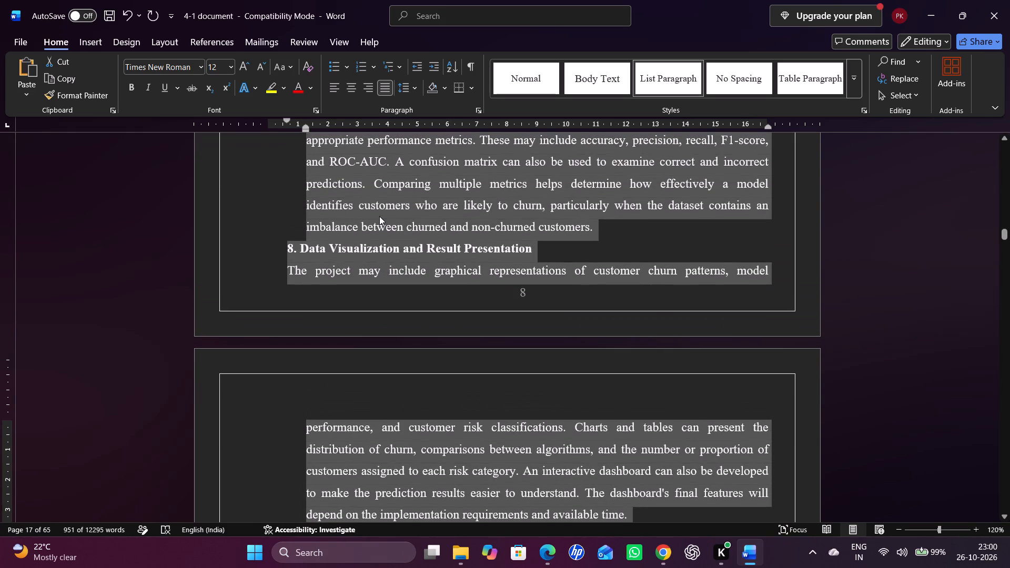
scroll(379, 216, "up", 1)
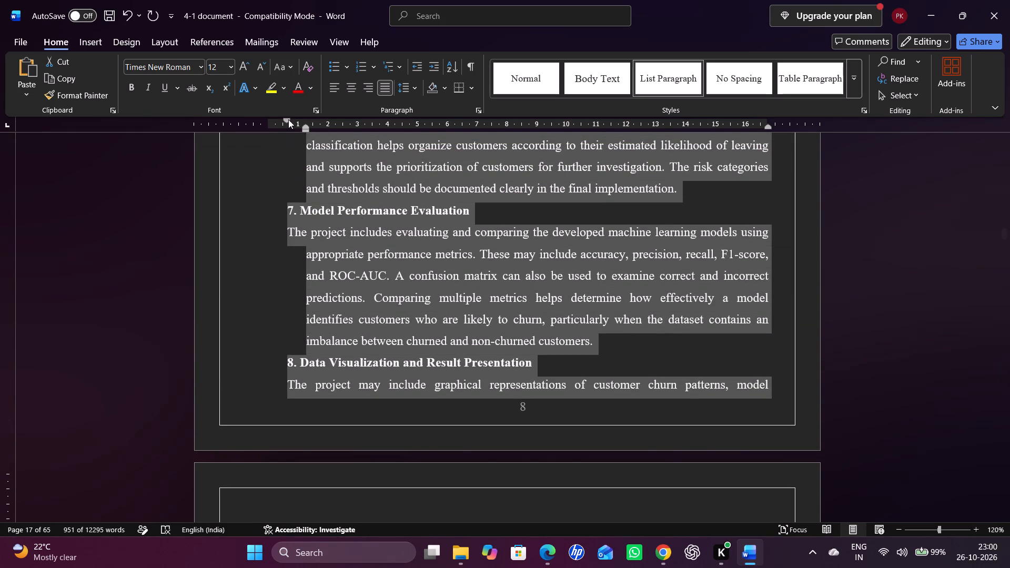
left_click_drag(288, 119, 294, 120)
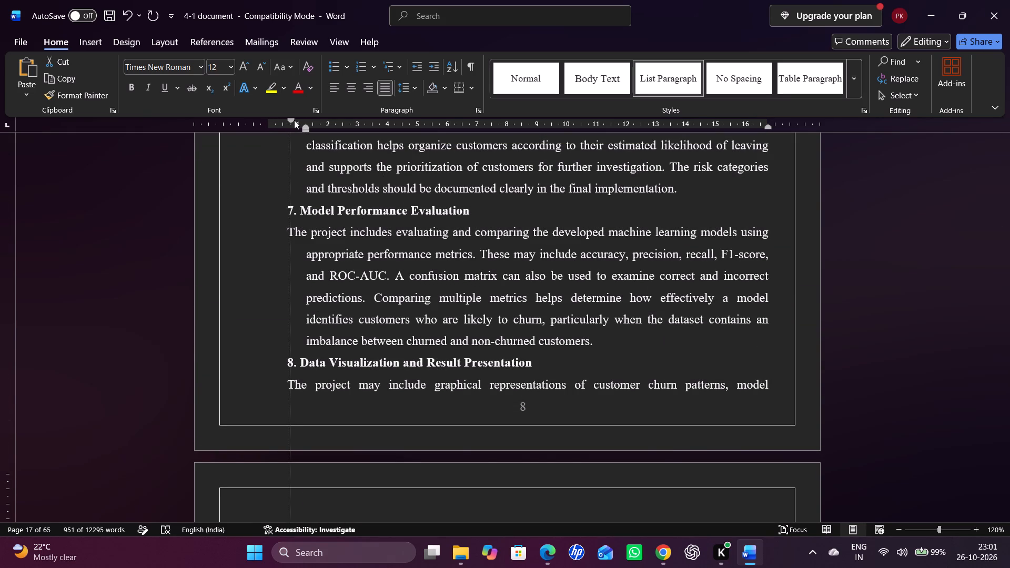
left_click_drag(294, 120, 296, 120)
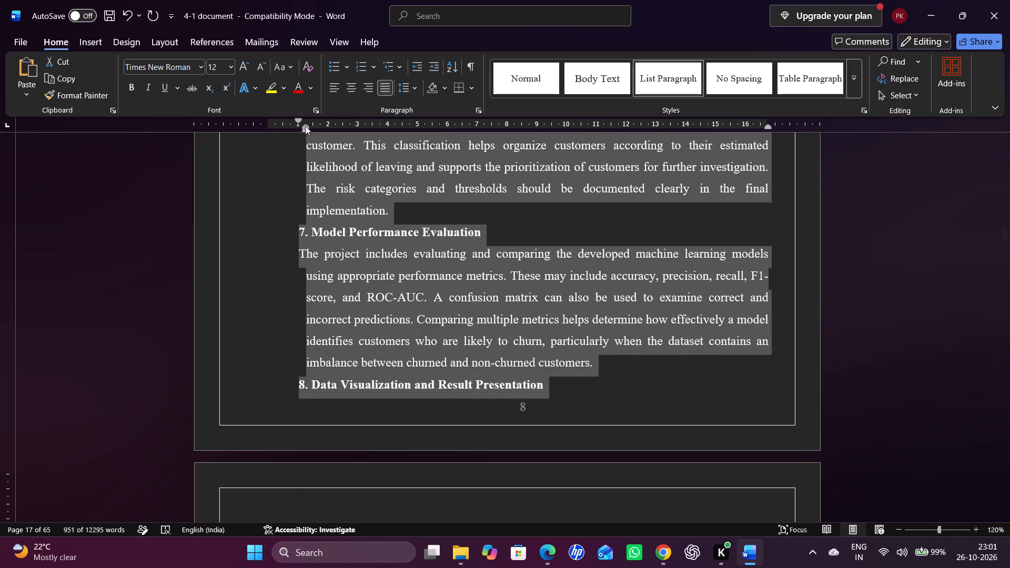
left_click_drag(305, 126, 298, 127)
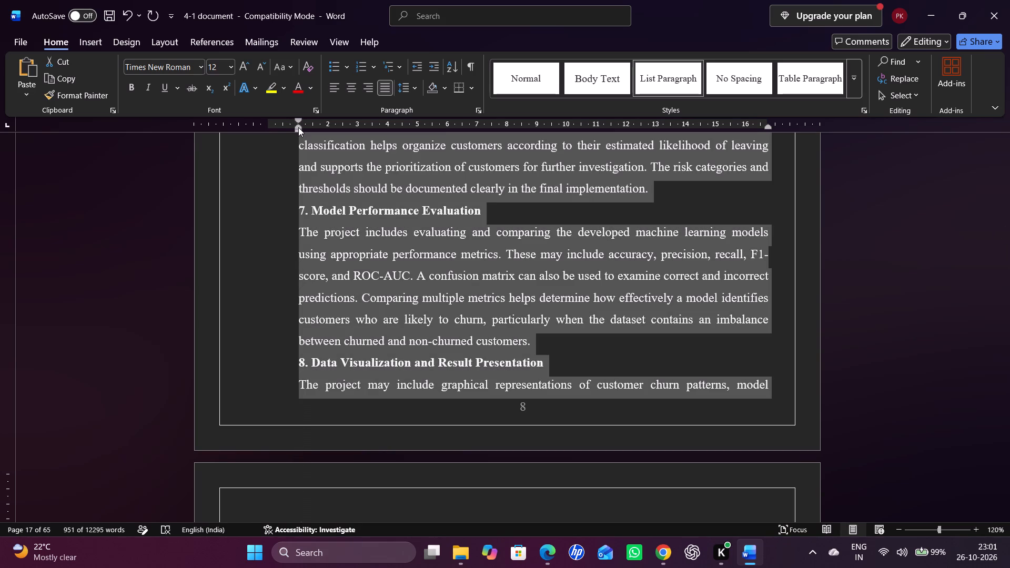
Insert an unnumbered blank line between the 1.4 Scope of the Project heading and its first paragraph.
scroll(450, 234, "up", 3)
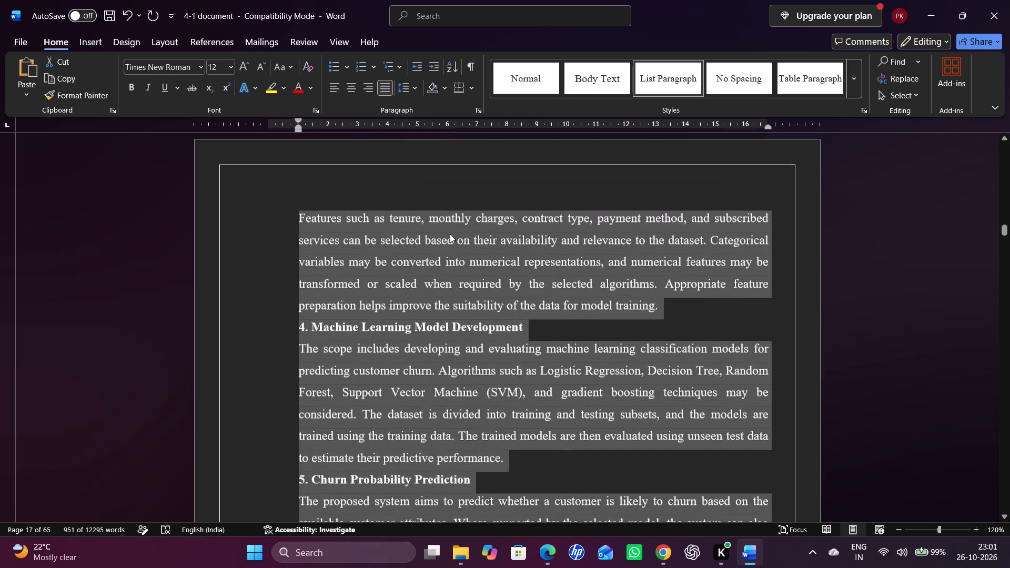
scroll(450, 234, "up", 2)
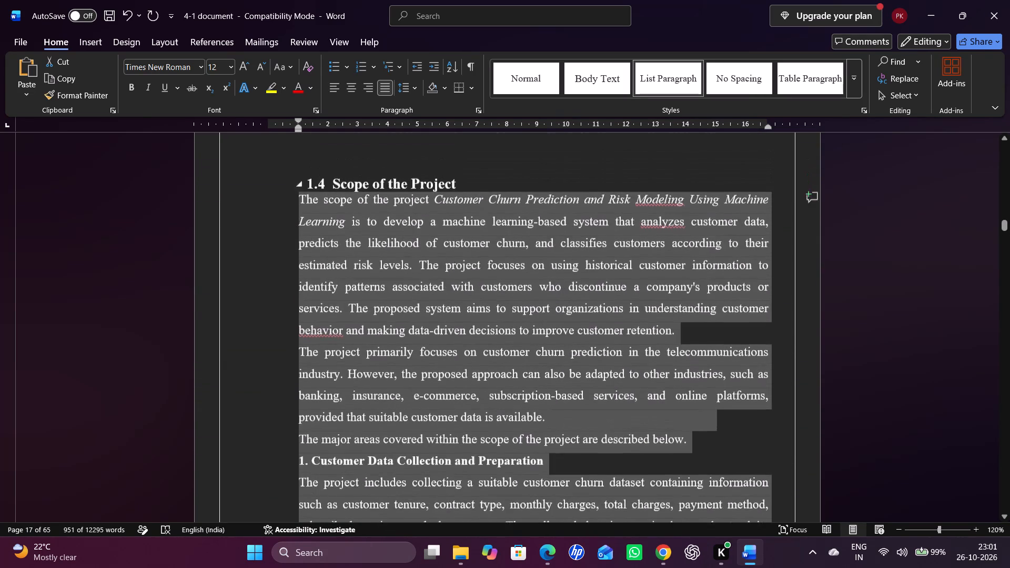
scroll(450, 234, "up", 1)
left_click(479, 265)
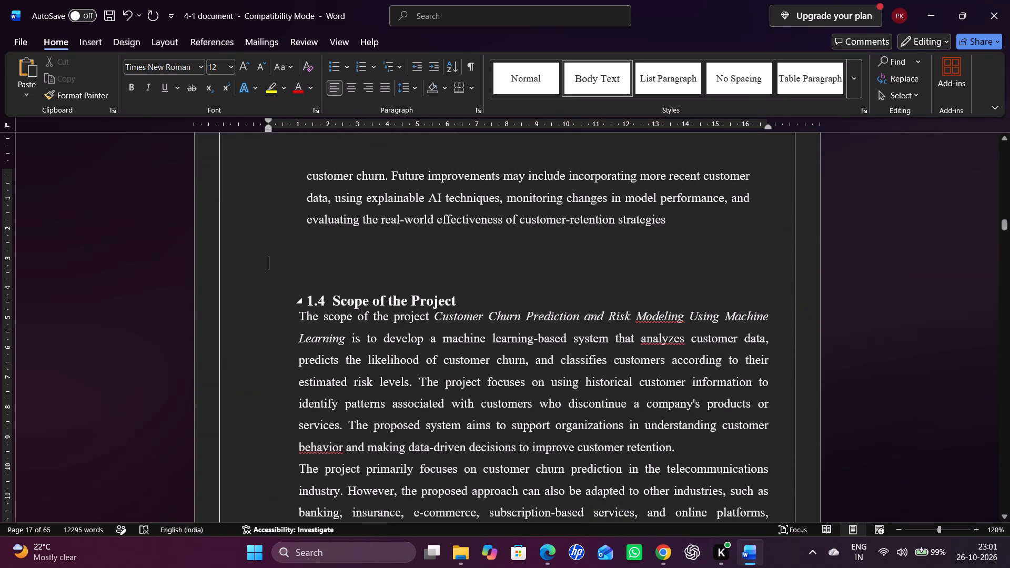
left_click(464, 307)
key("Return")
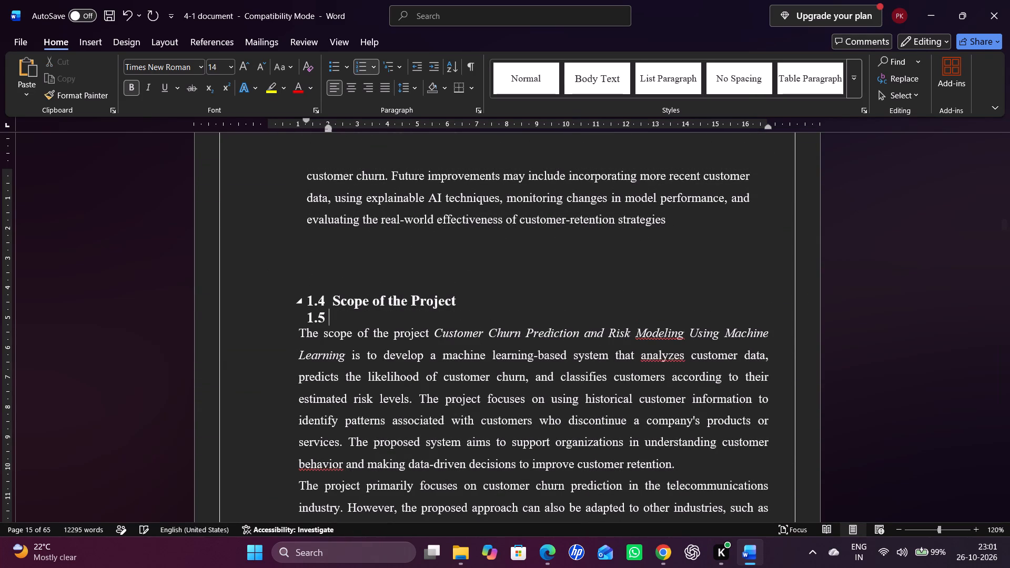
key("BackSpace")
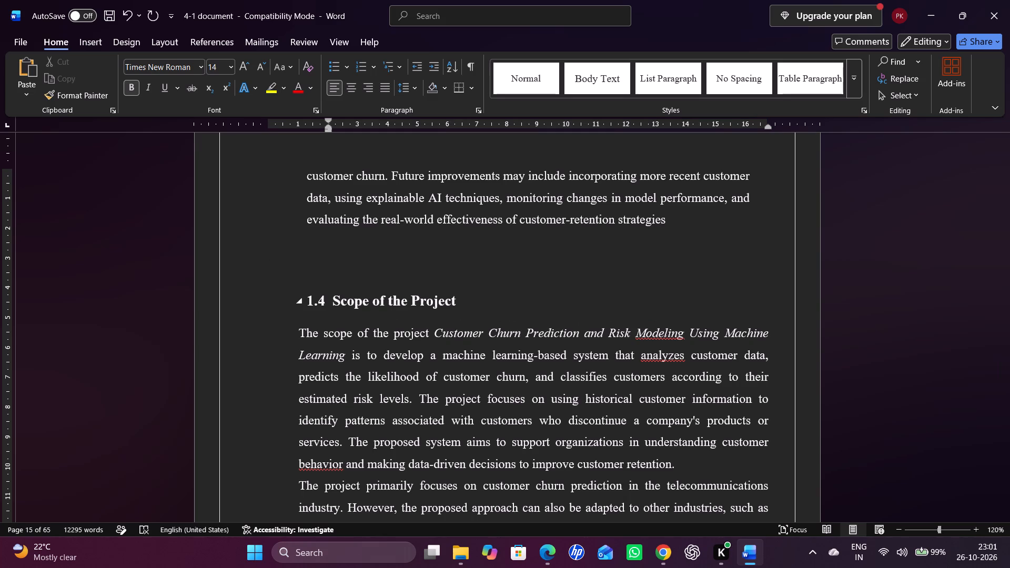
Review the formatted 1.4 scope text through its summary and the old 1.5 Scope of the Project section that follows.
scroll(464, 307, "down", 1)
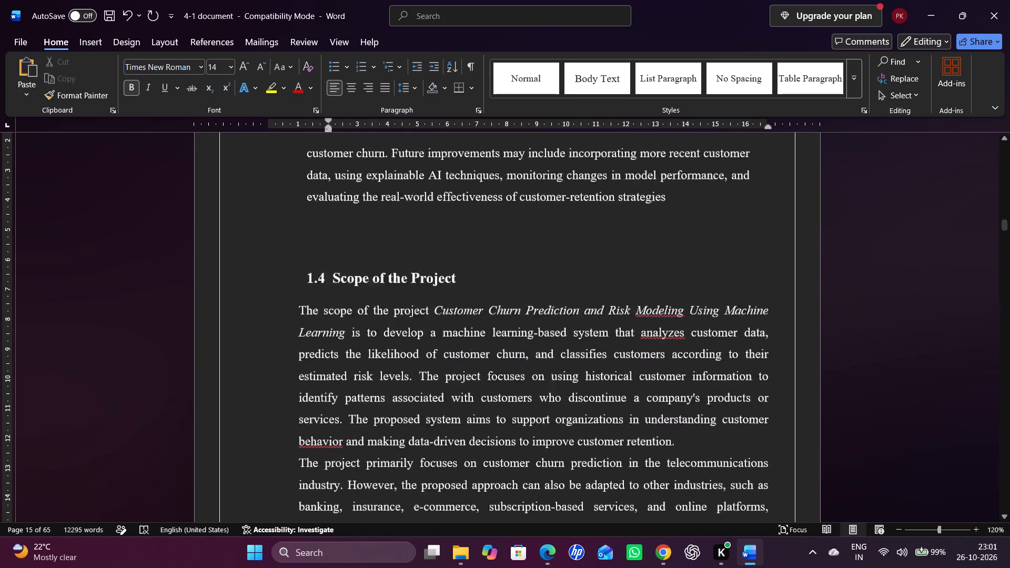
scroll(464, 307, "down", 3)
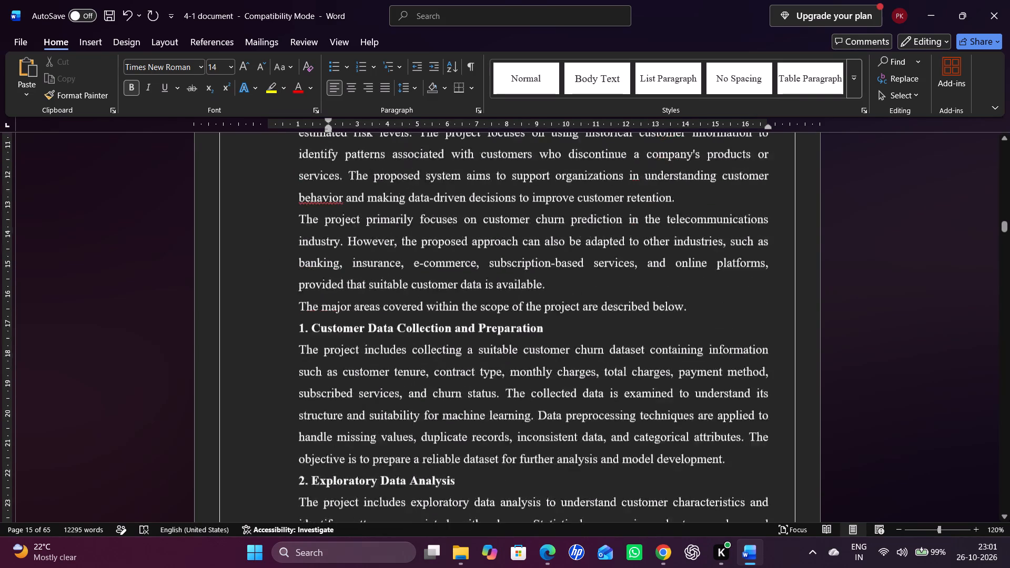
scroll(464, 307, "down", 3)
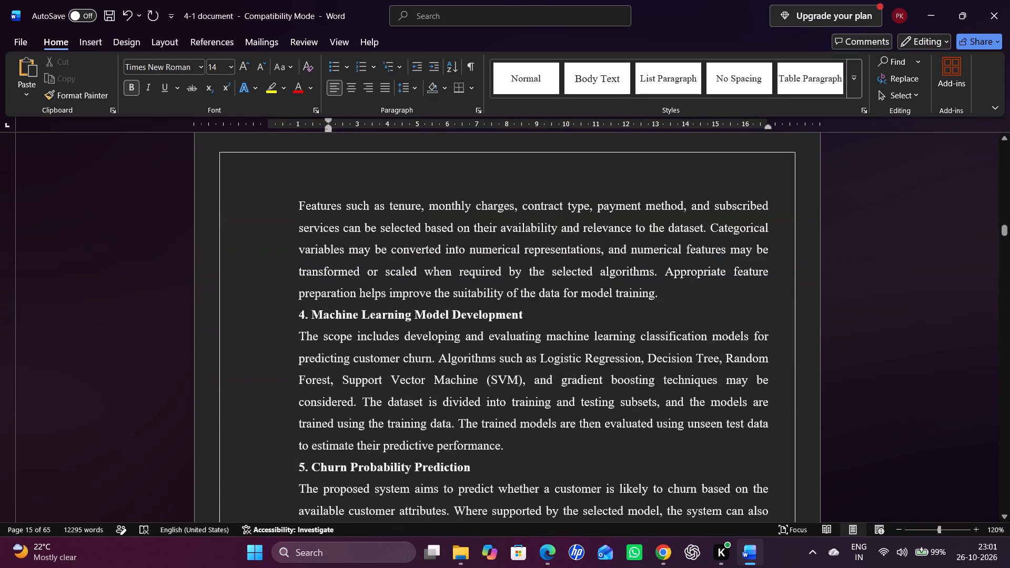
scroll(464, 307, "down", 4)
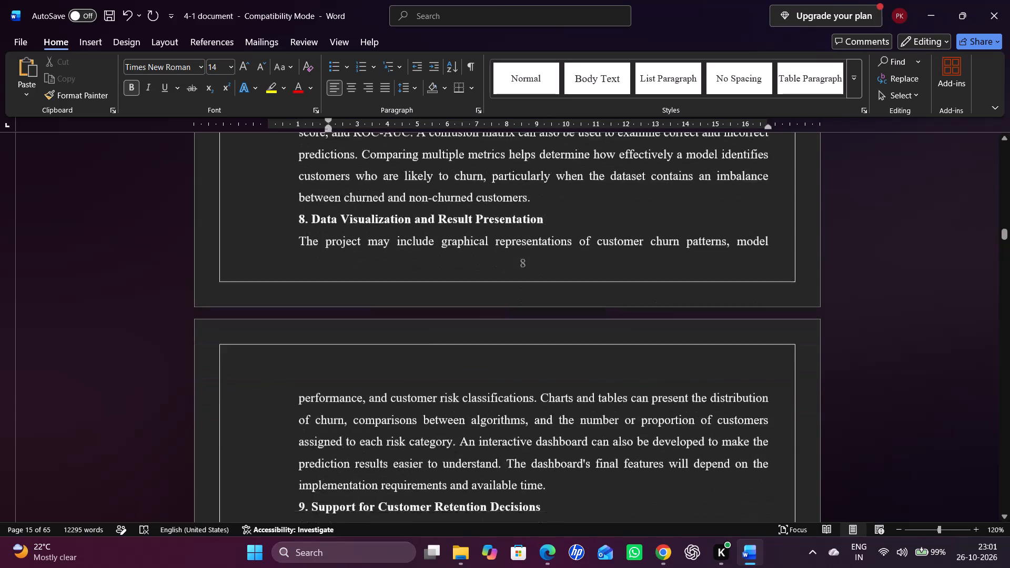
scroll(464, 307, "down", 2)
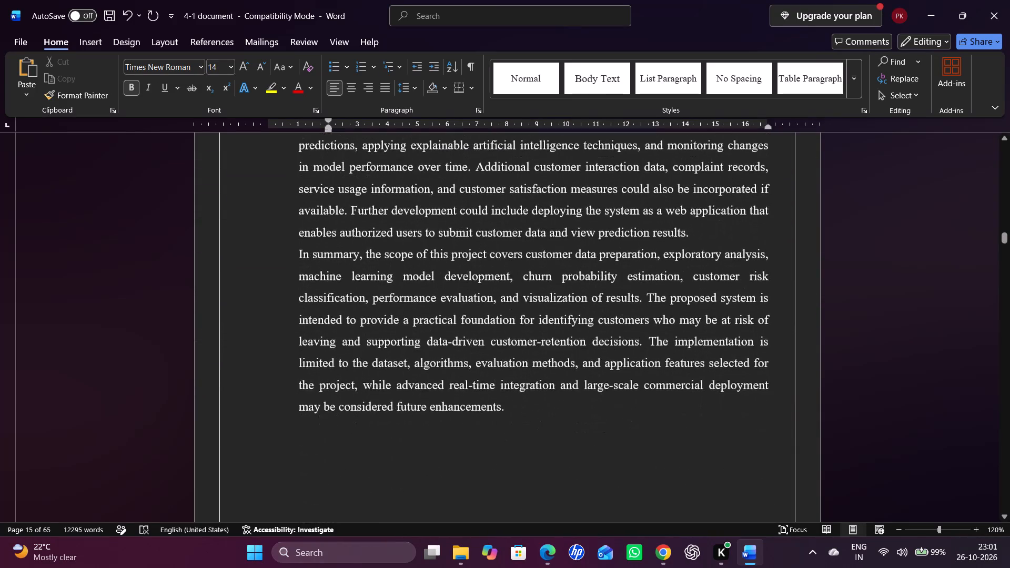
scroll(464, 307, "down", 2)
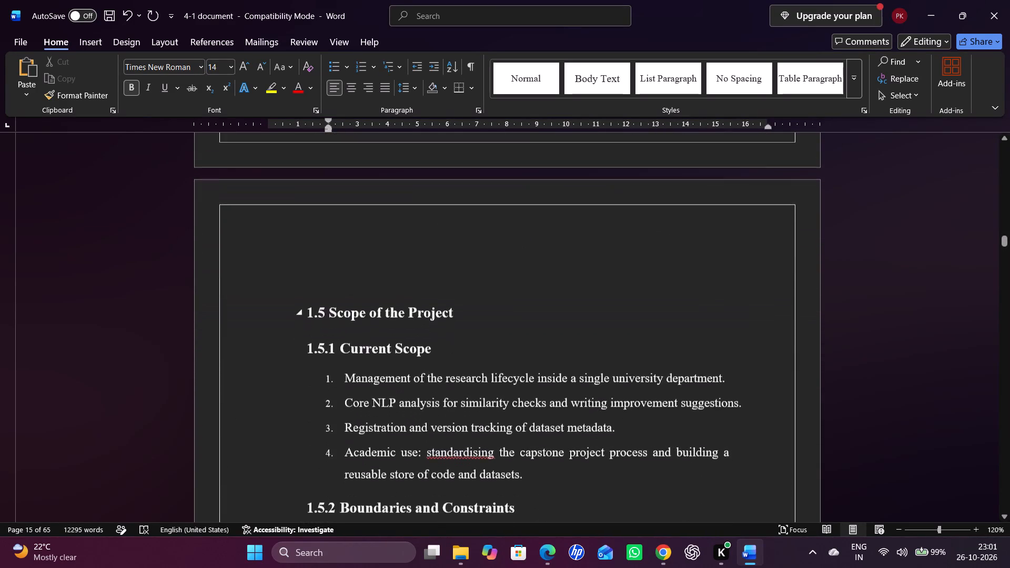
scroll(464, 307, "down", 1)
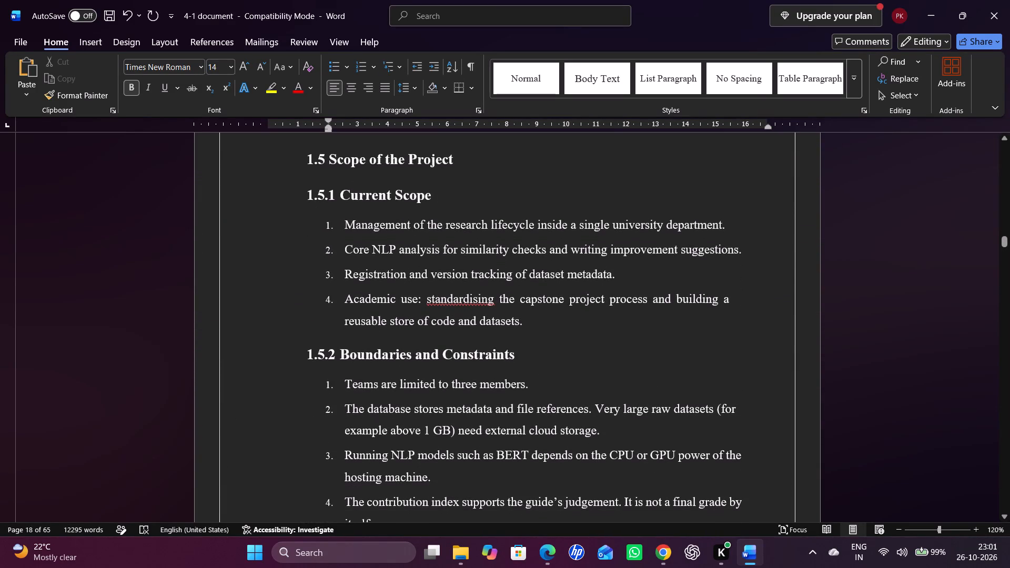
Switch to the reference PDF 4-1 document in Edge and examine sections 1.5 Scope of the Project and 1.6 Report Organization.
key("alt+Tab")
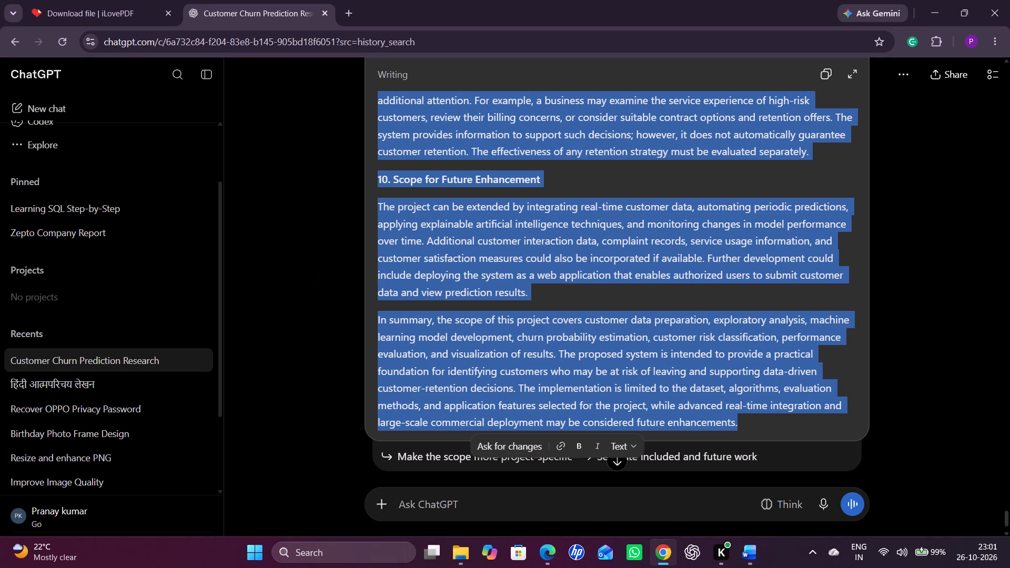
key("alt+Tab")
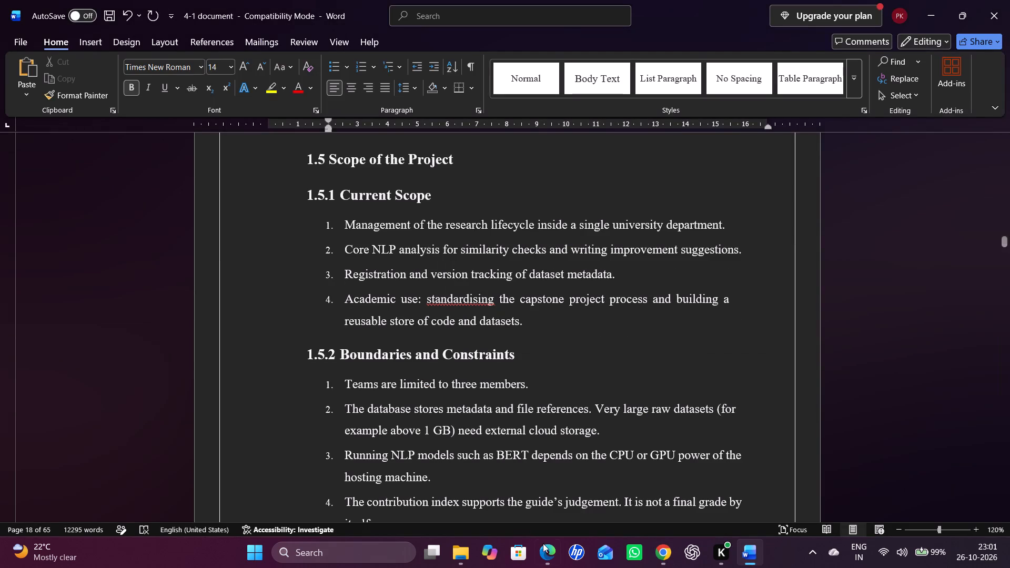
left_click(543, 550)
scroll(496, 487, "up", 1)
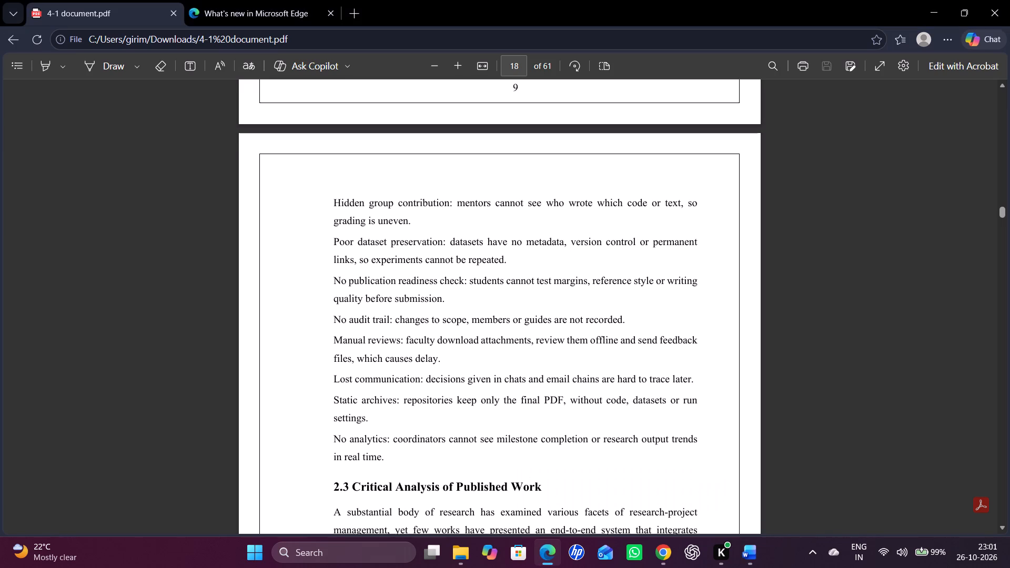
scroll(496, 487, "up", 4)
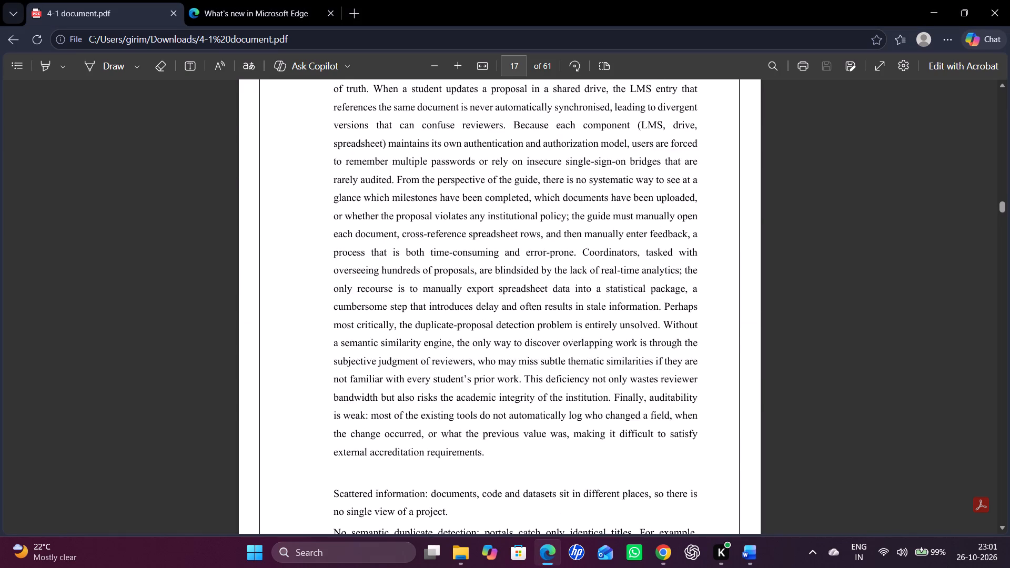
scroll(496, 487, "up", 8)
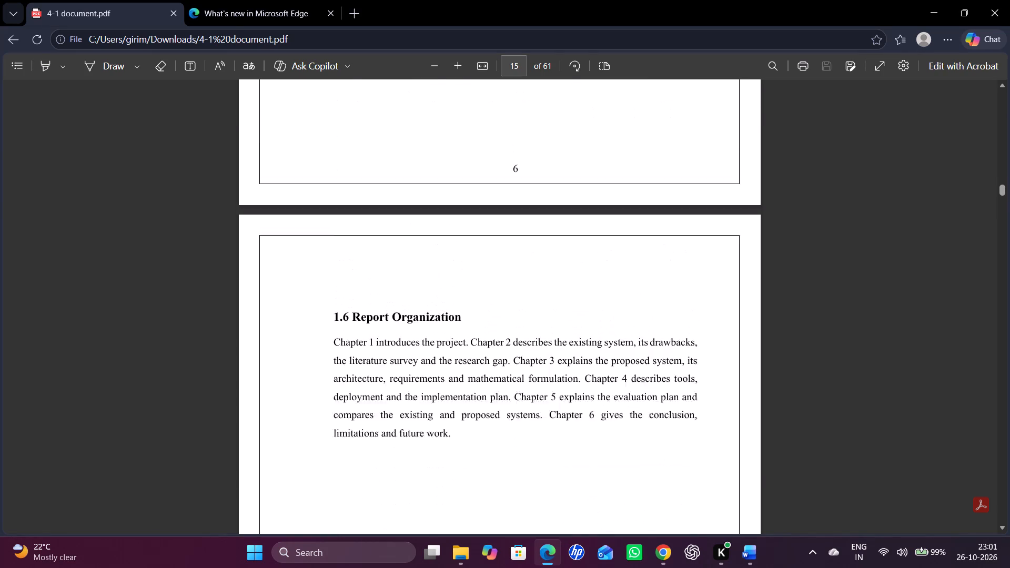
scroll(496, 487, "up", 4)
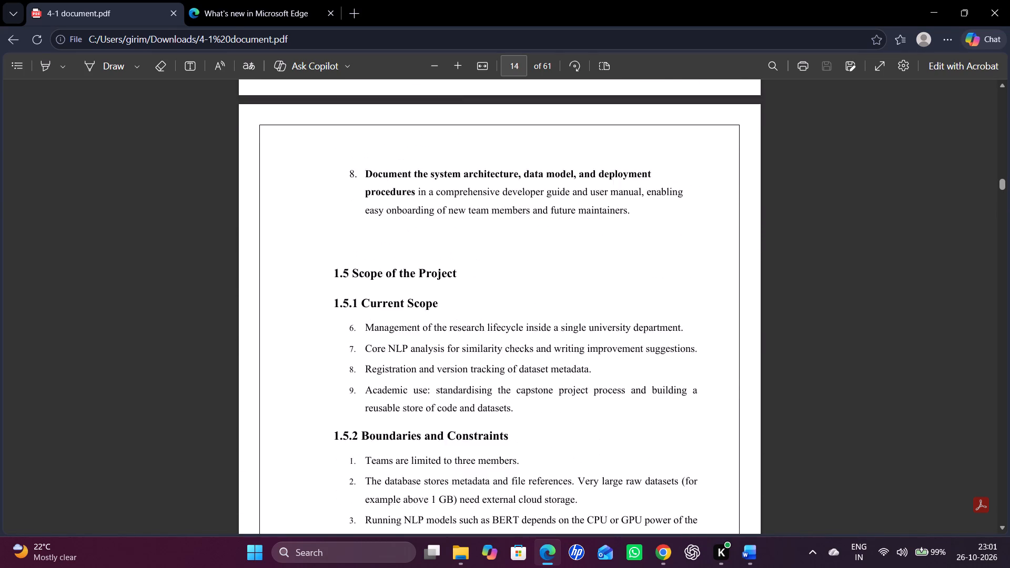
scroll(496, 487, "down", 2)
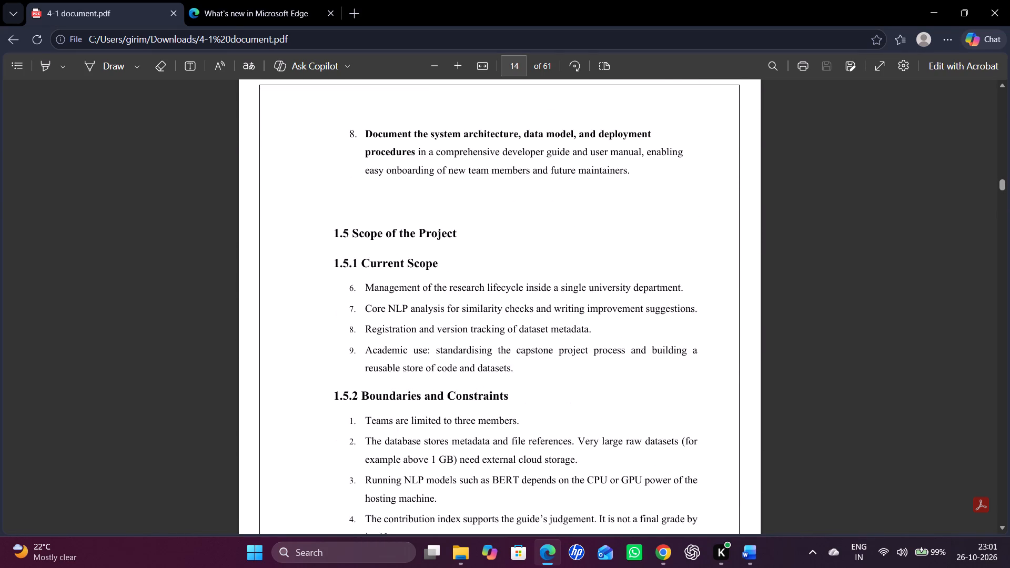
scroll(496, 487, "down", 6)
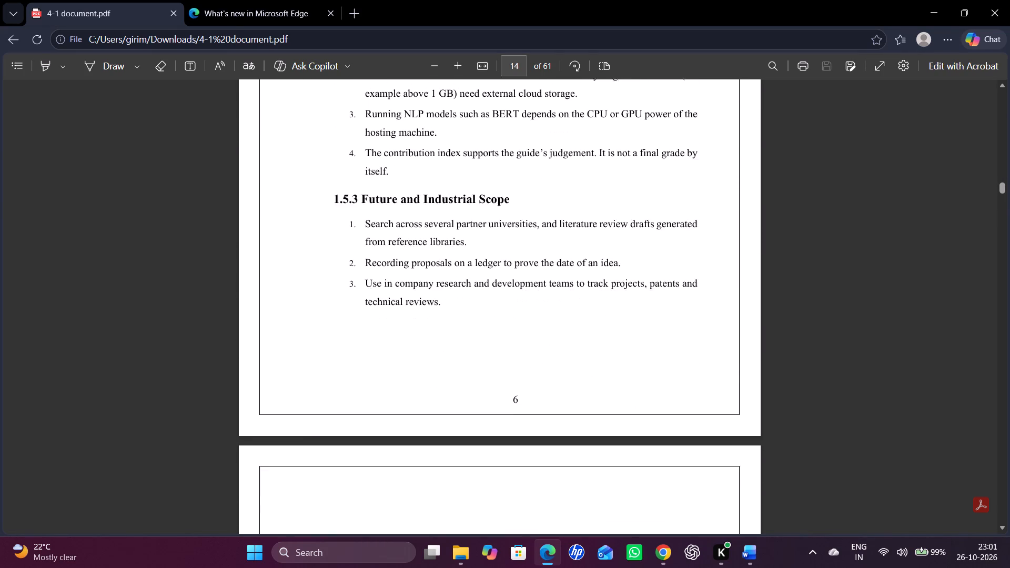
Examine the reference PDF from section 1.5.3 through 1.6 Report Organization to the start of Chapter 2, and back to section 1.5.
scroll(496, 487, "down", 2)
scroll(496, 487, "up", 3)
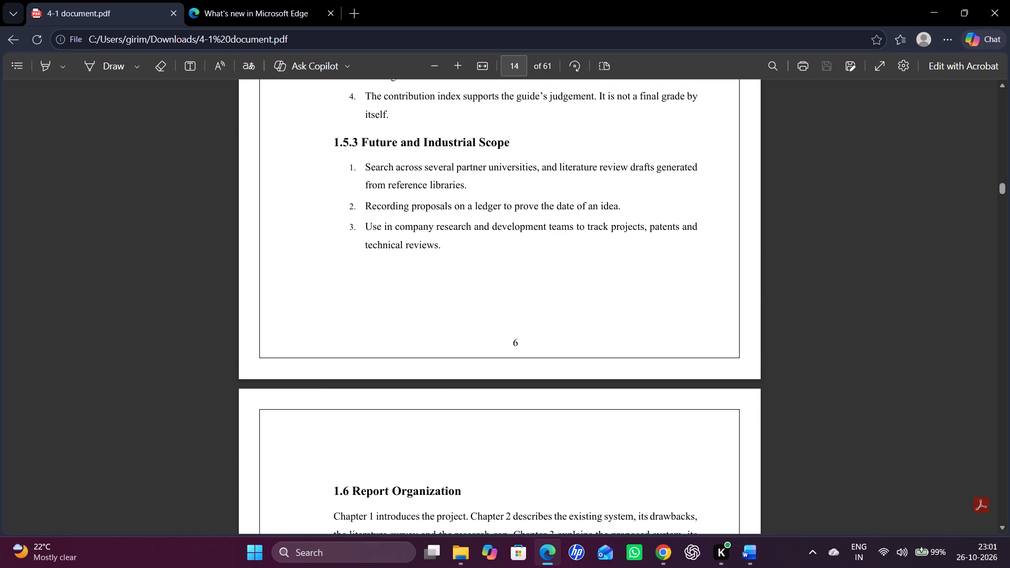
scroll(496, 487, "down", 1)
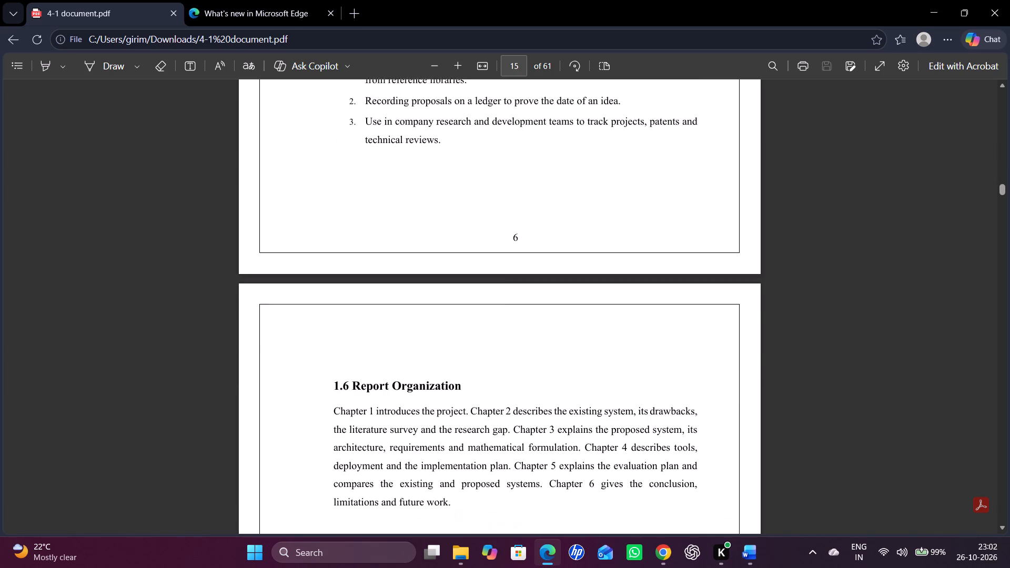
scroll(496, 487, "down", 2)
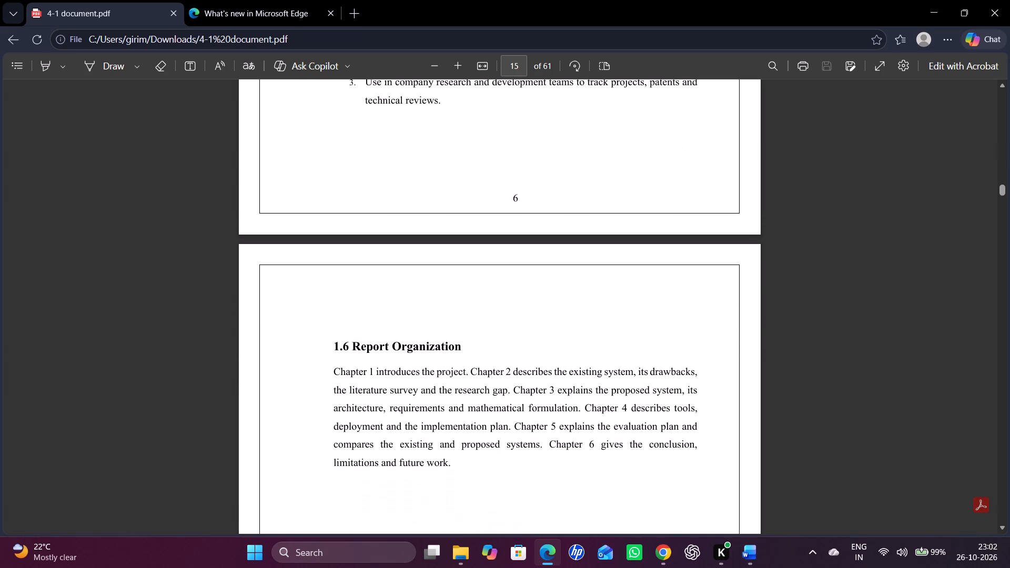
scroll(496, 487, "down", 5)
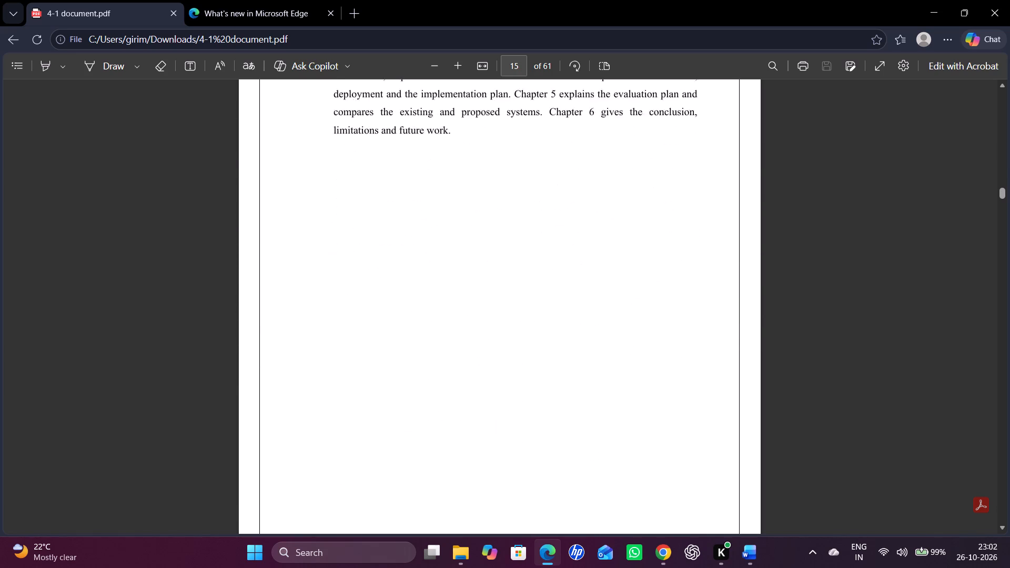
scroll(496, 487, "down", 2)
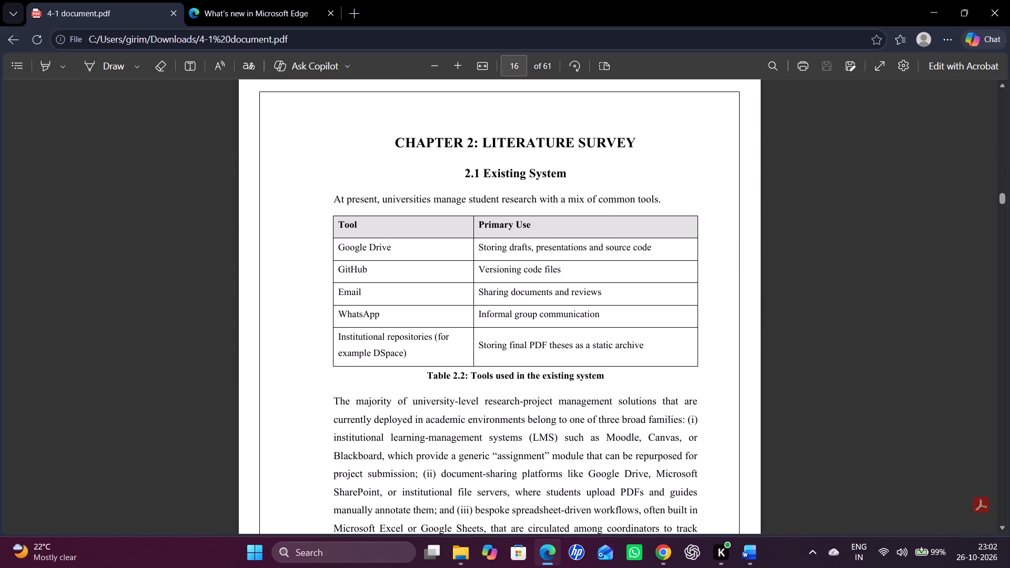
scroll(496, 487, "up", 10)
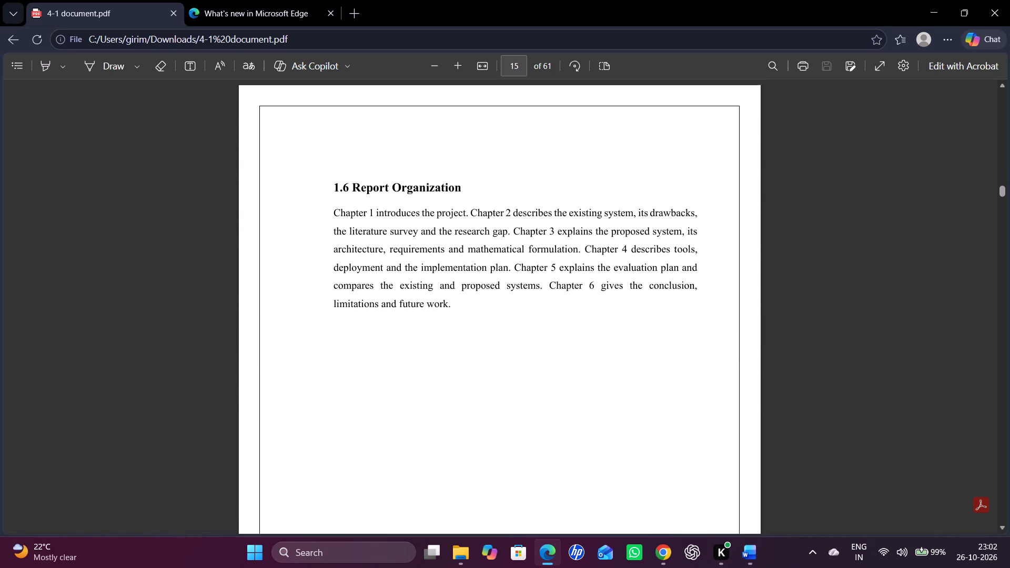
scroll(496, 487, "up", 5)
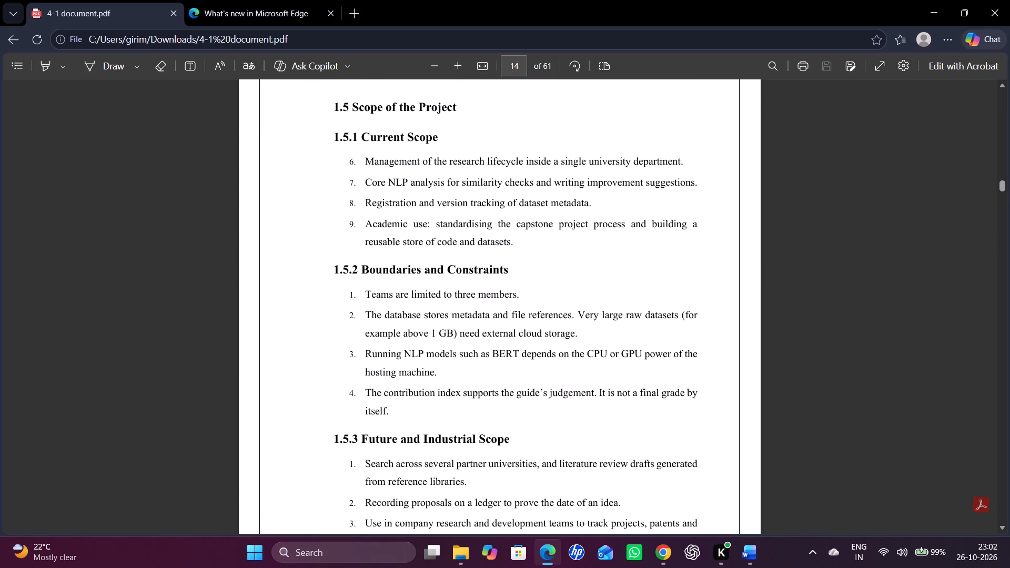
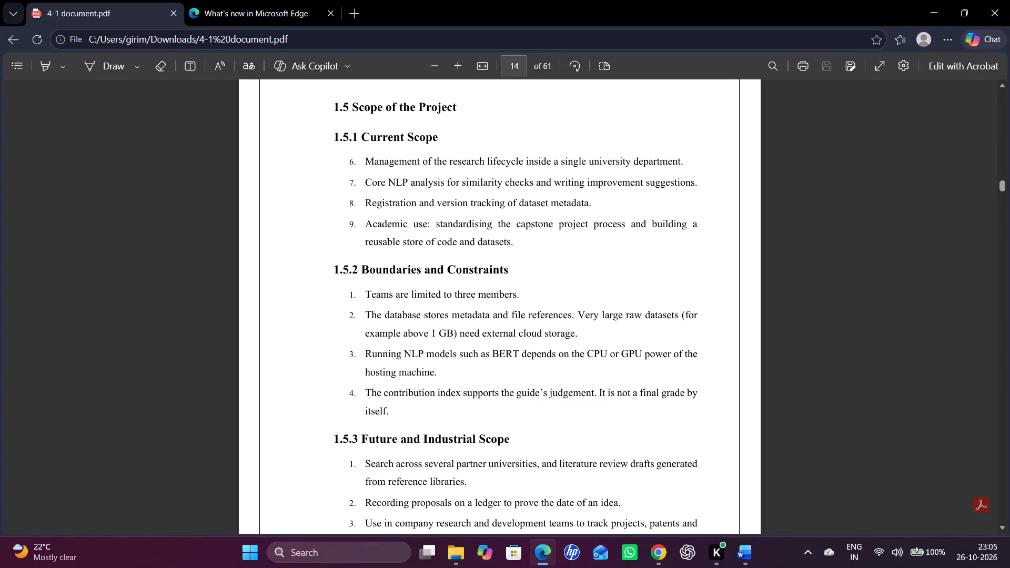
Examine section 1.4 Objectives in the reference PDF, covering its general objective and the list of specific objectives.
scroll(567, 349, "up", 7)
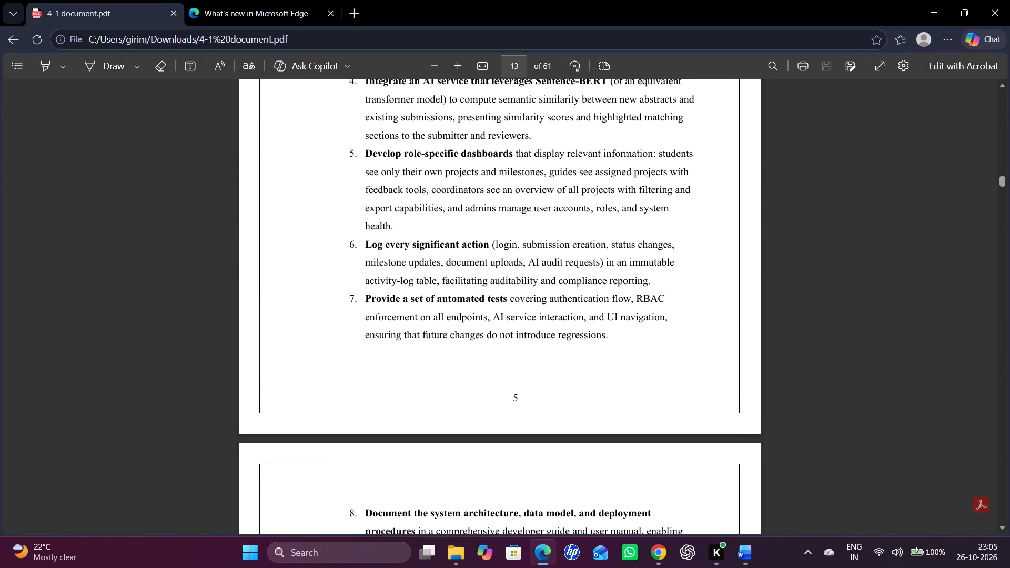
scroll(567, 349, "up", 3)
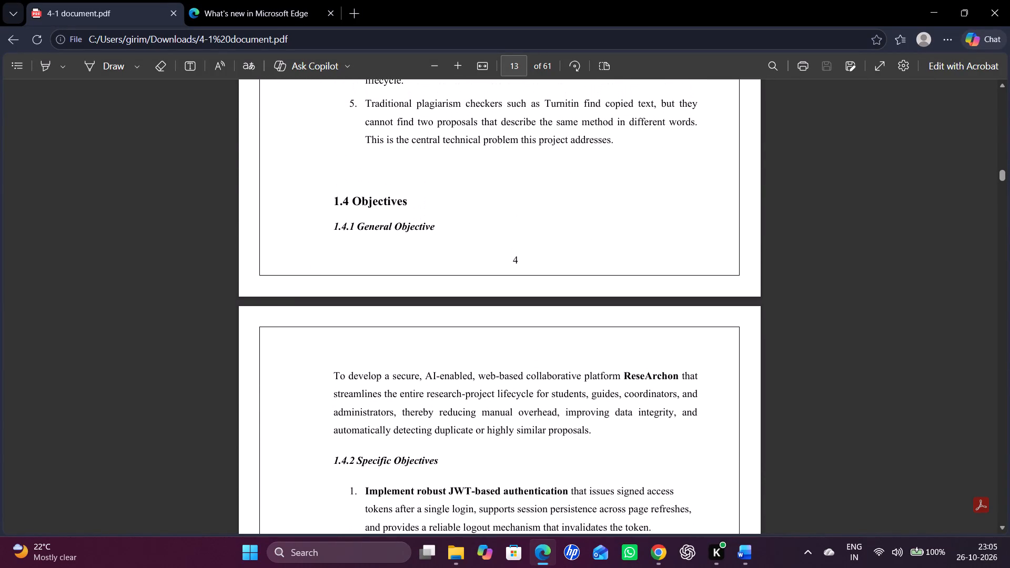
scroll(567, 349, "down", 1)
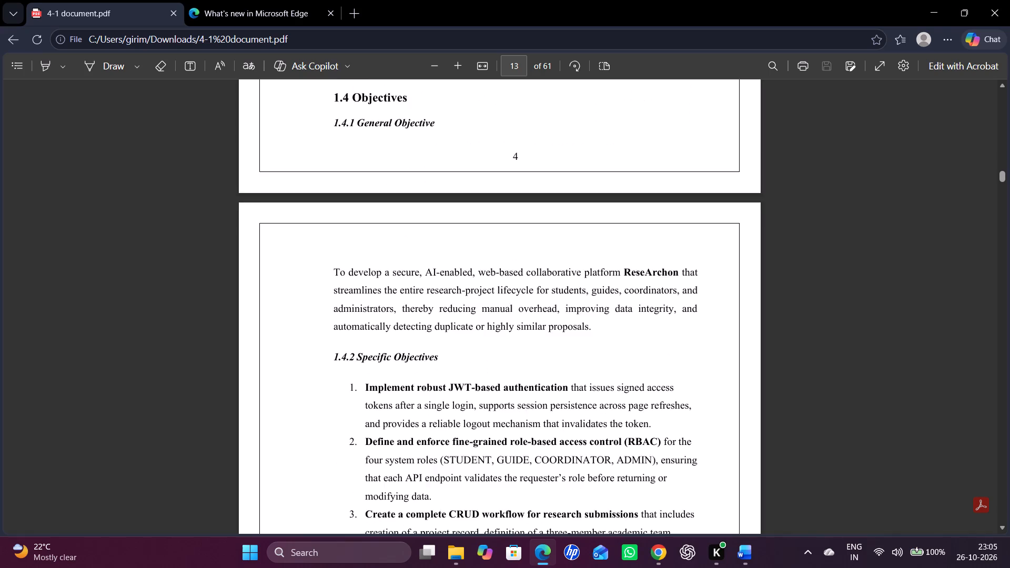
scroll(567, 349, "down", 5)
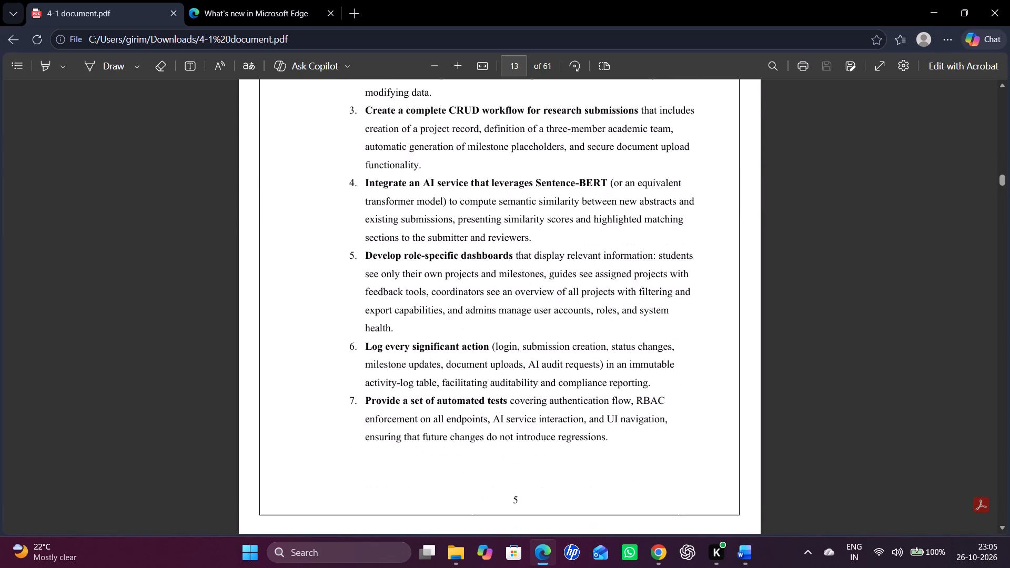
scroll(567, 349, "down", 7)
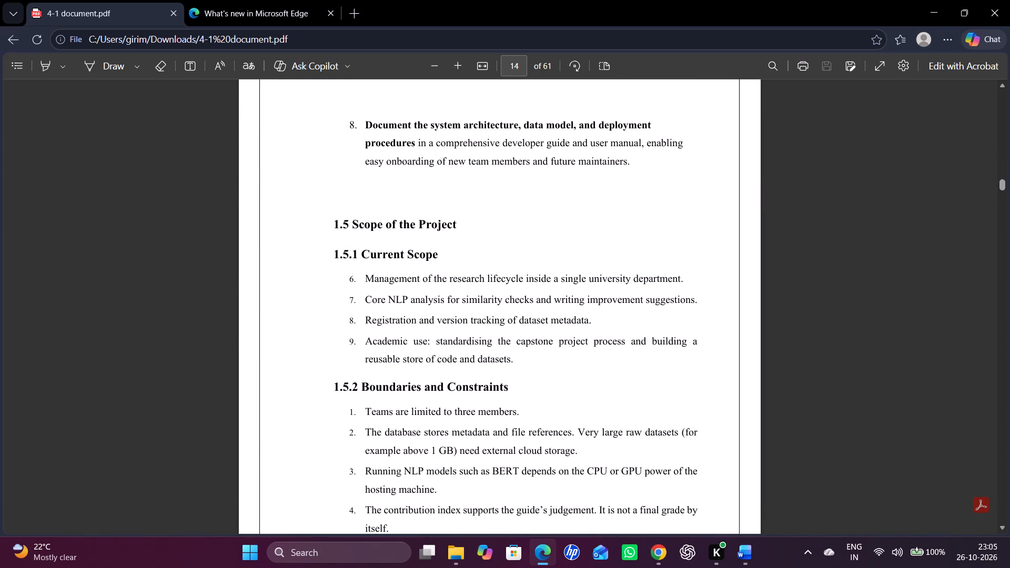
Examine the reference PDF's 1.5 Scope of the Project subsections, 1.5.1 to 1.5.3, and the 1.6 Report Organization section.
scroll(567, 317, "down", 3)
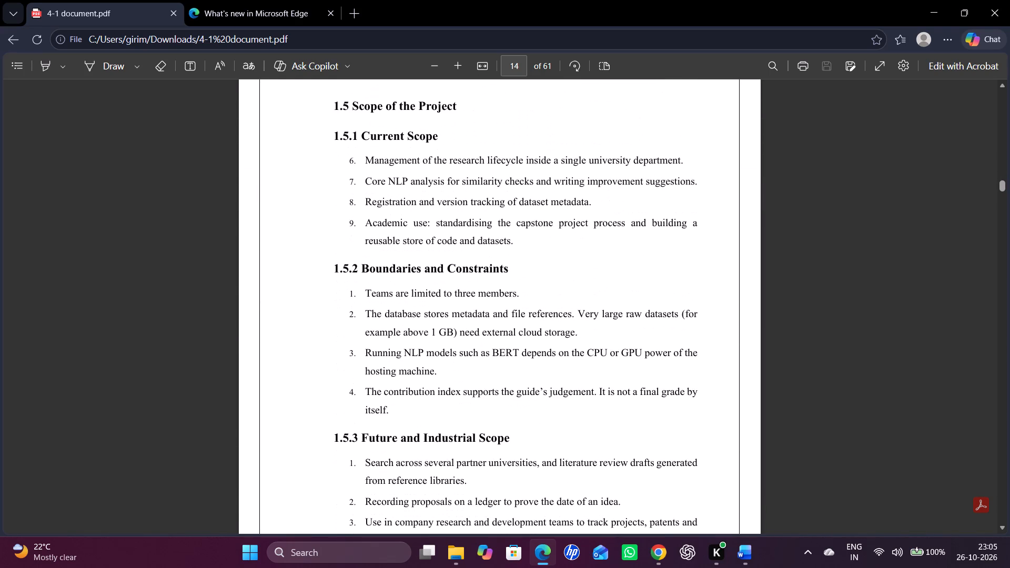
scroll(567, 317, "down", 1)
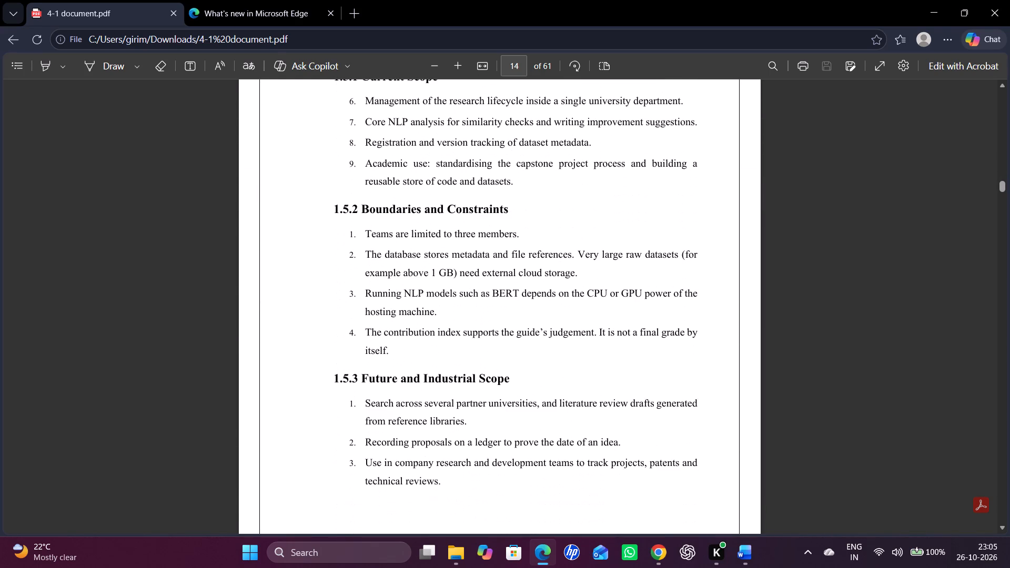
scroll(567, 317, "down", 2)
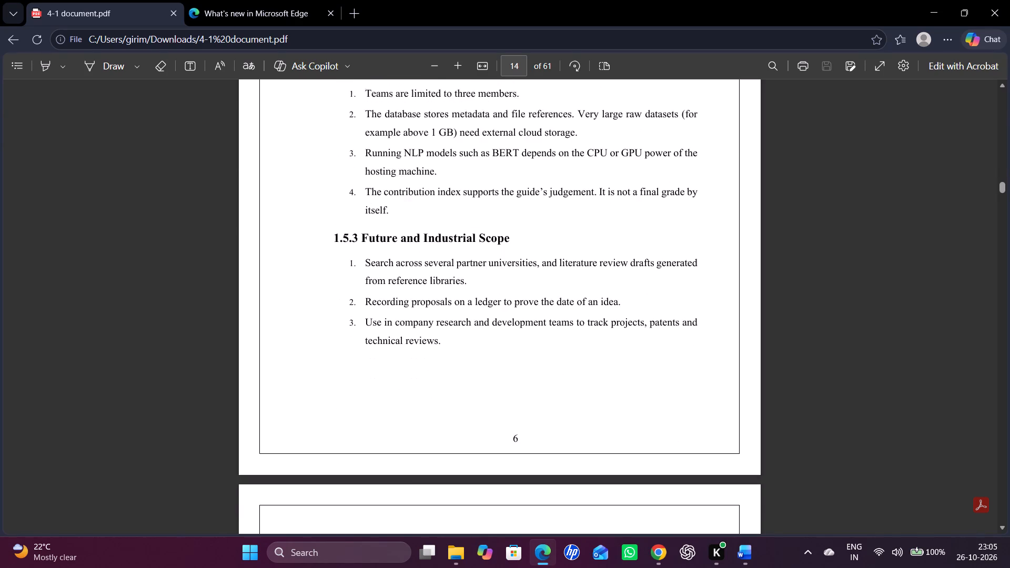
scroll(567, 317, "down", 4)
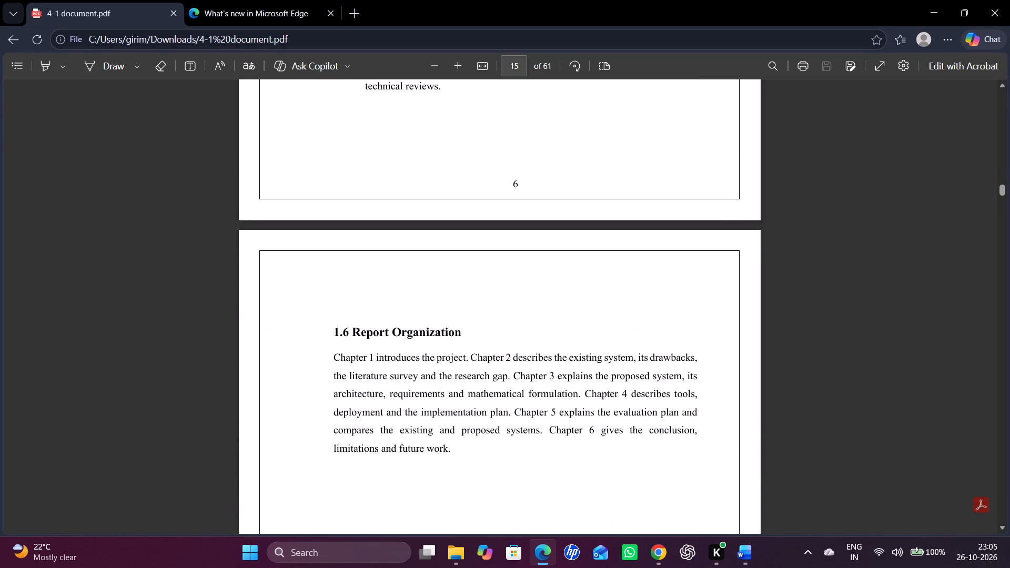
scroll(567, 317, "up", 3)
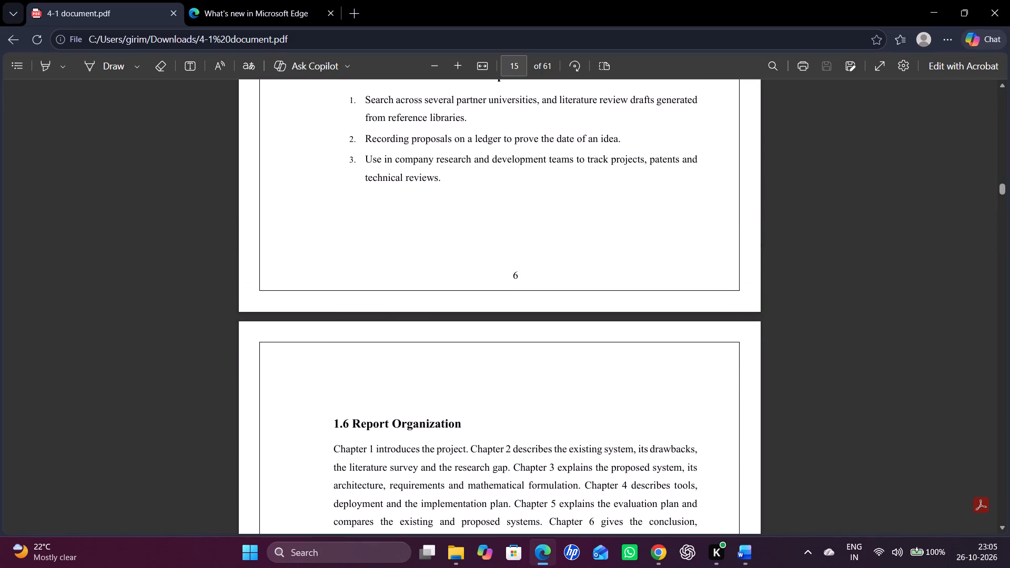
scroll(567, 317, "up", 1)
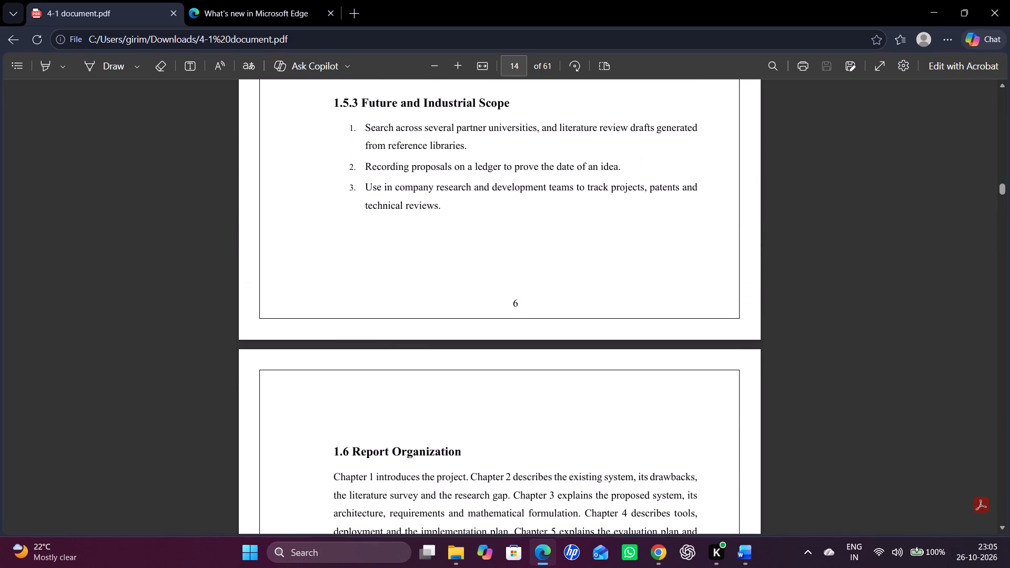
scroll(567, 317, "up", 5)
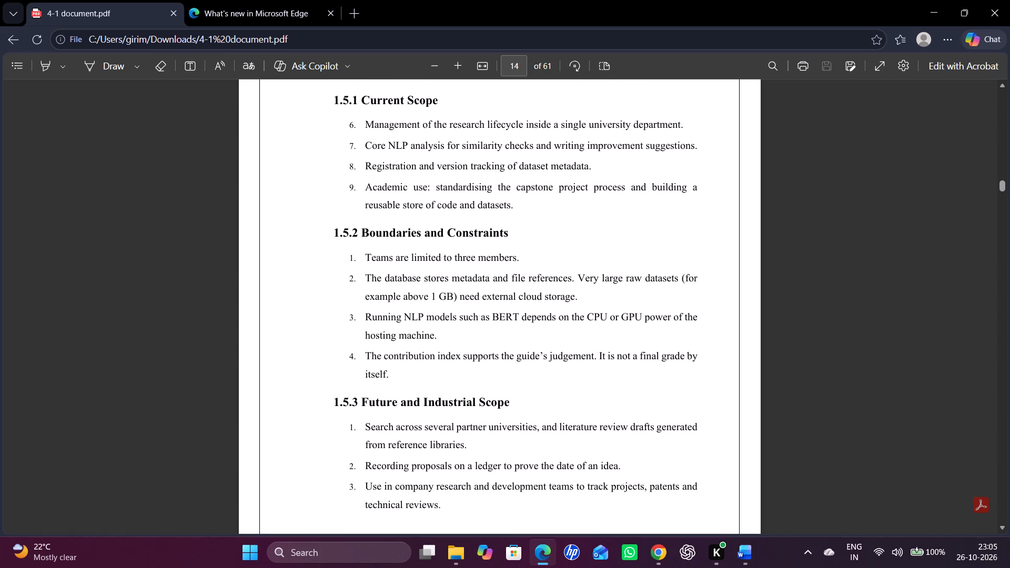
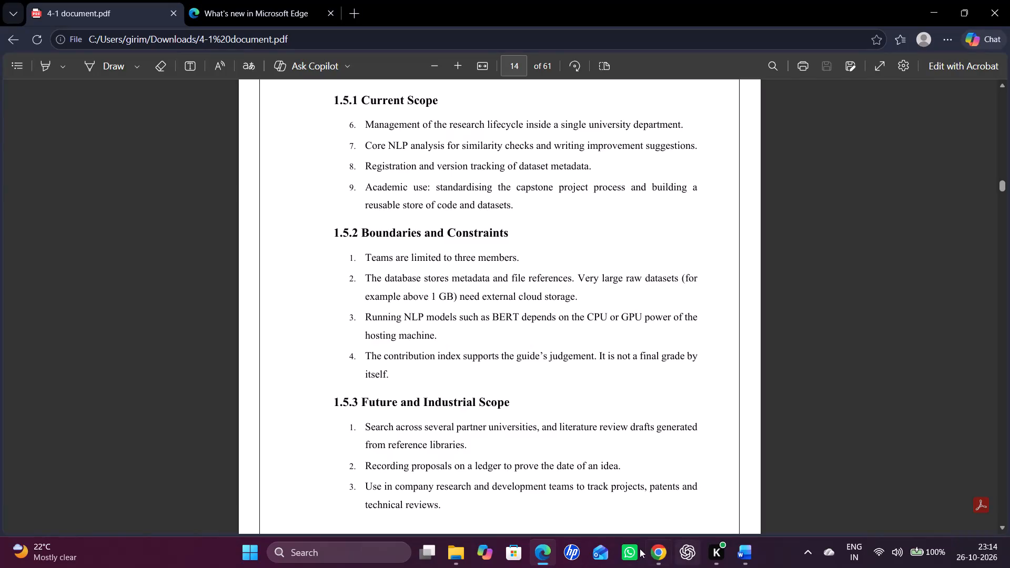
Switch to Google Chrome and open a new blank tab beside the churn-prediction chat.
left_click(665, 554)
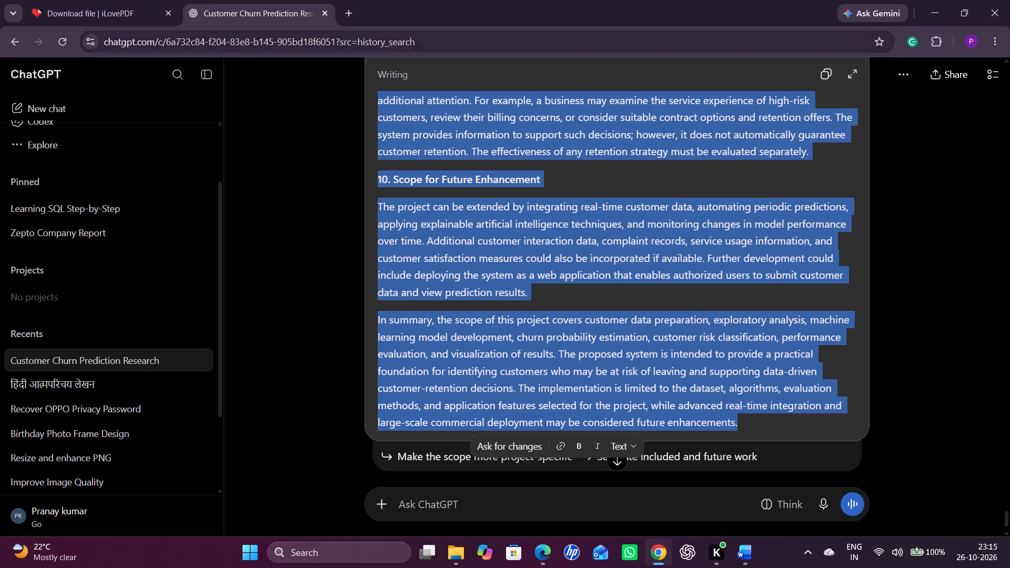
left_click(351, 15)
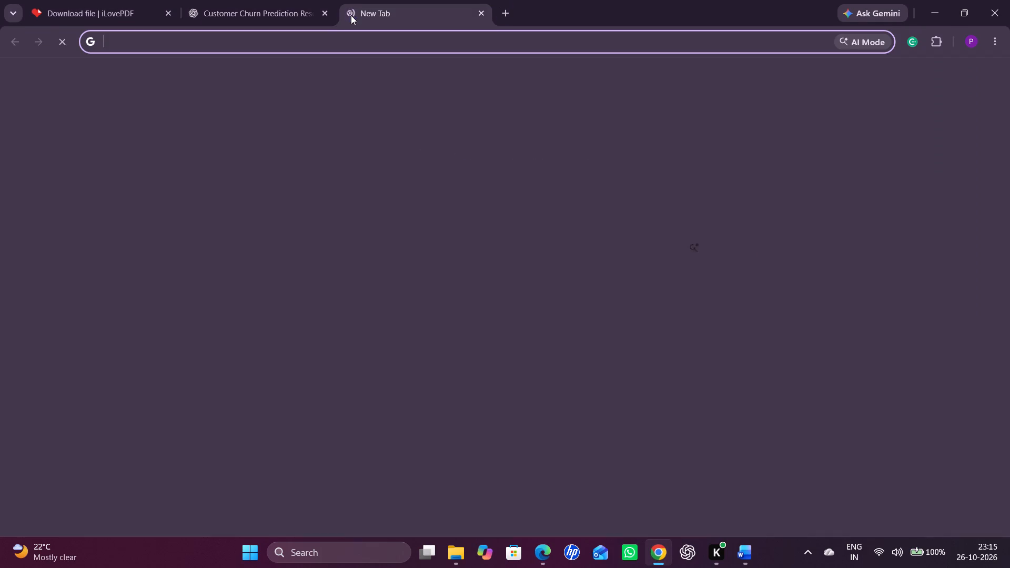
left_click(463, 252)
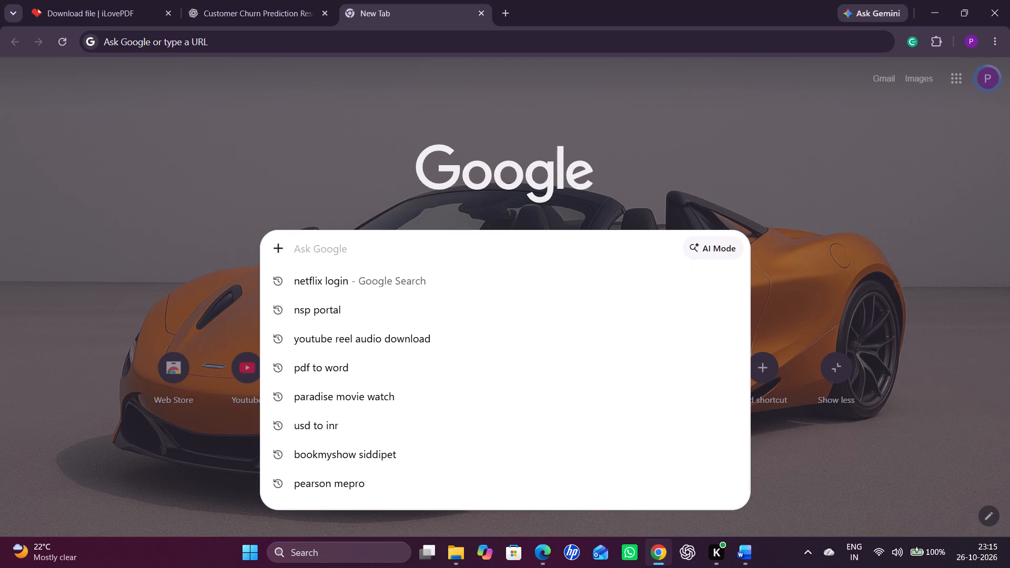
left_click(381, 246)
left_click(348, 164)
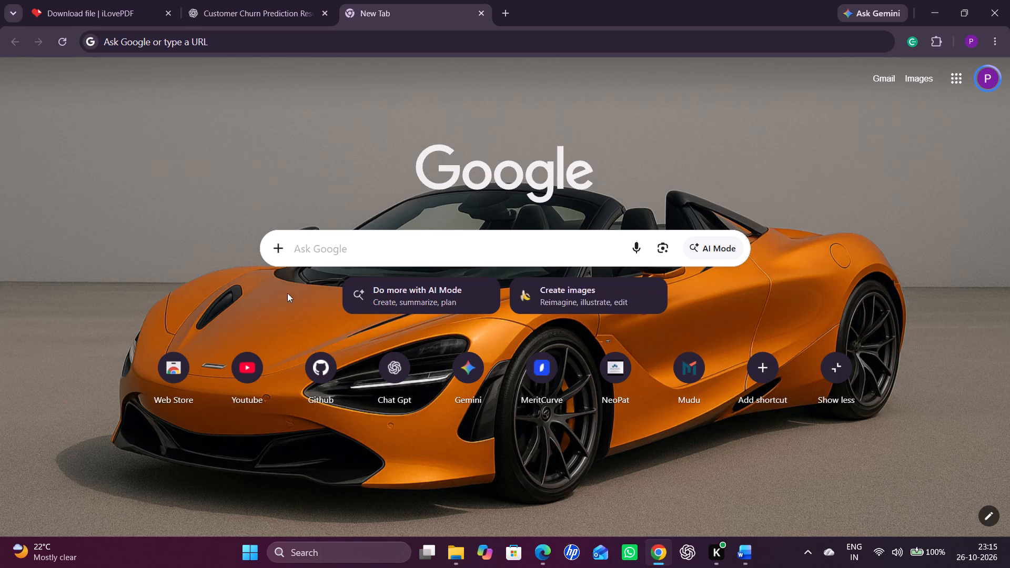
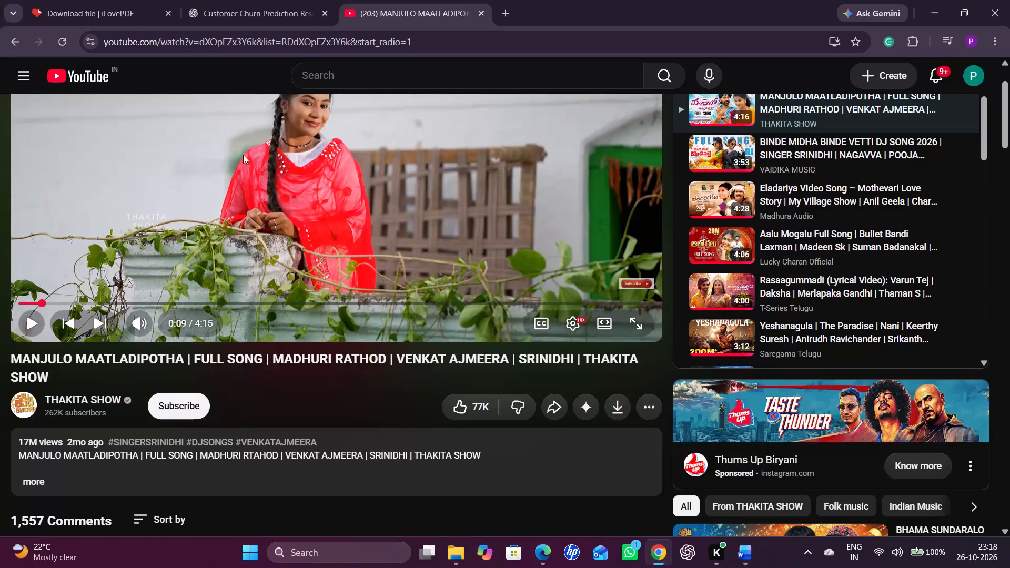
Resume playback of the paused YouTube song video.
left_click(258, 153)
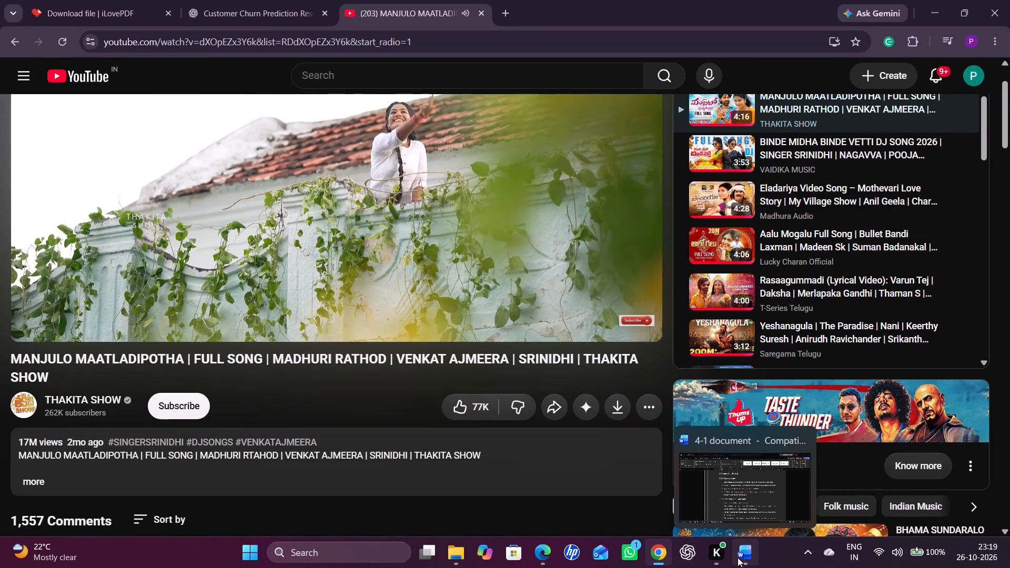
Switch to the 4-1 document in Word and examine the customer-retention scope text against the leftover 1.5 Scope of the Project subsections.
left_click(737, 557)
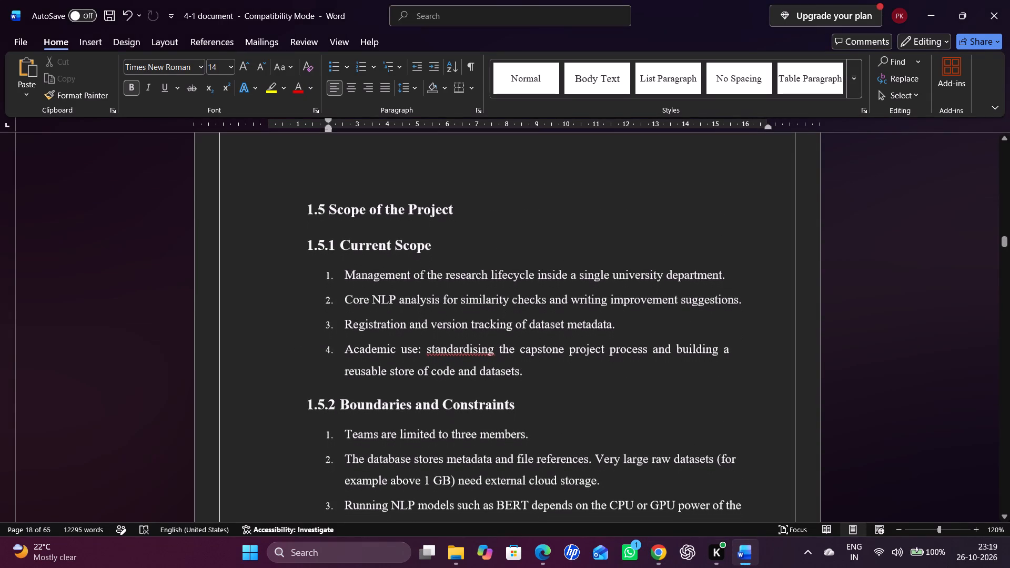
scroll(613, 347, "down", 1)
scroll(613, 347, "up", 1)
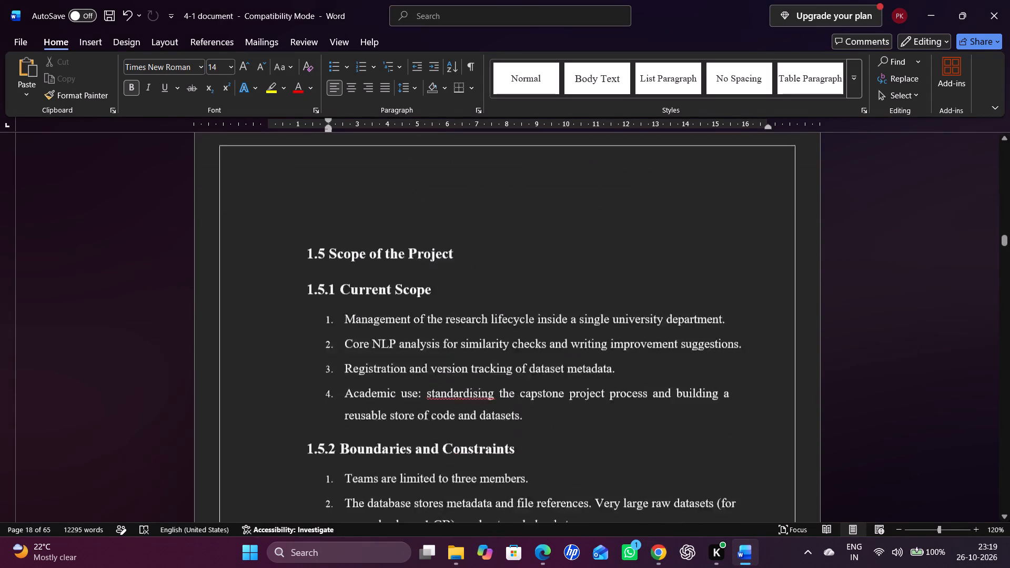
scroll(613, 347, "up", 2)
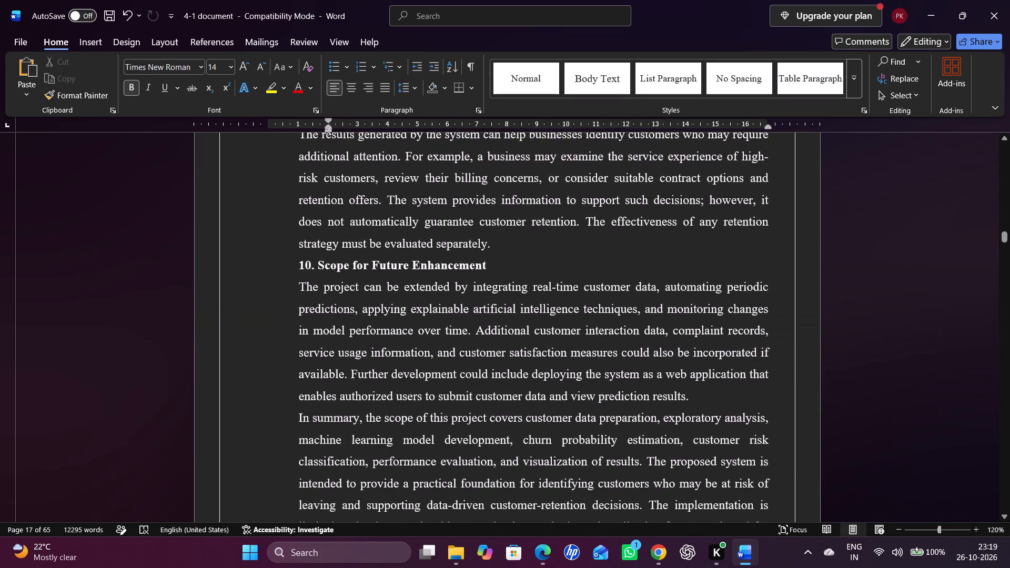
scroll(613, 347, "up", 2)
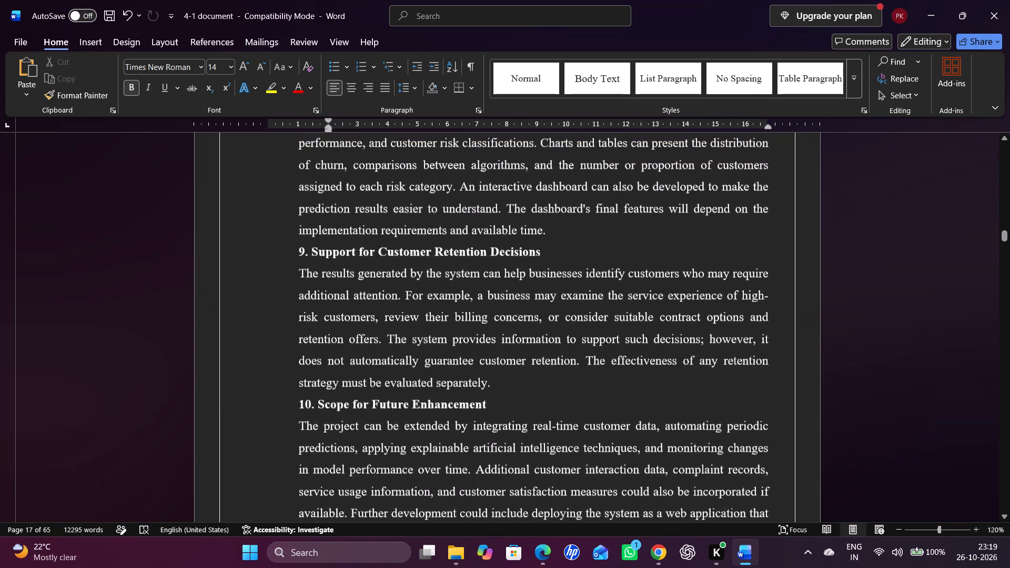
scroll(613, 347, "down", 3)
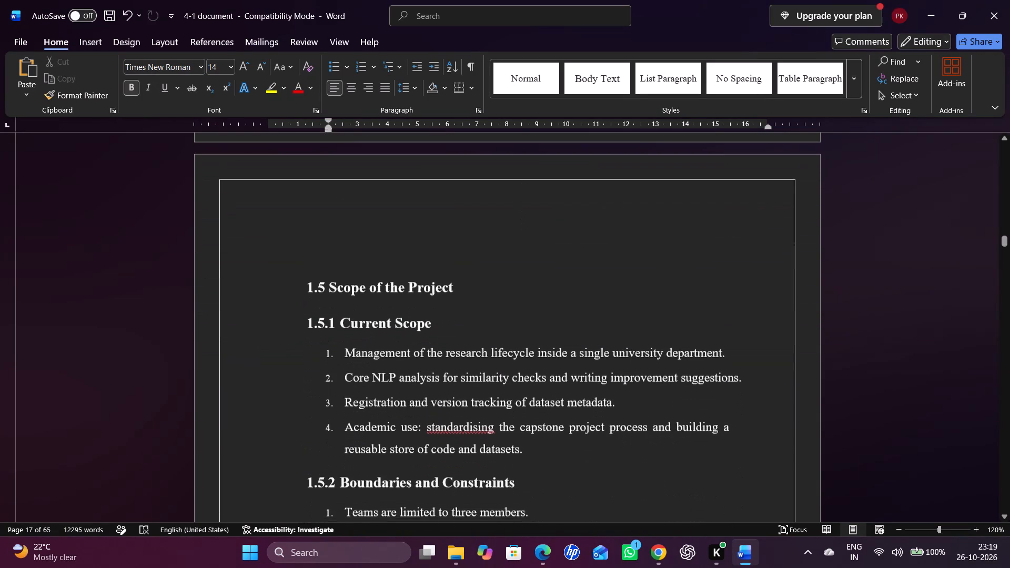
scroll(613, 347, "down", 1)
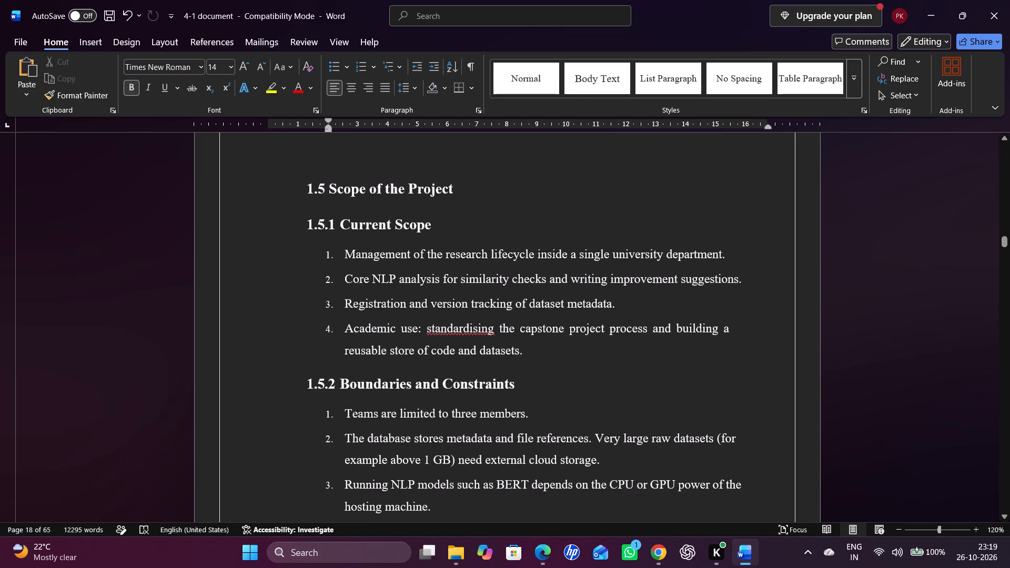
scroll(530, 424, "down", 1)
scroll(530, 424, "up", 1)
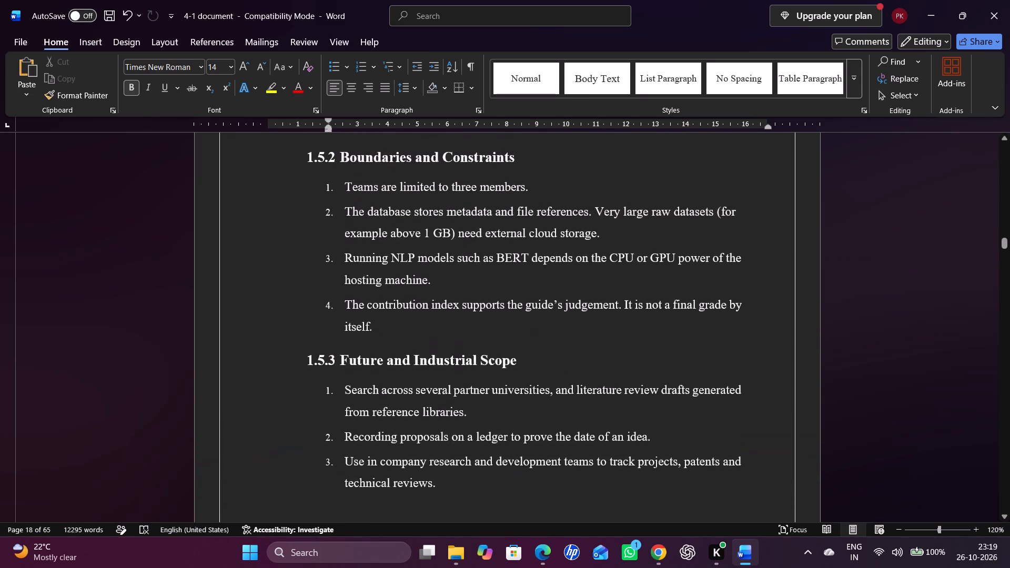
scroll(530, 424, "up", 1)
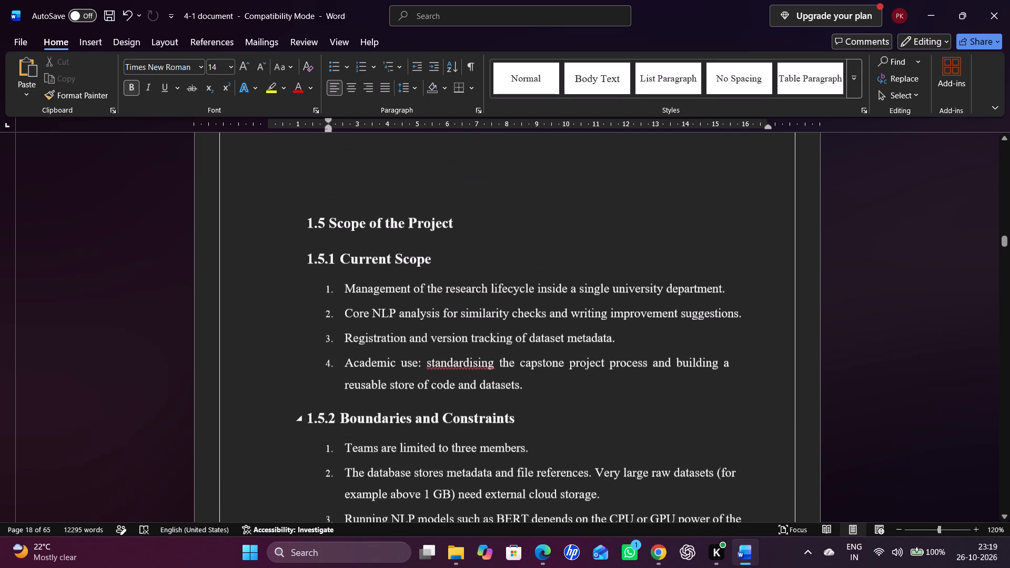
scroll(530, 424, "up", 2)
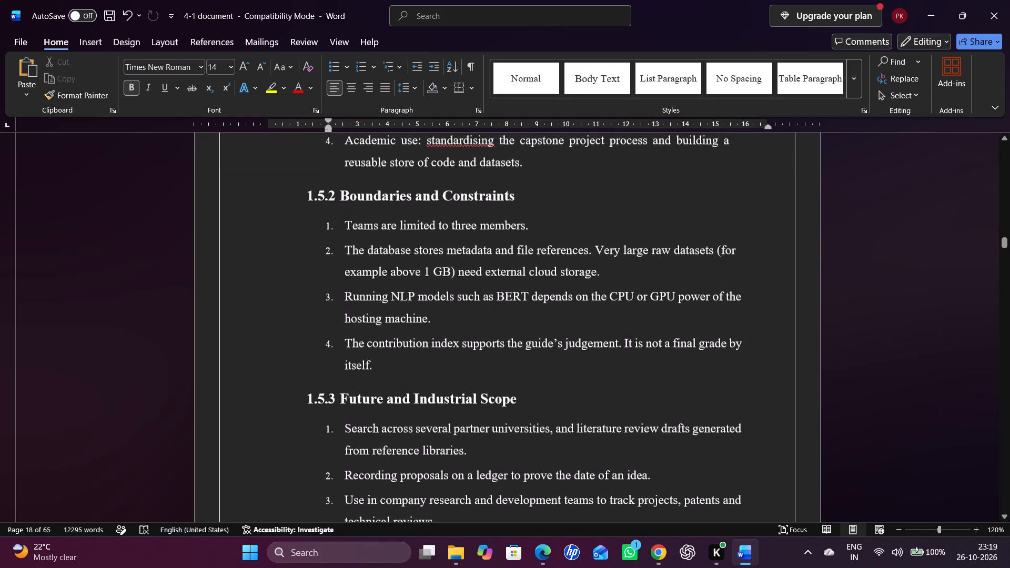
scroll(530, 424, "up", 1)
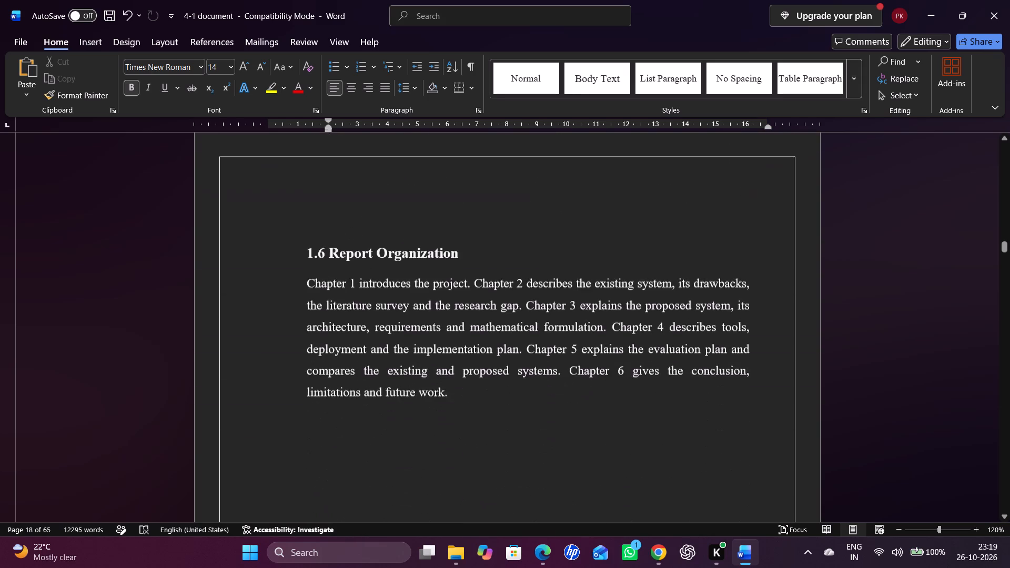
scroll(530, 424, "up", 1)
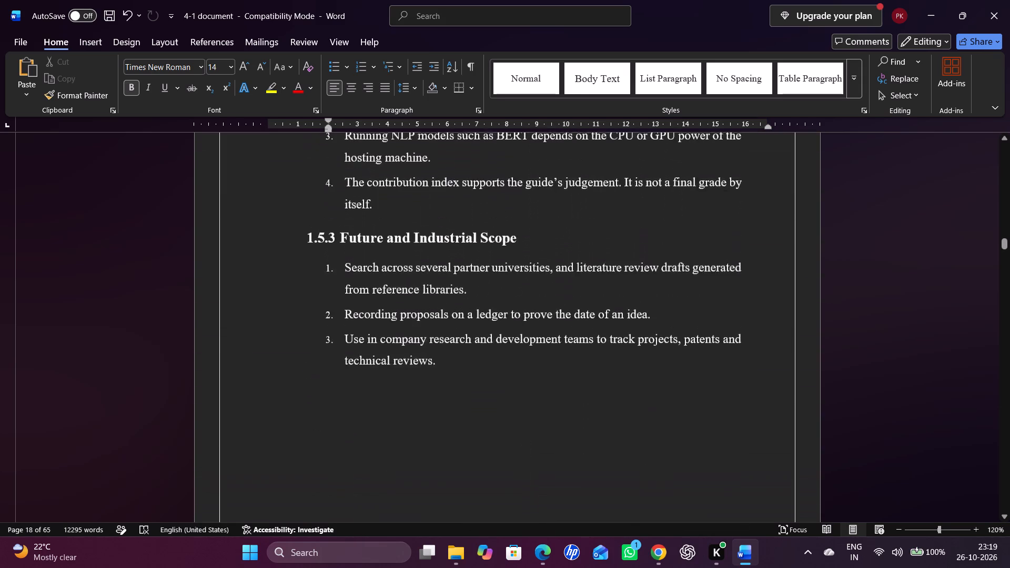
scroll(530, 424, "up", 1)
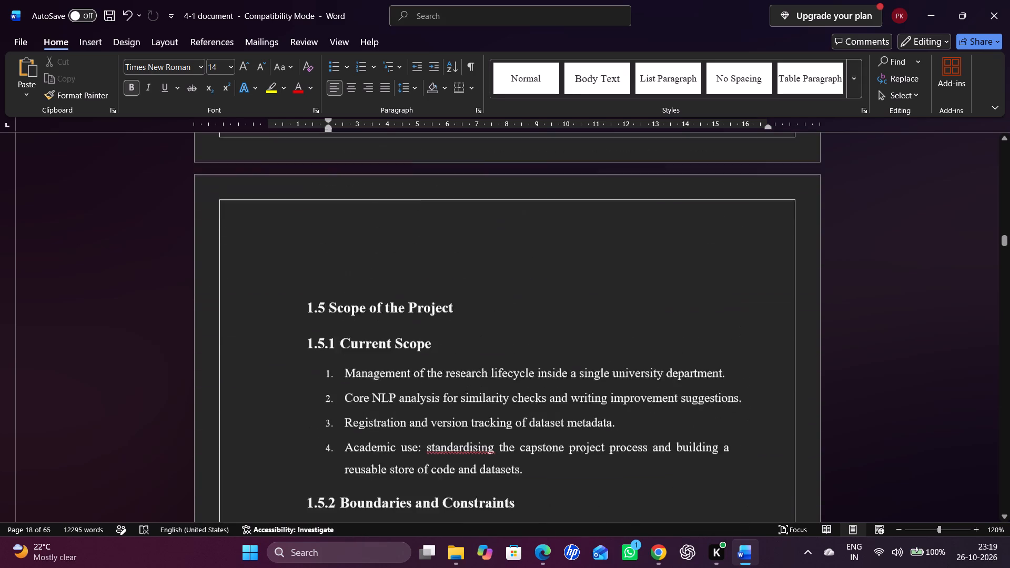
scroll(530, 424, "up", 1)
scroll(530, 424, "down", 1)
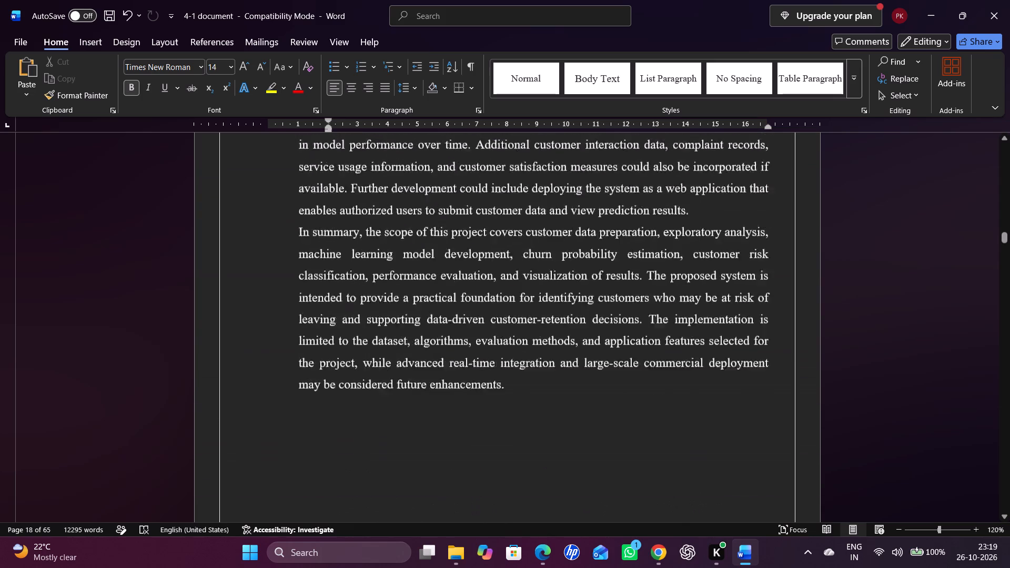
Examine section 1.6 Report Organization and the start of Chapter 2: Literature Survey, including the 2.1 Existing System tools table.
scroll(530, 424, "down", 2)
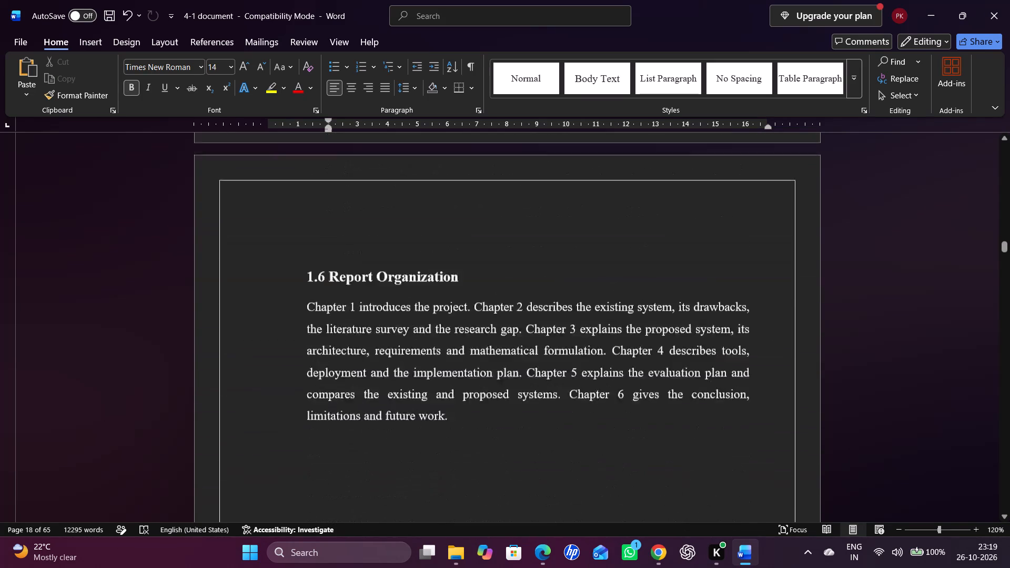
scroll(530, 424, "down", 4)
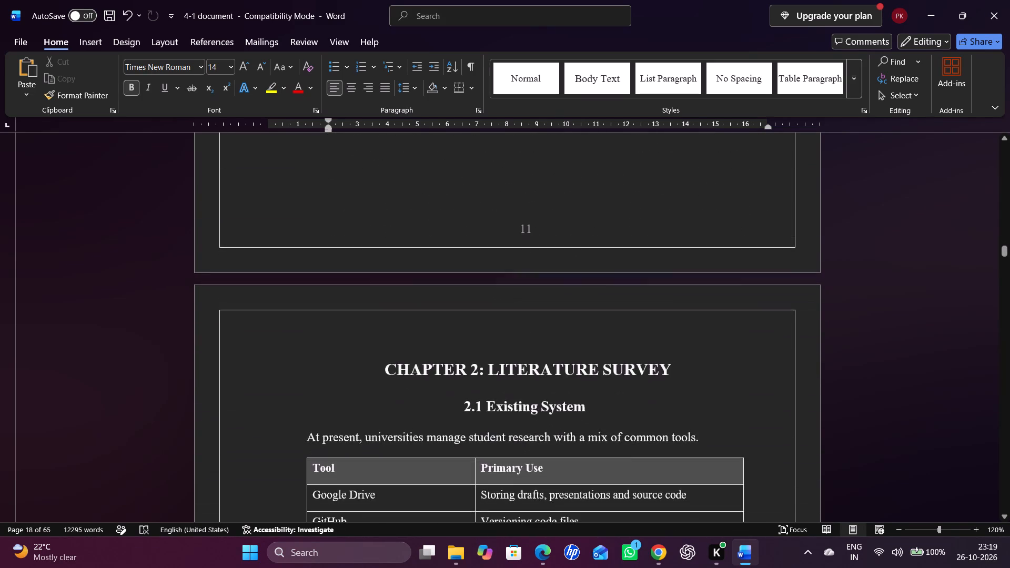
scroll(530, 424, "down", 3)
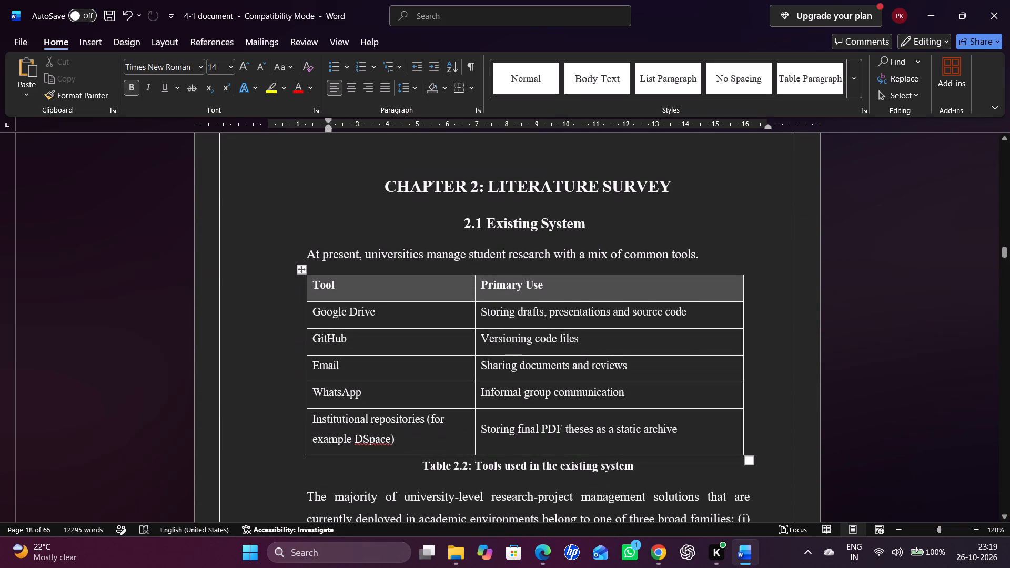
scroll(530, 424, "down", 1)
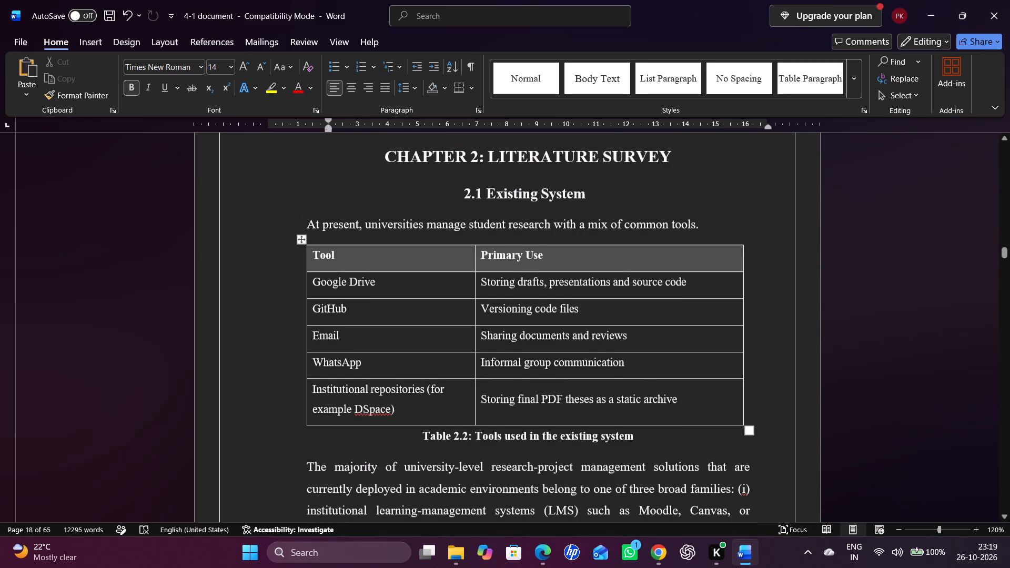
scroll(530, 424, "down", 2)
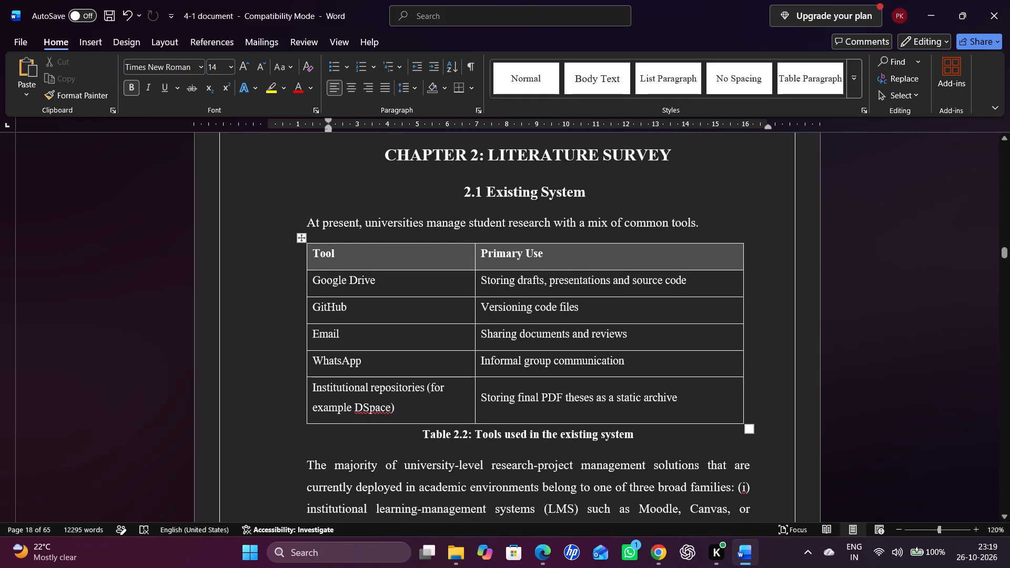
scroll(530, 424, "down", 2)
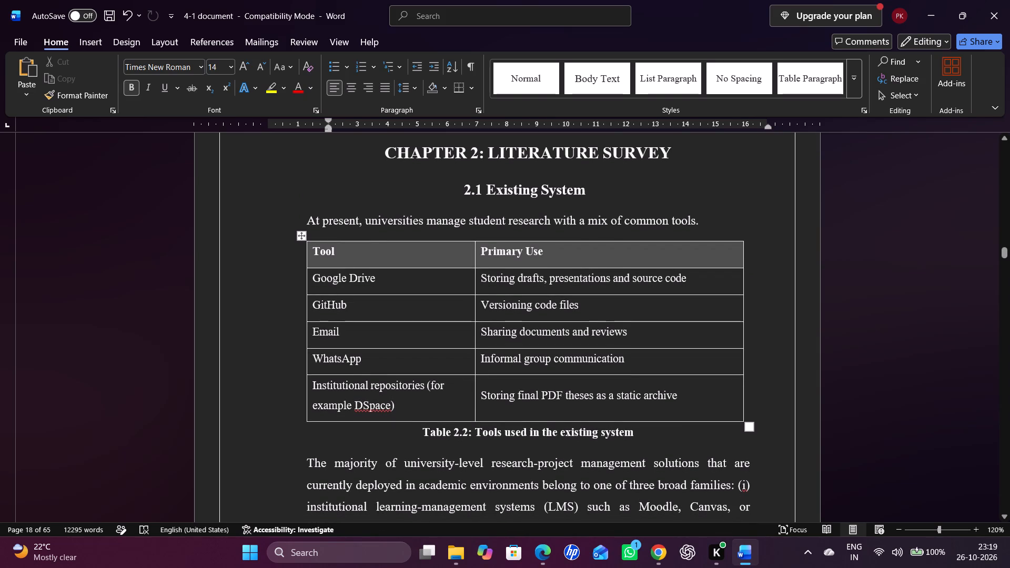
scroll(530, 424, "down", 4)
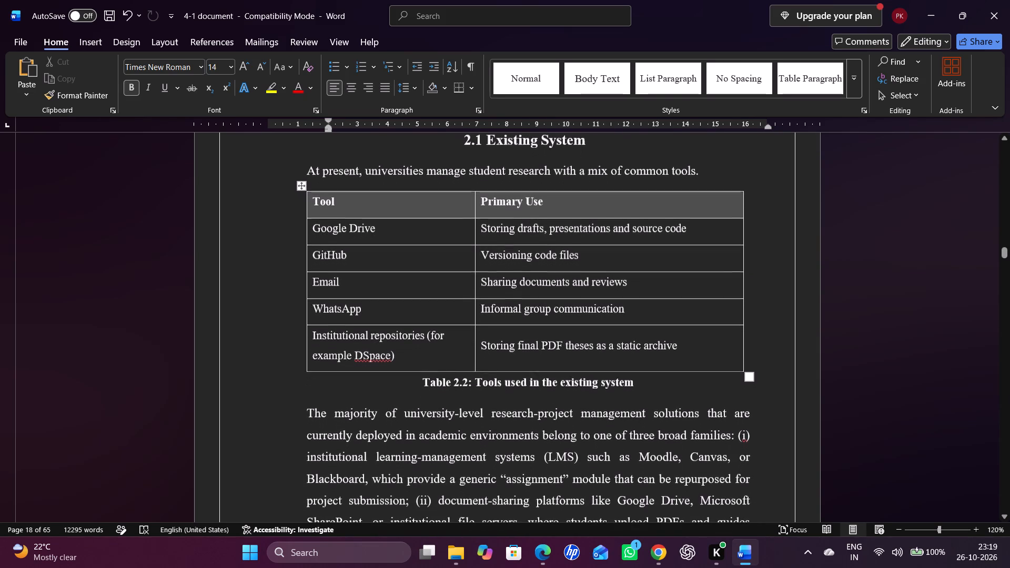
scroll(530, 424, "down", 2)
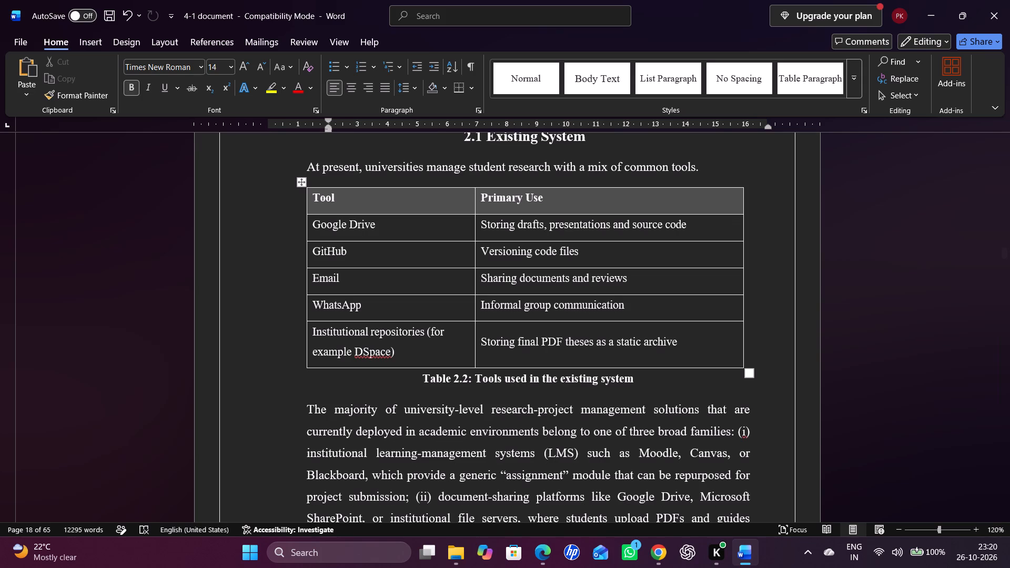
Return to the 1.5 Scope of the Project page and review its 1.5.3 and 1.5.1 subsections.
scroll(530, 424, "up", 2)
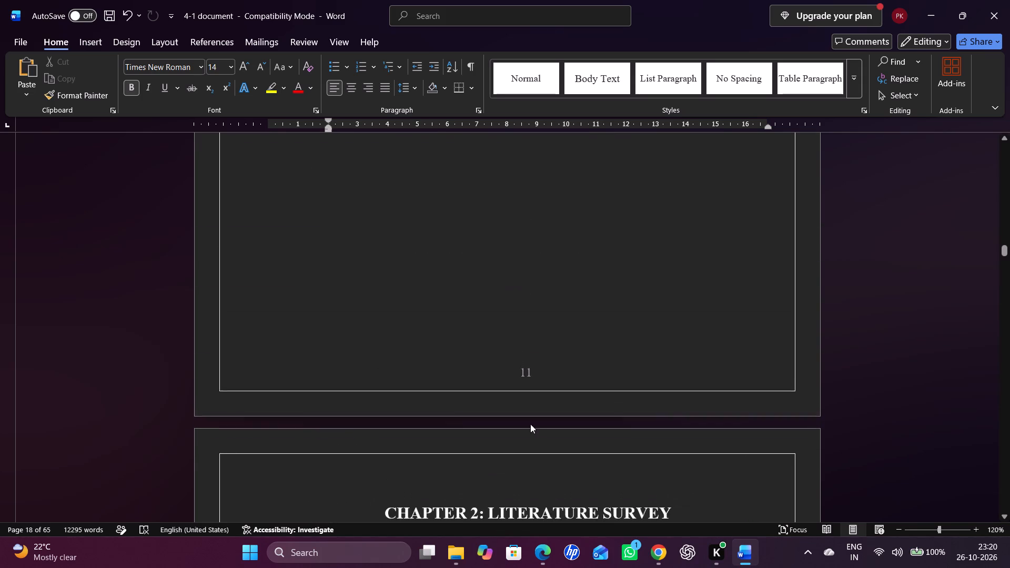
scroll(530, 424, "up", 3)
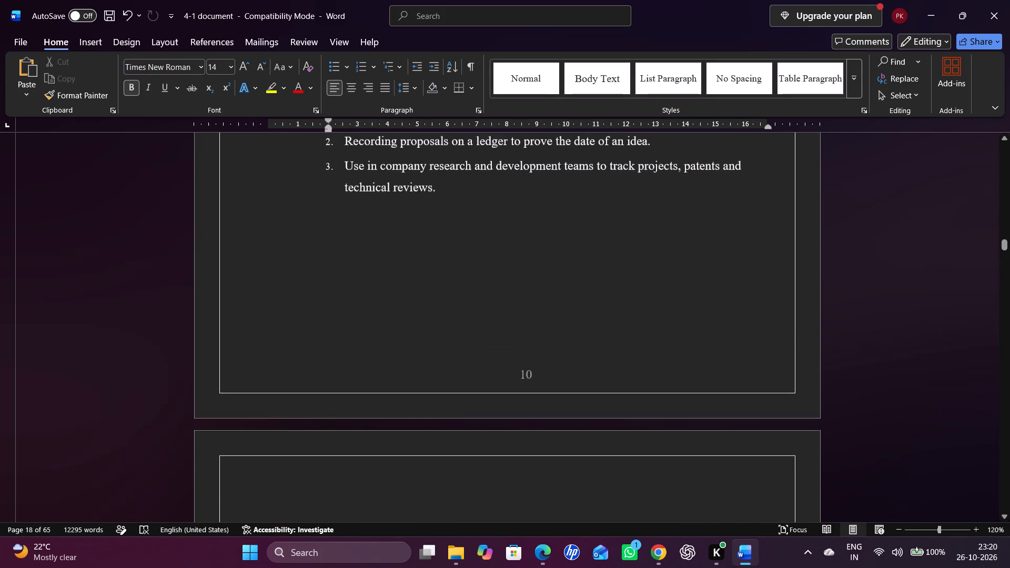
scroll(530, 424, "up", 1)
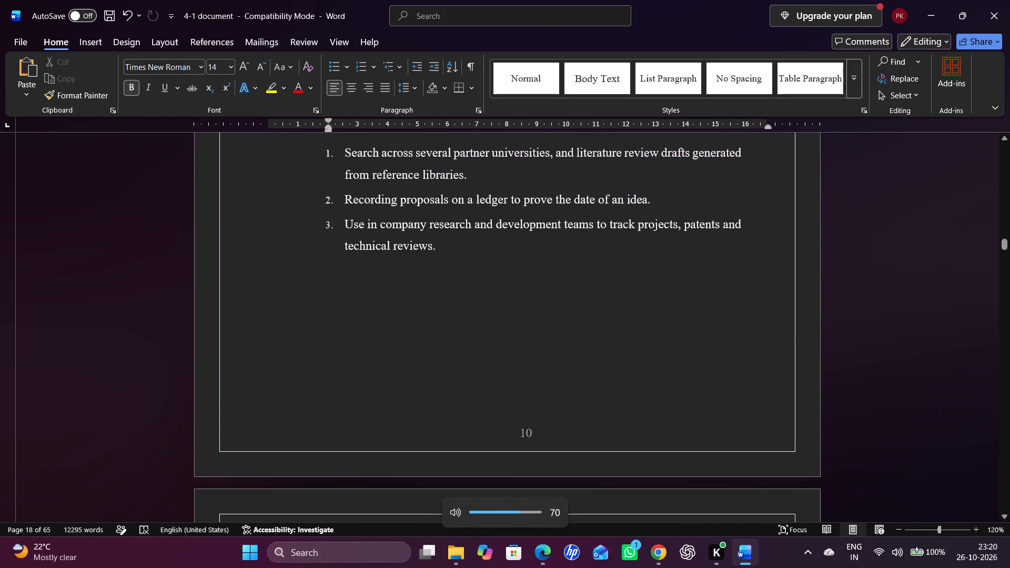
scroll(530, 424, "up", 2)
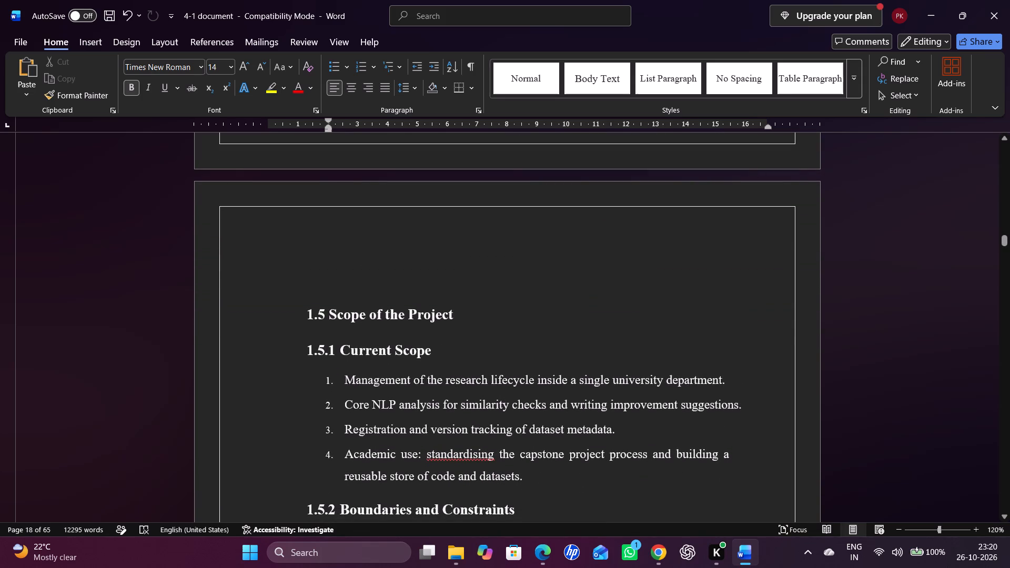
Copy the old report text from heading 1.5.1 Current Scope through the Table 2.1 Literature summary caption.
left_click_drag(303, 344, 405, 516)
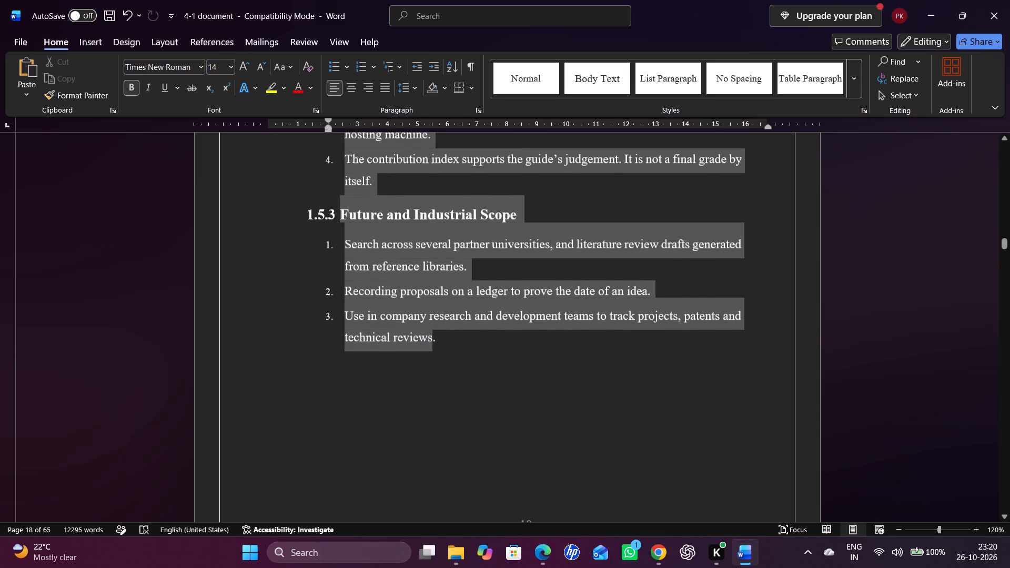
left_click_drag(405, 516, 420, 531)
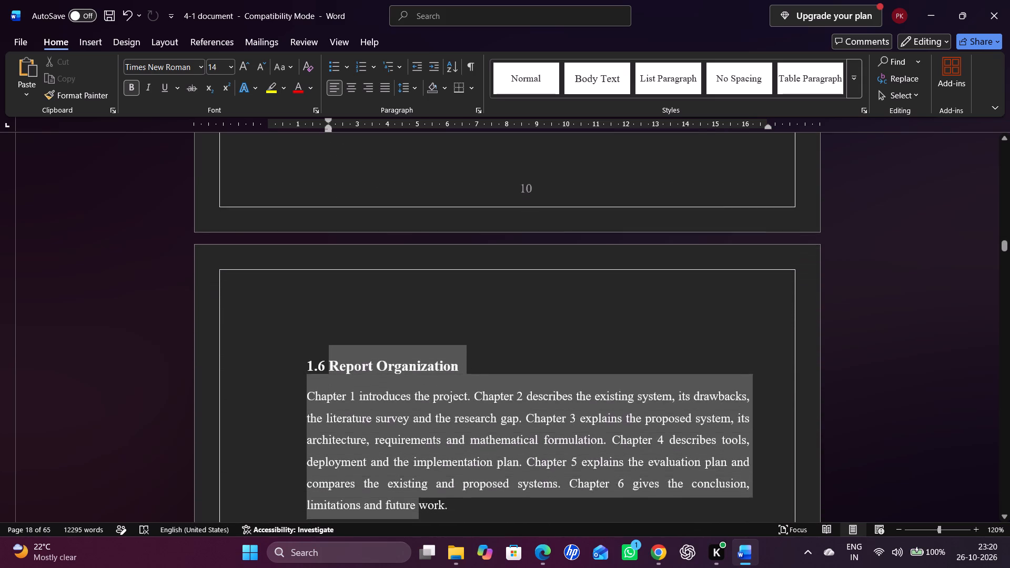
left_click_drag(420, 531, 477, 541)
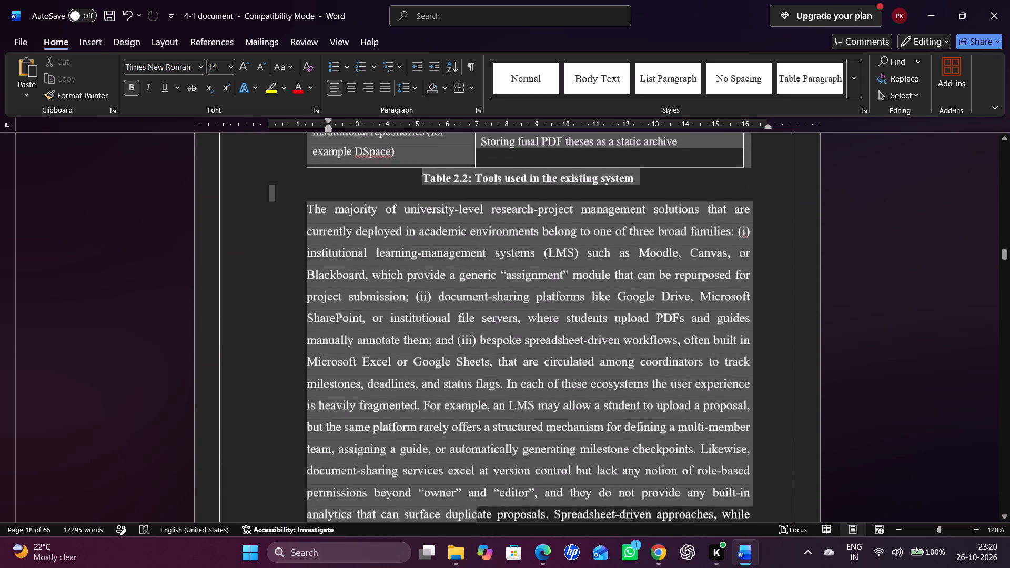
left_click_drag(477, 541, 480, 547)
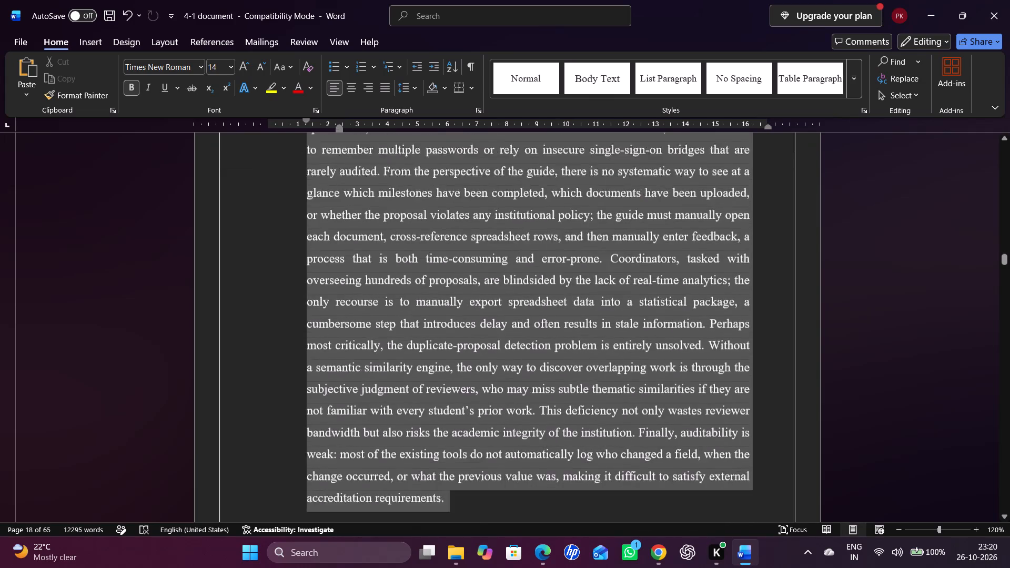
left_click_drag(480, 547, 477, 537)
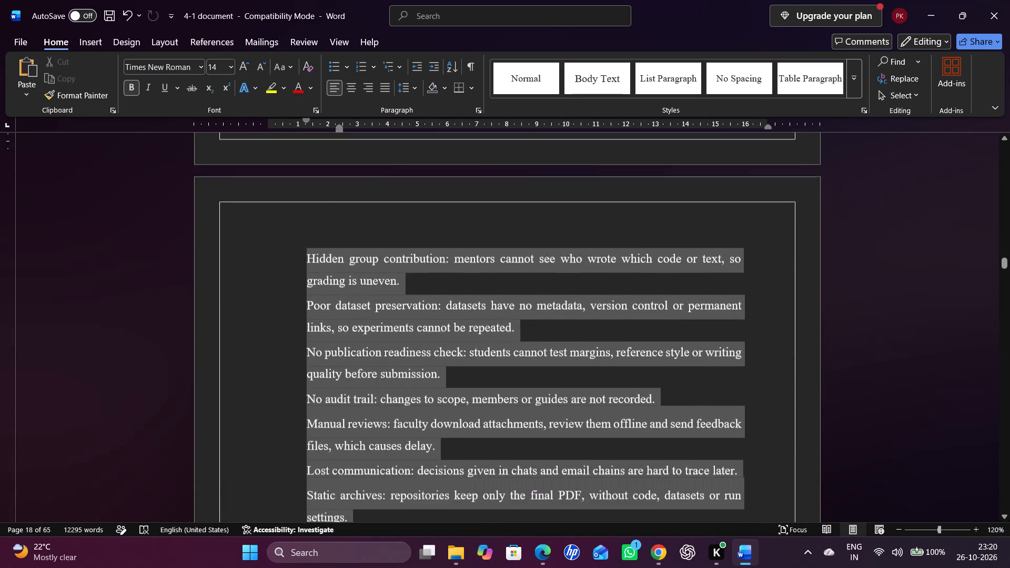
left_click_drag(477, 537, 477, 535)
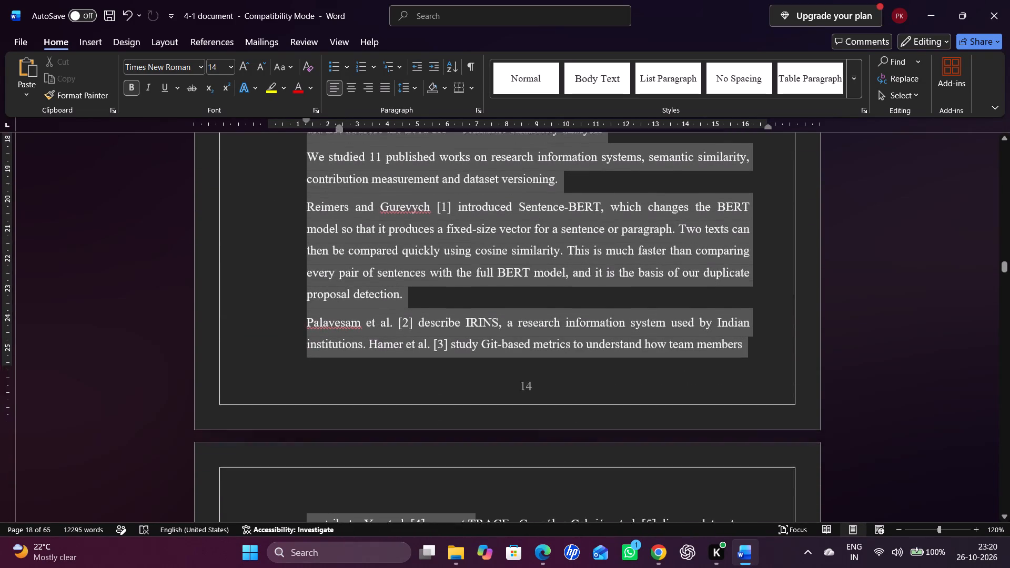
left_click_drag(477, 535, 454, 182)
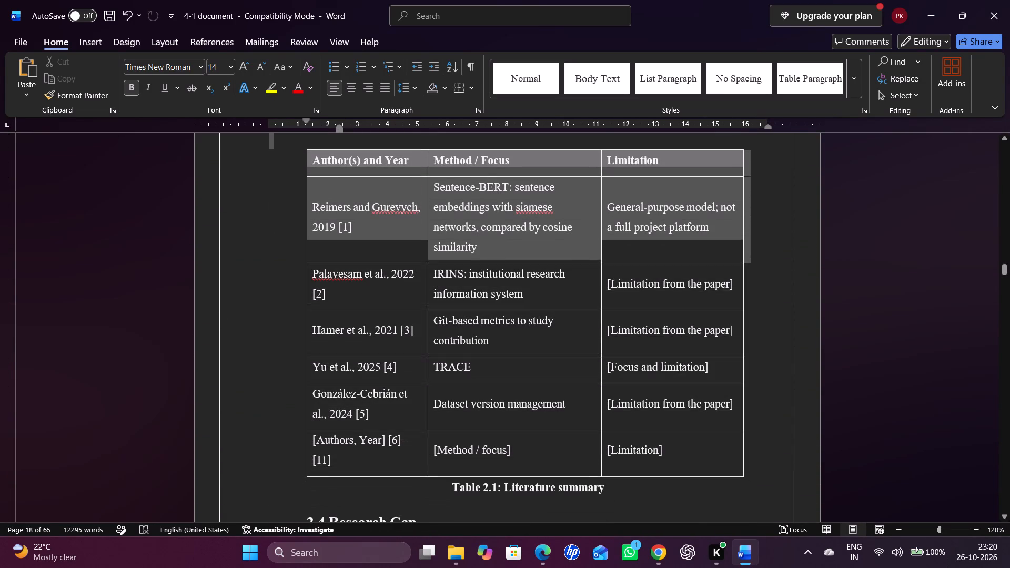
left_click_drag(454, 182, 611, 510)
key("ctrl+c")
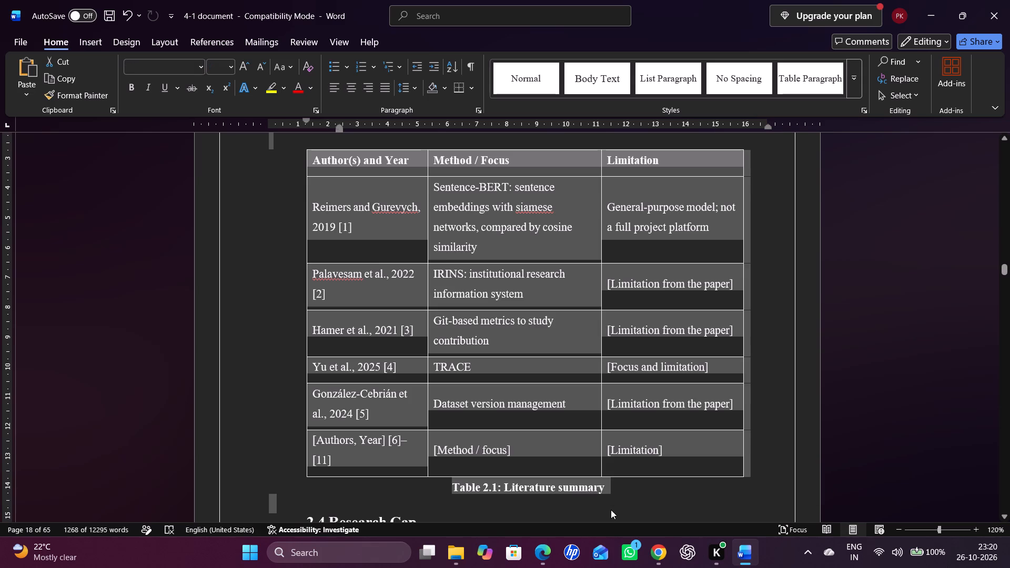
key("ctrl+c")
left_click(664, 556)
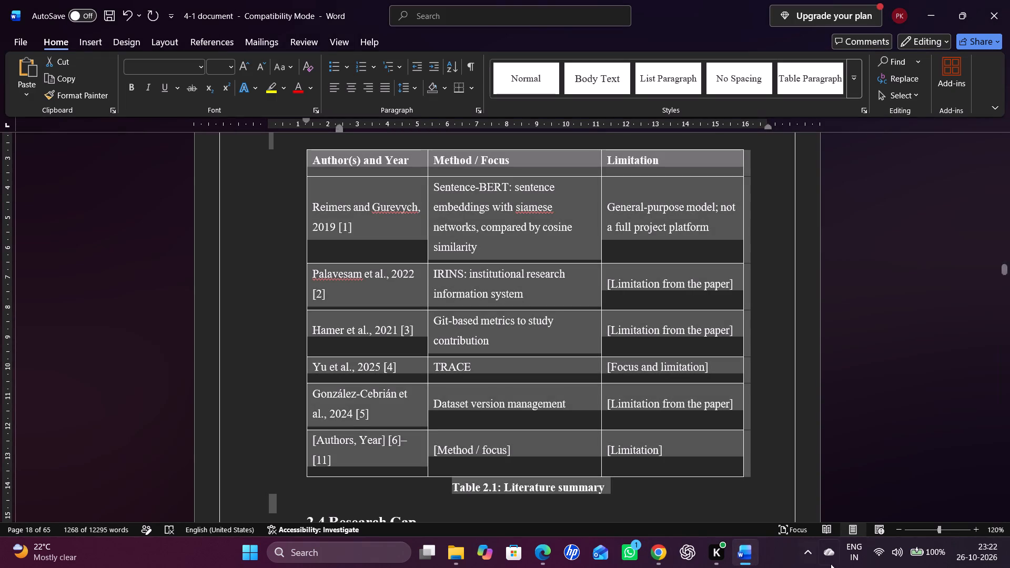
left_click(703, 500)
scroll(703, 500, "up", 1)
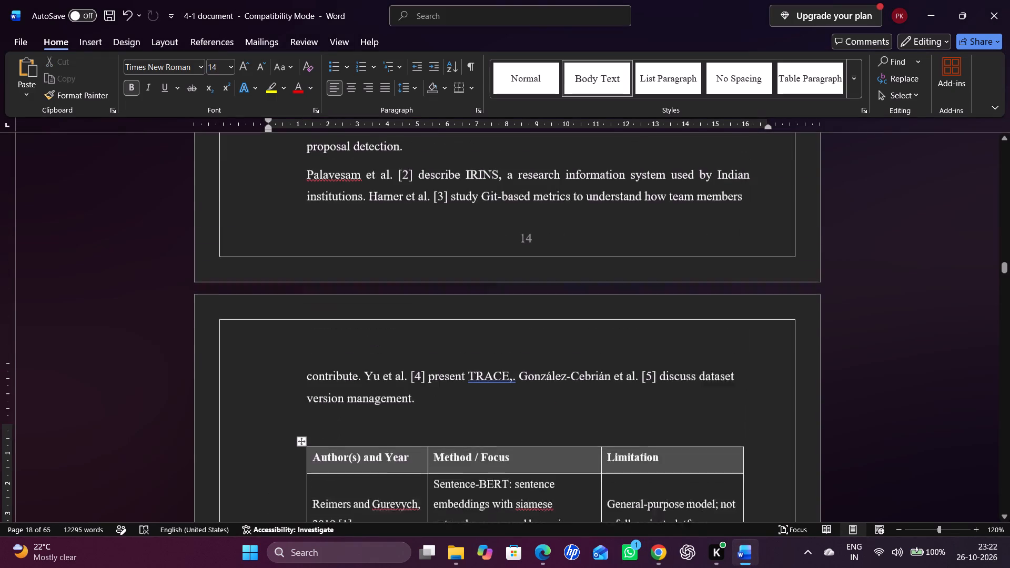
scroll(703, 500, "up", 3)
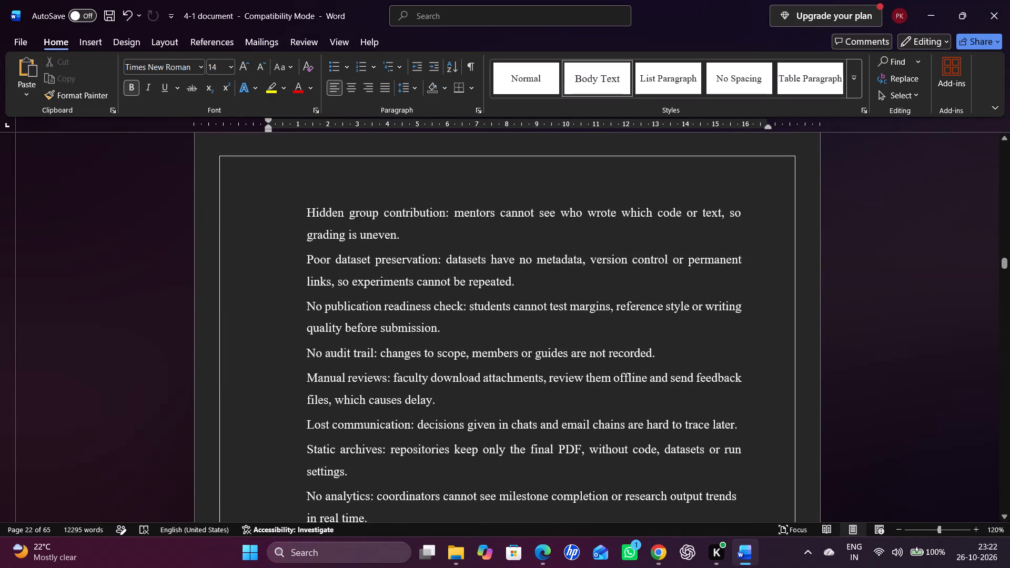
scroll(703, 500, "up", 3)
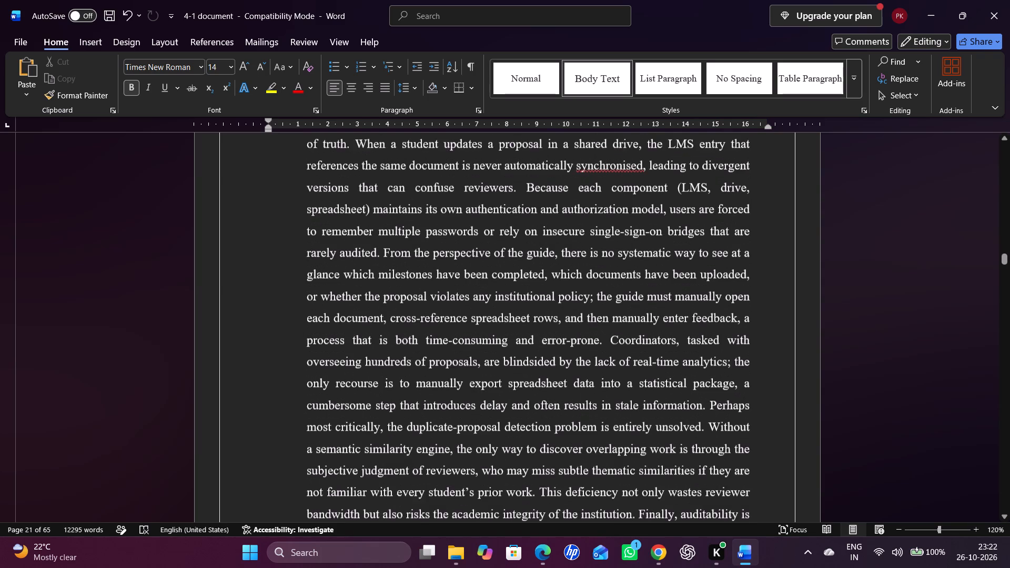
scroll(703, 500, "up", 3)
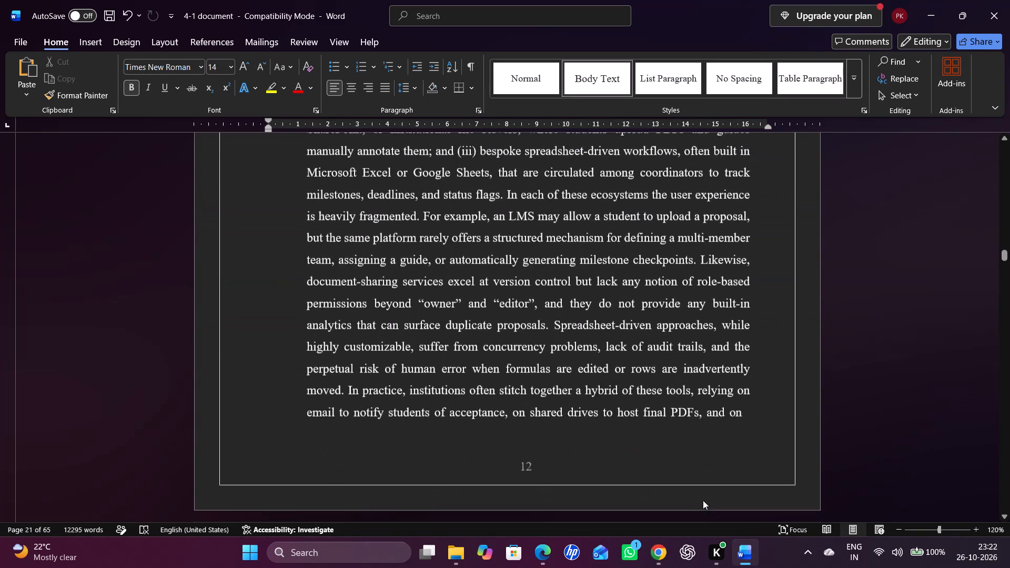
scroll(703, 500, "up", 1)
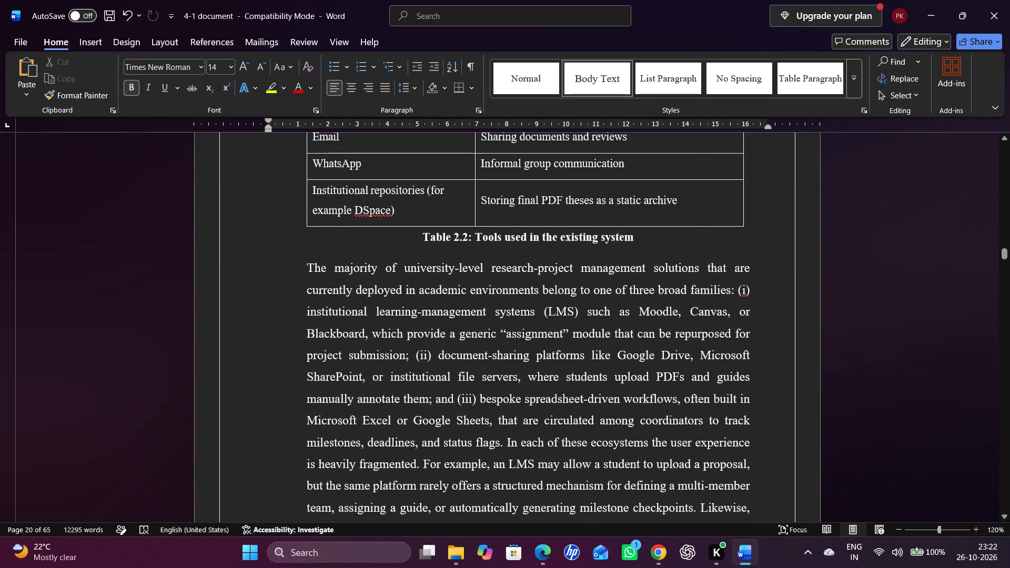
scroll(703, 500, "up", 1)
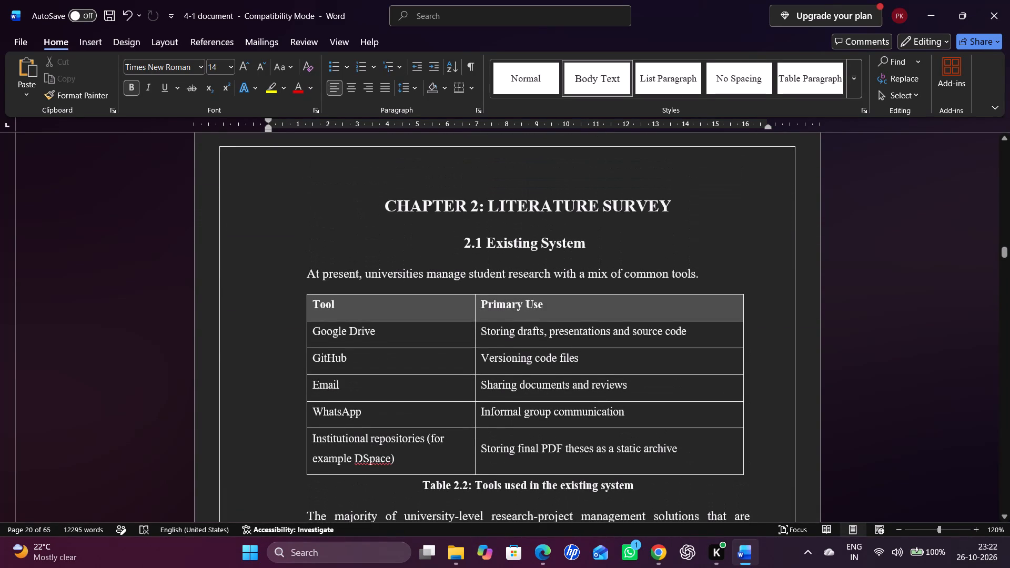
scroll(703, 500, "down", 1)
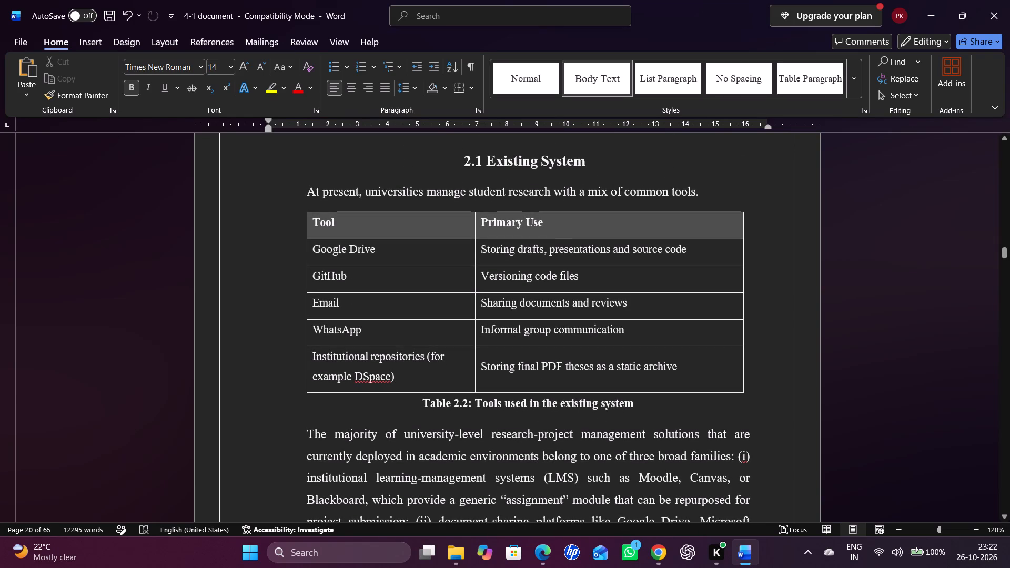
scroll(703, 500, "up", 4)
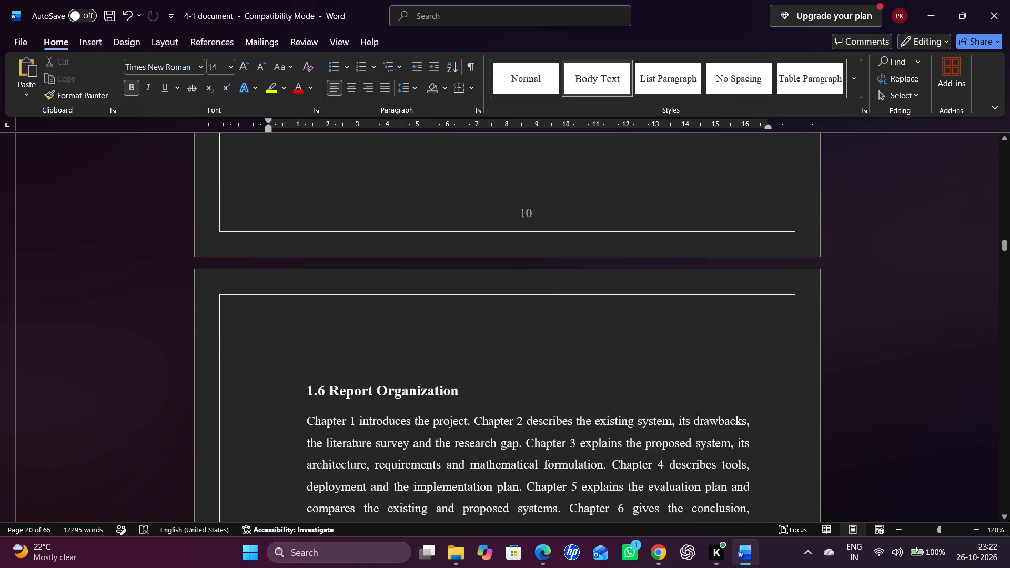
scroll(703, 500, "up", 3)
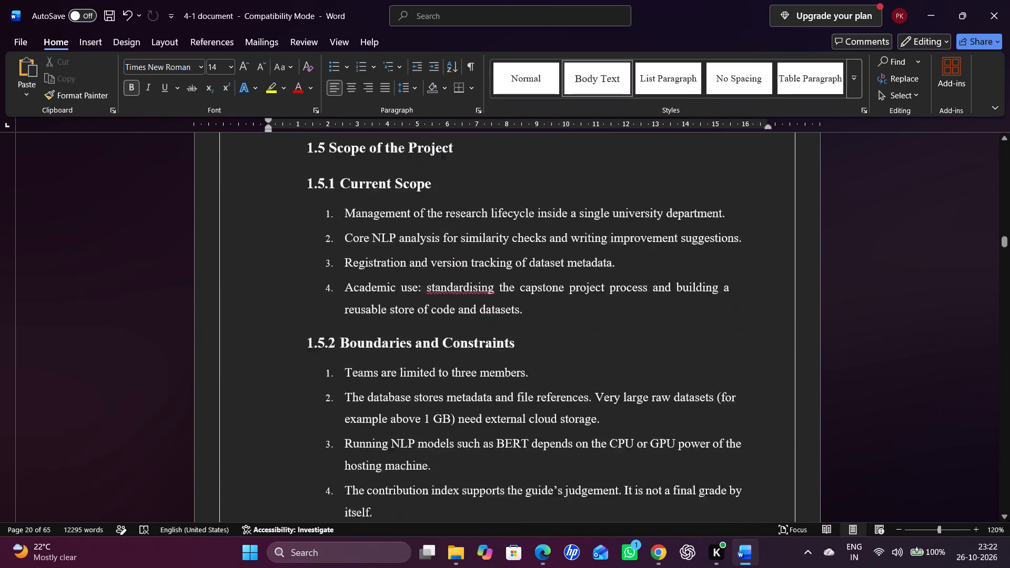
scroll(703, 500, "up", 2)
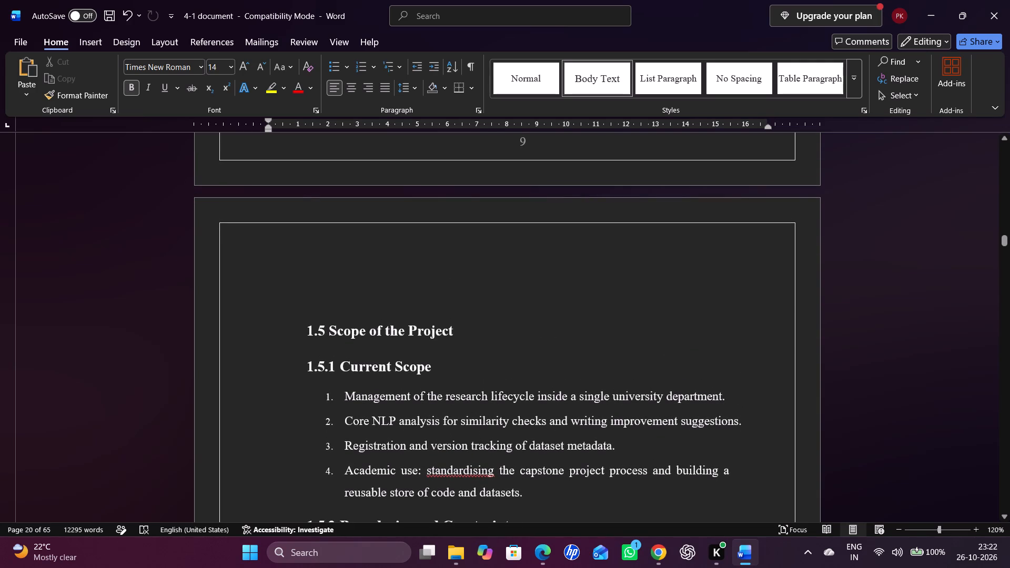
left_click(337, 350)
key("Return")
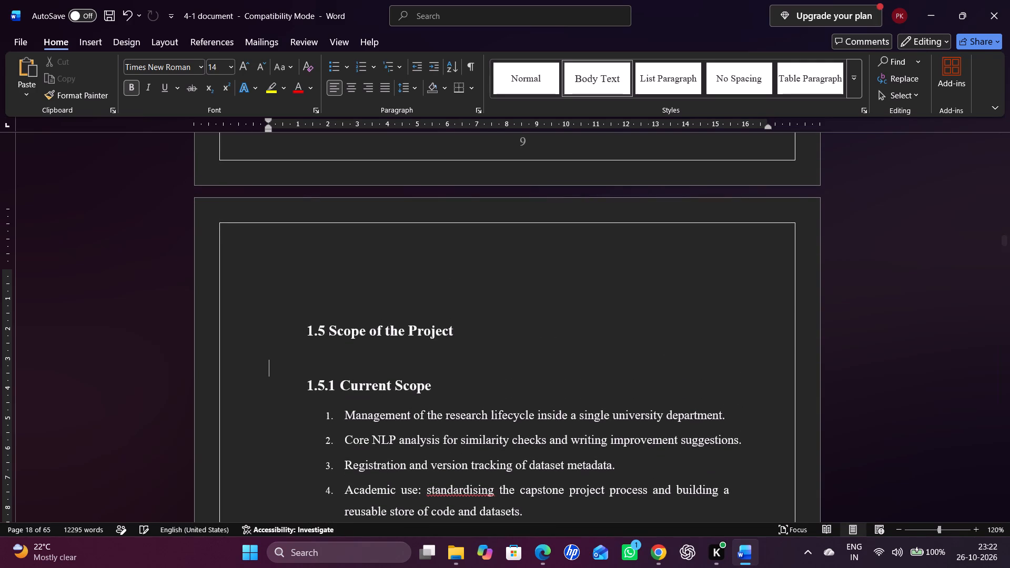
Switch to the ChatGPT reply in Chrome and copy the introductory paragraph under 1.4 Scope of the Project.
key("alt+Tab")
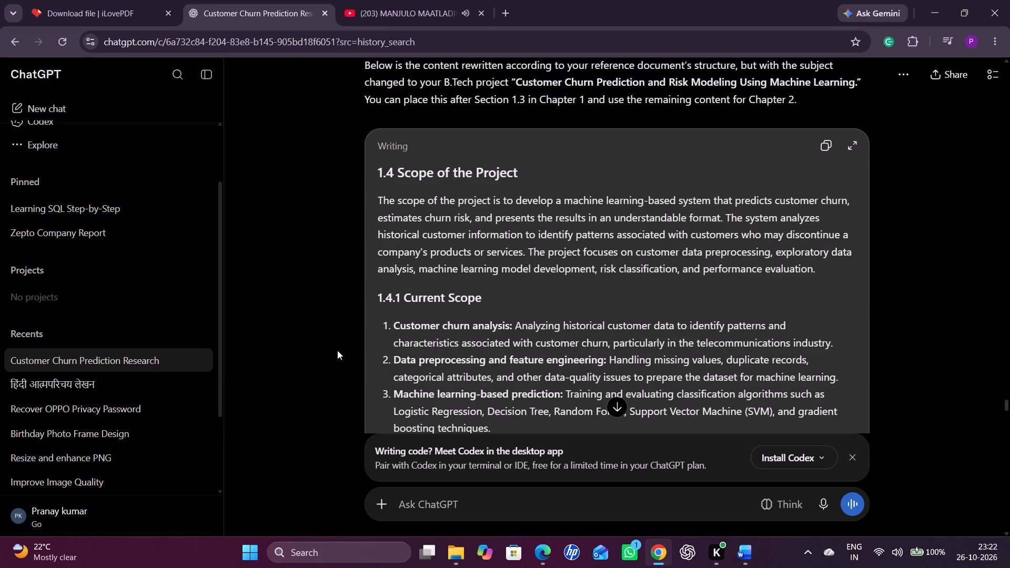
left_click_drag(377, 196, 431, 239)
left_click_drag(431, 239, 450, 254)
left_click_drag(379, 197, 795, 280)
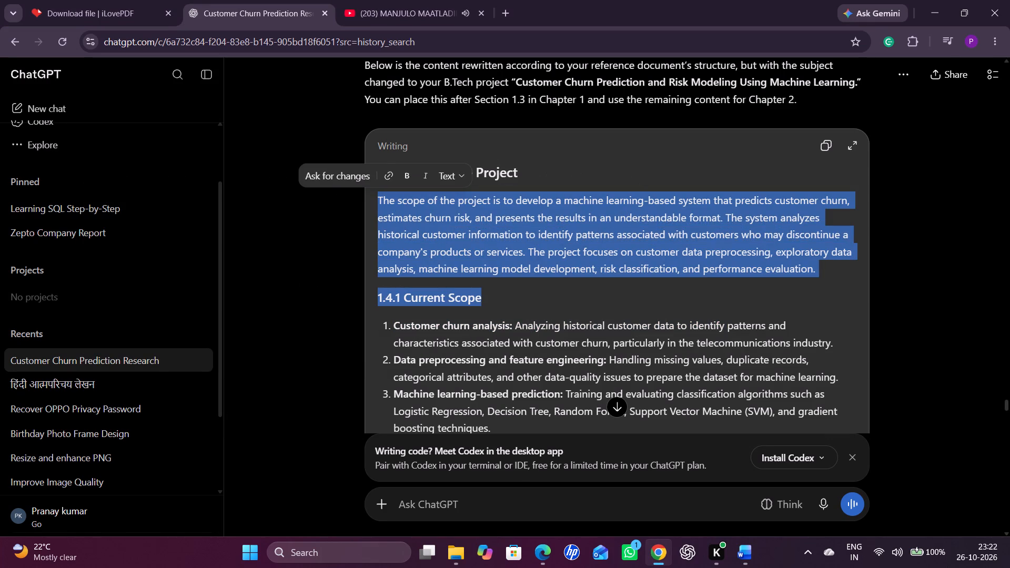
left_click_drag(795, 280, 825, 272)
key("ctrl+c")
key("ctrl+c")
Return to Word, insert another empty line under the 1.5 Scope of the Project heading, and set it to non-bold, size 12.
key("alt+Tab")
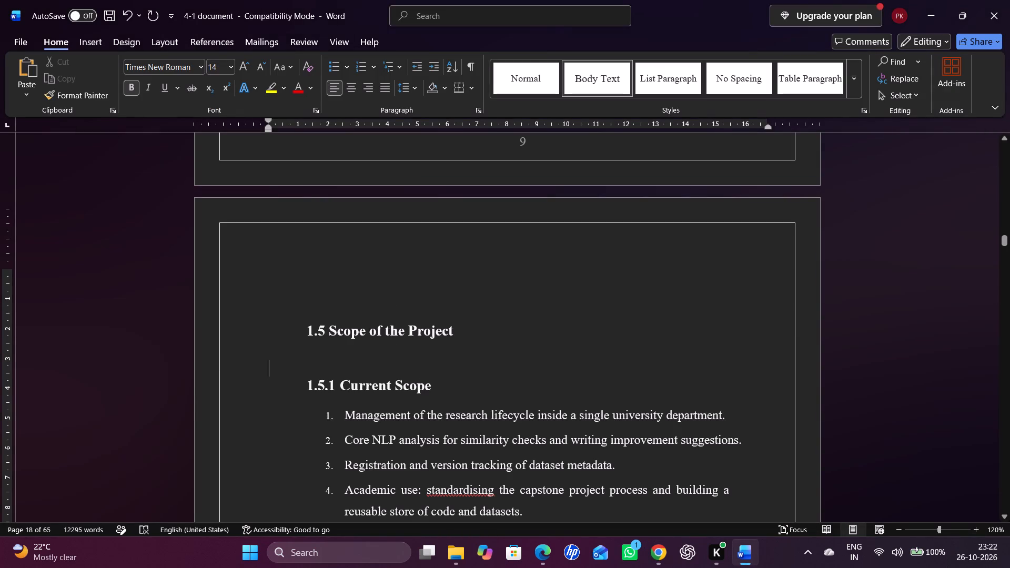
type("th")
key("BackSpace")
key("BackSpace")
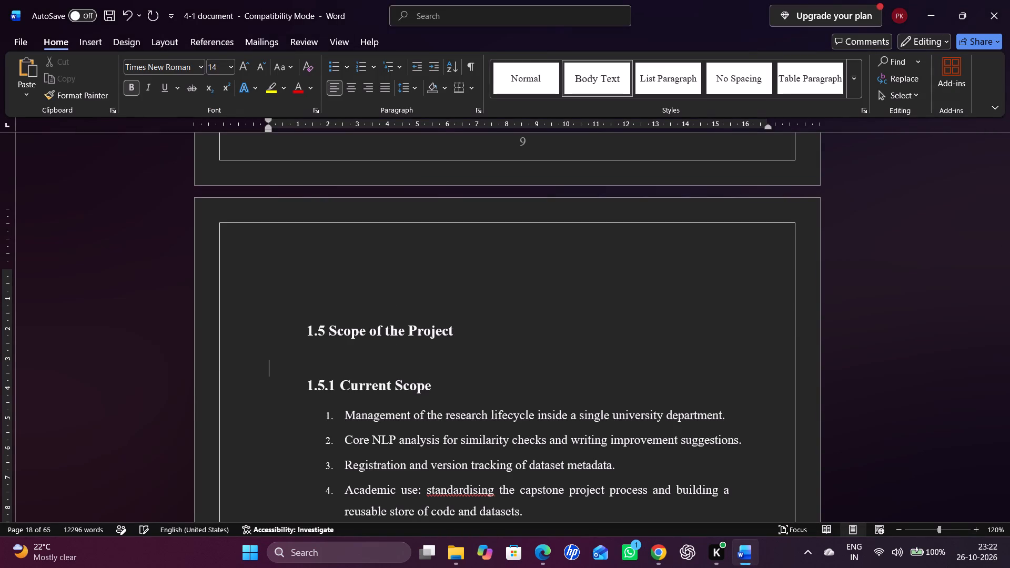
left_click(309, 354)
key("Return")
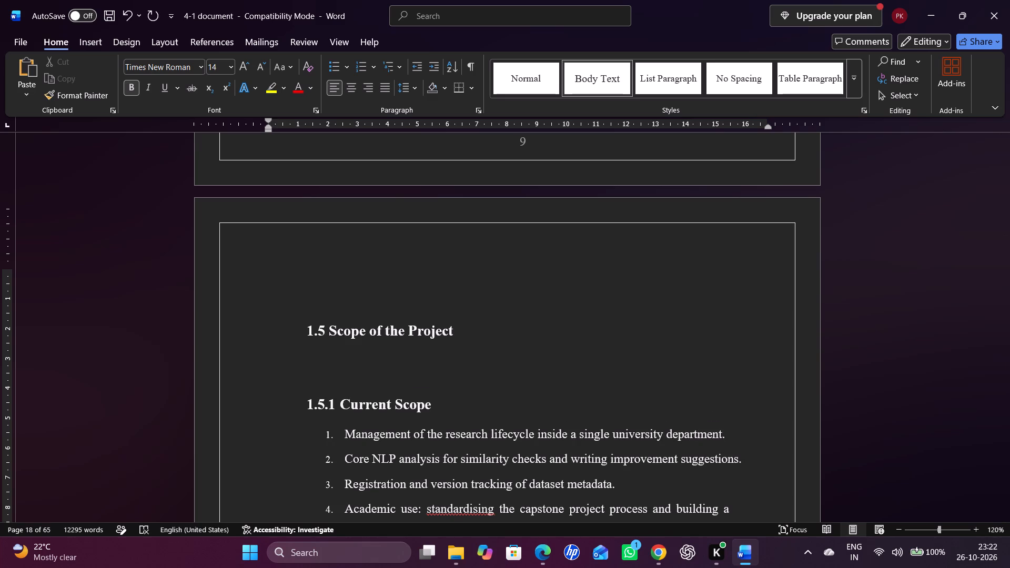
left_click(130, 90)
left_click(263, 68)
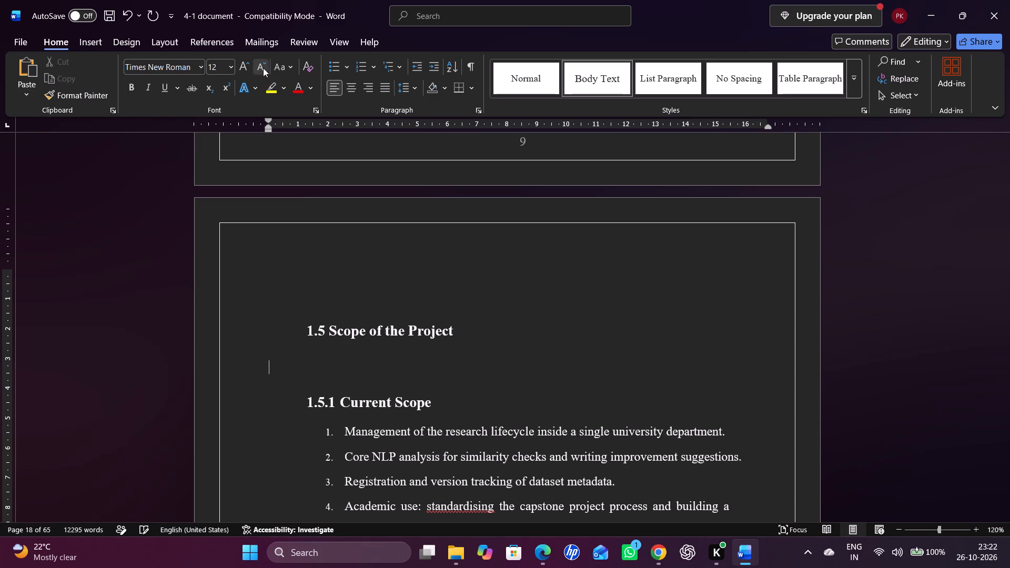
Paste the copied scope paragraph under the 1.5 Scope of the Project heading and remove the extra "The" before it.
type("the")
key("space")
key("ctrl+v")
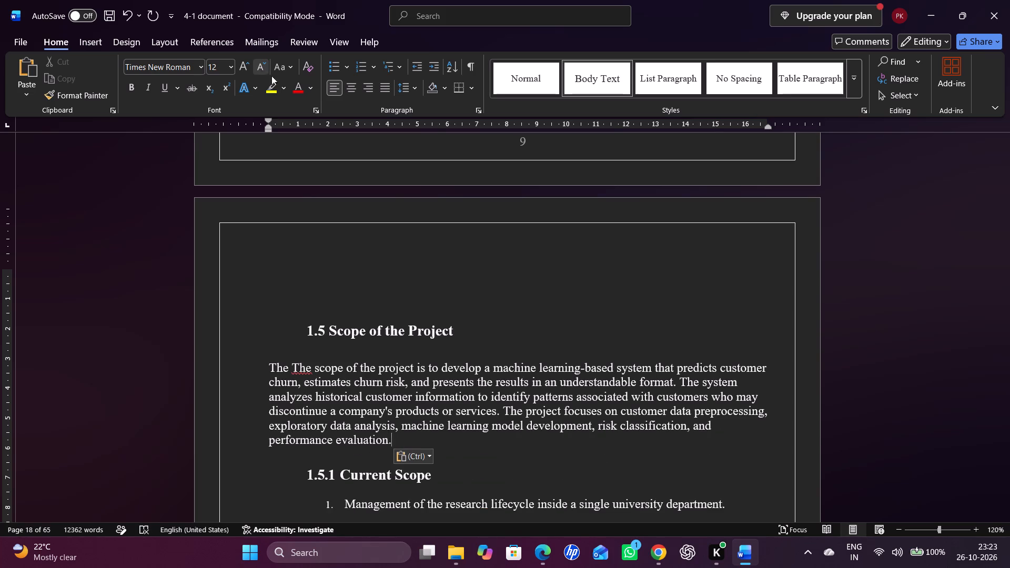
left_click(293, 365)
key("BackSpace")
key("BackSpace")
key("BackSpace")
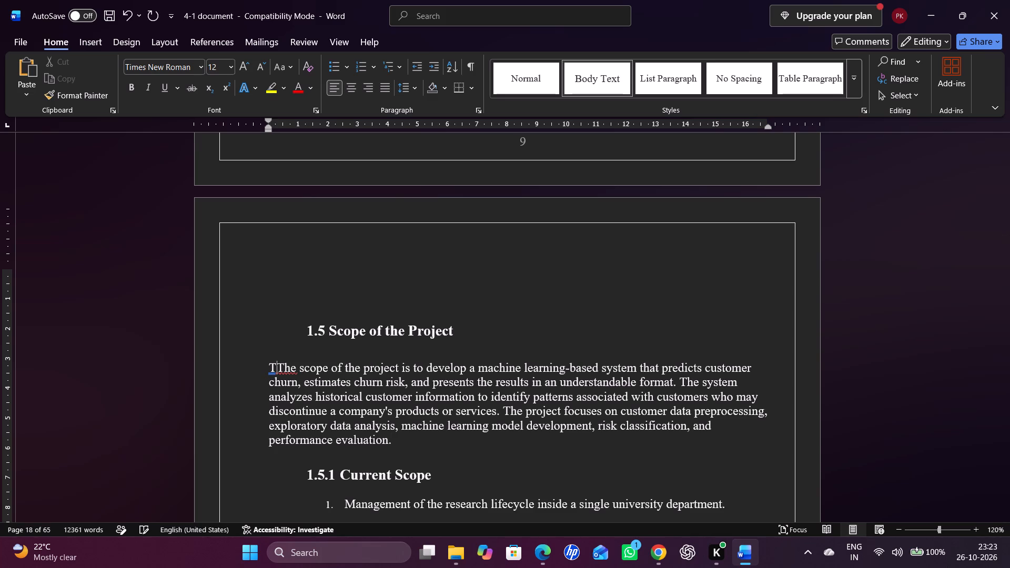
key("BackSpace")
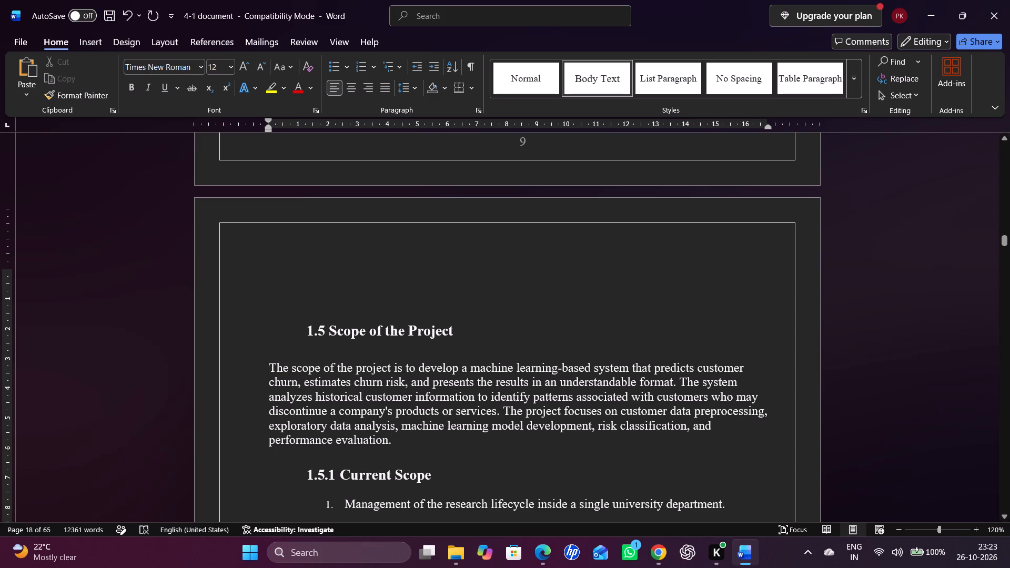
Set the line spacing of the new introductory paragraph under 1.5 Scope of the Project to 1.5.
left_click_drag(266, 358, 393, 447)
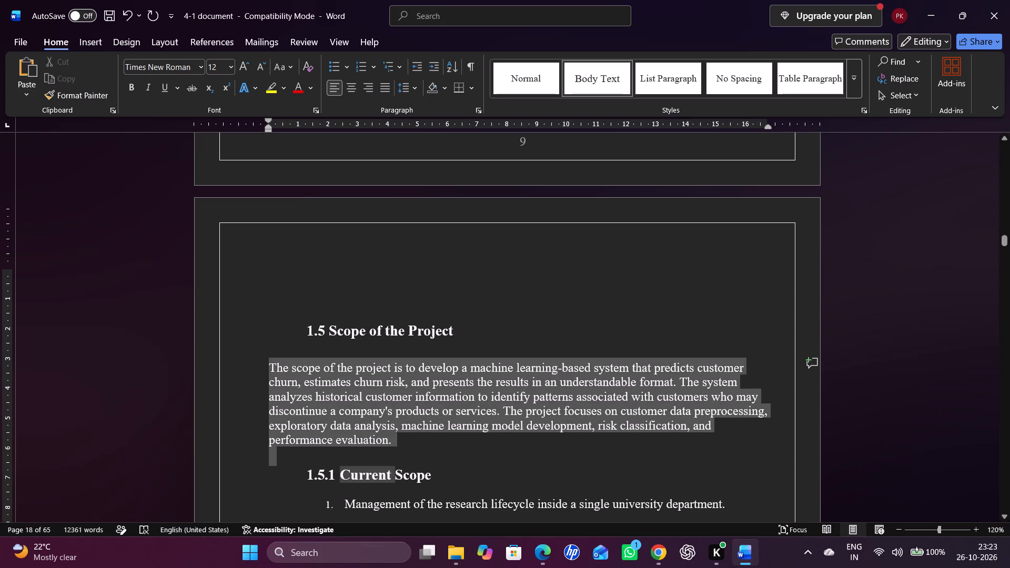
left_click_drag(393, 447, 395, 440)
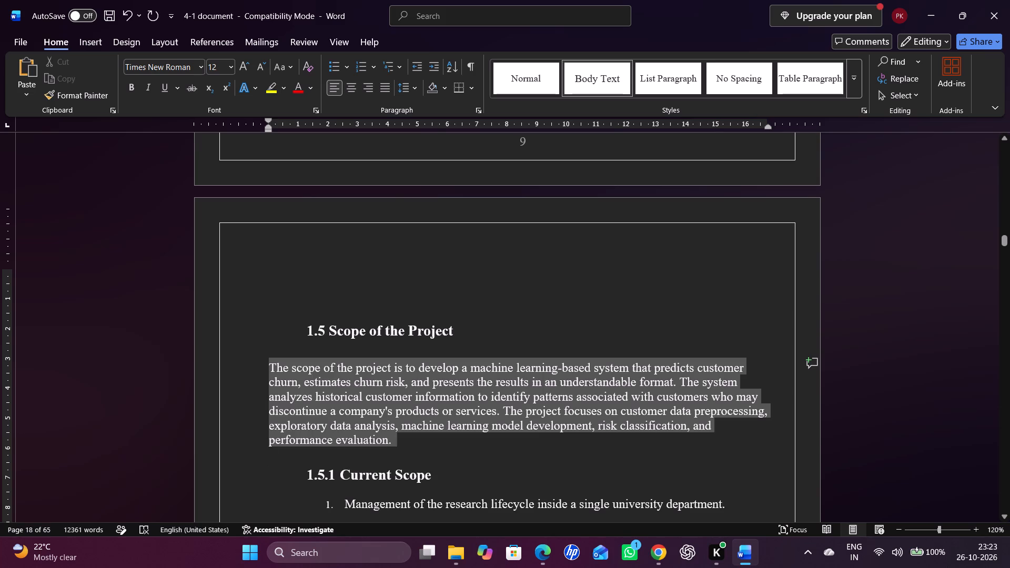
left_click_drag(395, 440, 390, 441)
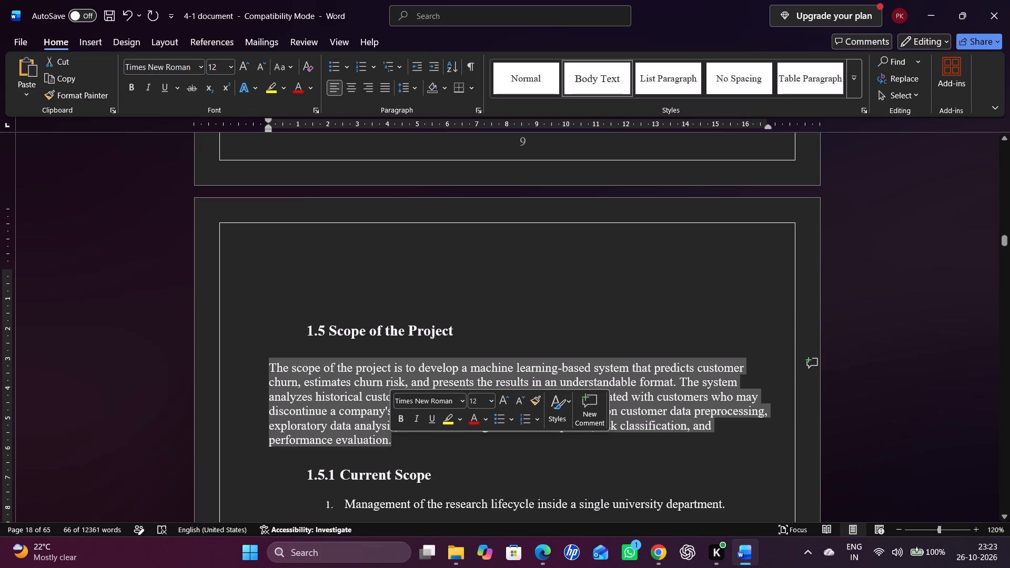
left_click(409, 88)
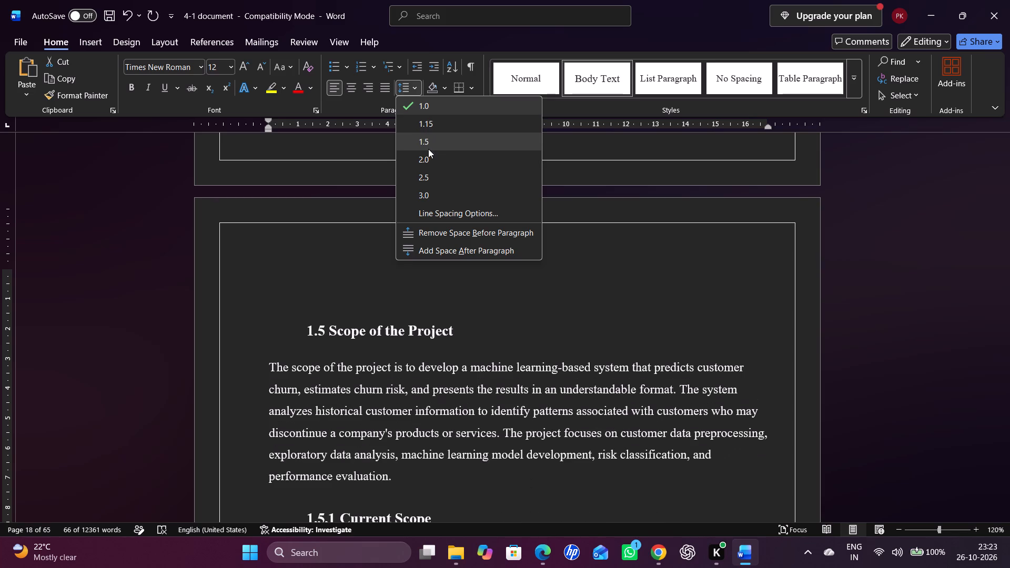
left_click(428, 146)
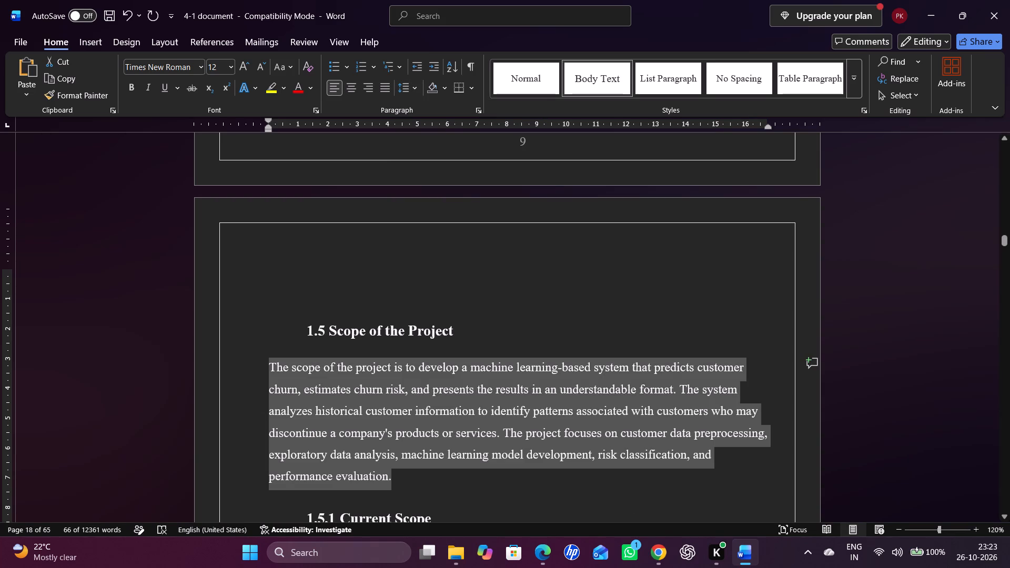
left_click(512, 319)
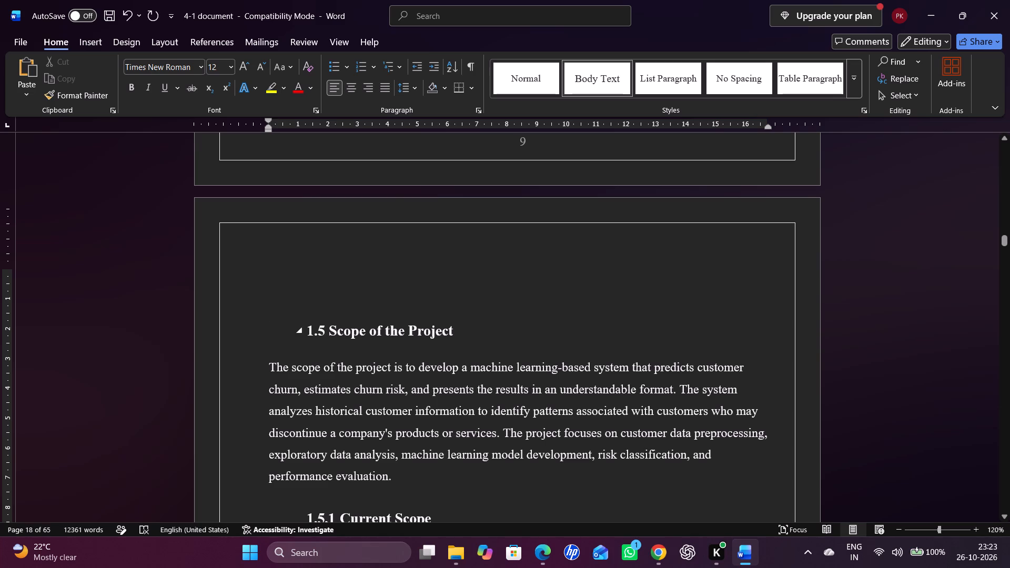
scroll(440, 366, "down", 2)
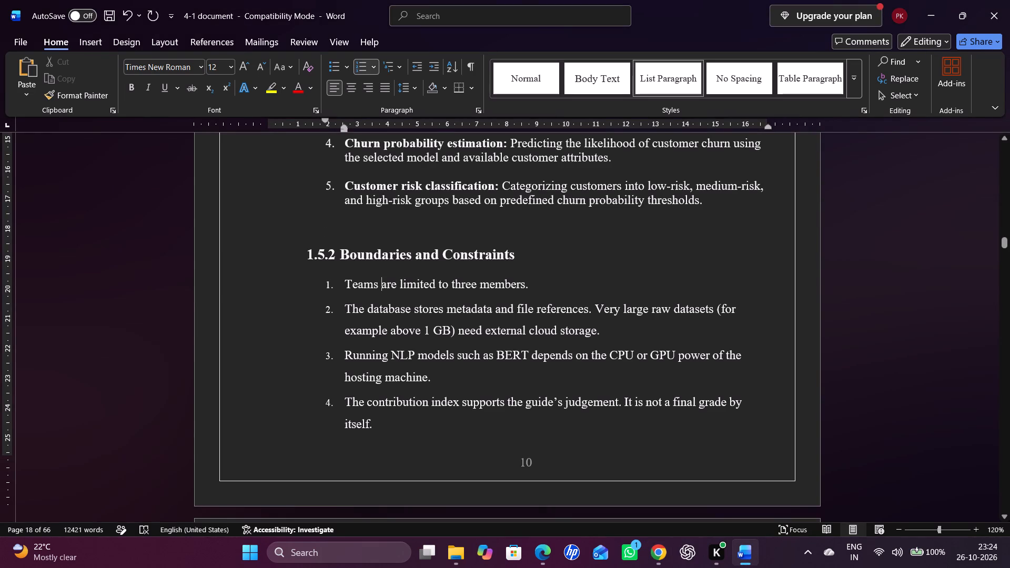
left_click(380, 285)
left_click_drag(380, 285, 436, 458)
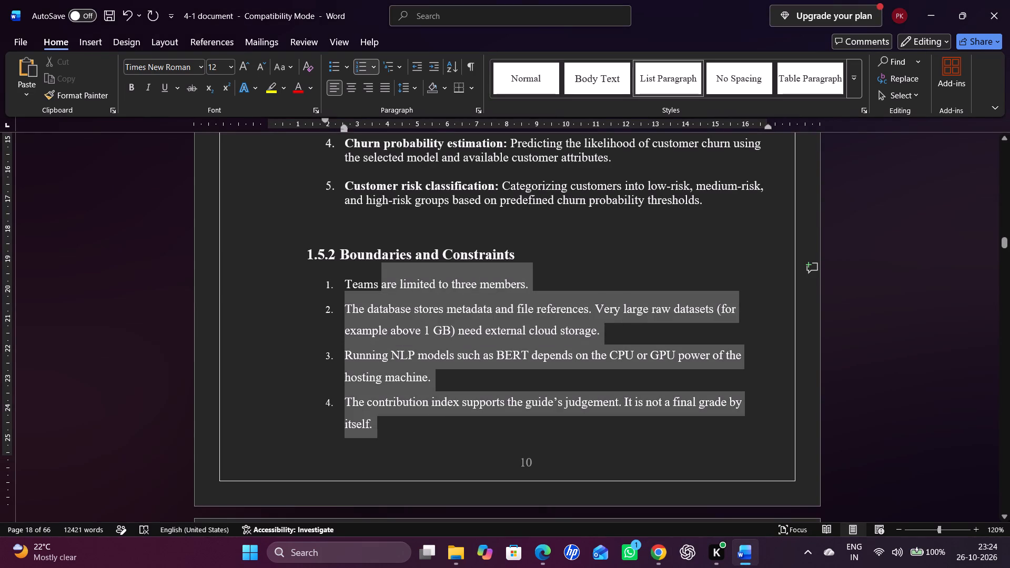
left_click_drag(436, 458, 466, 227)
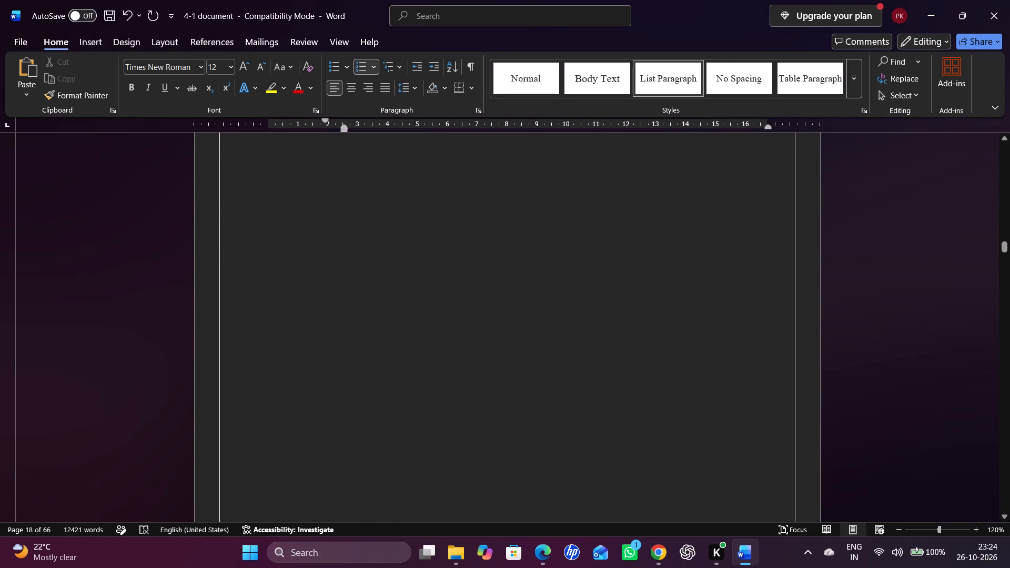
left_click_drag(466, 227, 476, 82)
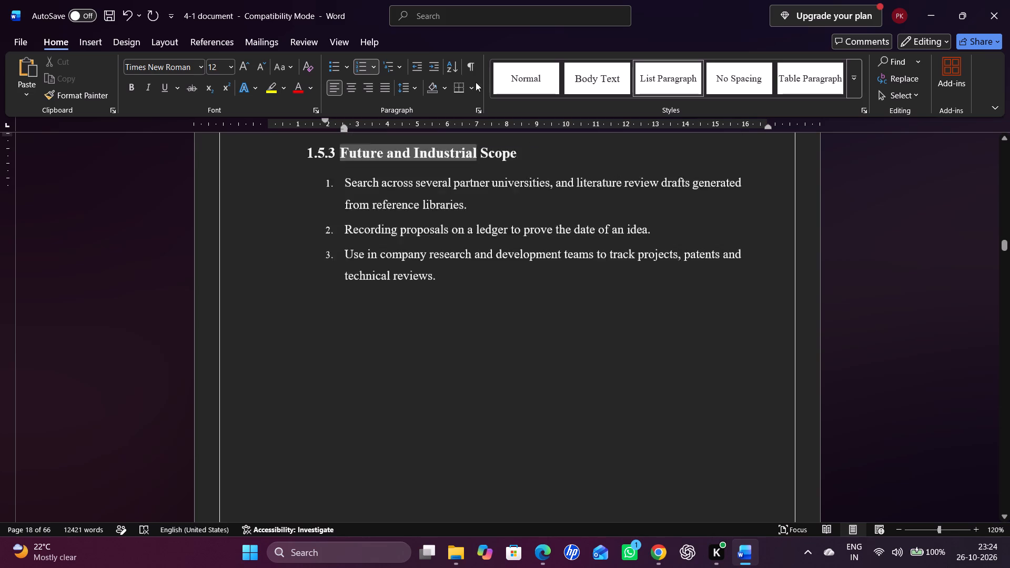
left_click_drag(476, 82, 422, 325)
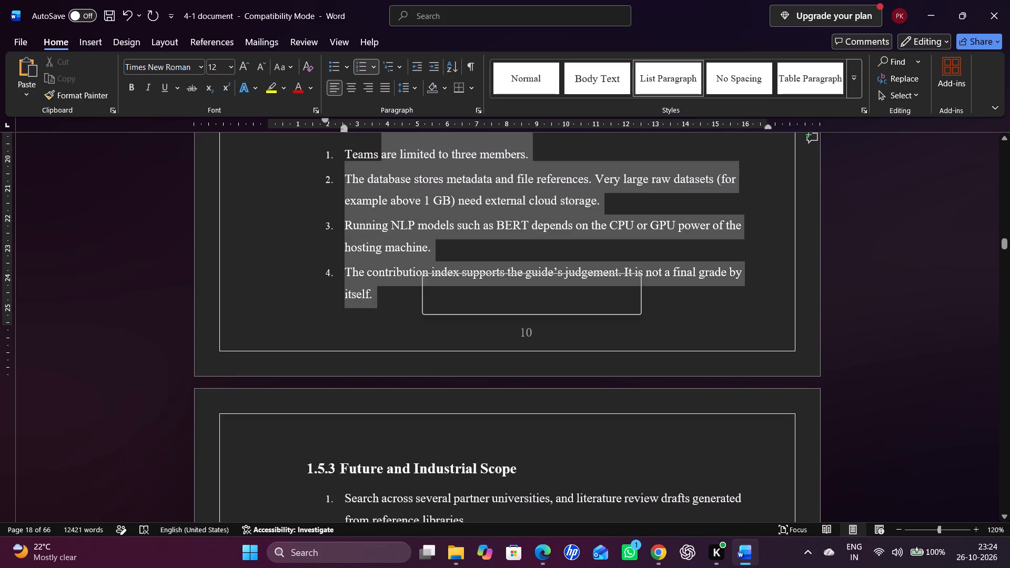
key("BackSpace")
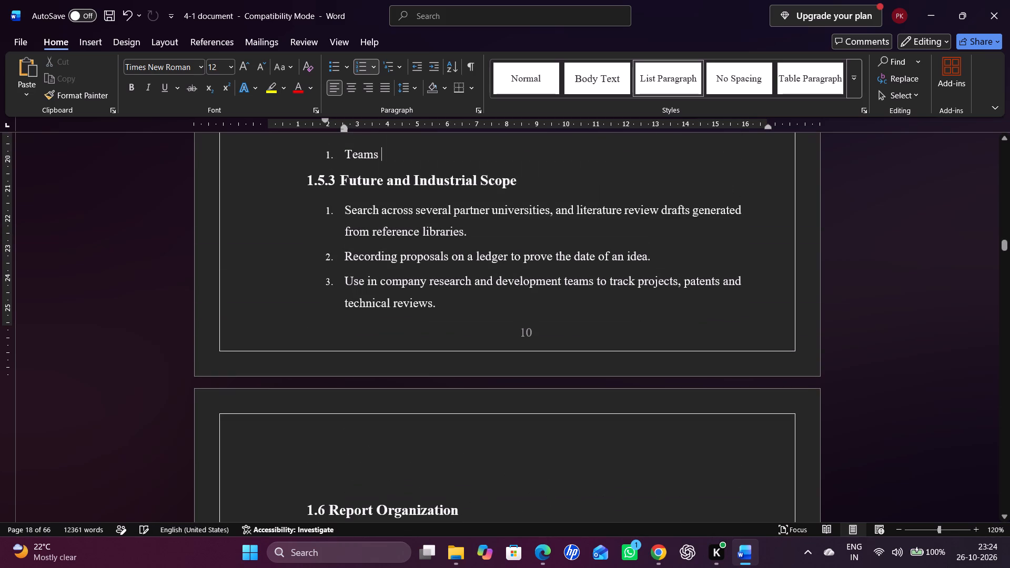
key("ctrl+v")
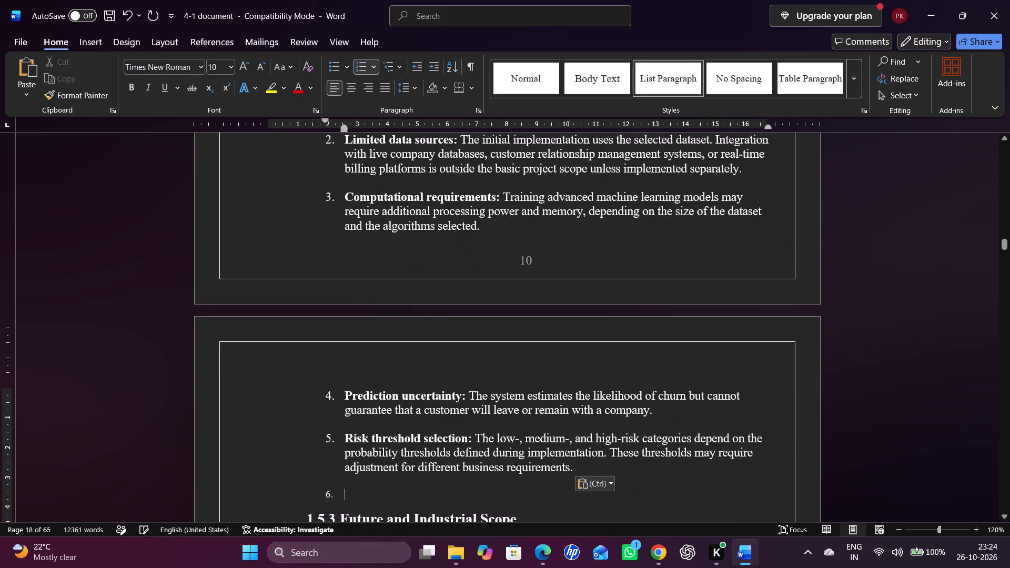
Delete the leftover word "Teams" before "Dataset dependency" in the first 1.5.2 Boundaries and Constraints item.
scroll(422, 325, "up", 1)
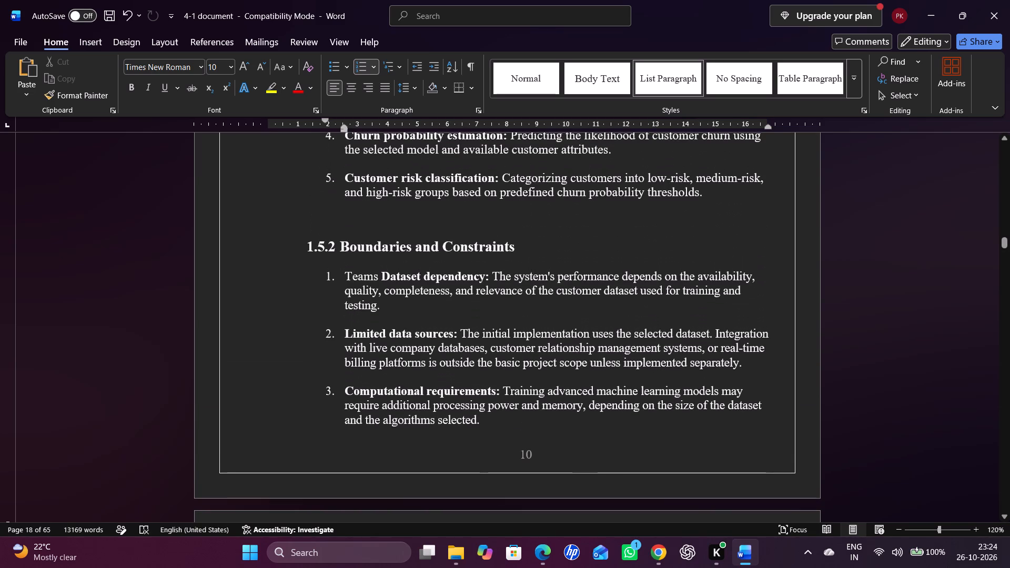
left_click(380, 274)
key("BackSpace")
key("BackSpace")
key("BackSpace")
key("BackSpace")
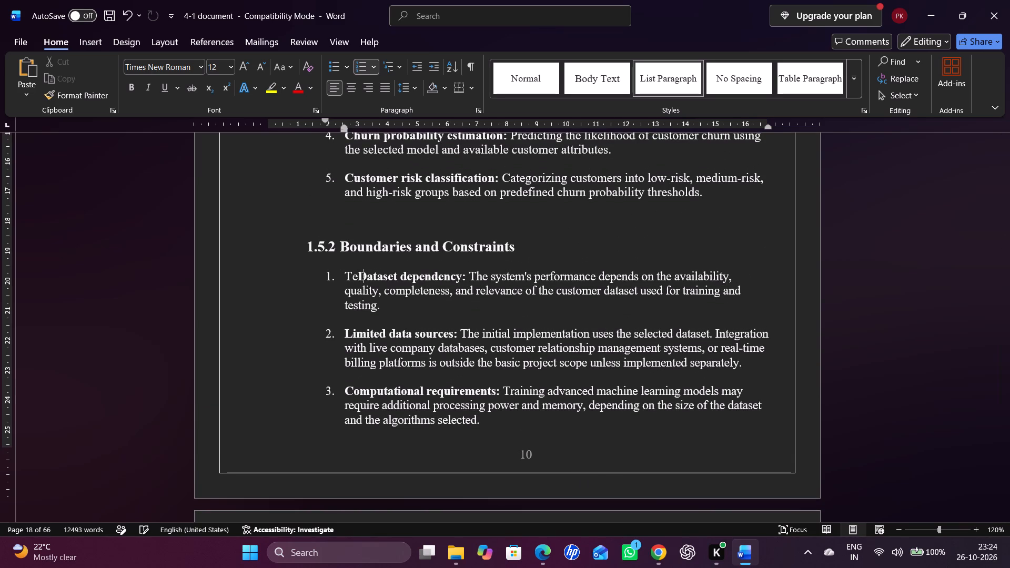
Delete the remaining letters "Te" before "Dataset dependency" in the first 1.5.2 Boundaries and Constraints item.
key("BackSpace")
key("BackSpace")
Remove the empty numbered item 6 at the end of the 1.5.2 Boundaries and Constraints list.
scroll(380, 274, "down", 1)
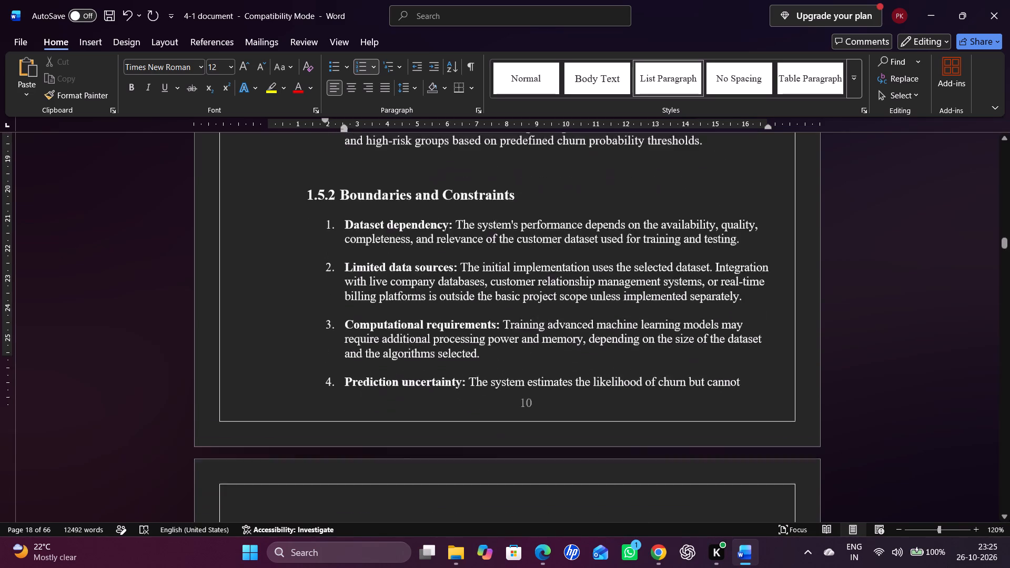
scroll(380, 274, "down", 2)
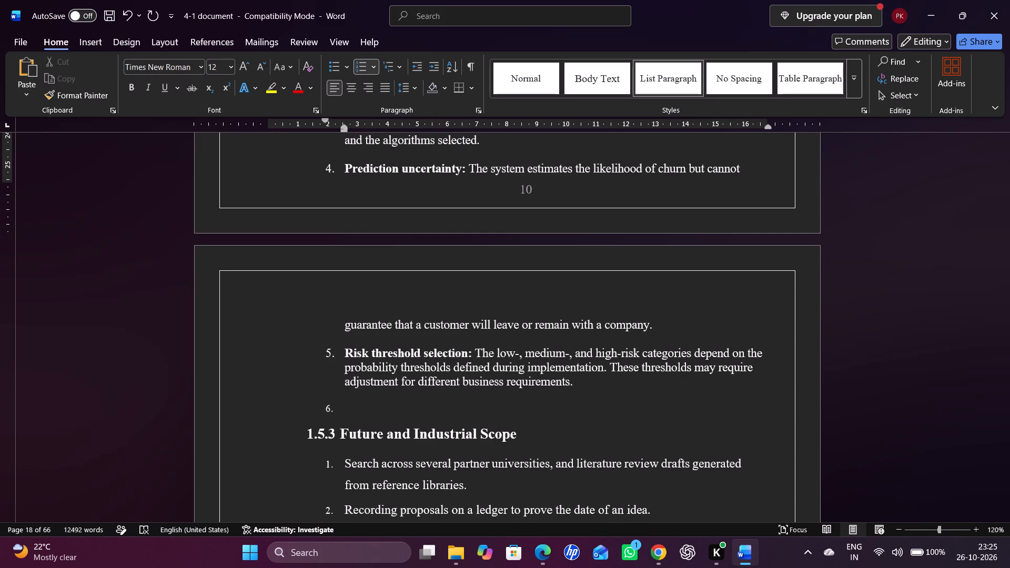
left_click(335, 410)
key("BackSpace")
key("BackSpace")
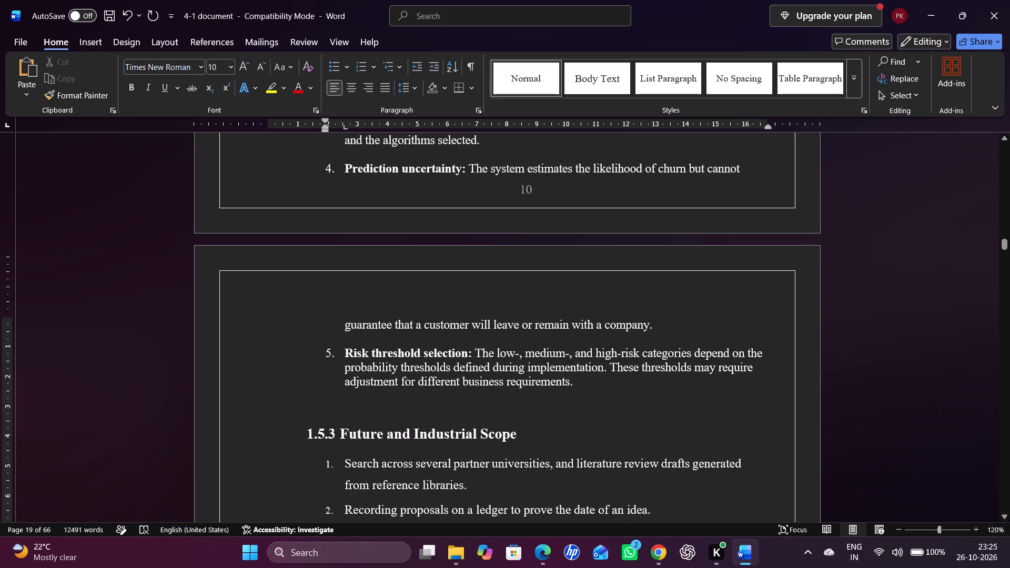
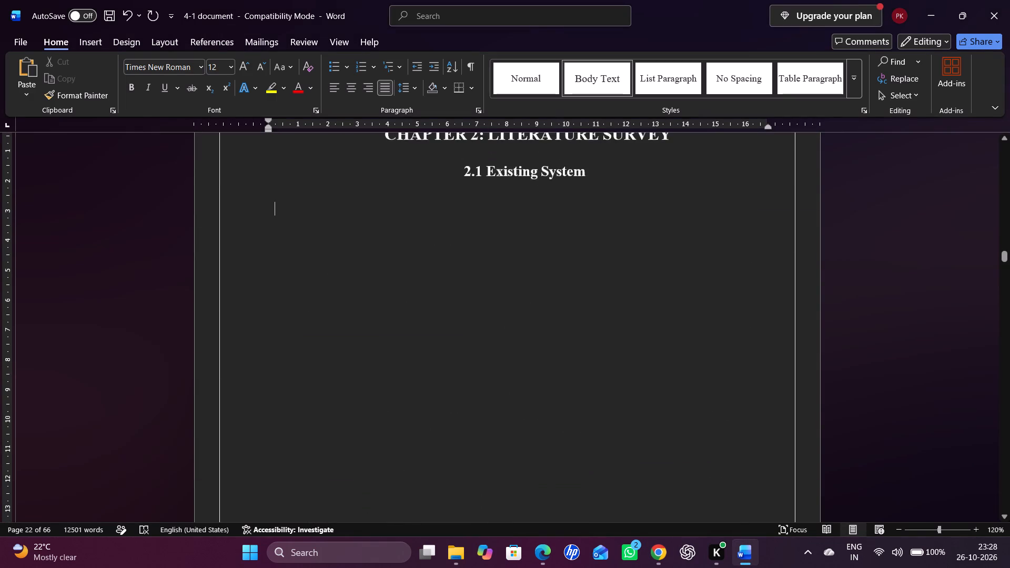
key("ctrl+v")
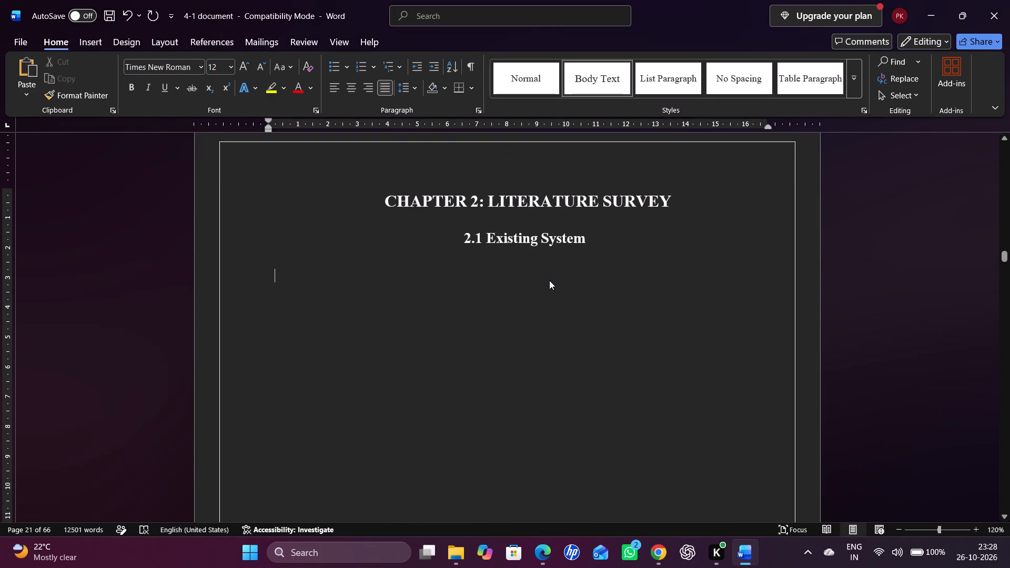
scroll(549, 280, "up", 1)
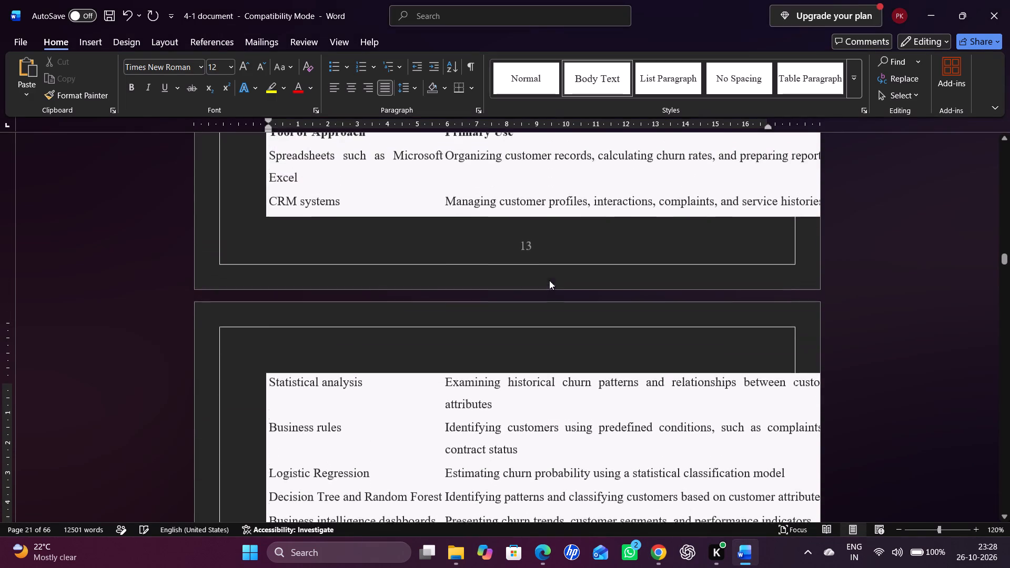
scroll(549, 280, "up", 3)
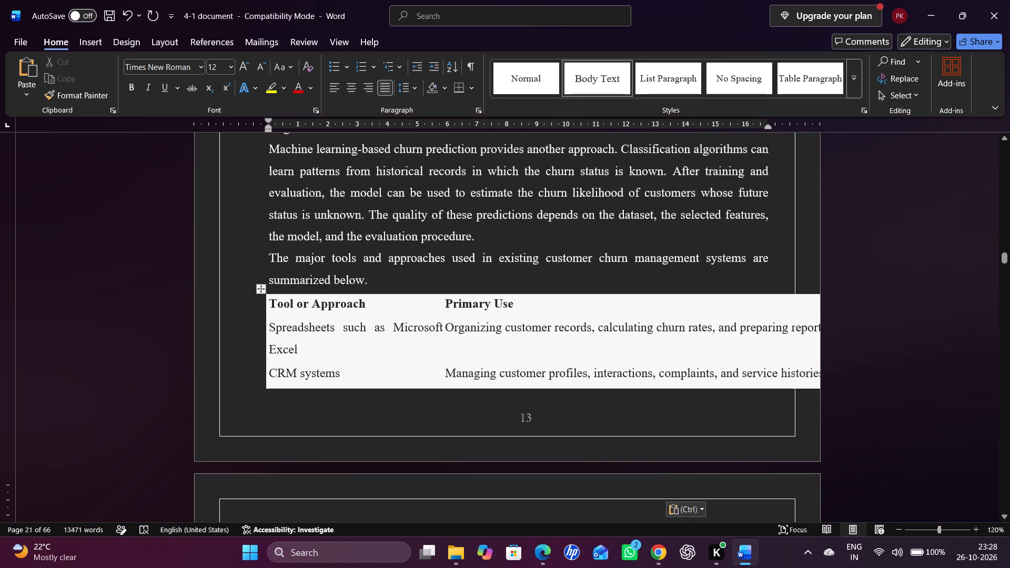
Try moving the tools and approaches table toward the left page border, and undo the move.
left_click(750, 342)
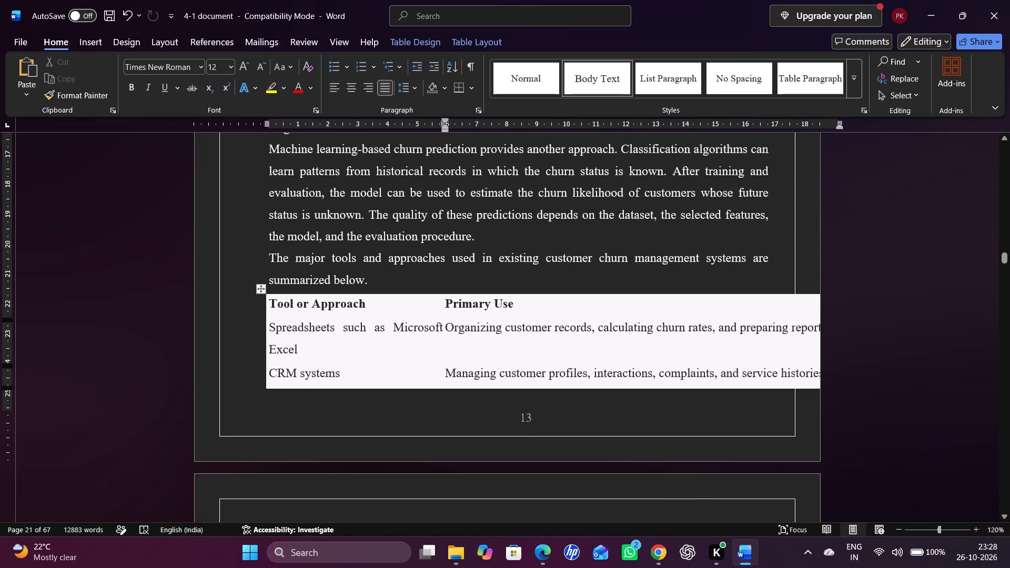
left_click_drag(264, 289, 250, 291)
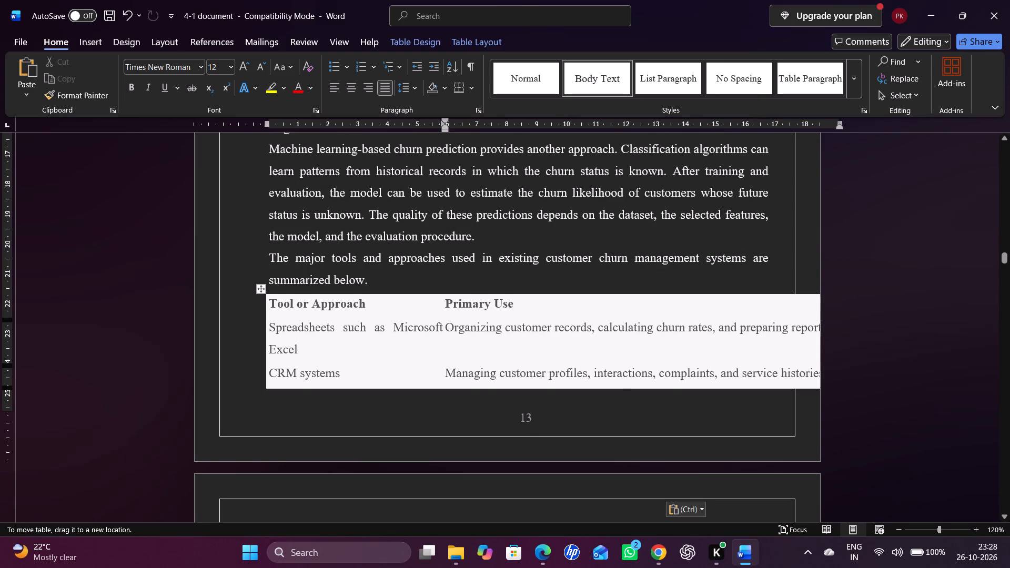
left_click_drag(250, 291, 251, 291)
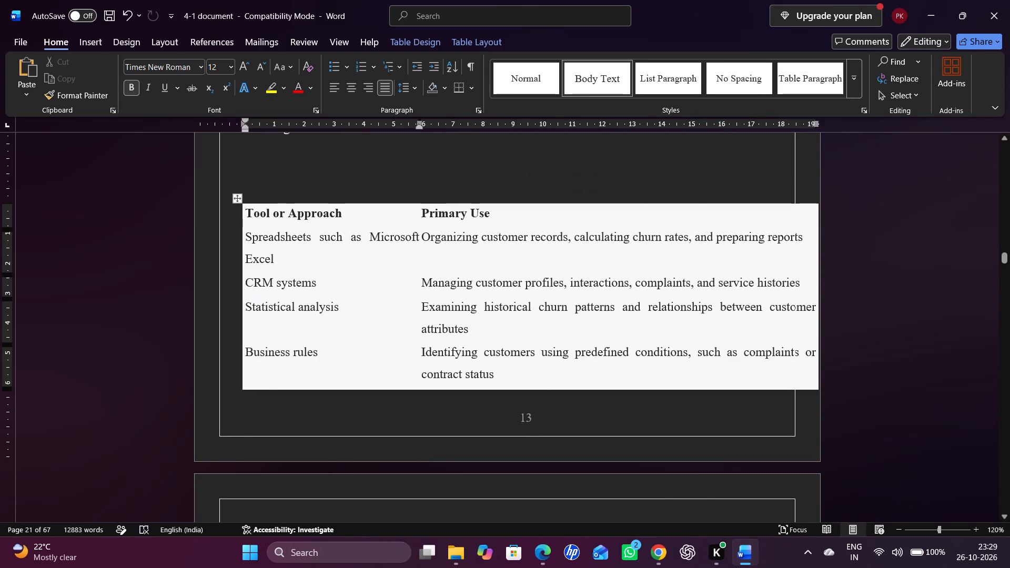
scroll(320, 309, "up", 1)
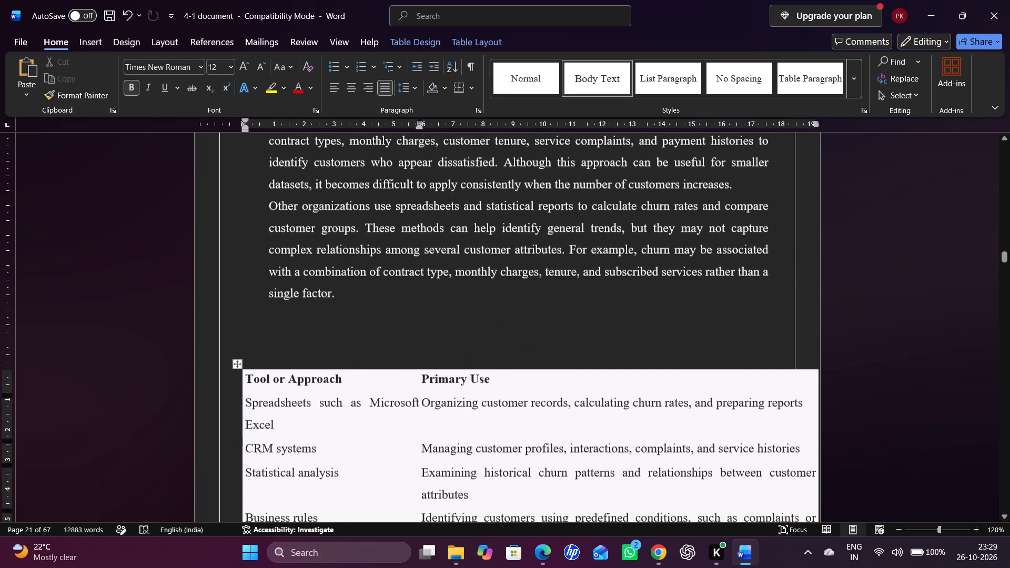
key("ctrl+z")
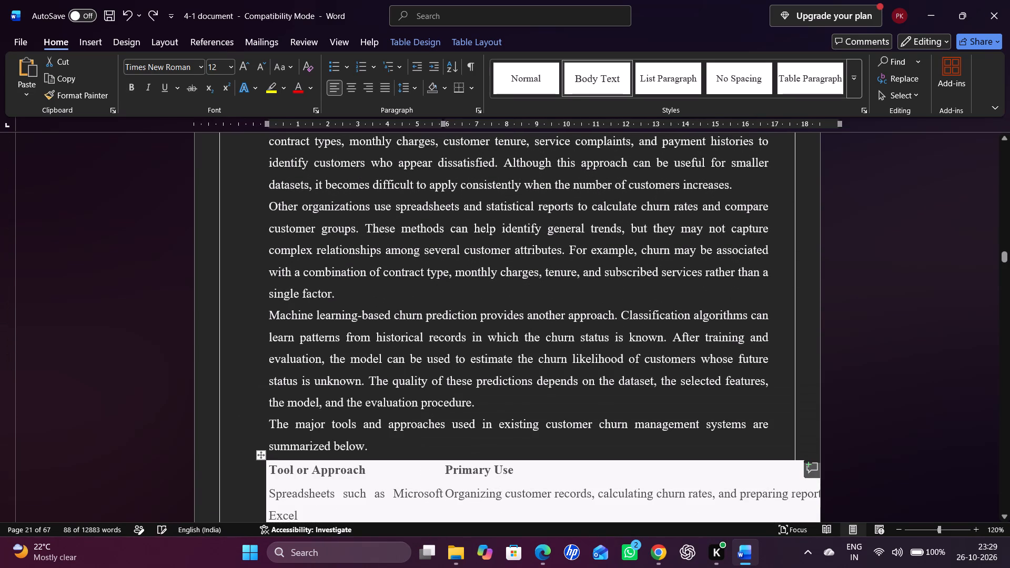
Shrink the tools and approaches table to about 17 cm wide so it fits inside the page border.
scroll(439, 337, "right", 1)
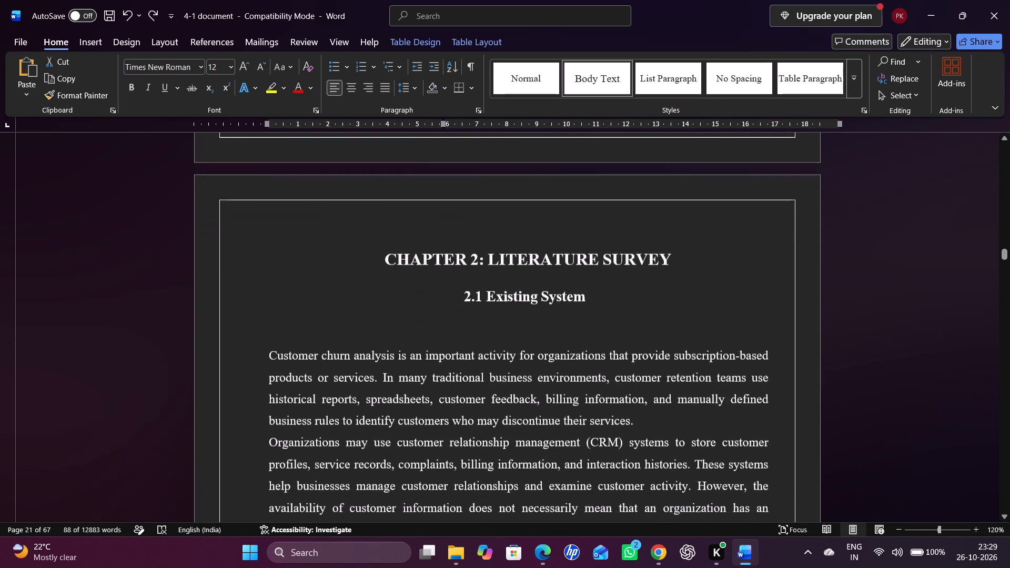
scroll(439, 337, "right", 1)
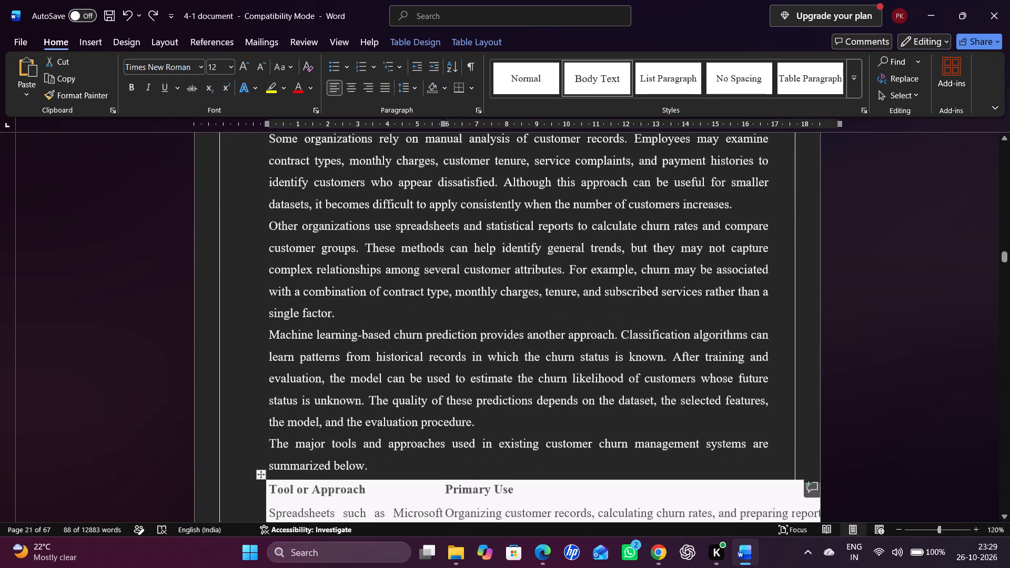
scroll(439, 337, "right", 1)
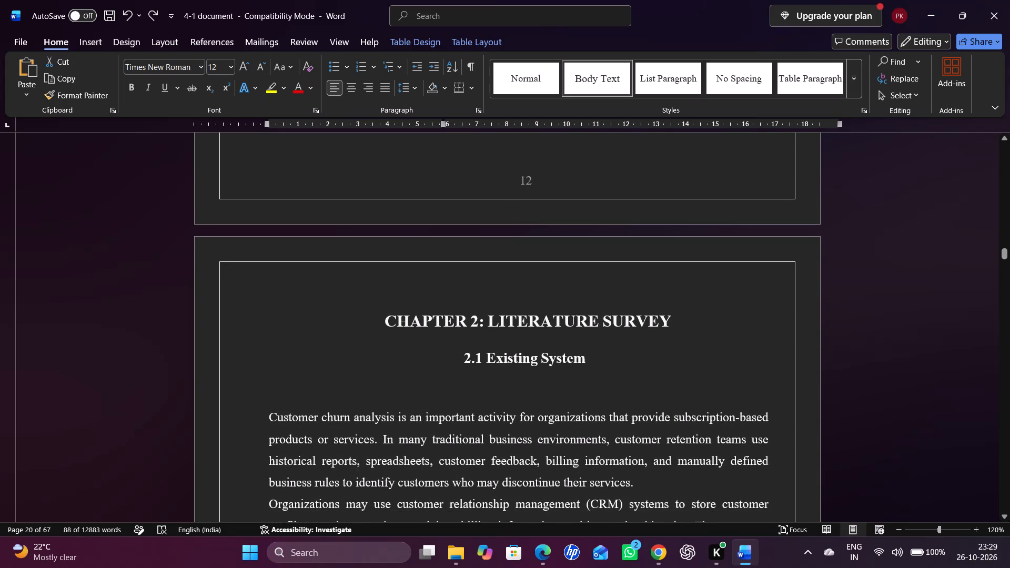
scroll(439, 337, "down", 1)
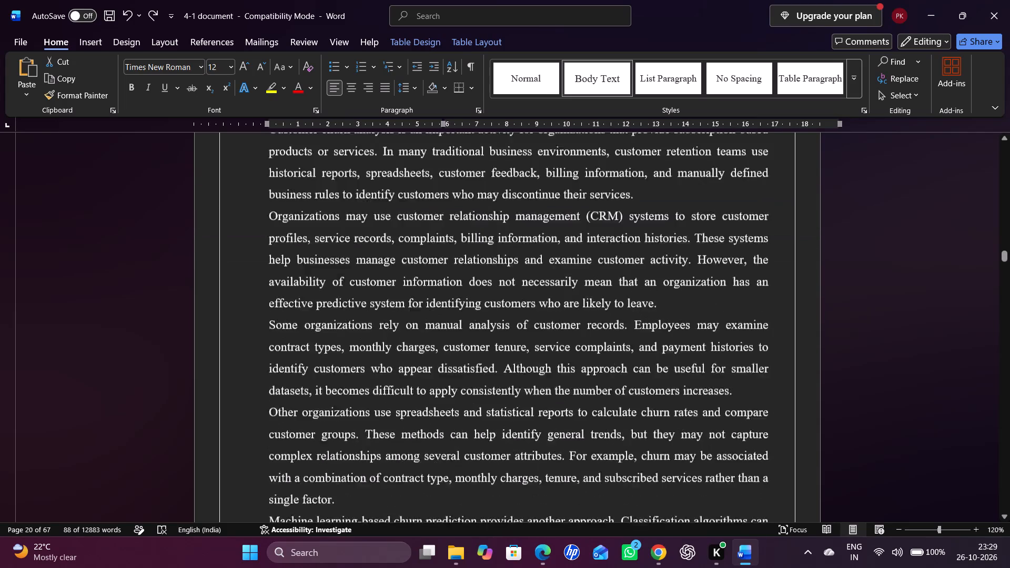
scroll(439, 337, "down", 2)
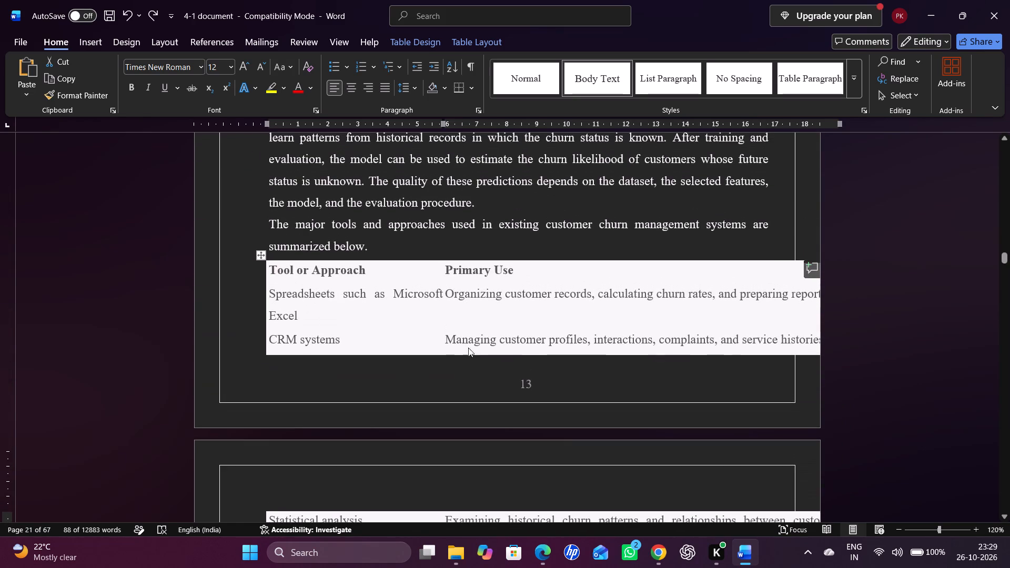
left_click(474, 337)
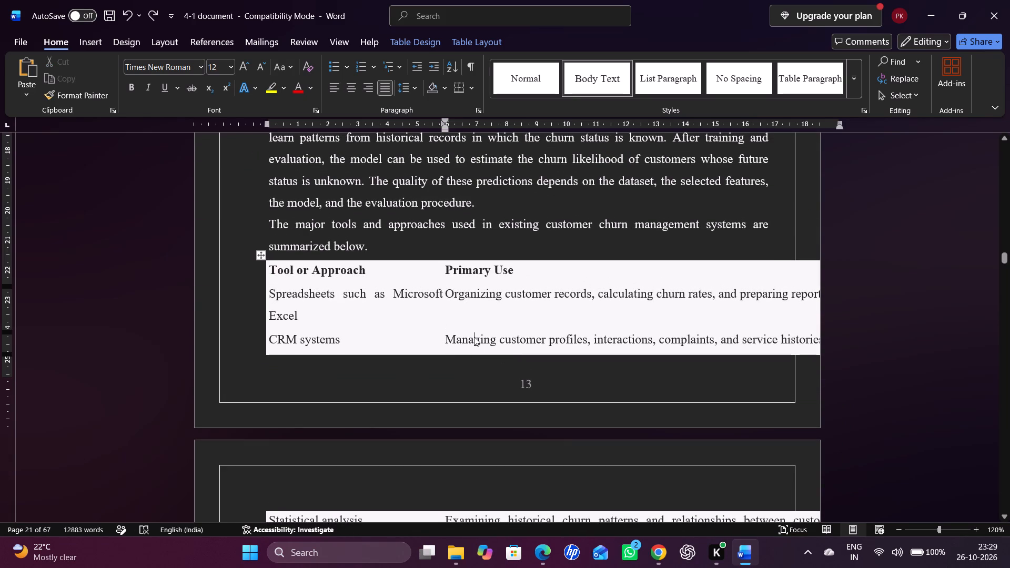
scroll(610, 448, "down", 1)
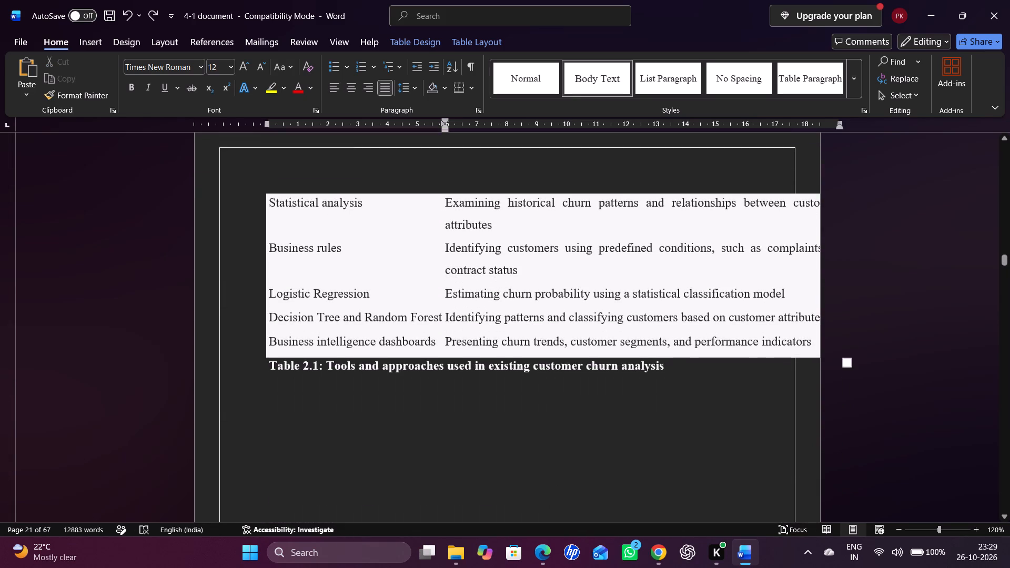
left_click_drag(846, 349, 824, 350)
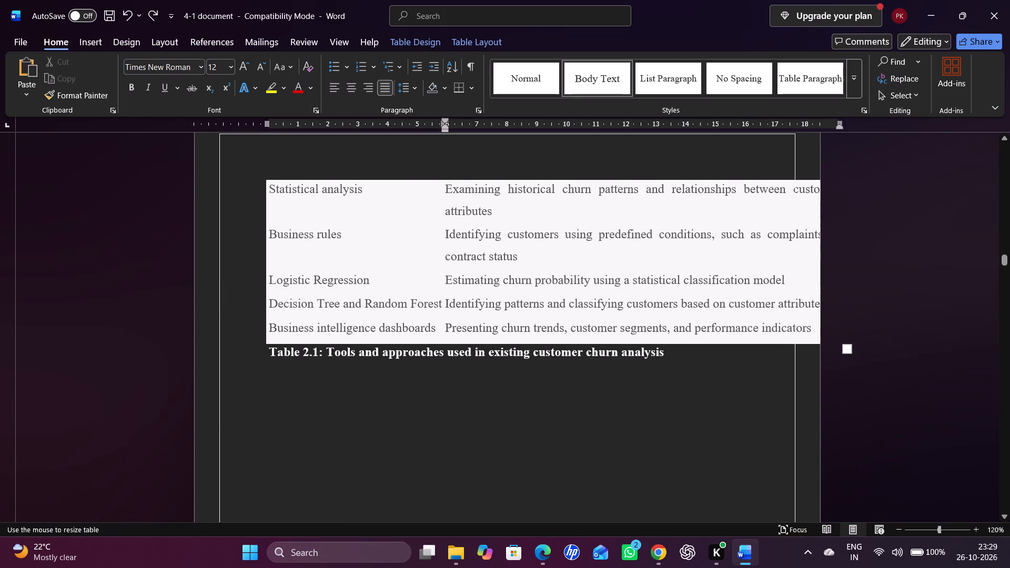
left_click_drag(824, 350, 781, 348)
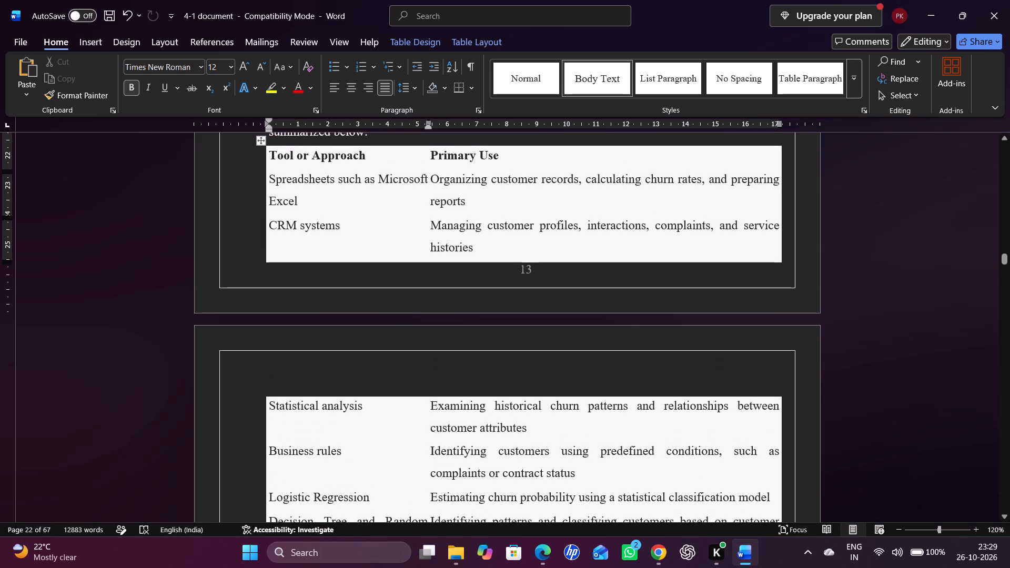
Insert a space before "Organizing customer records" in the spreadsheets row's Primary Use cell.
scroll(781, 348, "up", 1)
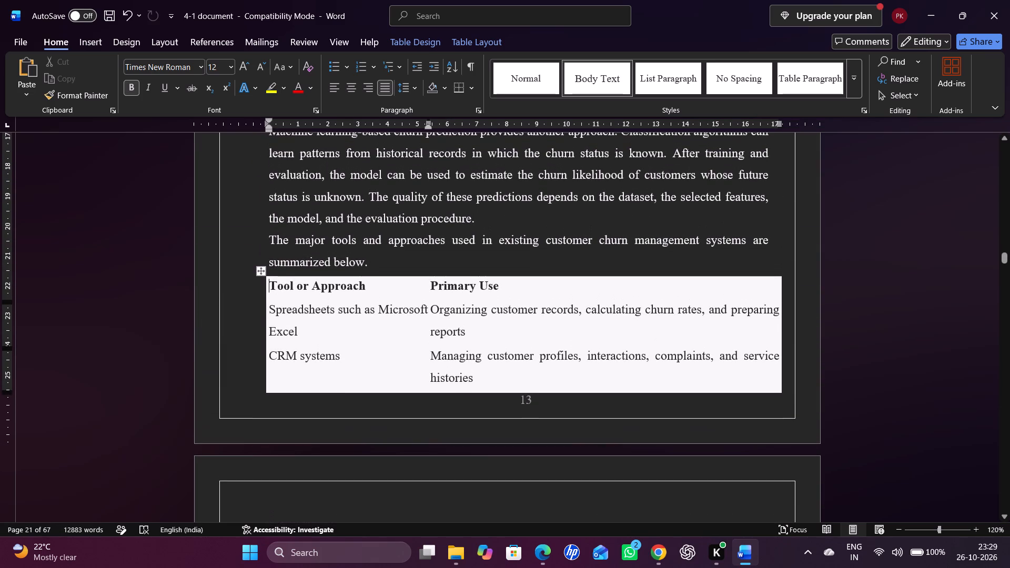
left_click(430, 310)
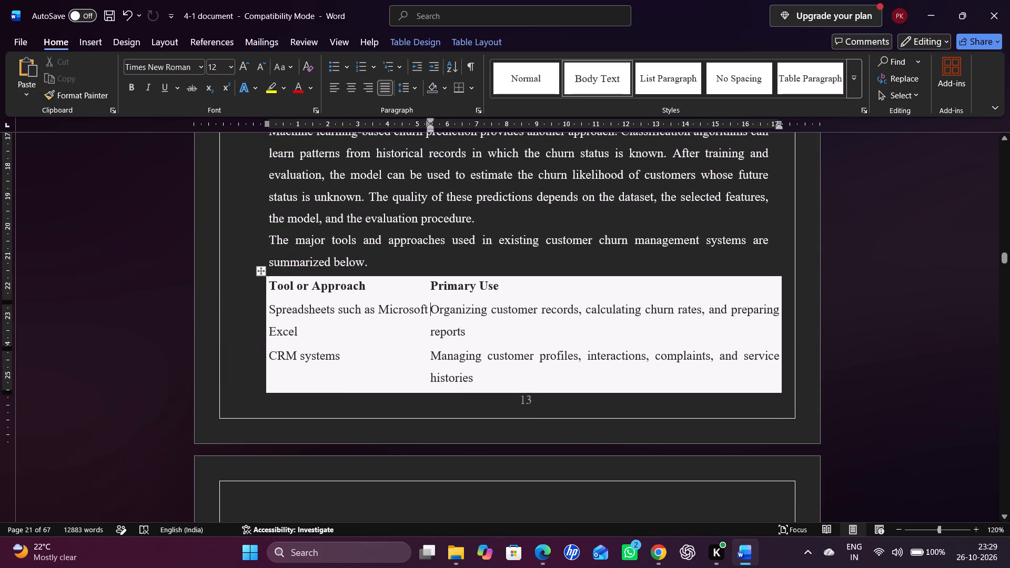
key("space")
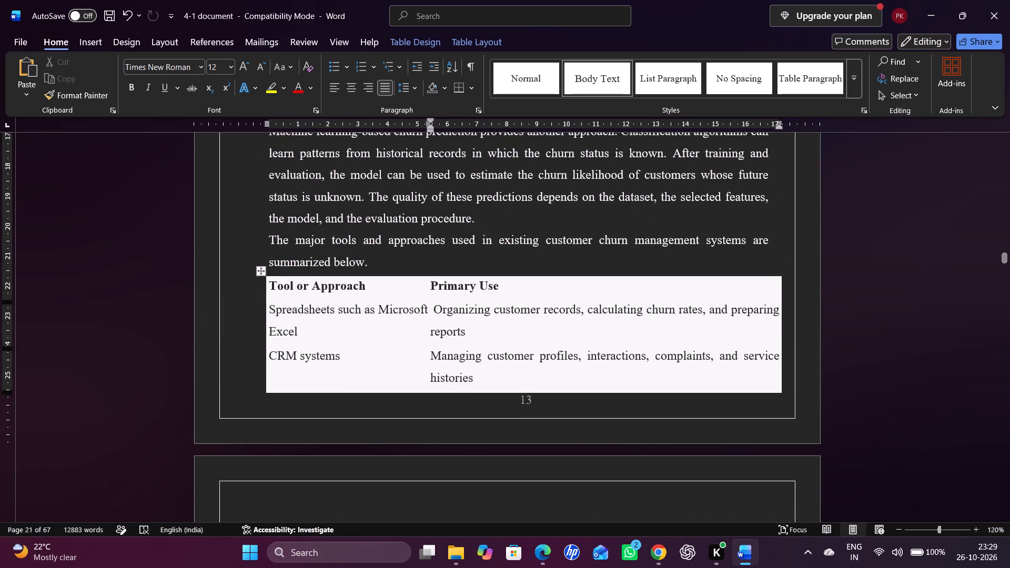
Narrow the table's Tool or Approach column to about 4.5 cm.
key("Left")
key("Left")
left_click_drag(429, 121, 409, 121)
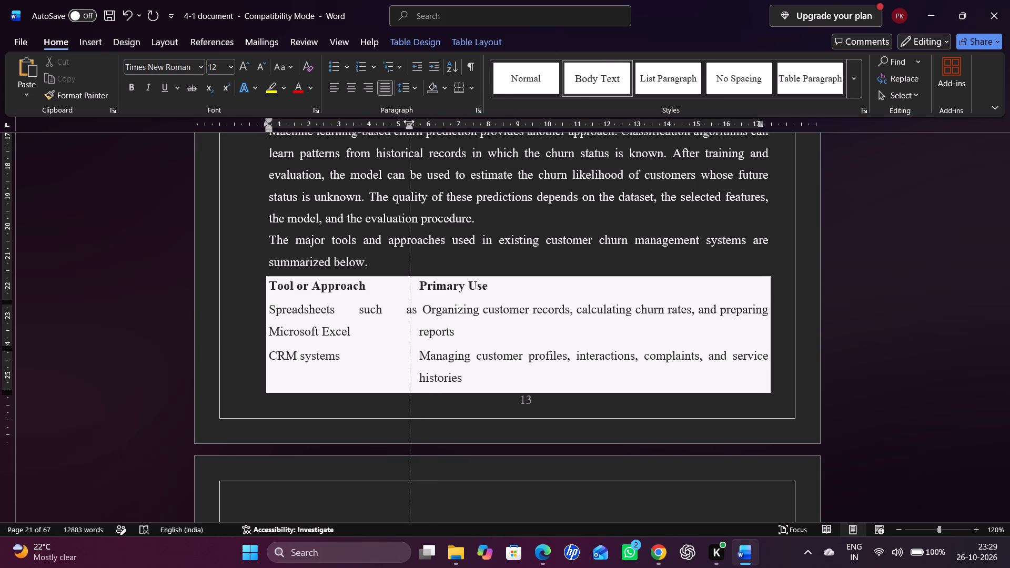
left_click_drag(409, 121, 400, 121)
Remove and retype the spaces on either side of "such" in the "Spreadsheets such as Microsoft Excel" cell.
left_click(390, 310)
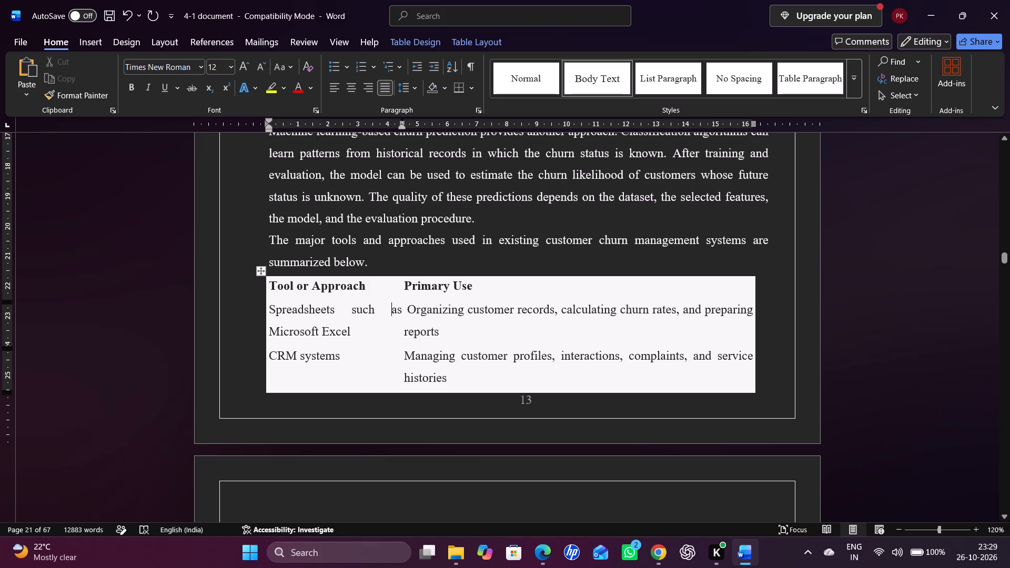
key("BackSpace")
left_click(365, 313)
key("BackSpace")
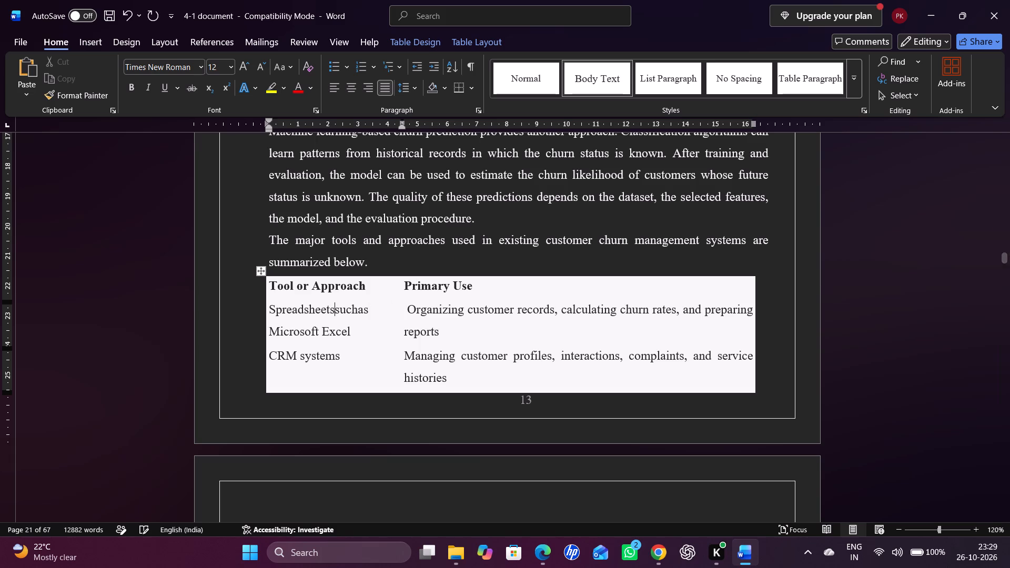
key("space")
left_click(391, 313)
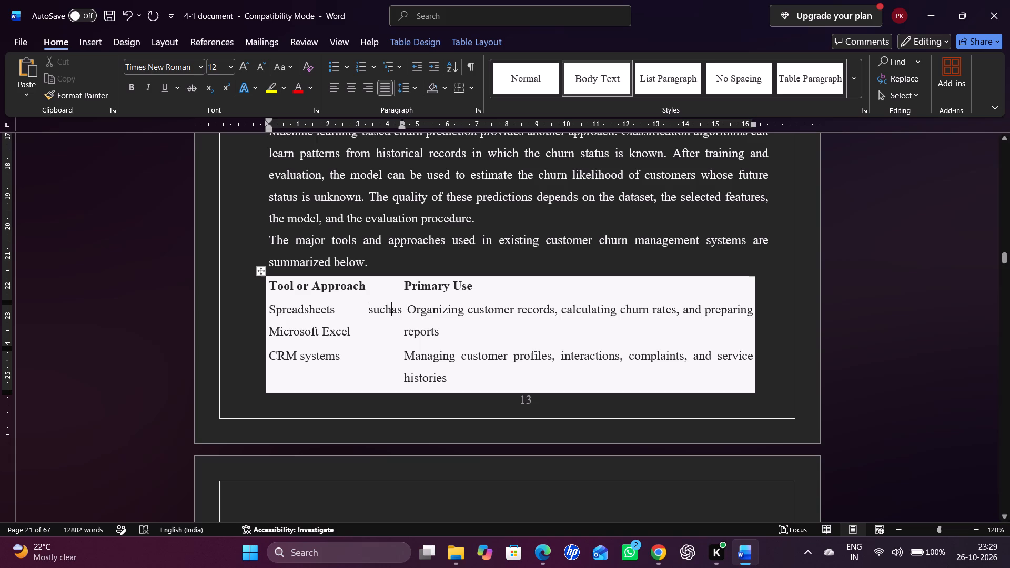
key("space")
Narrow the Tool or Approach column to about 3.7 cm and extend the Primary Use column's outer edge to about 16.2 cm.
left_click_drag(401, 122, 389, 124)
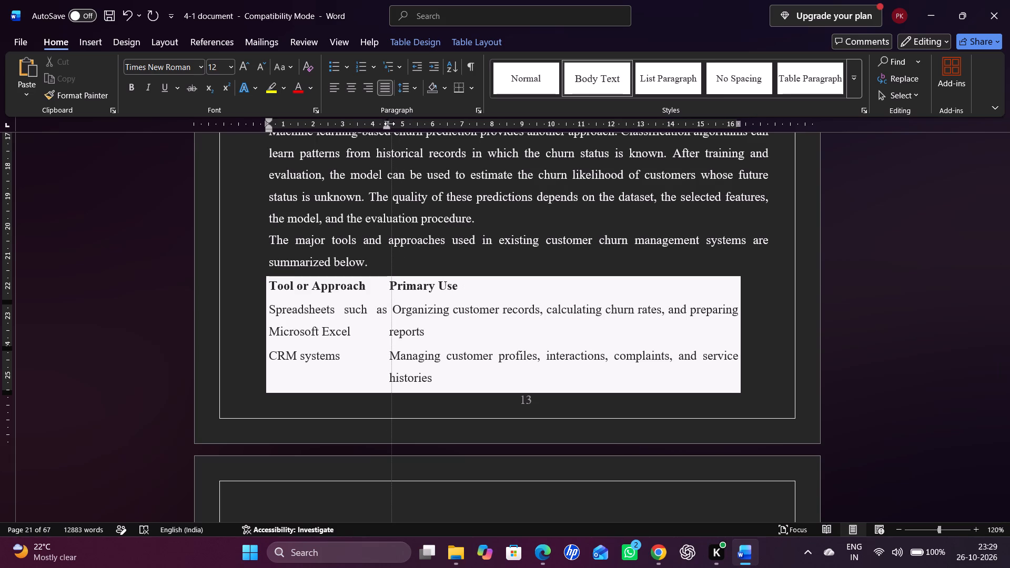
left_click_drag(389, 124, 387, 125)
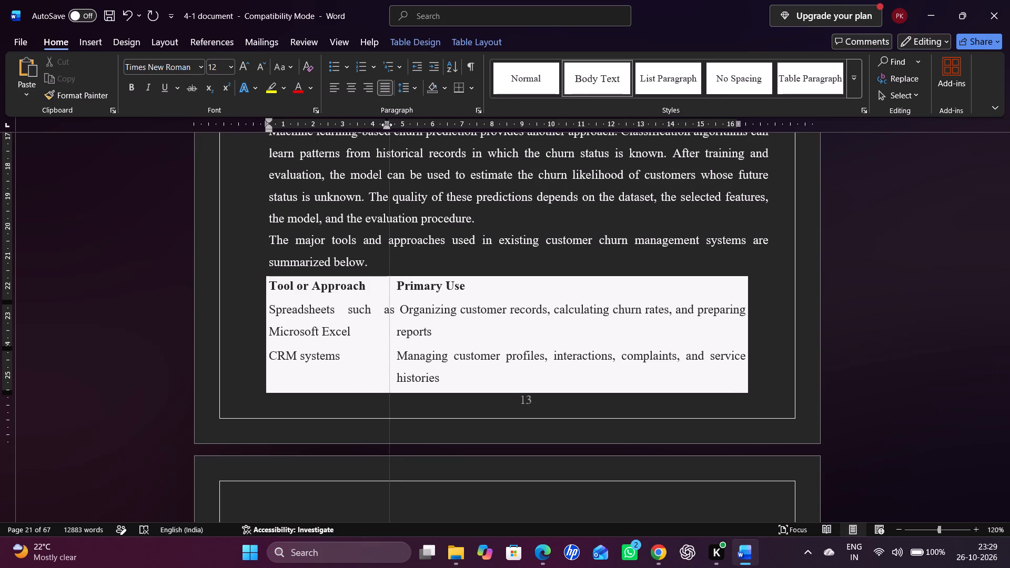
left_click_drag(387, 125, 384, 126)
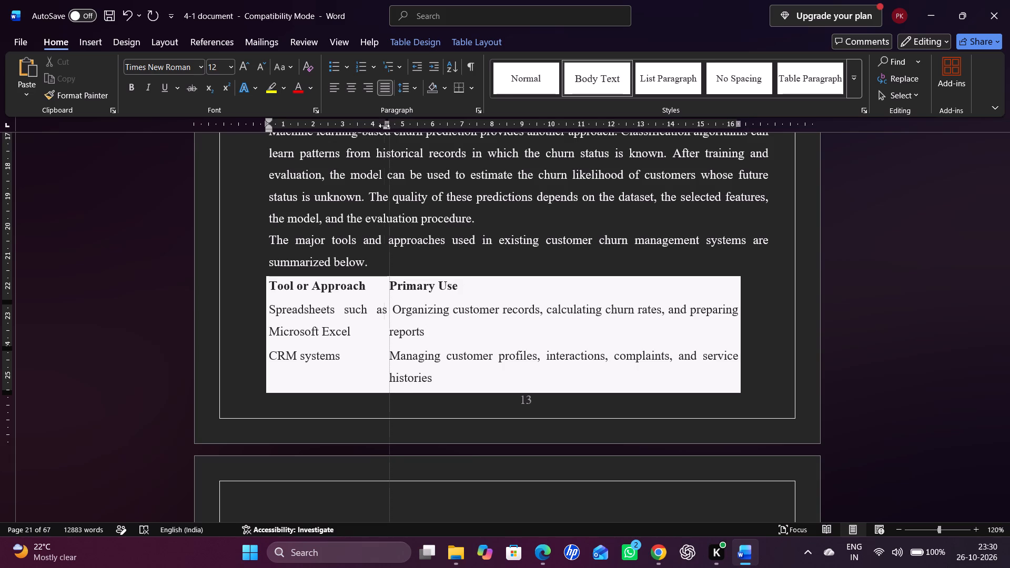
left_click_drag(384, 126, 382, 124)
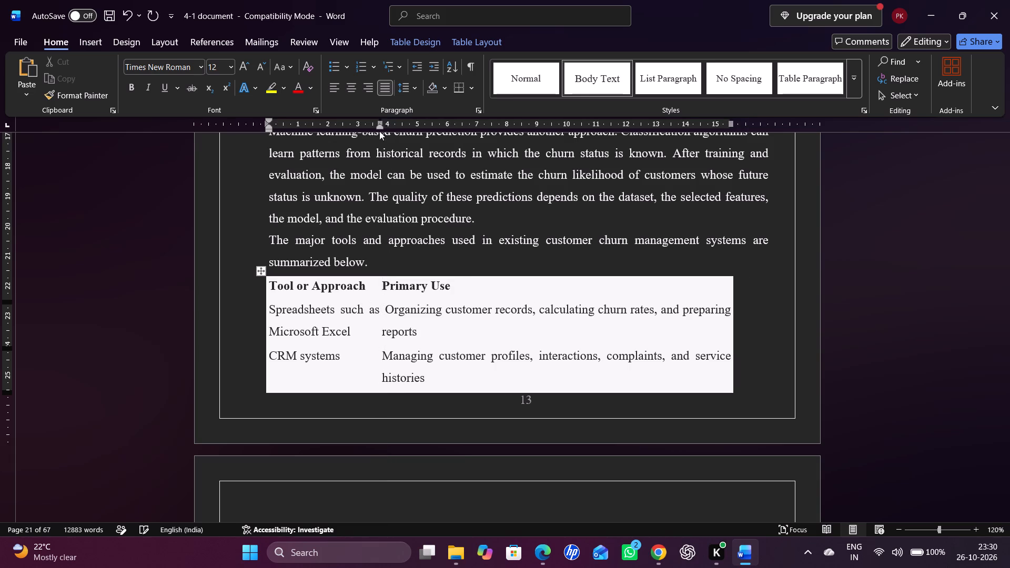
left_click(378, 127)
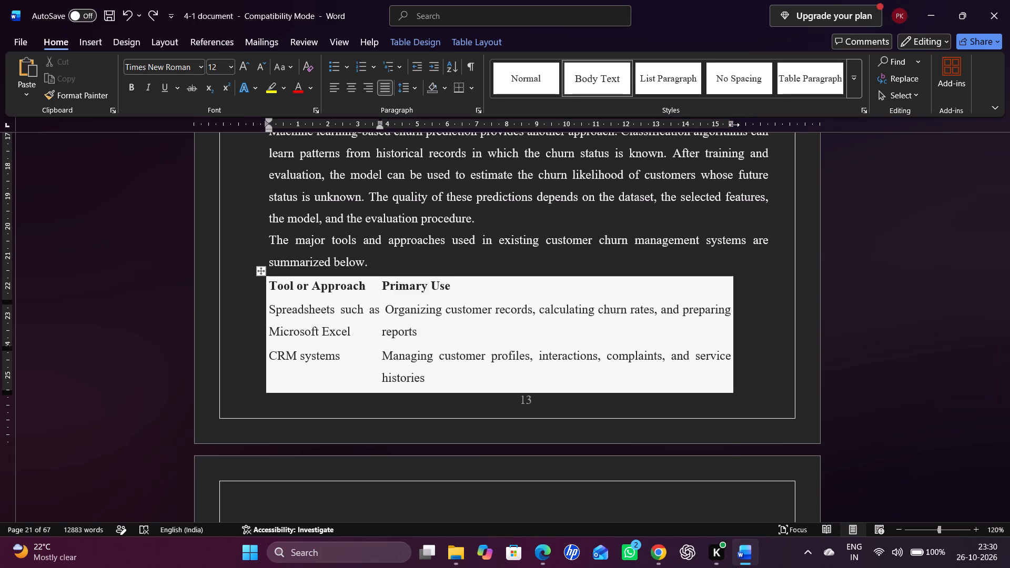
left_click_drag(734, 125, 755, 126)
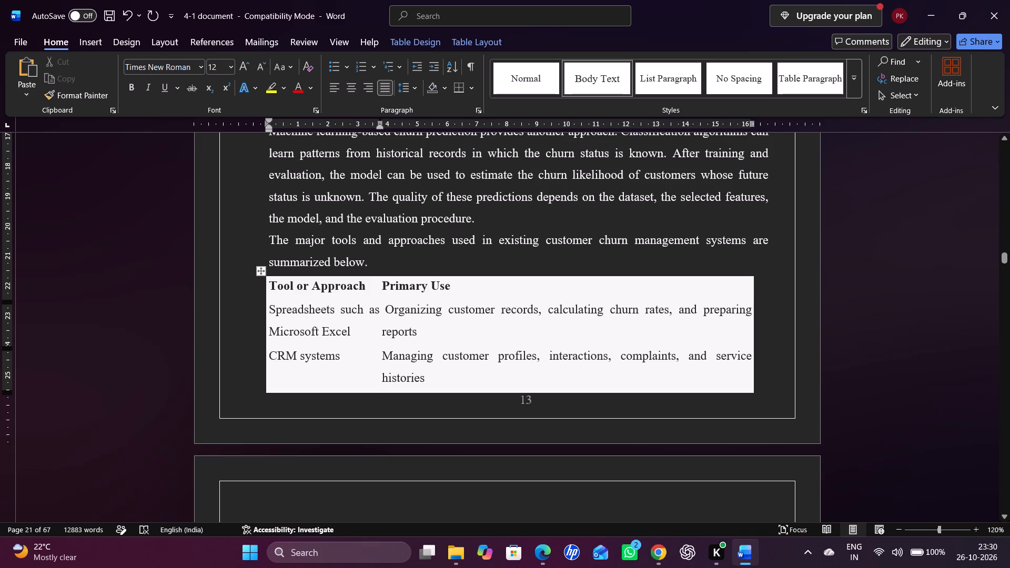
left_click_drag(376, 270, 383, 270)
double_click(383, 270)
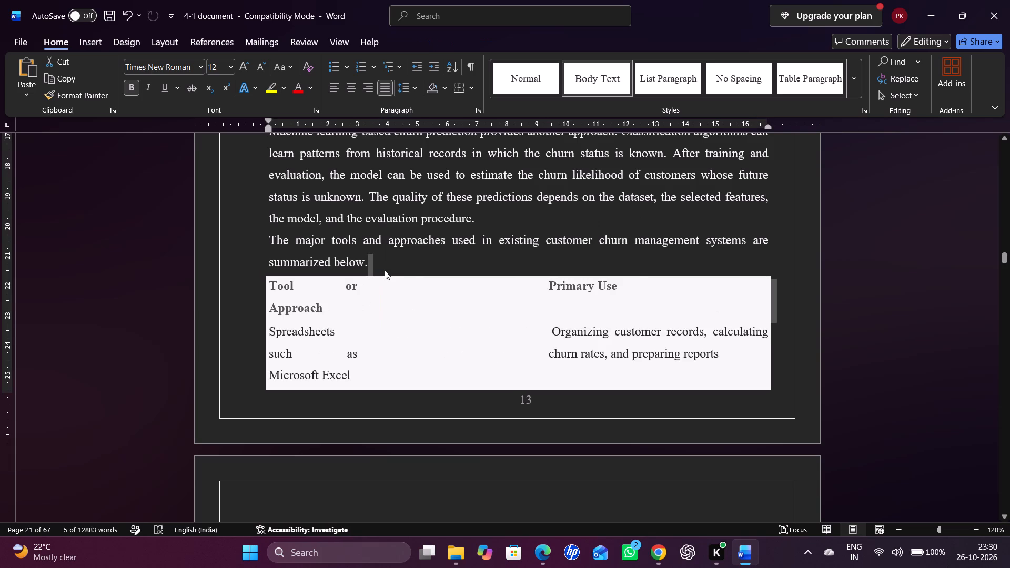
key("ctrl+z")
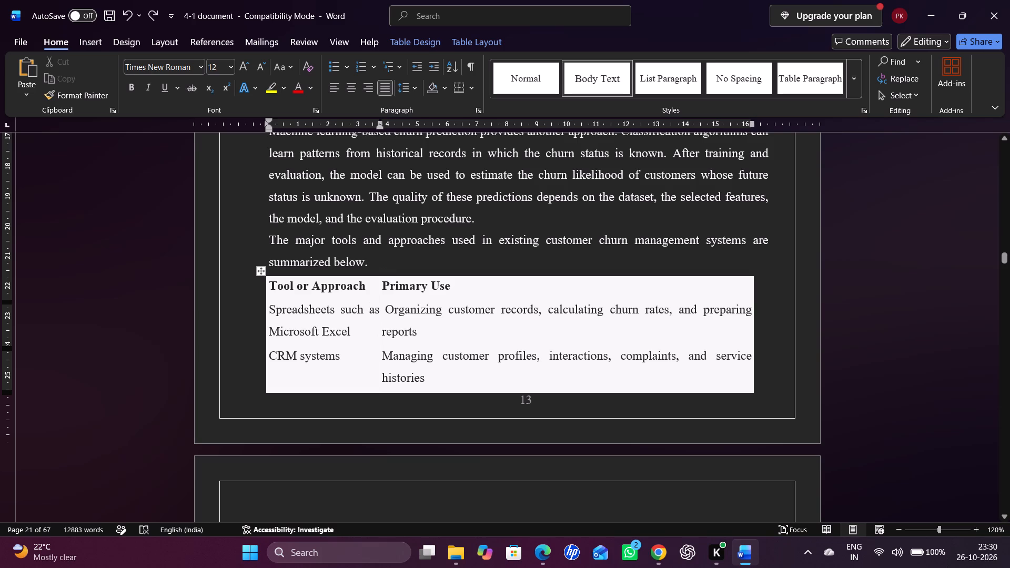
Widen the Tool or Approach column to about 4 cm by shifting its boundary with the Primary Use column.
left_click_drag(380, 286, 394, 287)
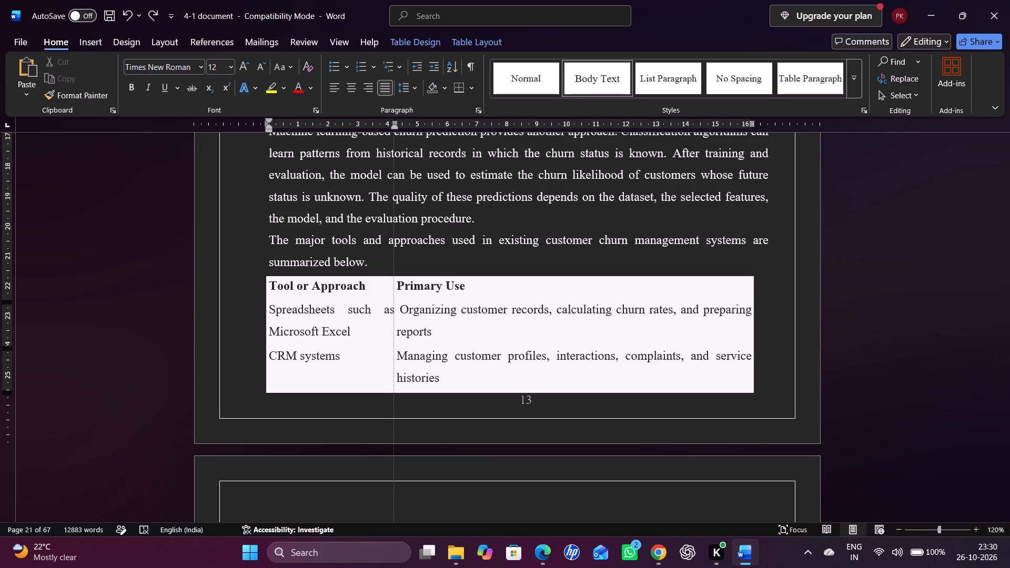
left_click_drag(394, 287, 389, 288)
scroll(516, 393, "down", 1)
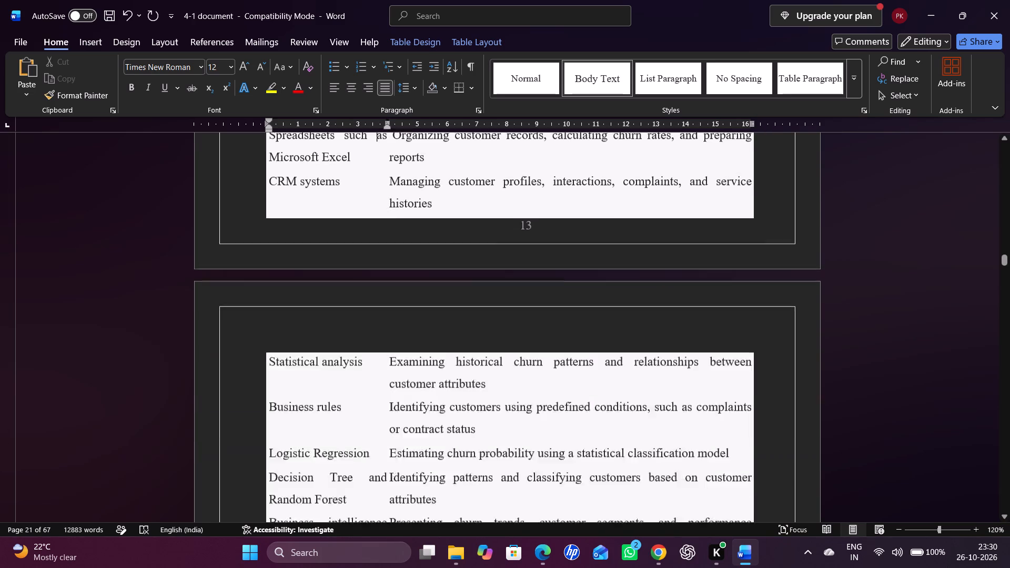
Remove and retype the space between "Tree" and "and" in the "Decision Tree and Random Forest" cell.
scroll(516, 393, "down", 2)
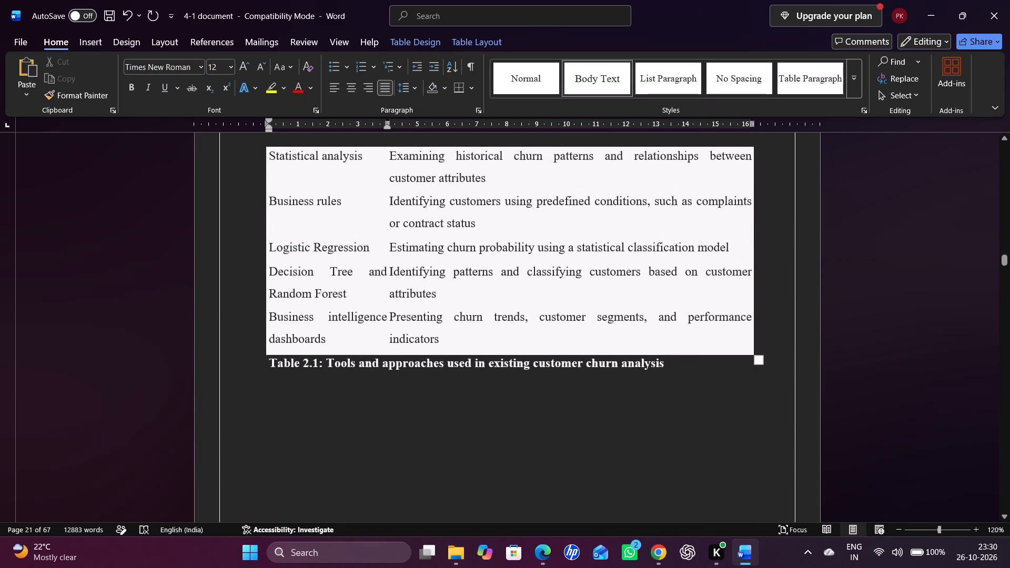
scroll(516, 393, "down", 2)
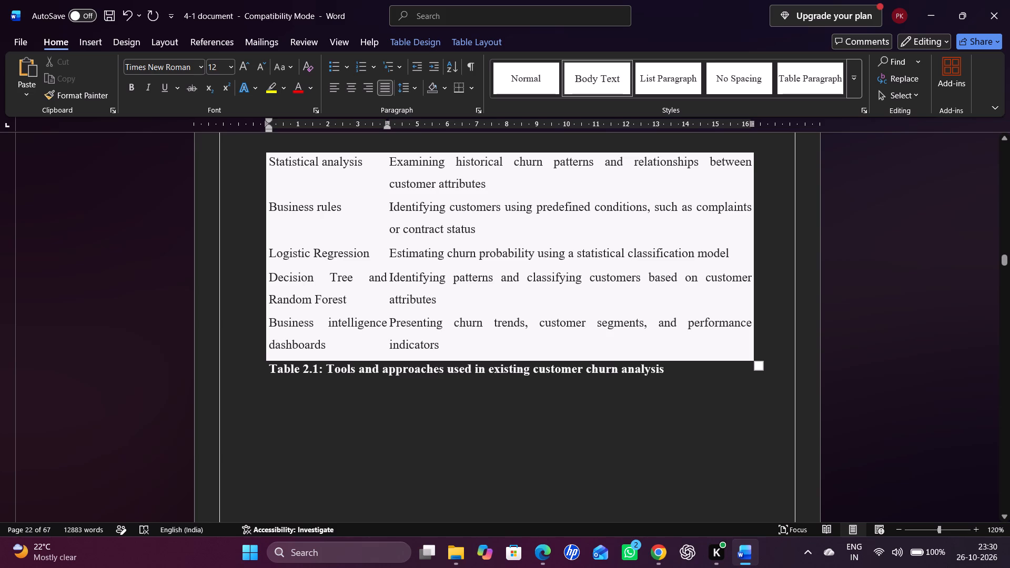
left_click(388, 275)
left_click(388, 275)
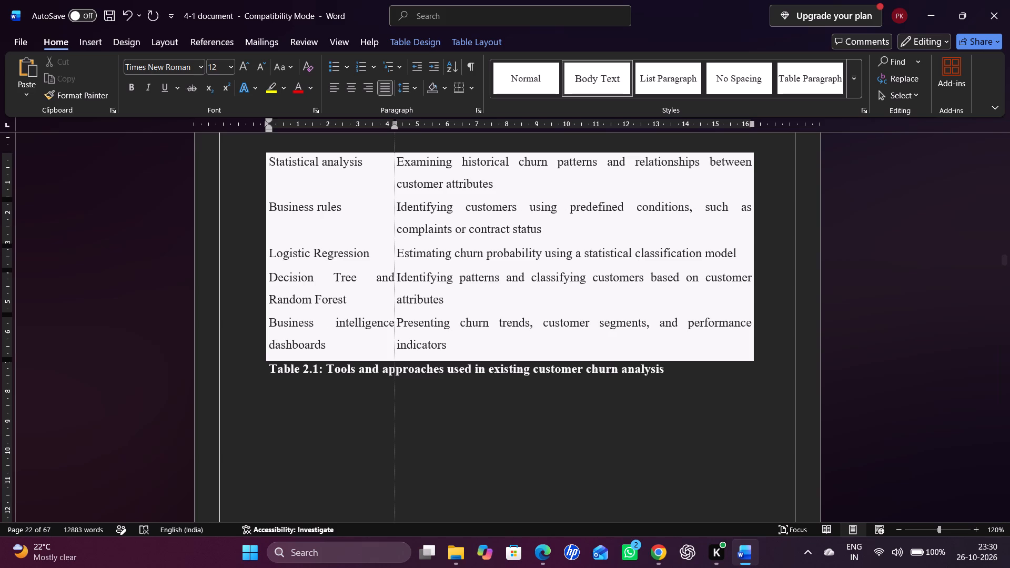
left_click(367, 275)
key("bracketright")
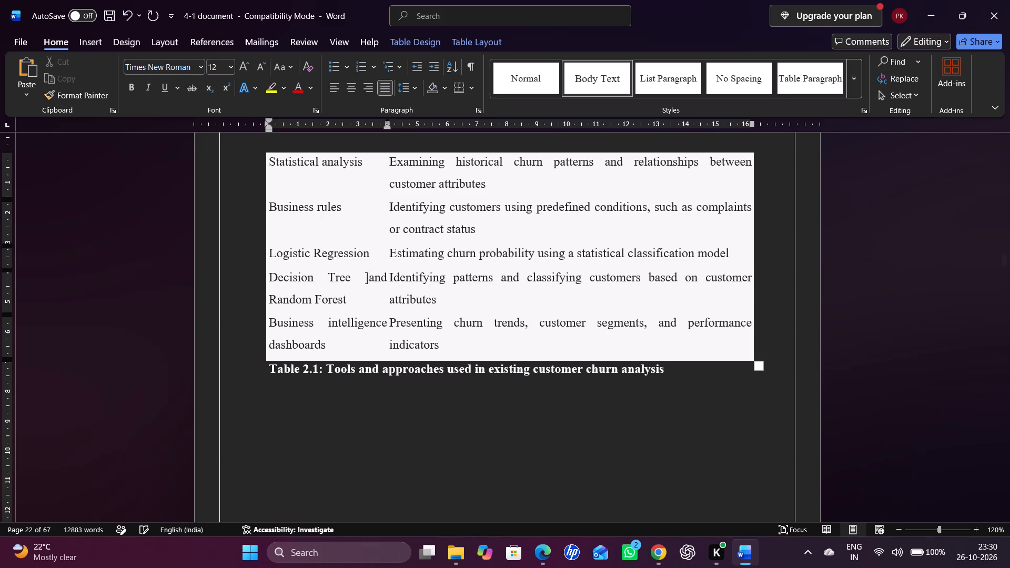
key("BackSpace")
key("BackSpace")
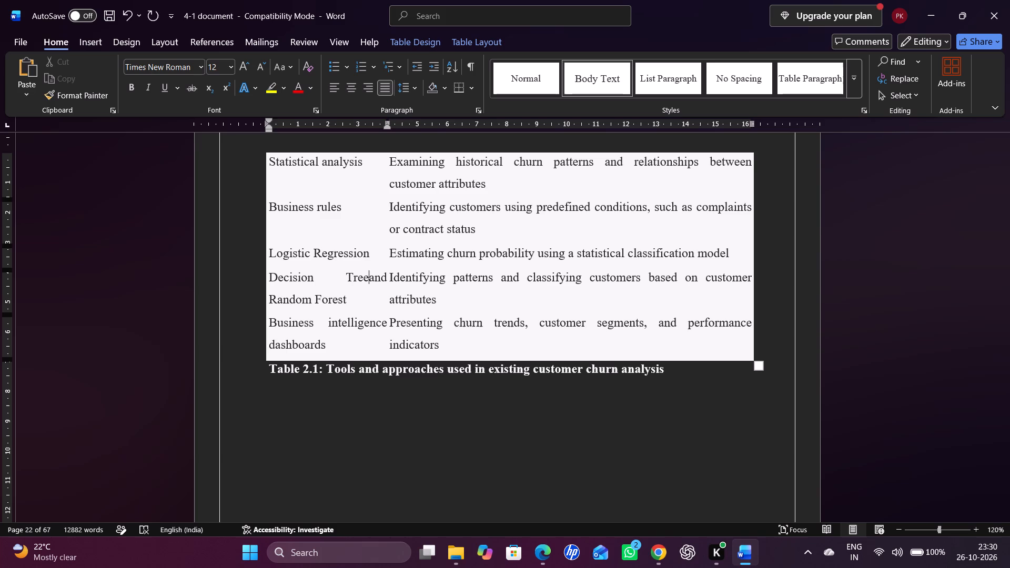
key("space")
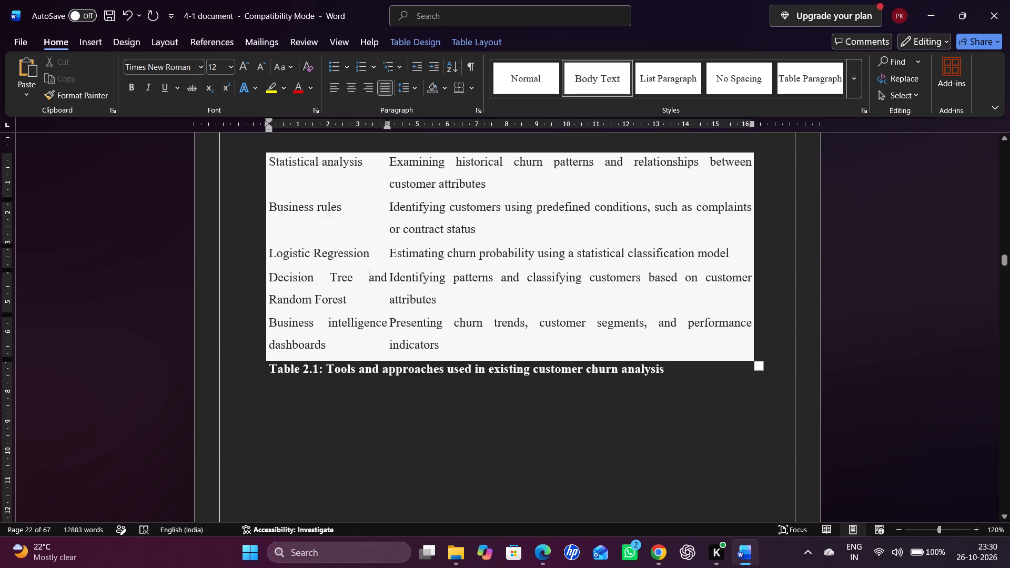
Review Chapter 2 from section 2.1 Existing System through the old section 2.2 Drawbacks of the Existing System.
scroll(428, 418, "down", 2)
scroll(428, 418, "up", 1)
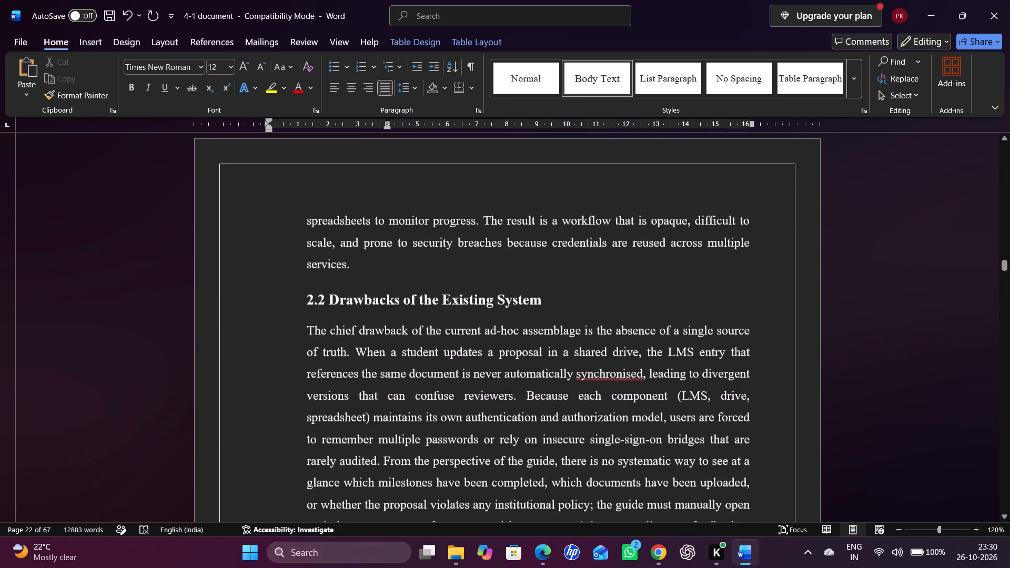
scroll(428, 418, "up", 3)
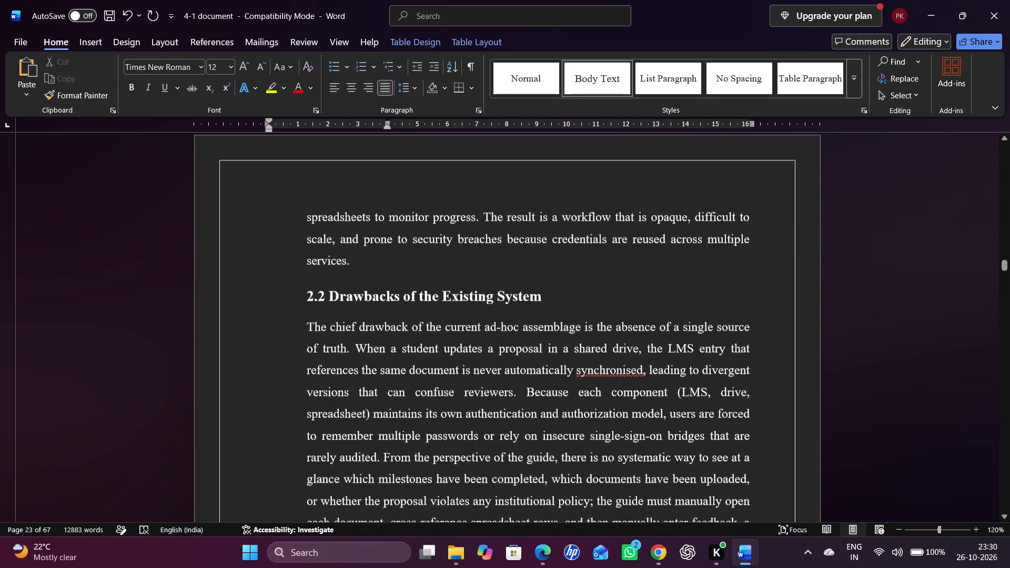
scroll(428, 418, "up", 2)
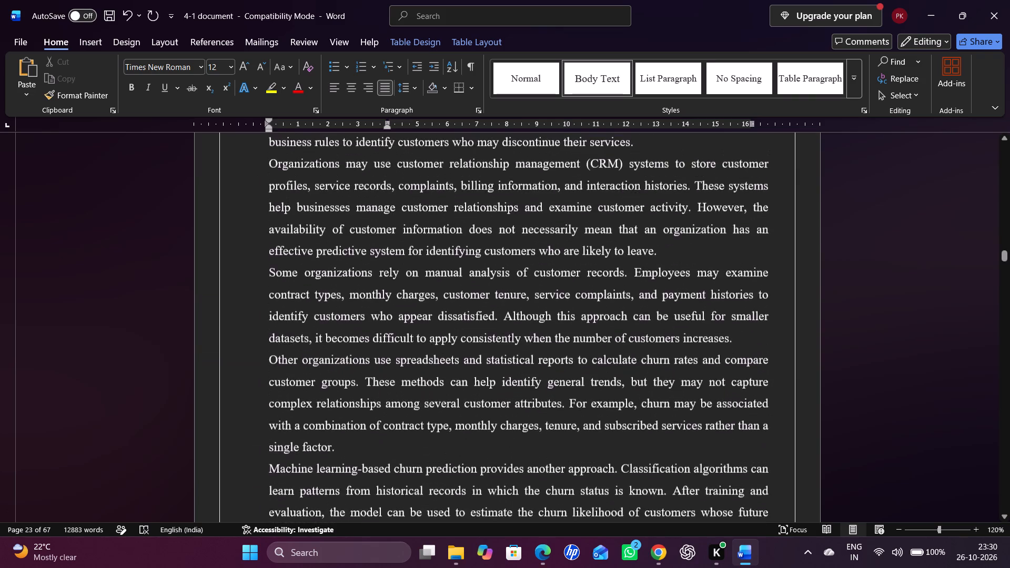
scroll(428, 418, "down", 2)
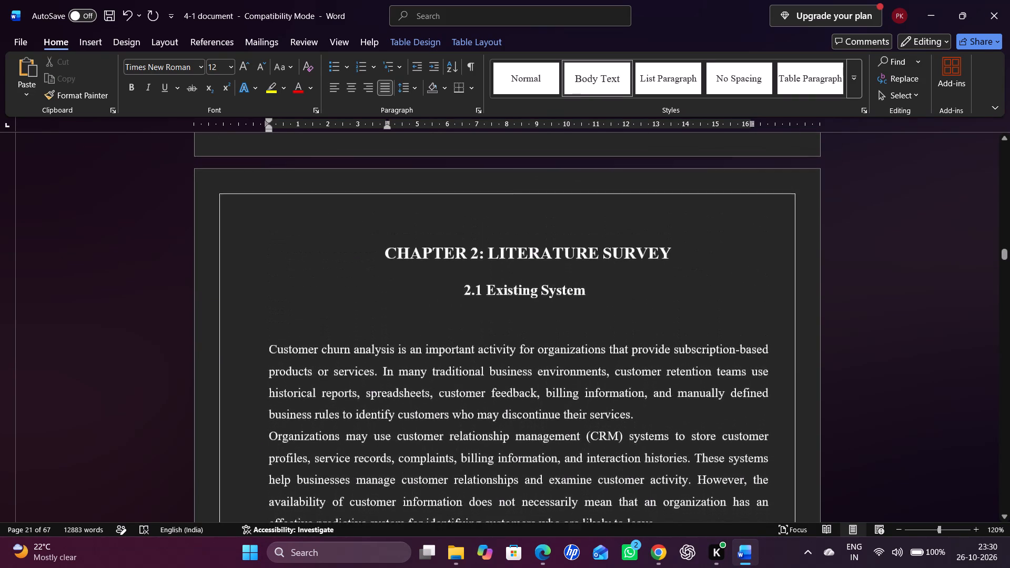
scroll(428, 418, "down", 4)
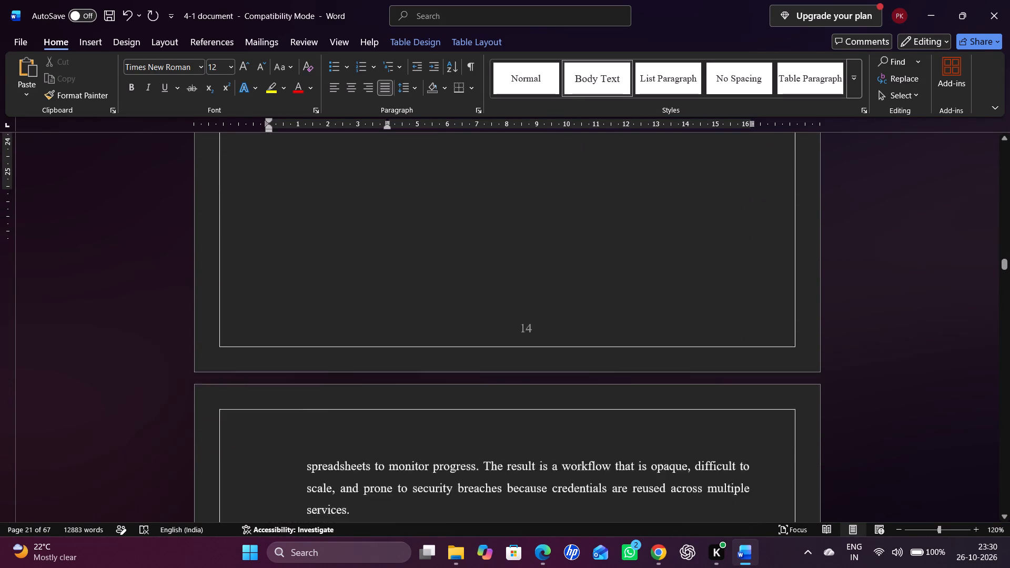
scroll(428, 418, "down", 1)
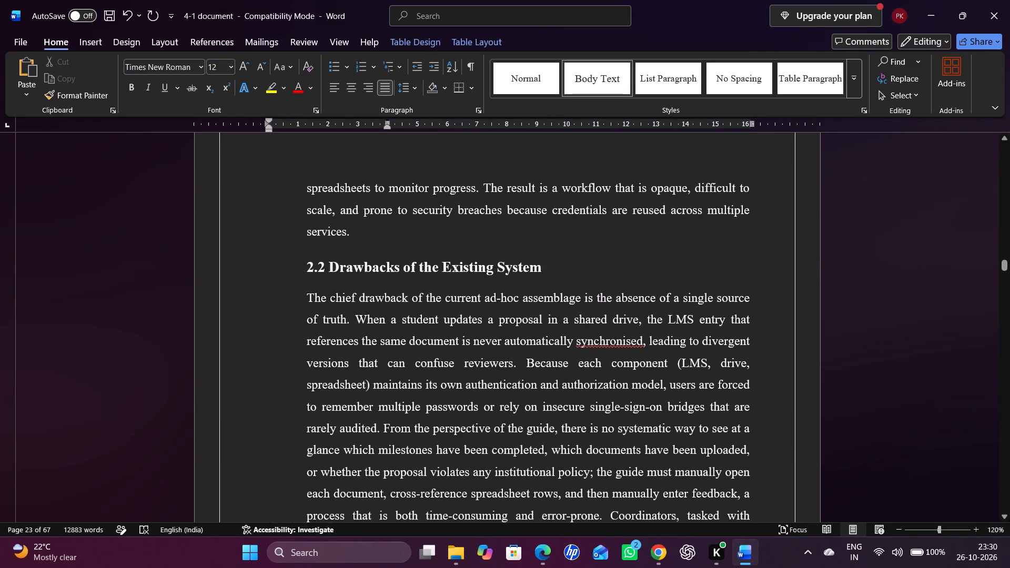
scroll(428, 418, "down", 1)
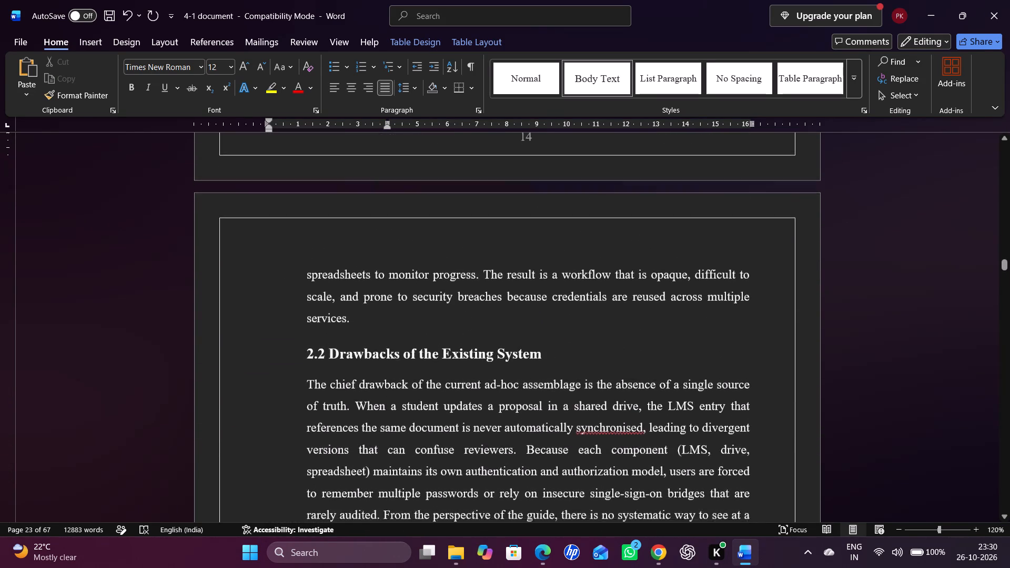
scroll(428, 418, "down", 1)
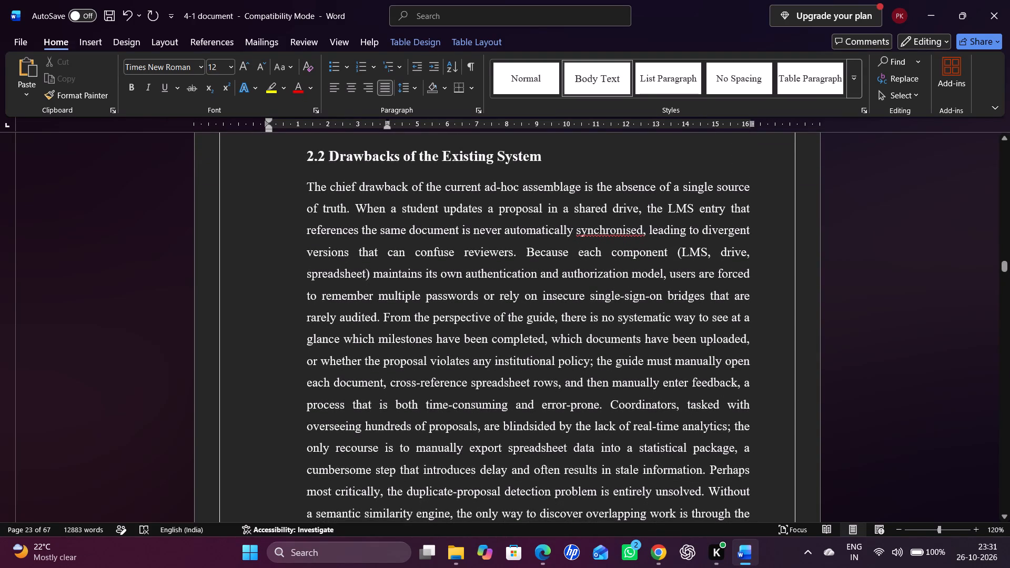
In ChatGPT, copy the 2.2 Drawbacks of the Existing System body text, from "Traditional customer churn analysis methods" through "responsible interpretation of predictions.".
key("alt+Tab")
scroll(491, 269, "down", 3)
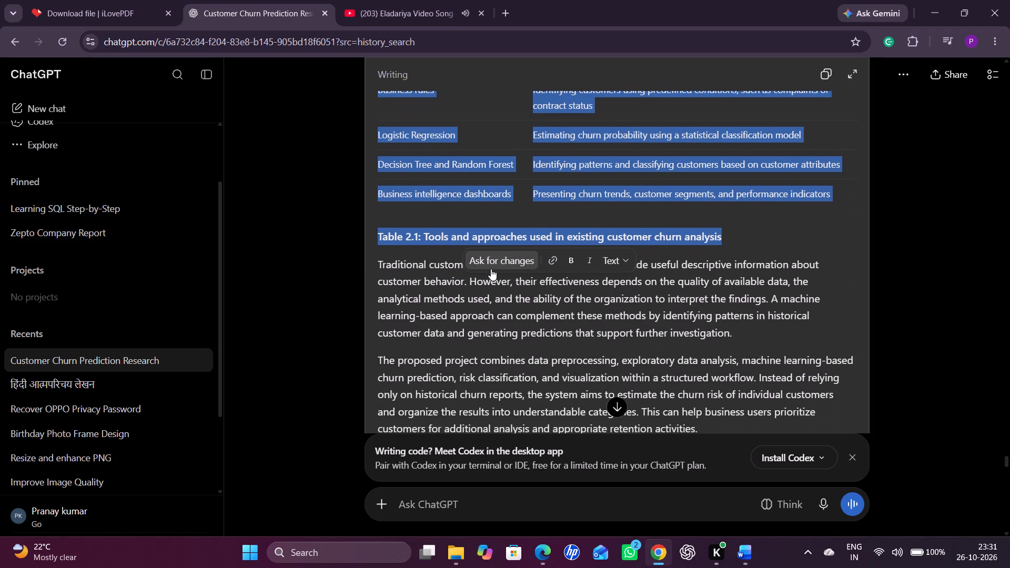
scroll(491, 269, "down", 2)
scroll(456, 309, "down", 3)
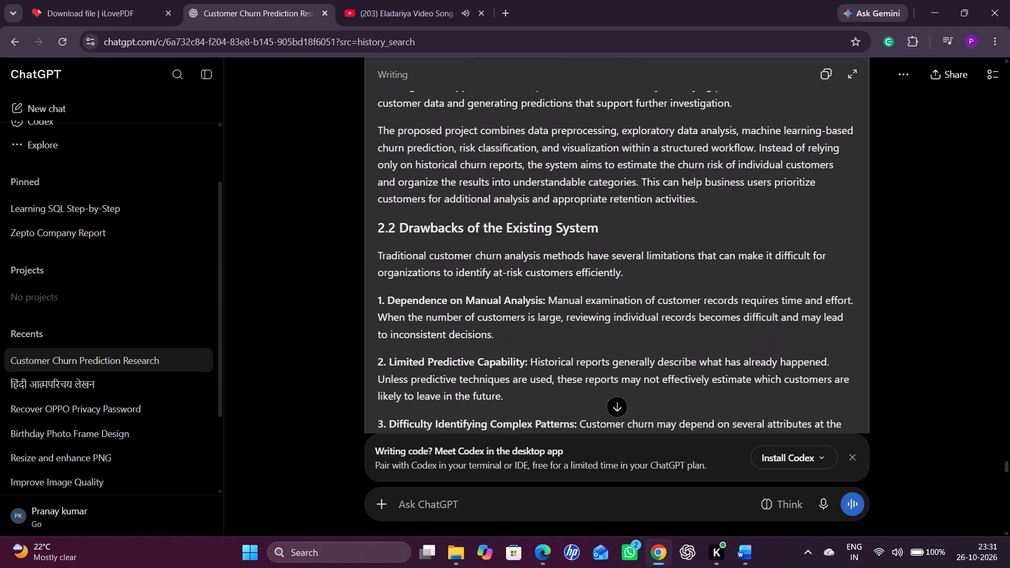
scroll(456, 309, "down", 1)
left_click_drag(377, 218, 467, 404)
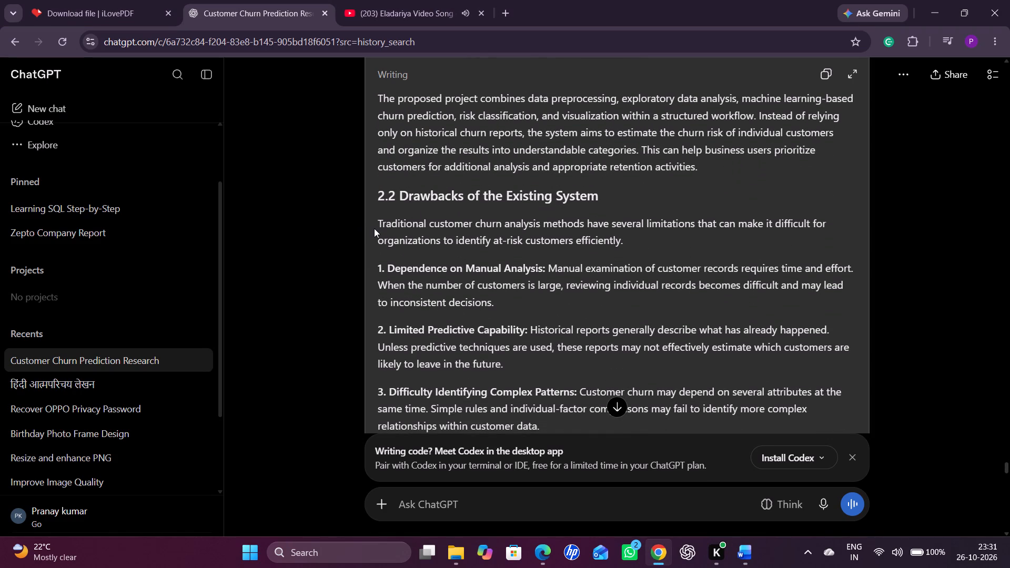
left_click_drag(378, 223, 474, 423)
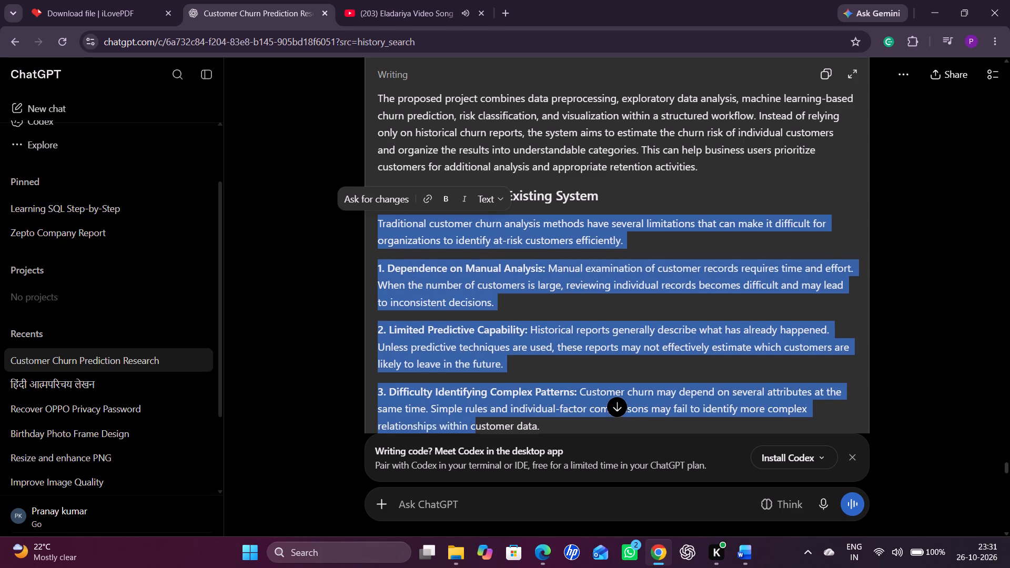
left_click_drag(474, 423, 483, 443)
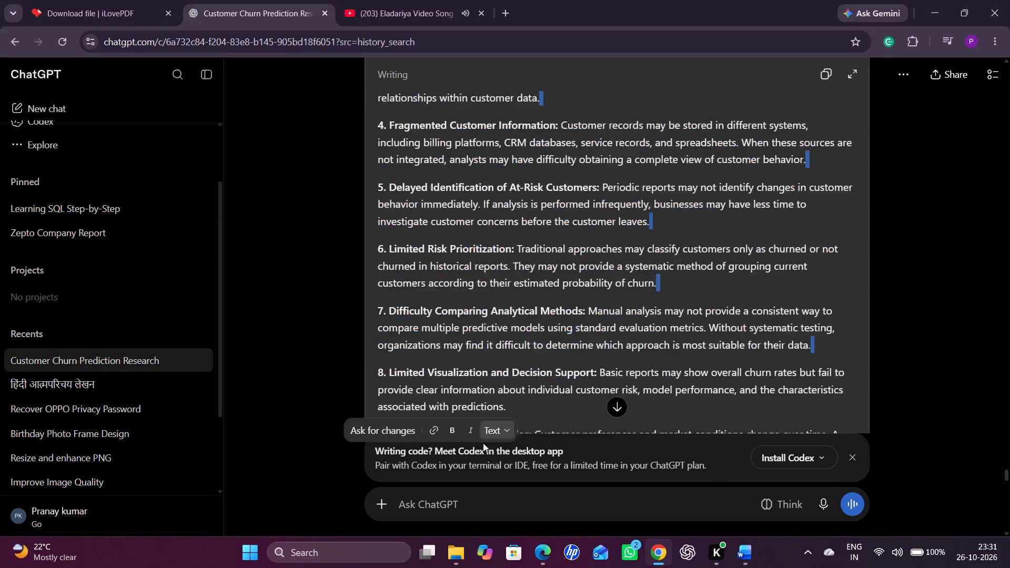
left_click_drag(483, 443, 566, 282)
key("ctrl+c")
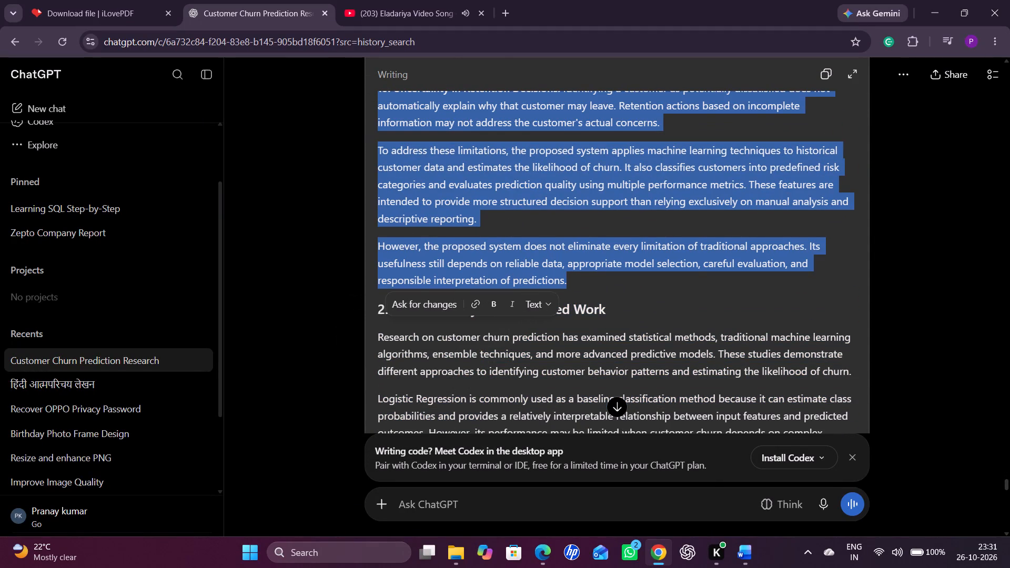
scroll(735, 141, "up", 6)
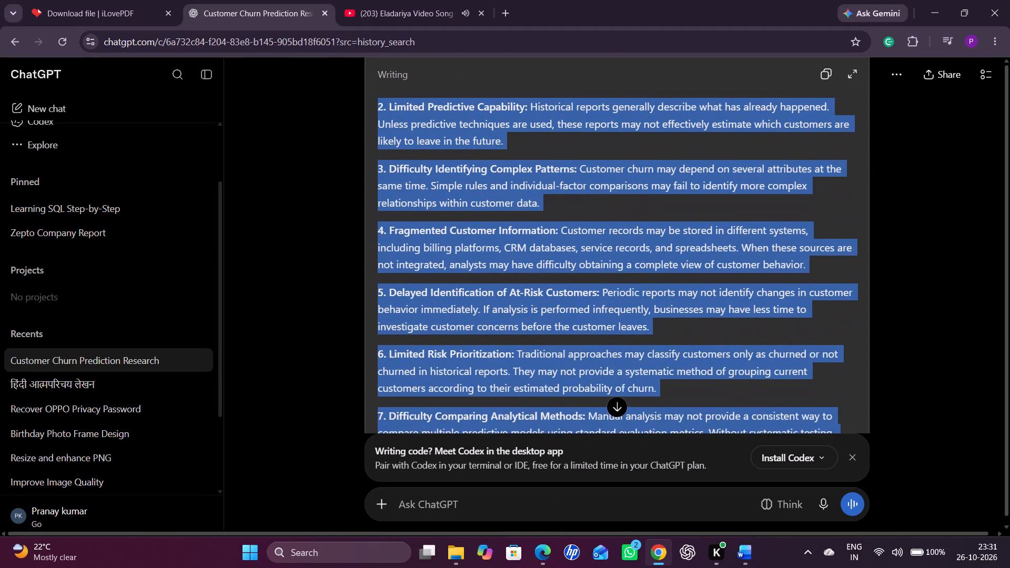
scroll(735, 141, "up", 5)
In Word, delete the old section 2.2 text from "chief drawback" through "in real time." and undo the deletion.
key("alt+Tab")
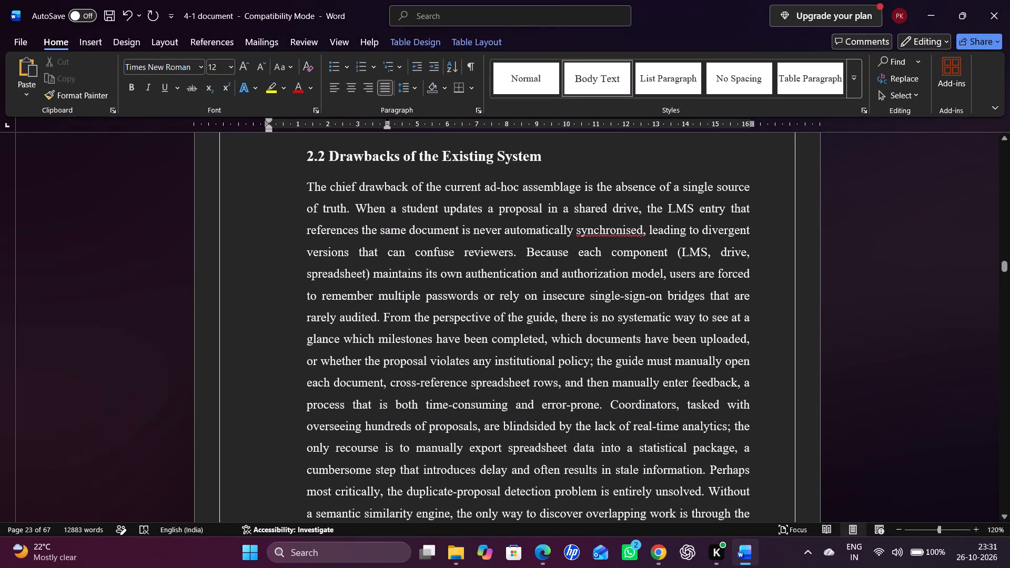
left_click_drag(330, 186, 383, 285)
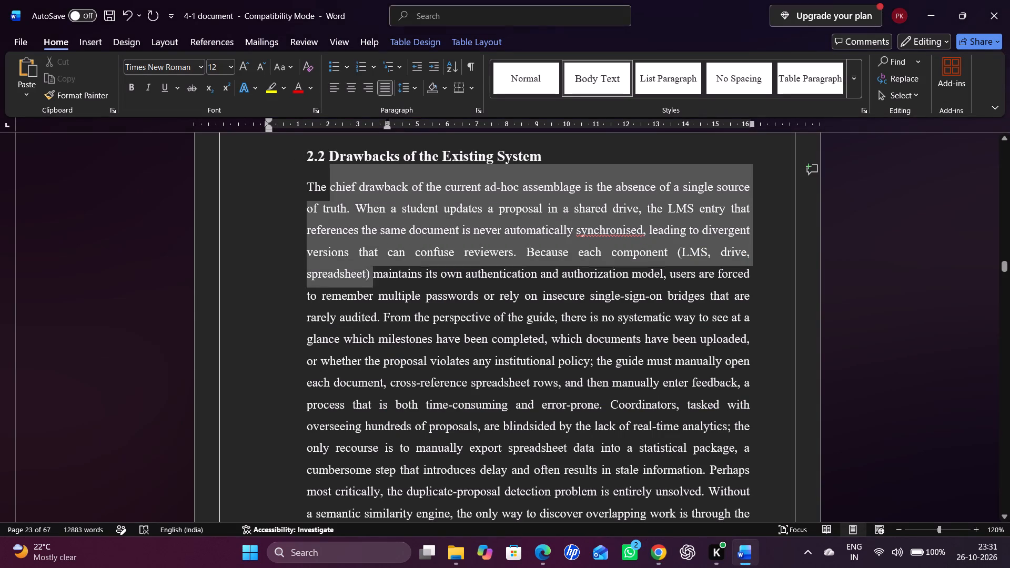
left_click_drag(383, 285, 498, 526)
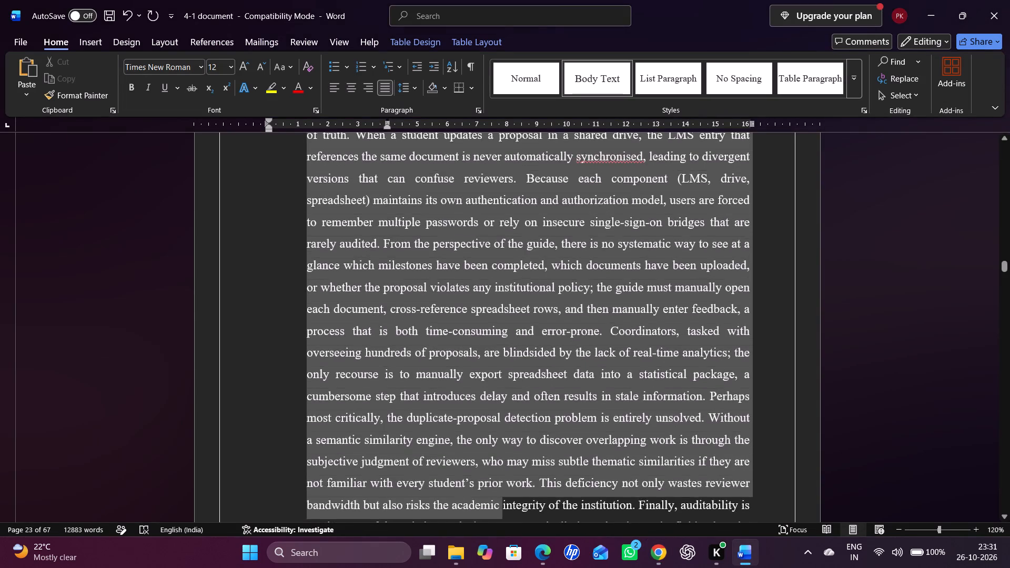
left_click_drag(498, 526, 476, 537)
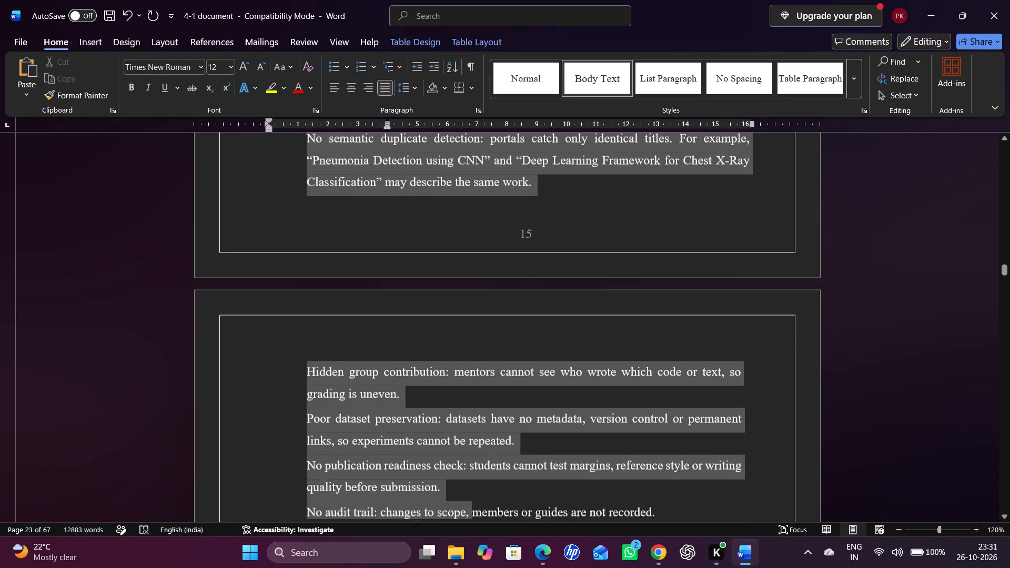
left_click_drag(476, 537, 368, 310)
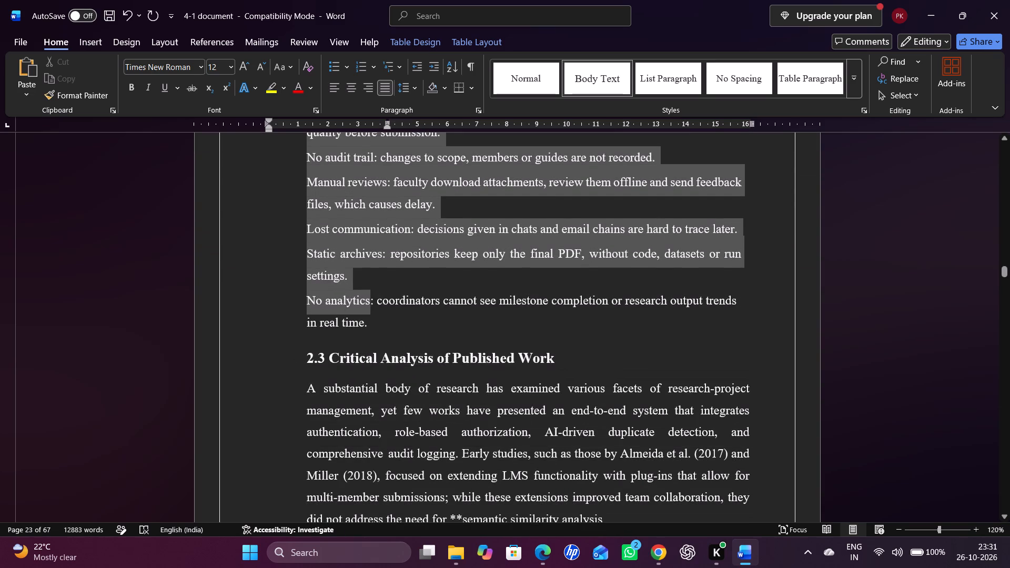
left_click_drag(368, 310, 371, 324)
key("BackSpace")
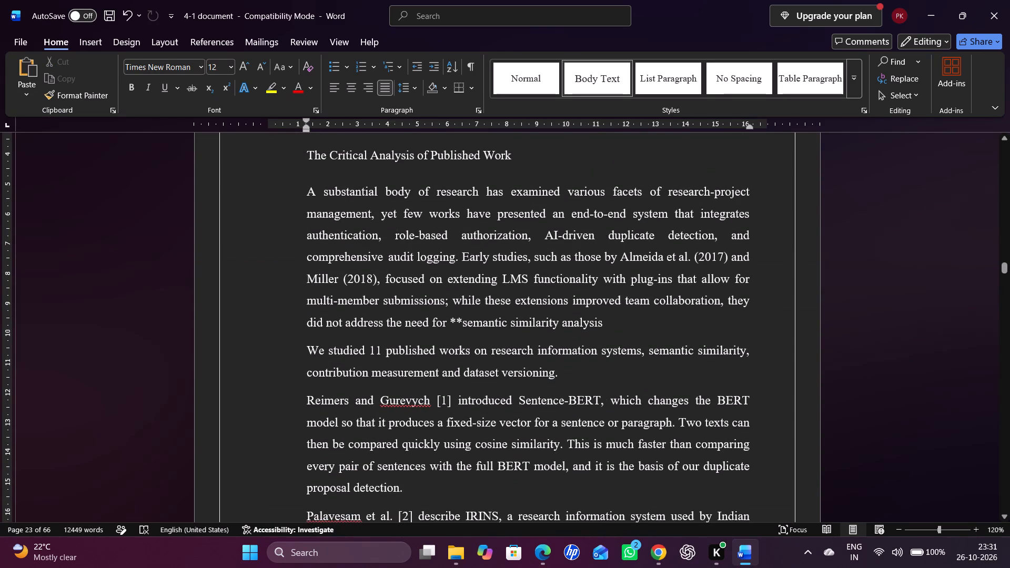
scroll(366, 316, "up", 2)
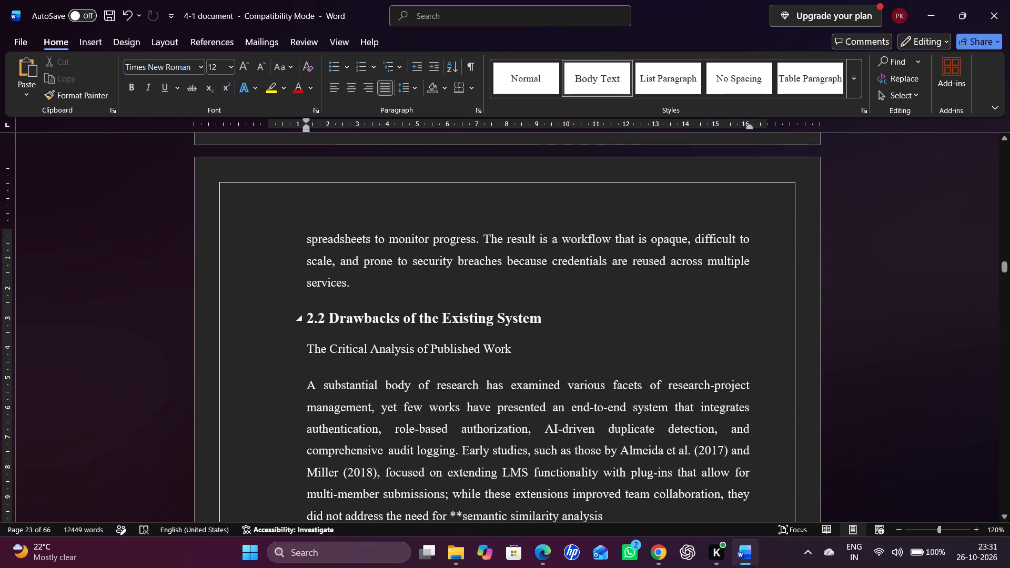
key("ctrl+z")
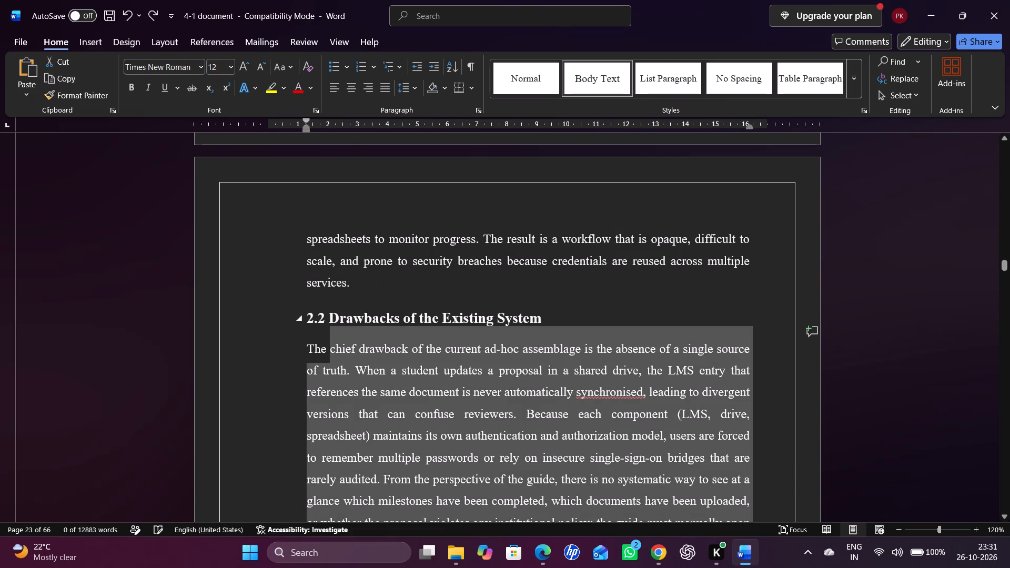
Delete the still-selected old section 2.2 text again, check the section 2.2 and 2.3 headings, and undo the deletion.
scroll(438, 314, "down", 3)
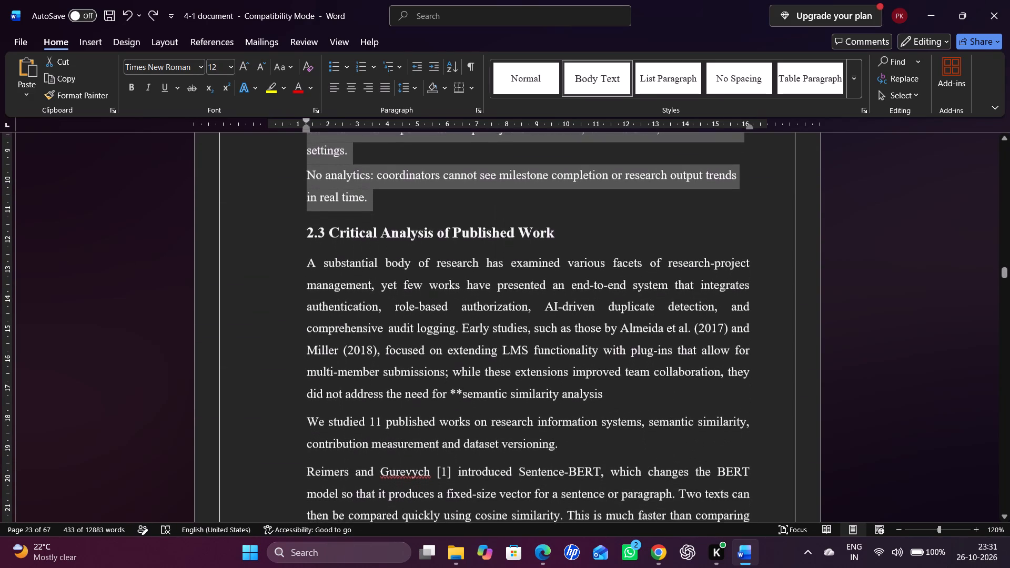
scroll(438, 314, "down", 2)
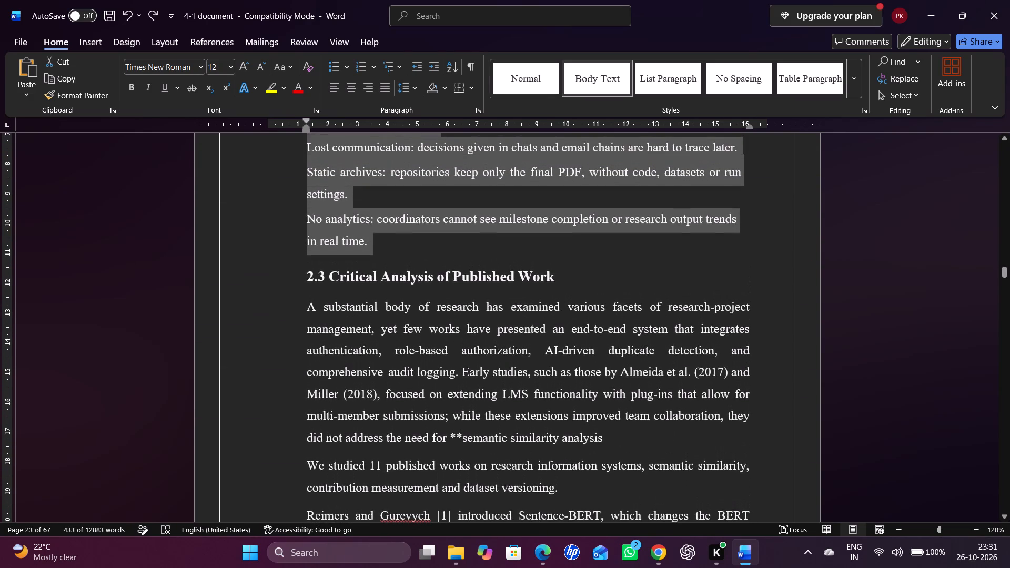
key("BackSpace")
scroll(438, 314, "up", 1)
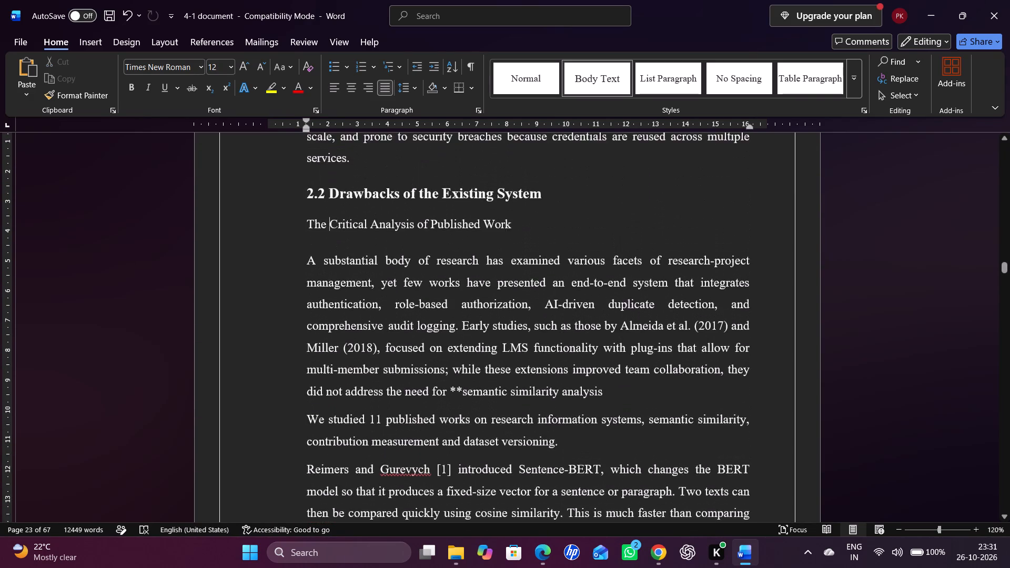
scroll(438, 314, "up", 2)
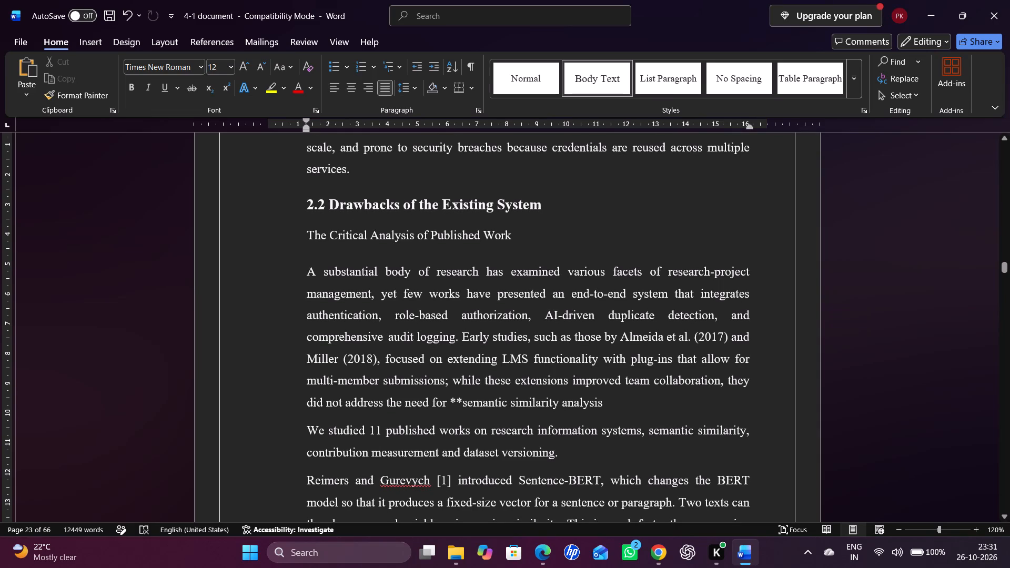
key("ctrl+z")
Replace the old section 2.2 text from "chief drawback" through "run settings." with the copied ChatGPT text on churn analysis drawbacks.
scroll(438, 314, "down", 1)
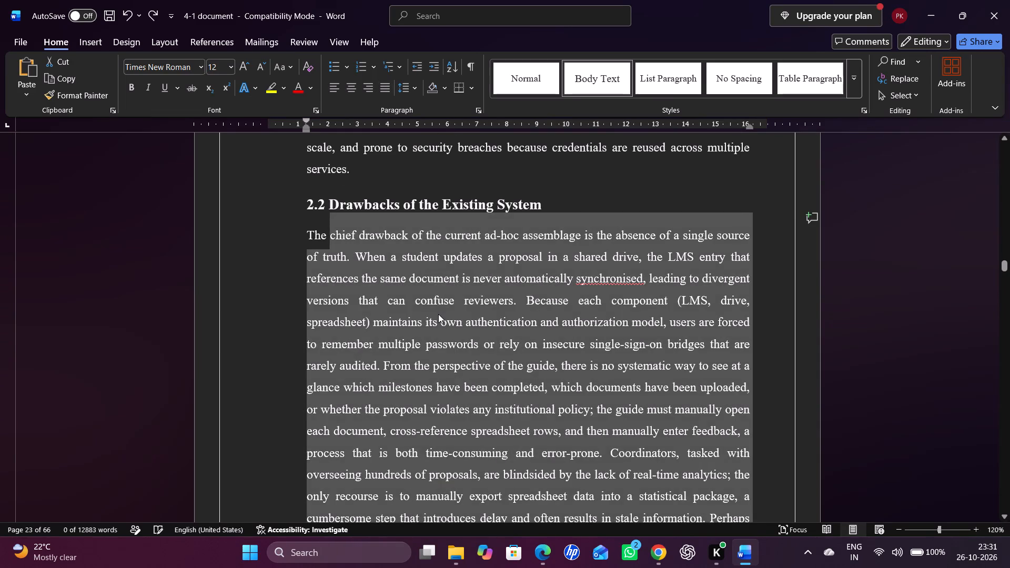
scroll(438, 314, "down", 2)
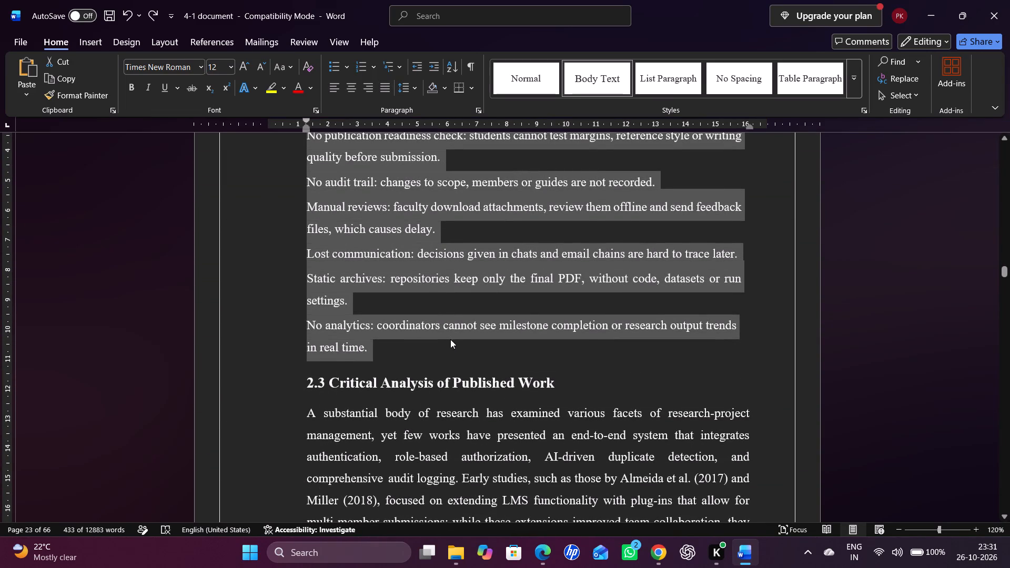
left_click(445, 345)
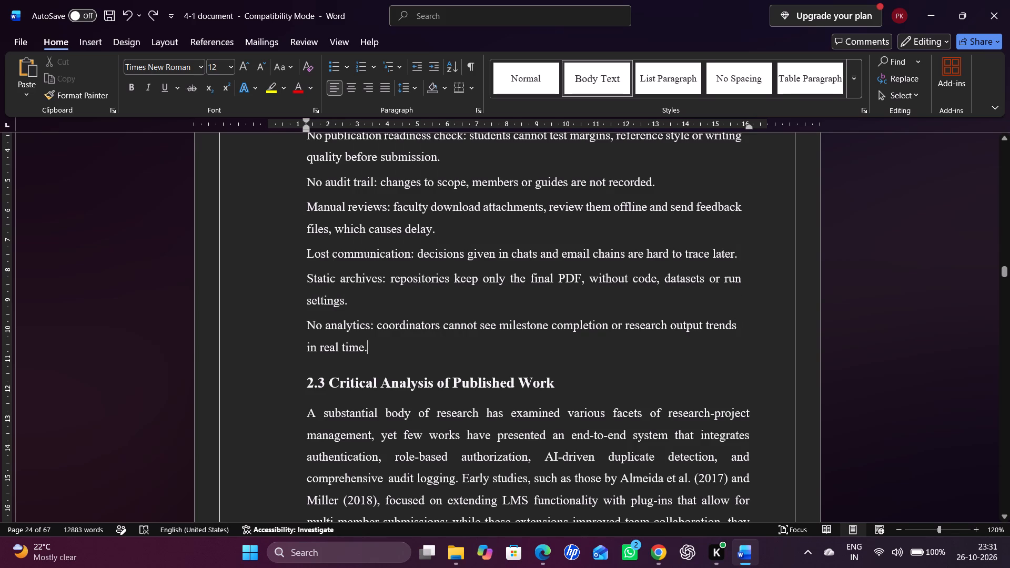
left_click_drag(353, 298, 317, 147)
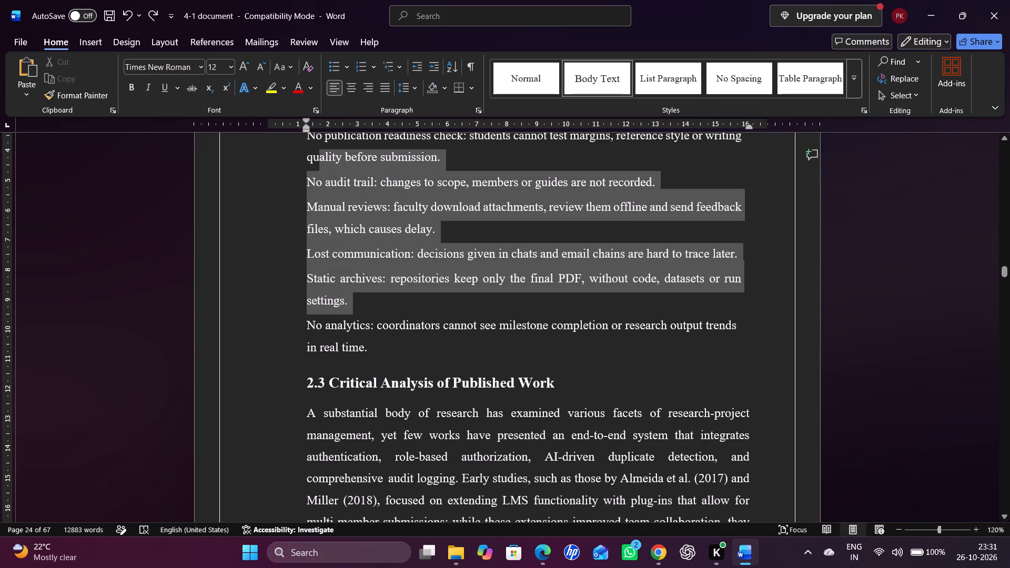
left_click_drag(317, 147, 317, 169)
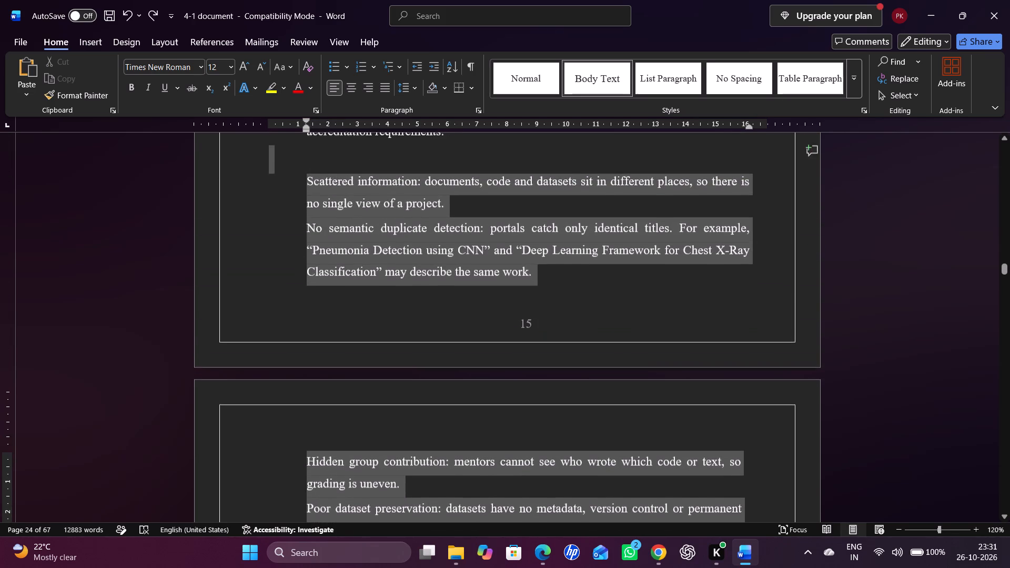
left_click_drag(317, 169, 321, 122)
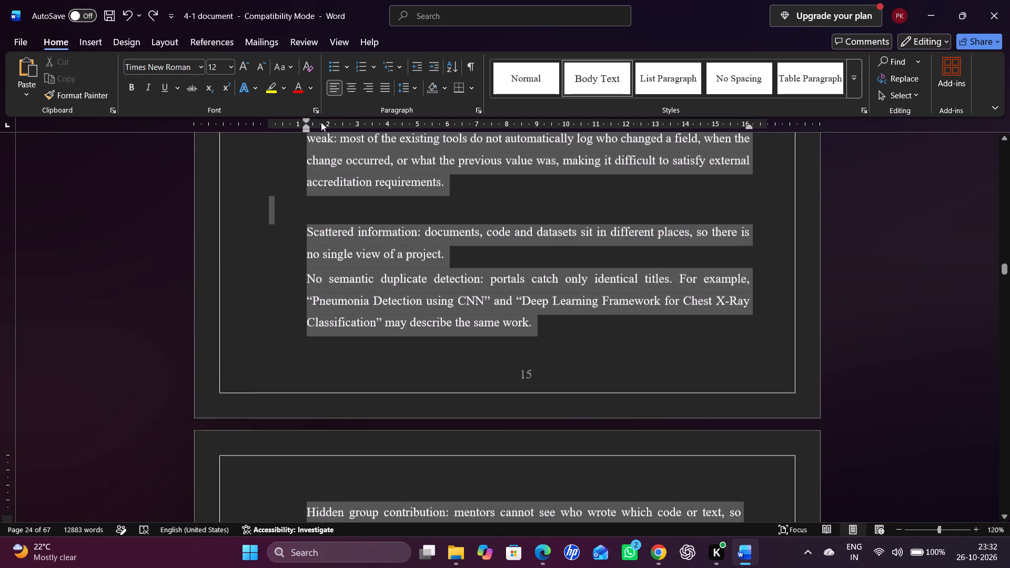
left_click_drag(321, 122, 322, 124)
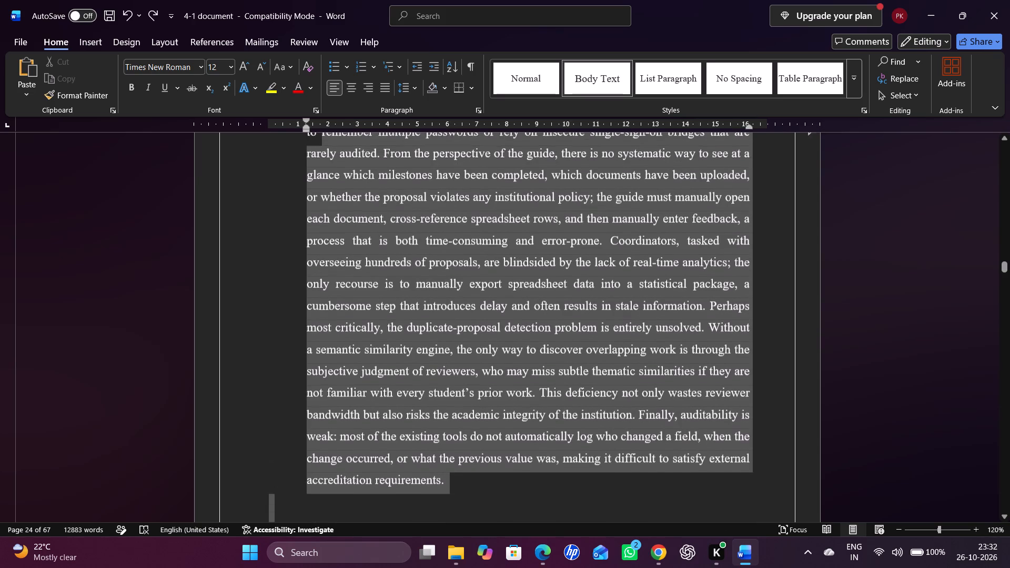
left_click_drag(322, 124, 345, 255)
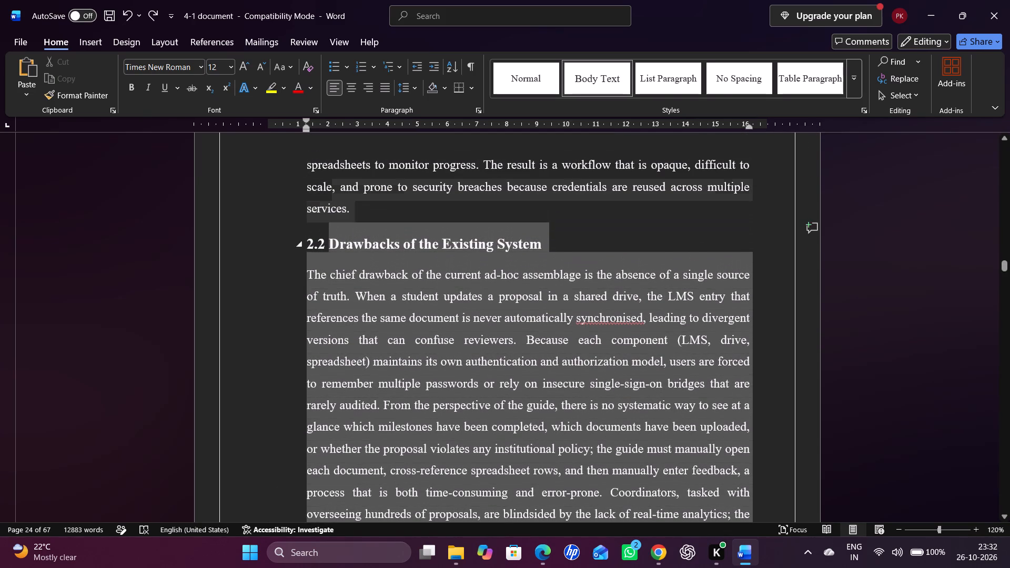
left_click_drag(345, 255, 341, 284)
key("BackSpace")
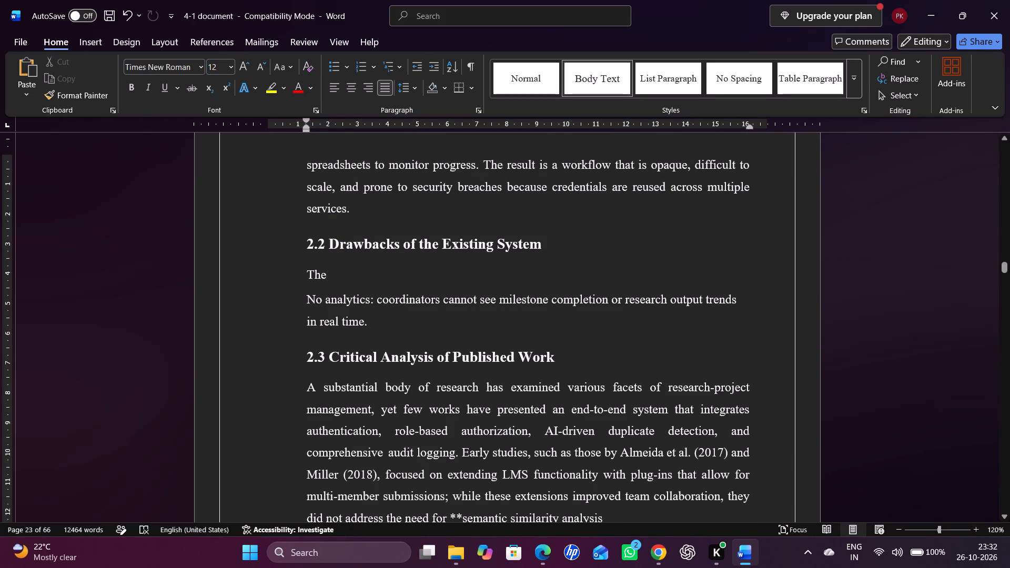
key("ctrl+v")
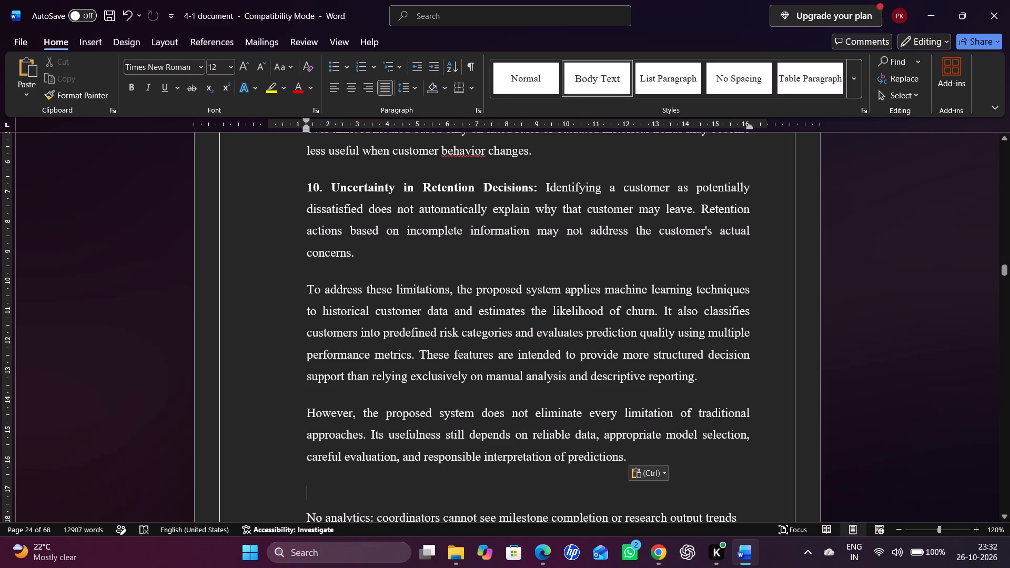
Delete the leftover "No analytics" paragraph and the blank lines above heading 2.3 Critical Analysis of Published Work.
scroll(706, 373, "down", 1)
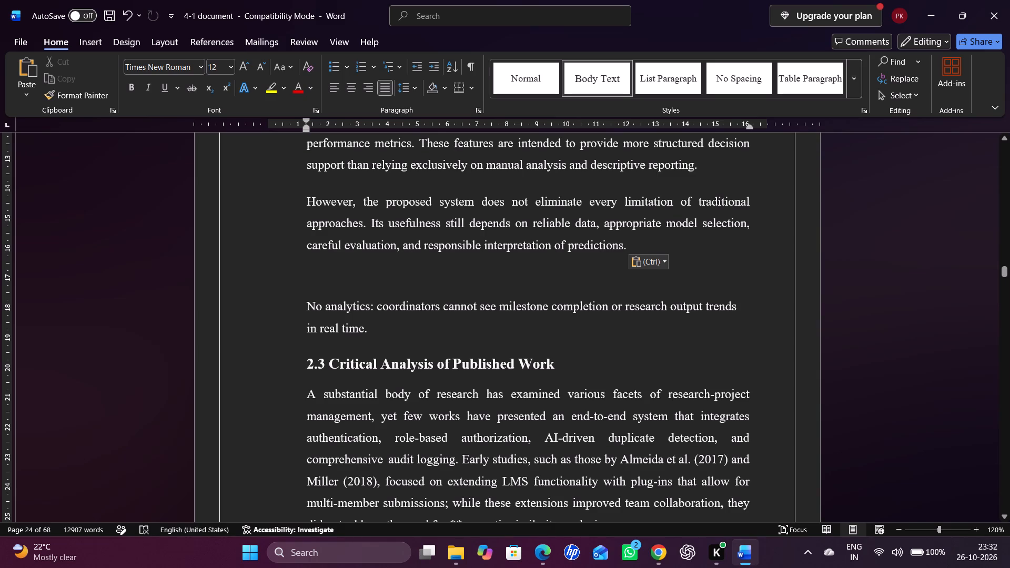
left_click_drag(373, 329, 304, 303)
key("BackSpace")
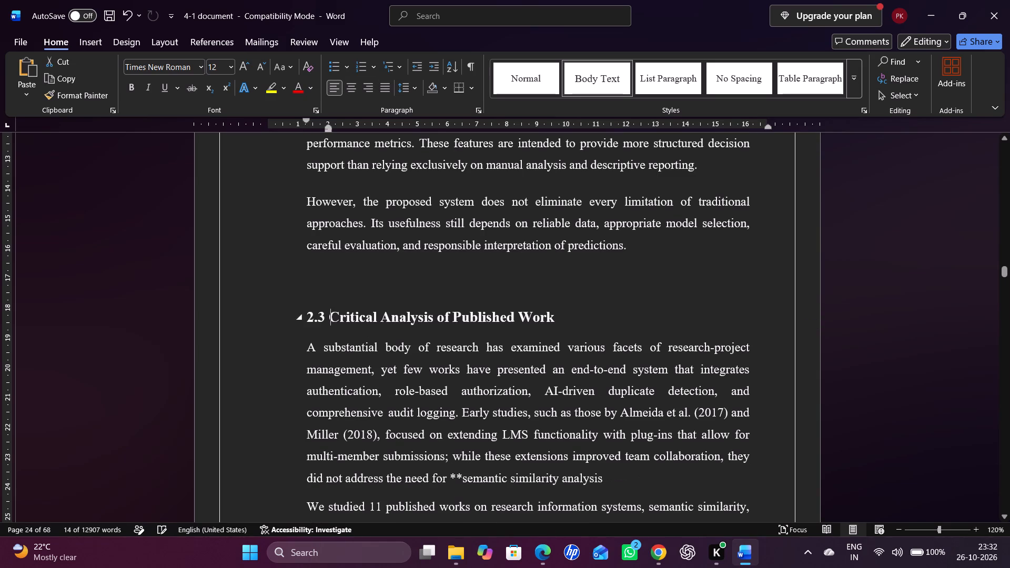
key("BackSpace")
key("ctrl+z")
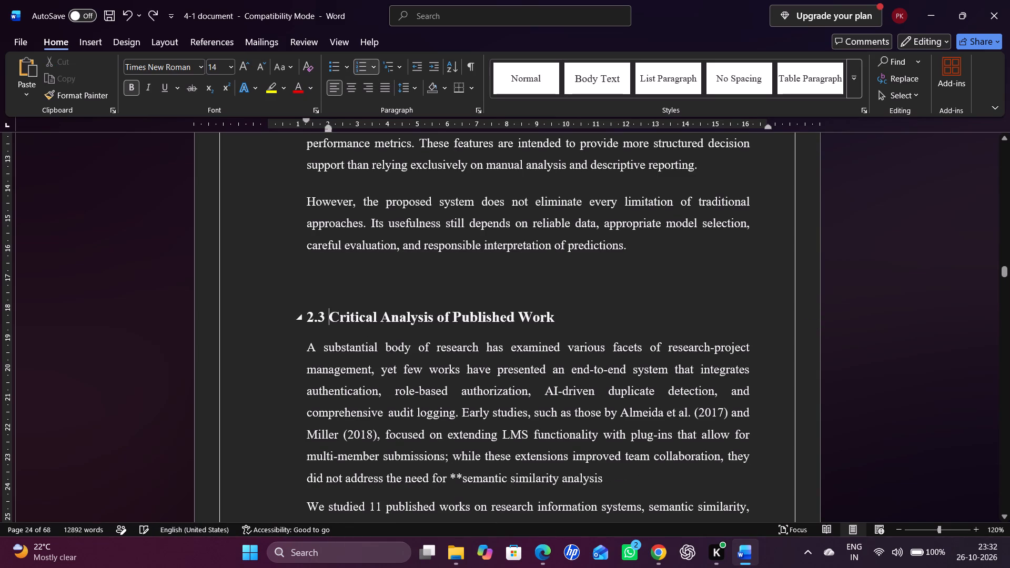
left_click(336, 281)
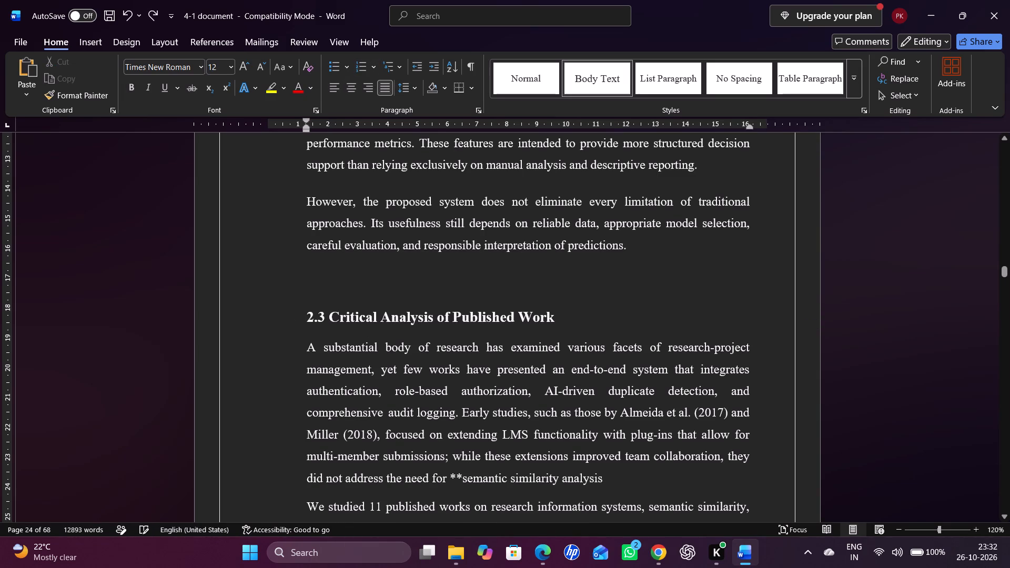
key("BackSpace")
key("BackSpace")
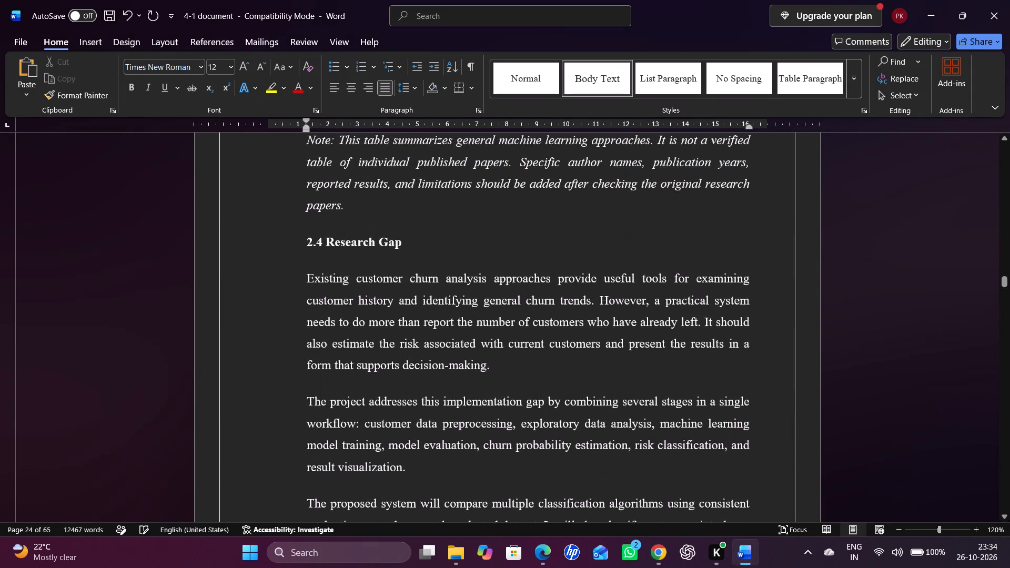
scroll(539, 252, "up", 1)
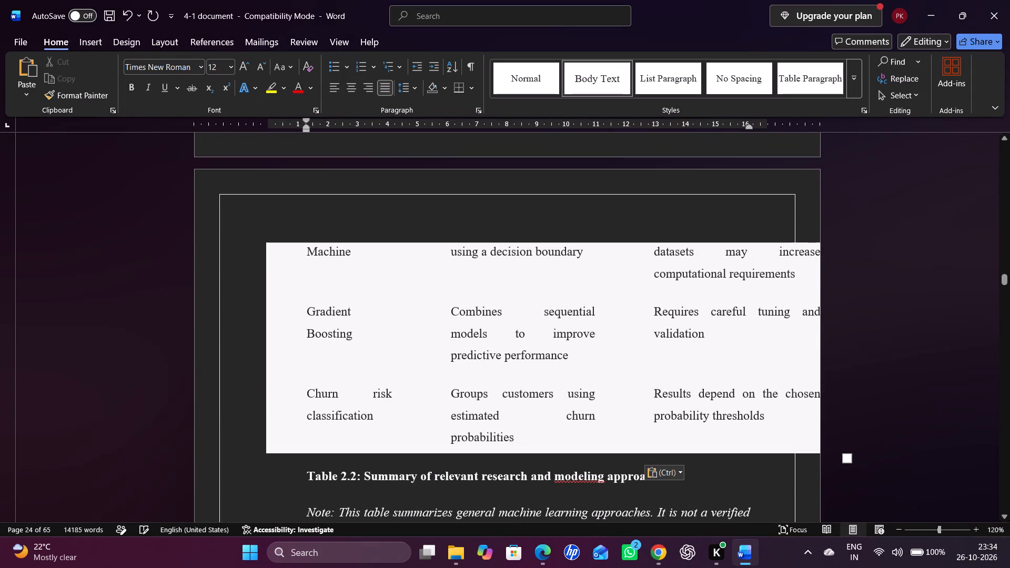
left_click(776, 421)
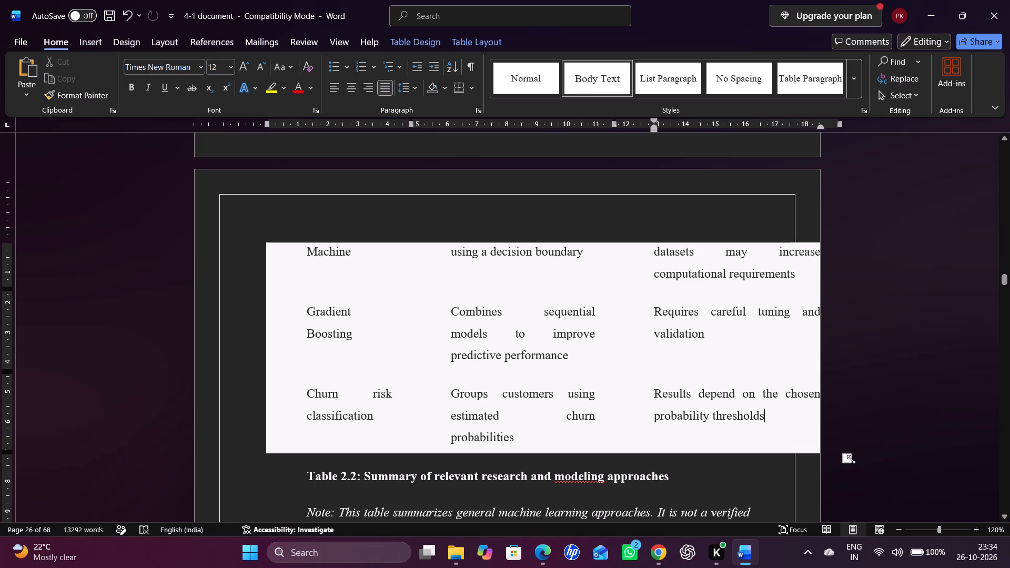
left_click_drag(851, 459, 779, 459)
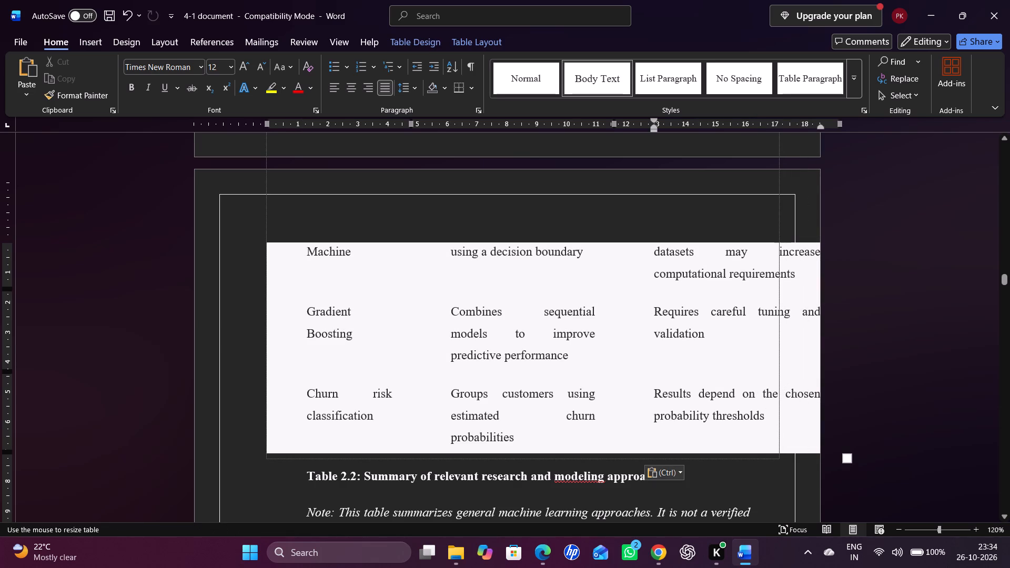
left_click_drag(779, 459, 777, 459)
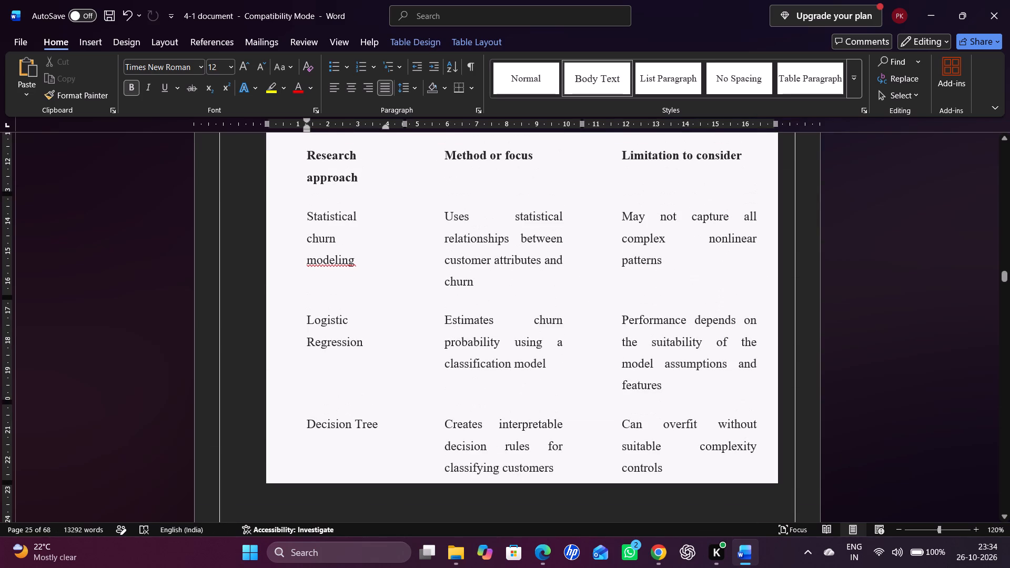
Review the replaced Chapter 2 content, from Table 2.1 and section 2.2 through the end of section 2.4 Research Gap.
scroll(692, 411, "up", 2)
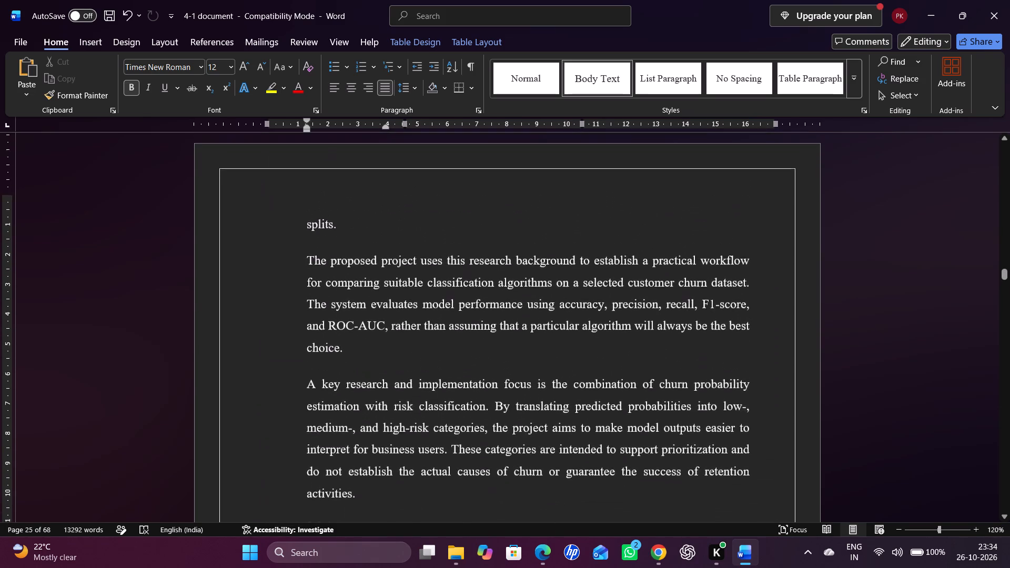
scroll(692, 411, "up", 3)
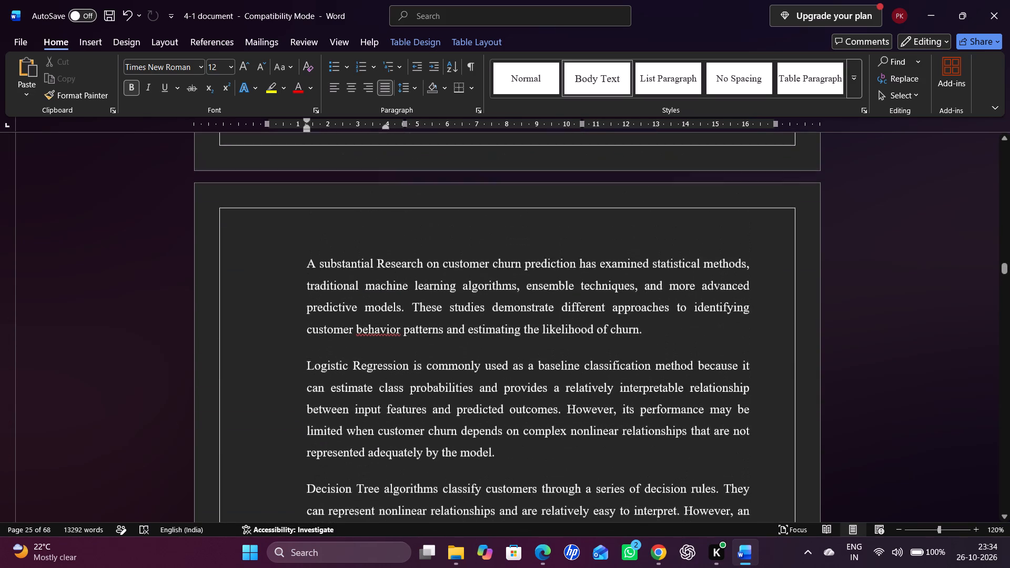
scroll(692, 411, "up", 4)
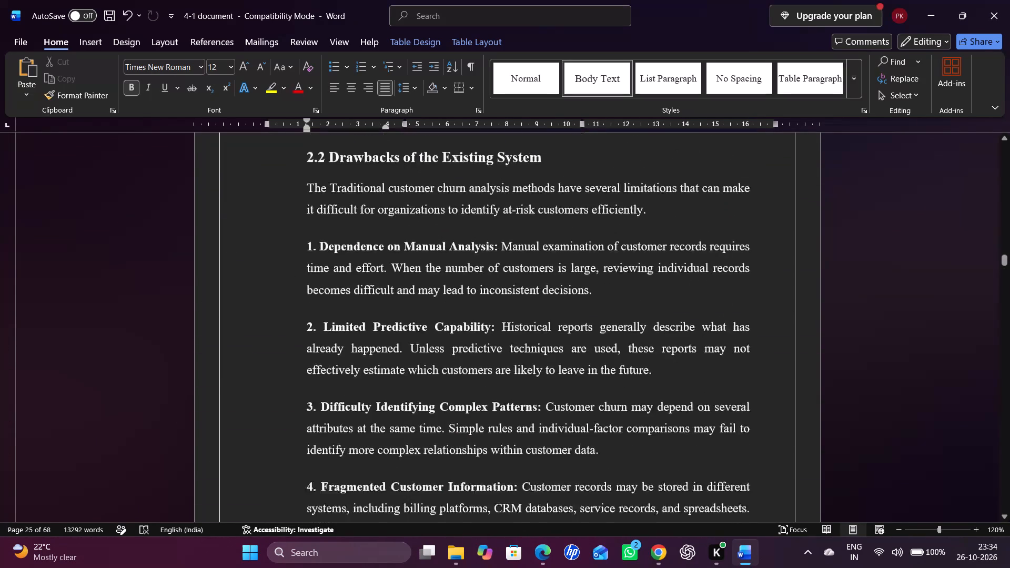
scroll(692, 411, "up", 3)
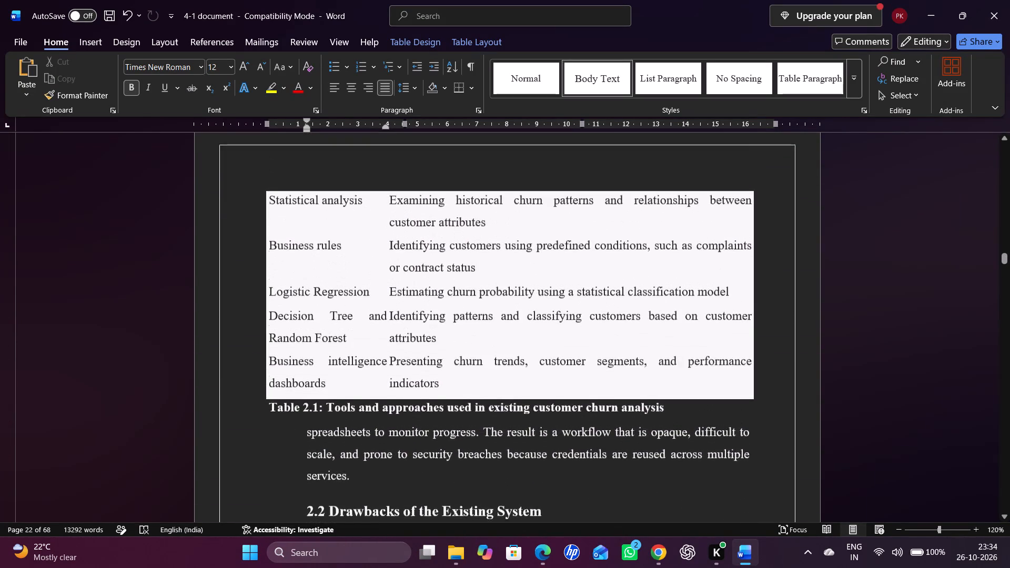
scroll(692, 411, "down", 1)
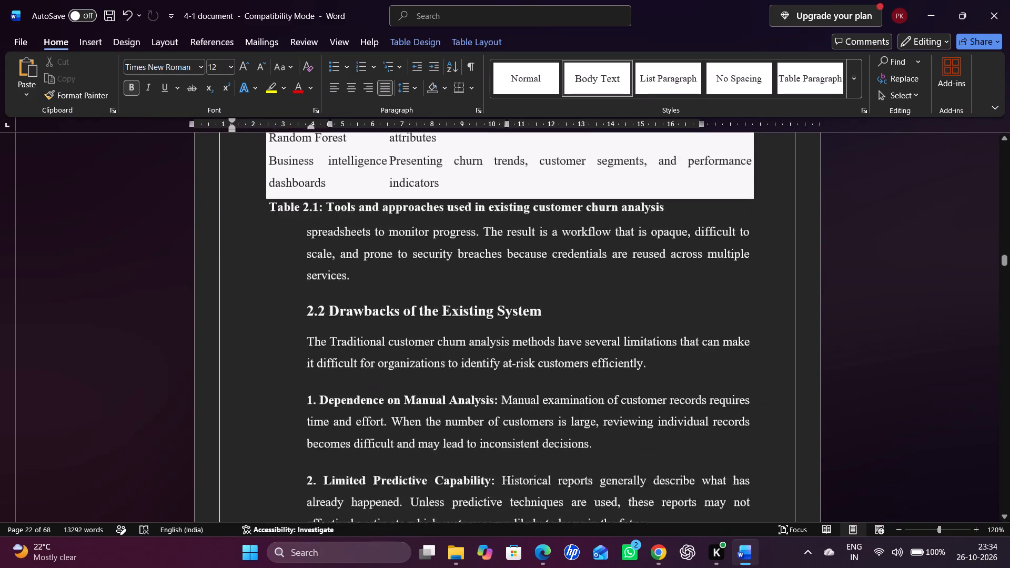
scroll(692, 411, "down", 3)
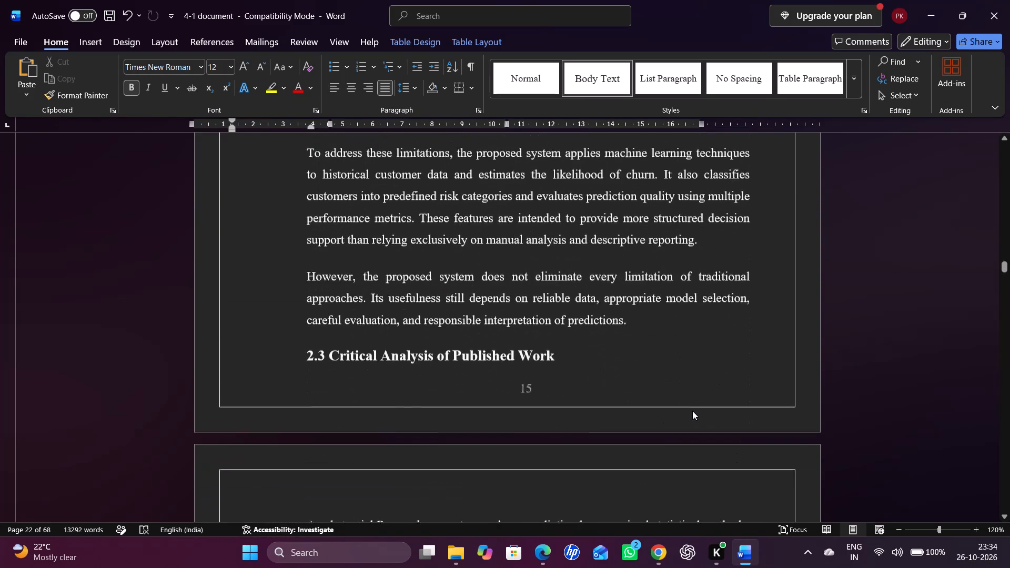
scroll(692, 411, "down", 3)
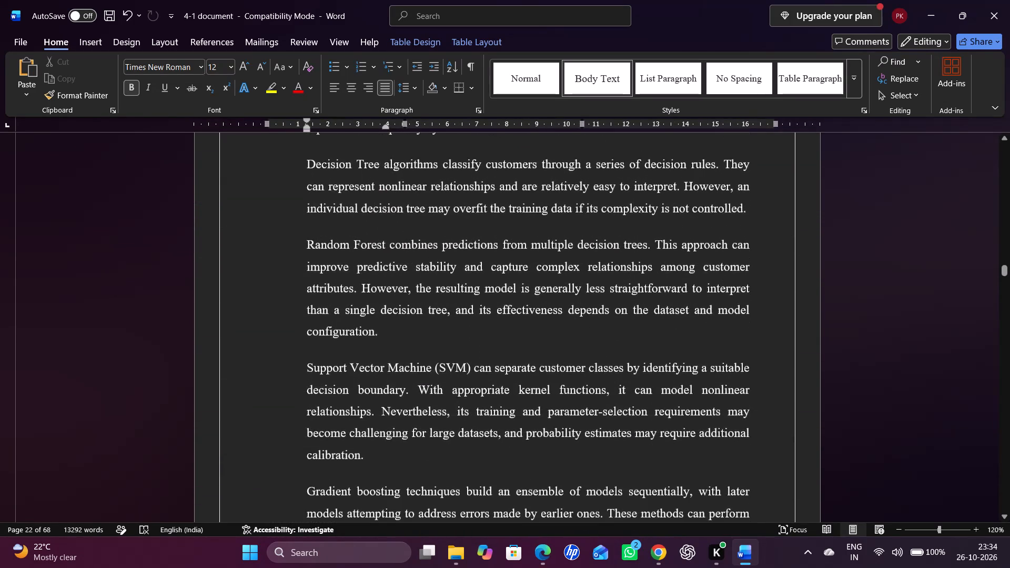
scroll(692, 411, "down", 4)
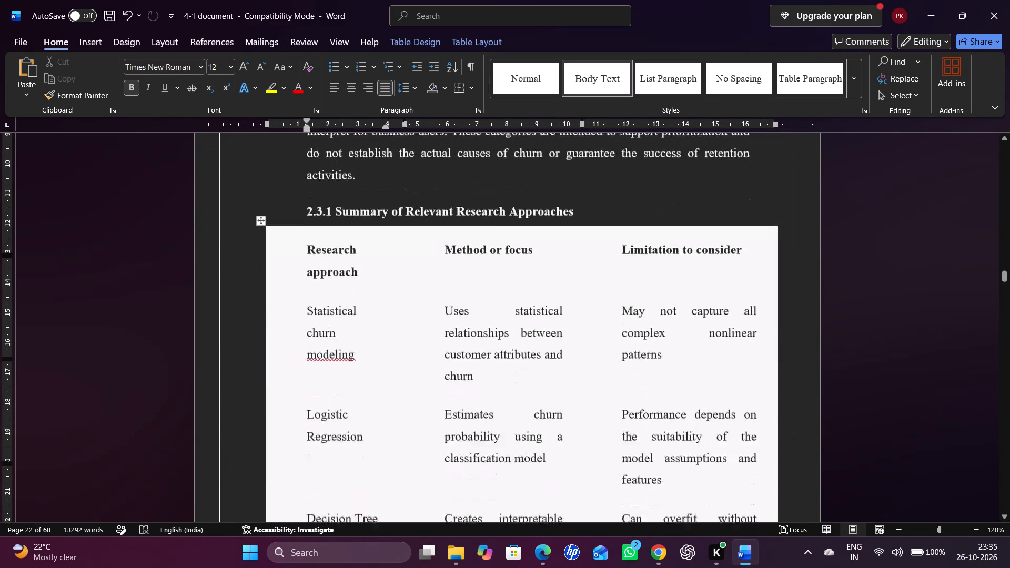
scroll(692, 411, "down", 3)
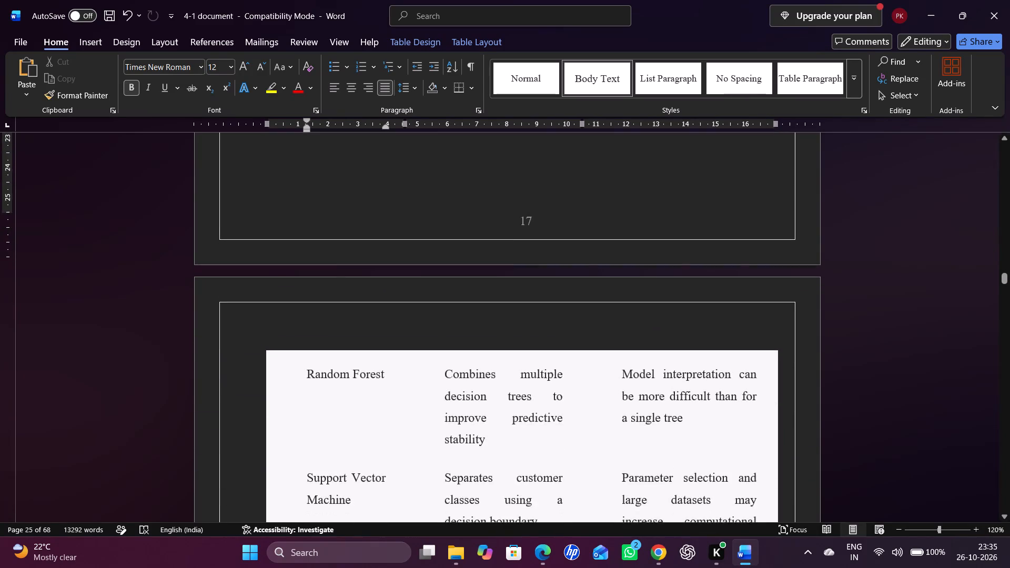
scroll(692, 411, "down", 3)
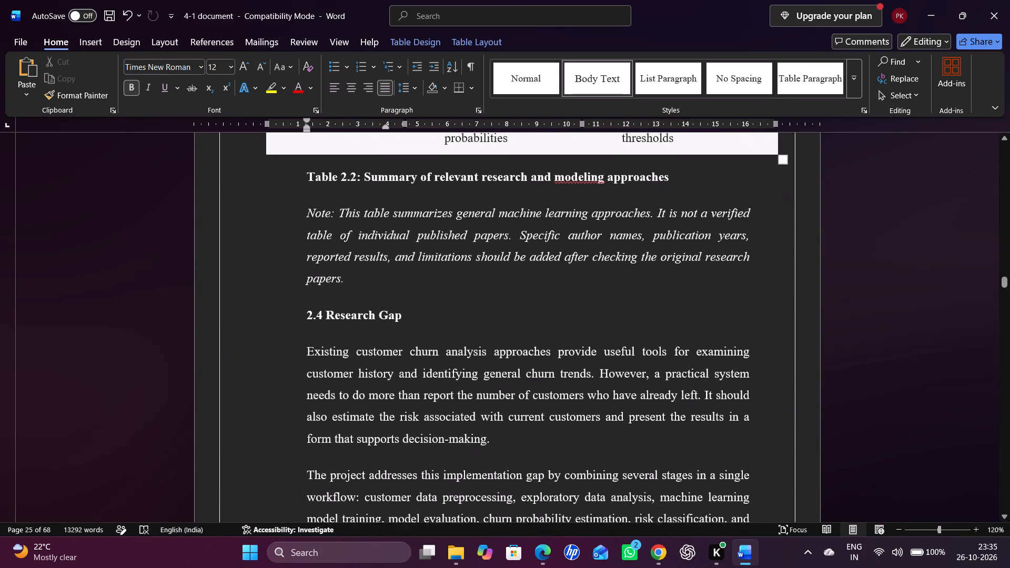
scroll(692, 411, "down", 3)
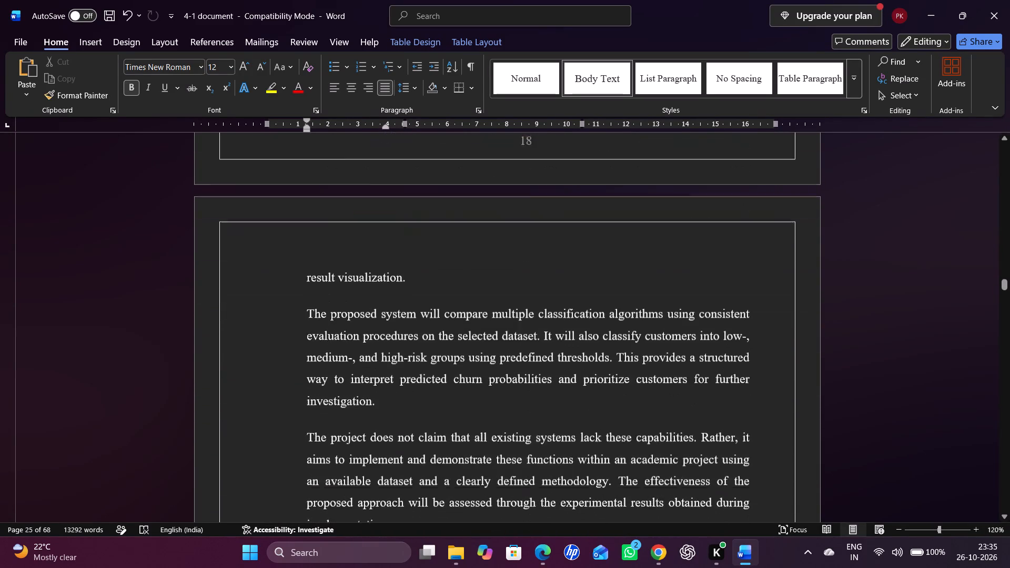
scroll(692, 411, "down", 3)
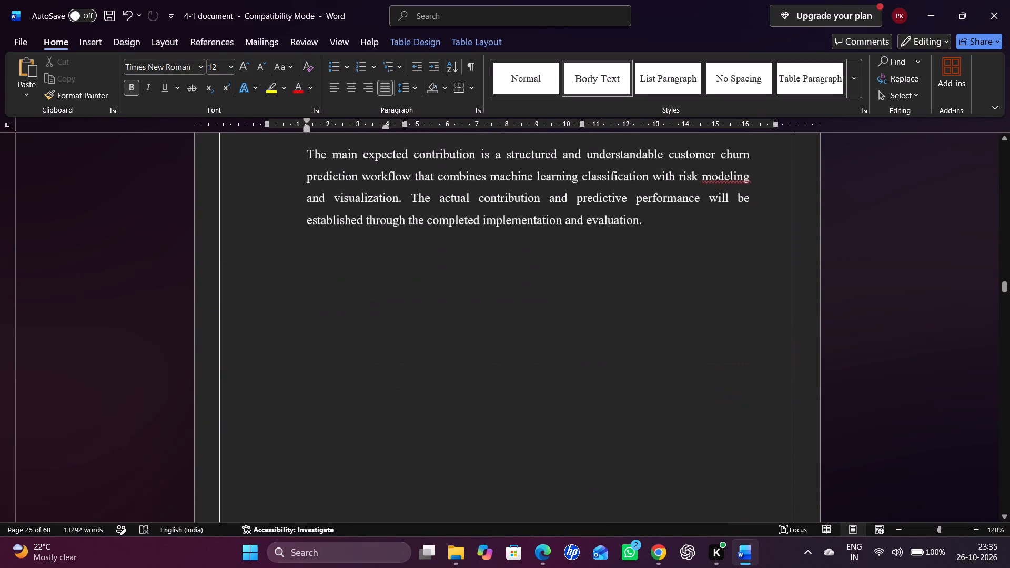
scroll(692, 411, "down", 2)
Delete the leftover words "A substantial" before "Research on customer churn prediction" at the start of section 2.3.
scroll(692, 411, "up", 1)
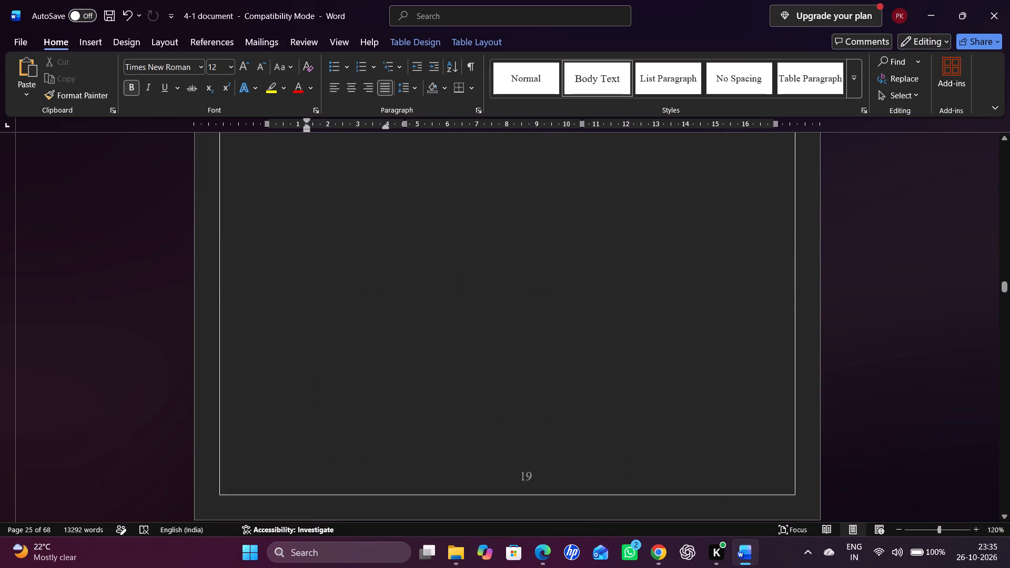
scroll(692, 411, "up", 8)
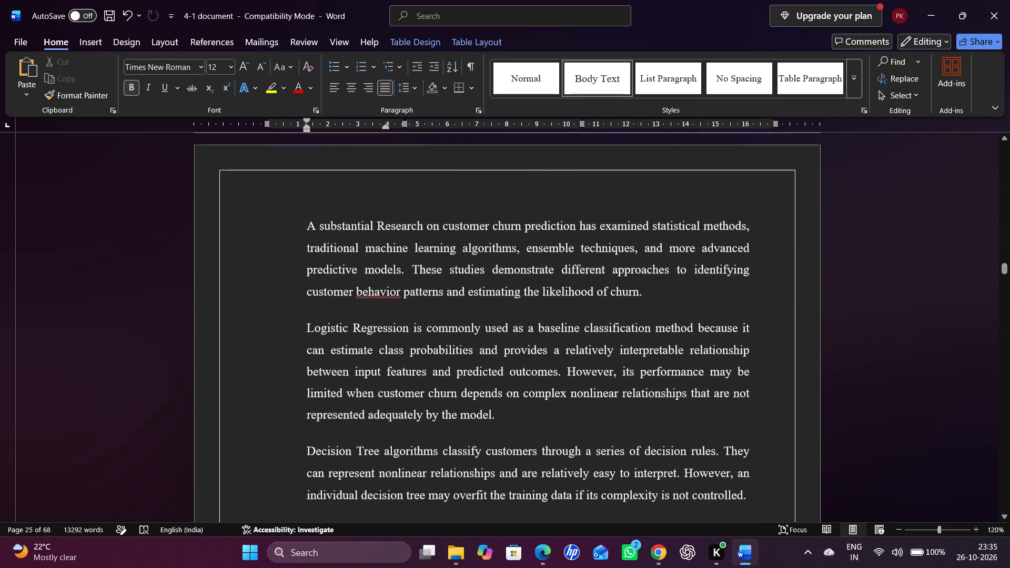
scroll(692, 411, "up", 1)
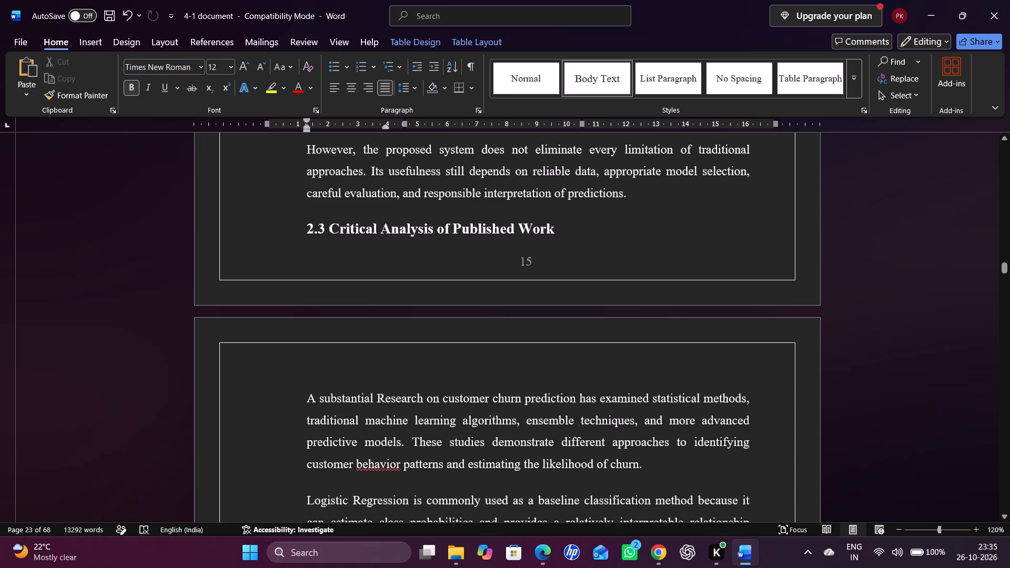
left_click(377, 395)
key("BackSpace")
key("BackSpace")
key("BackSpace")
key("BackSpace")
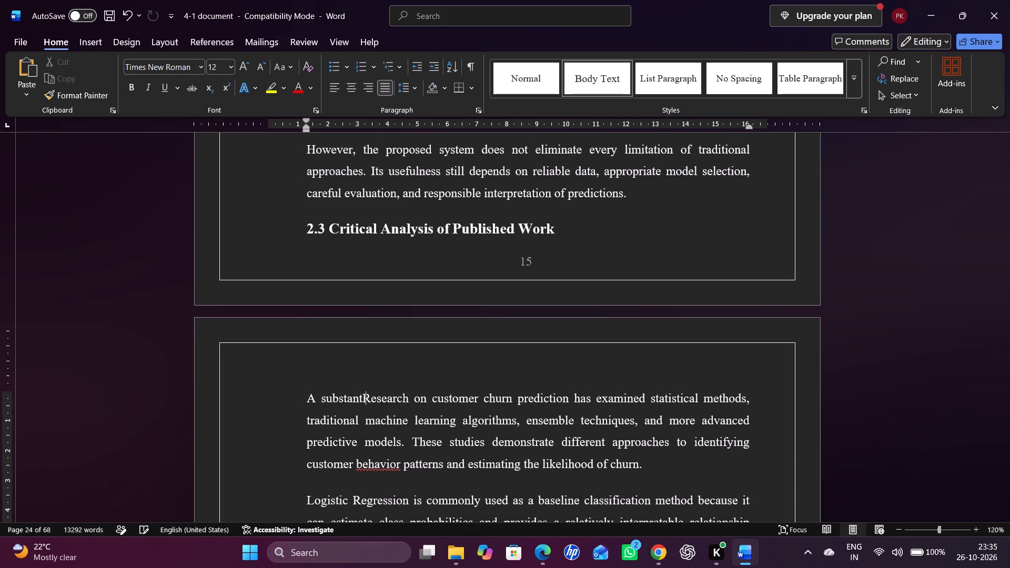
key("BackSpace")
key("BackSpace")
key("BackSpace")
key("BackSpace")
key("BackSpace")
key("BackSpace")
key("BackSpace")
key("BackSpace")
key("BackSpace")
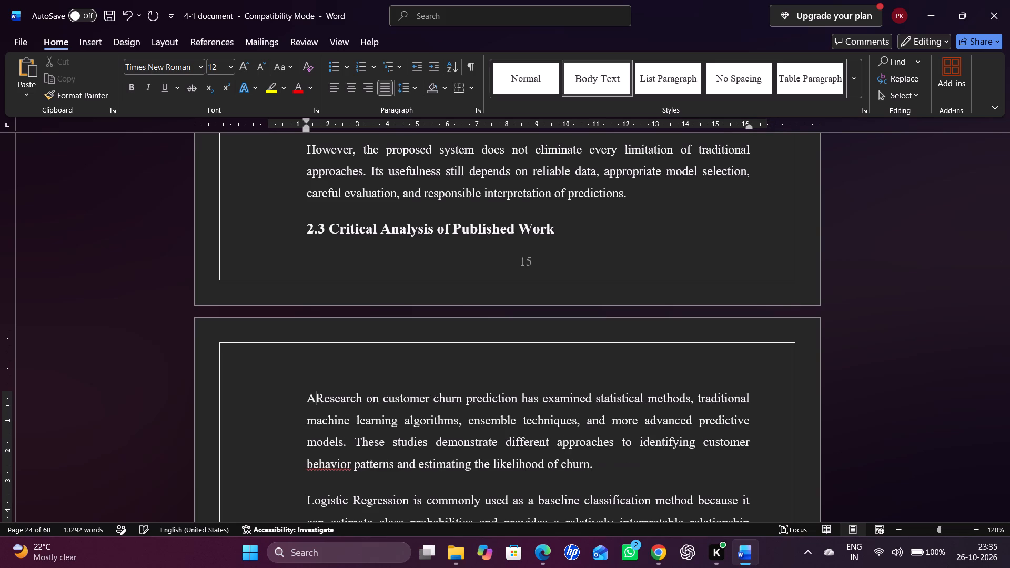
key("BackSpace")
Look through the rest of sections 2.3 and 2.4 and on to the opening of Chapter 3, System Architecture and Design.
scroll(539, 417, "down", 1)
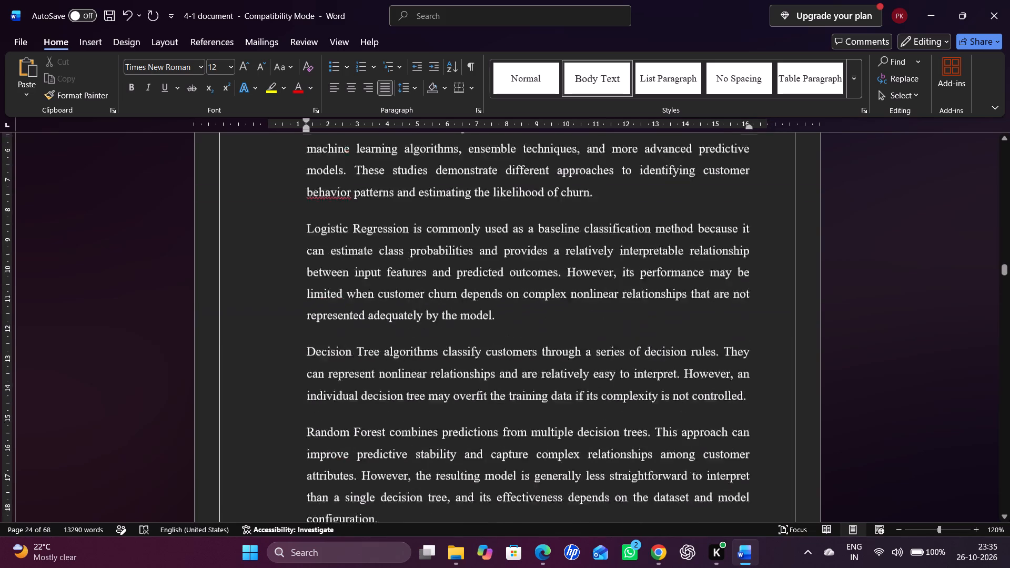
scroll(539, 417, "down", 3)
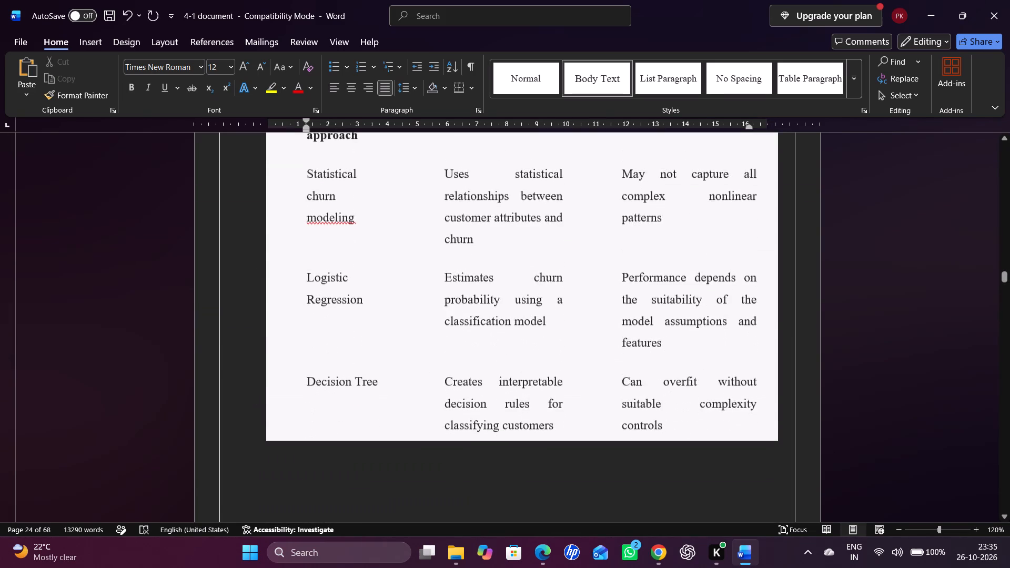
scroll(539, 417, "down", 3)
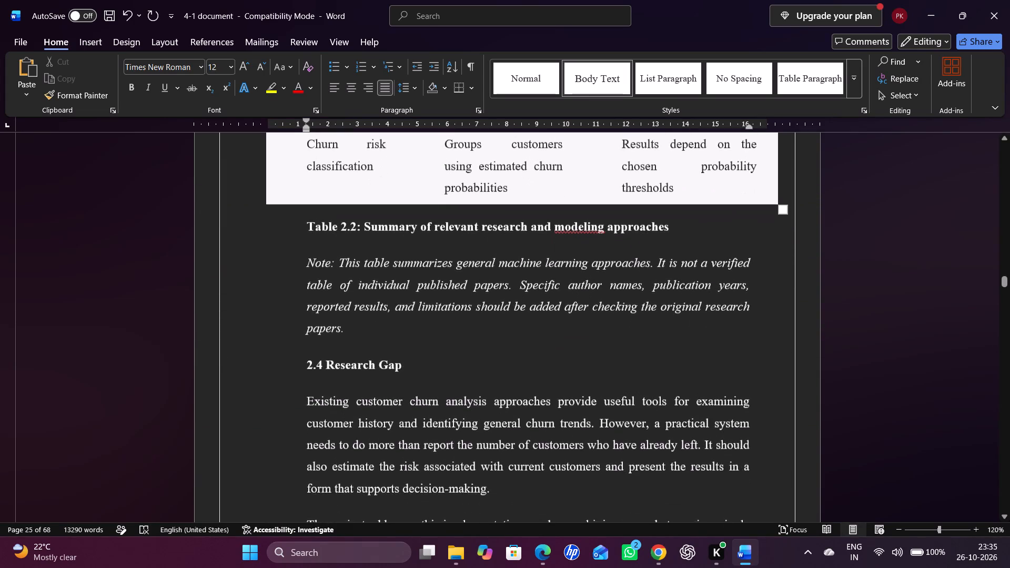
scroll(539, 417, "down", 2)
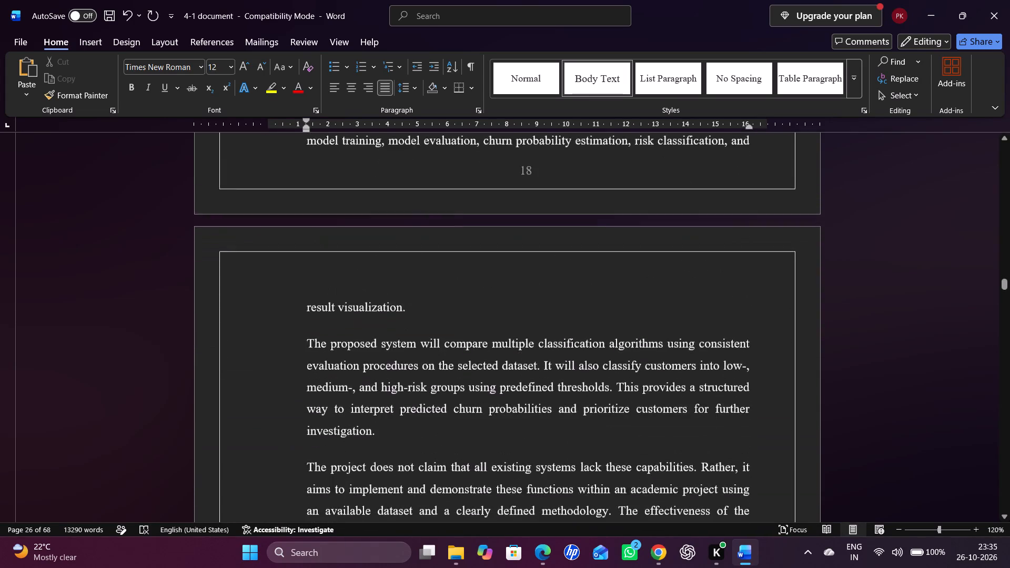
scroll(539, 417, "down", 2)
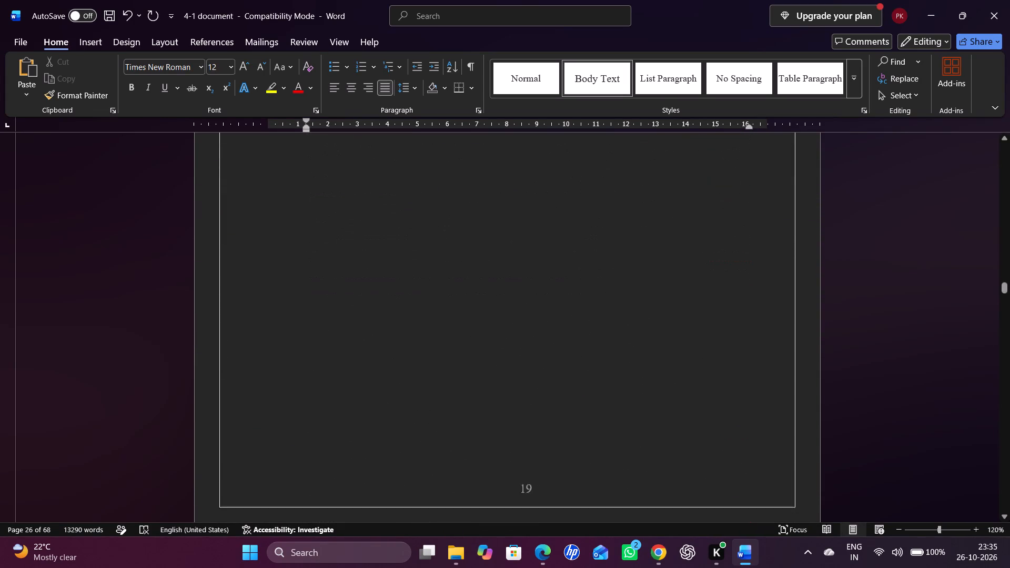
scroll(539, 417, "down", 3)
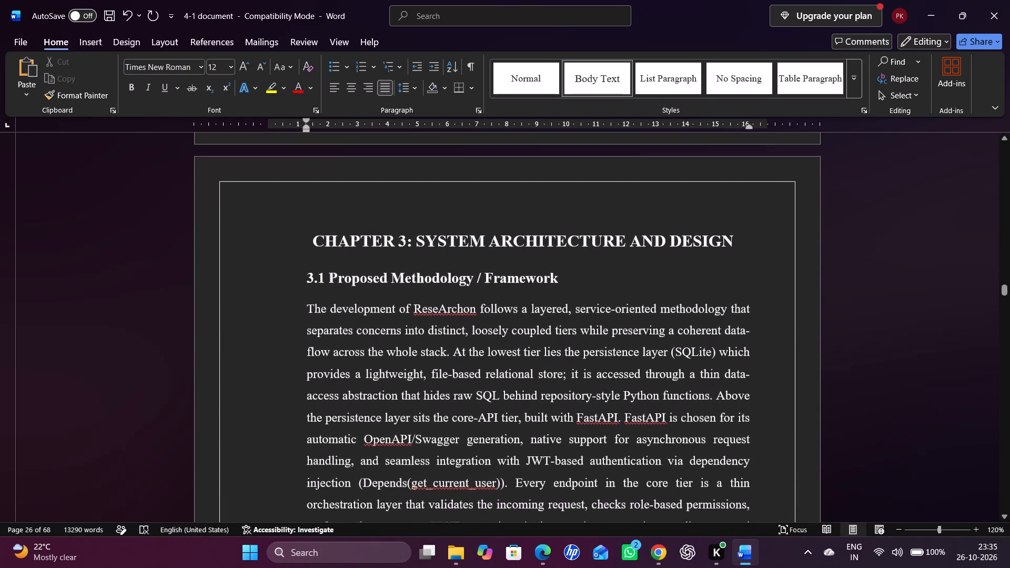
scroll(539, 417, "down", 1)
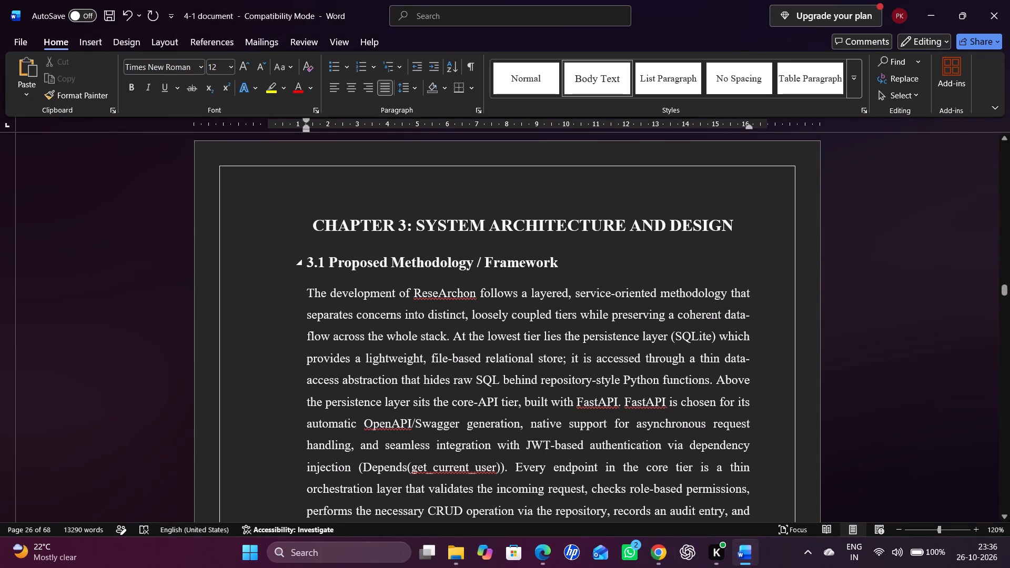
Cut the old Chapter 3 content from section 3.1 up to just before Chapter 4, keeping the Chapter 3 title.
left_click_drag(305, 257, 445, 476)
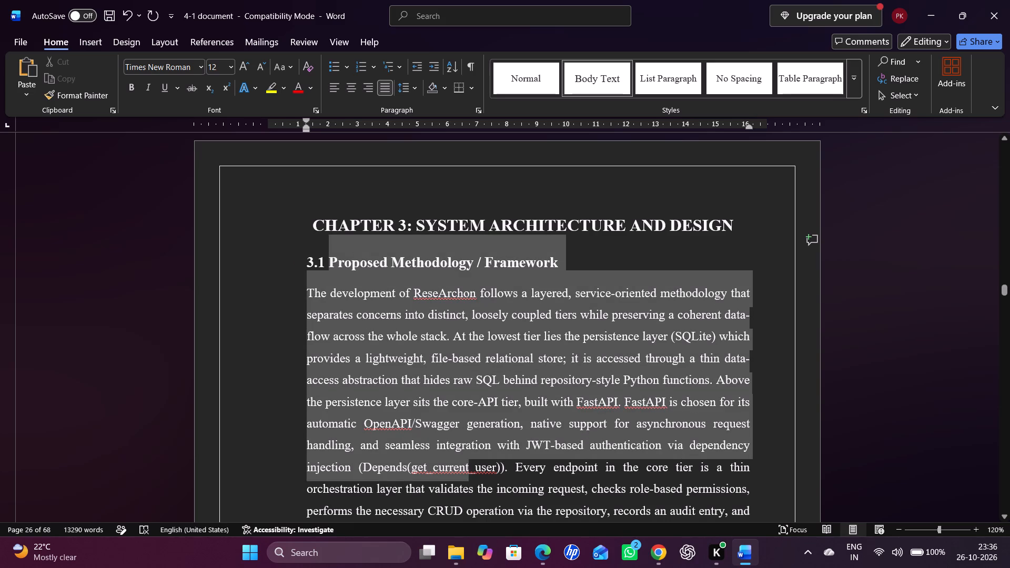
left_click_drag(445, 476, 452, 541)
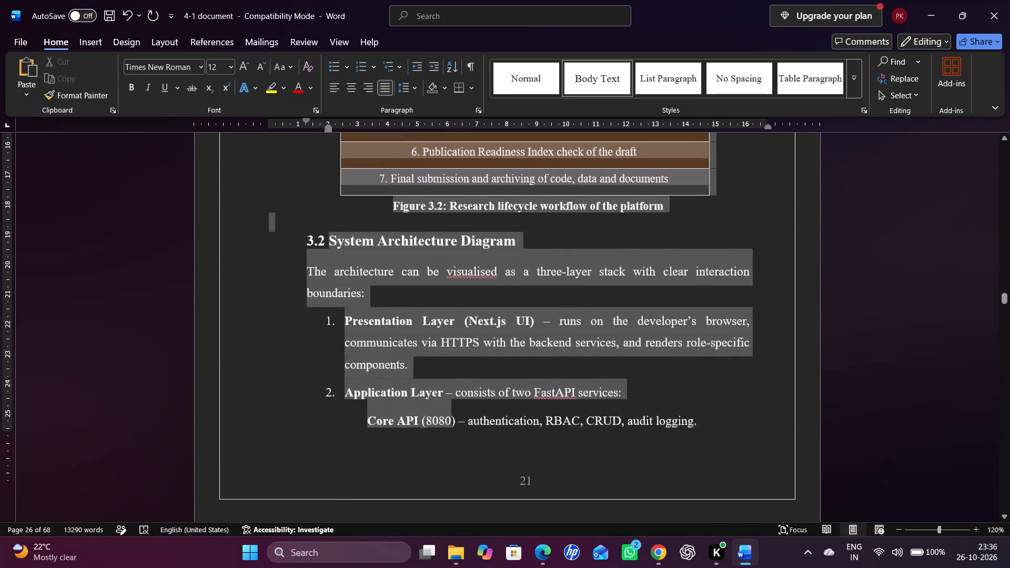
left_click_drag(452, 541, 451, 522)
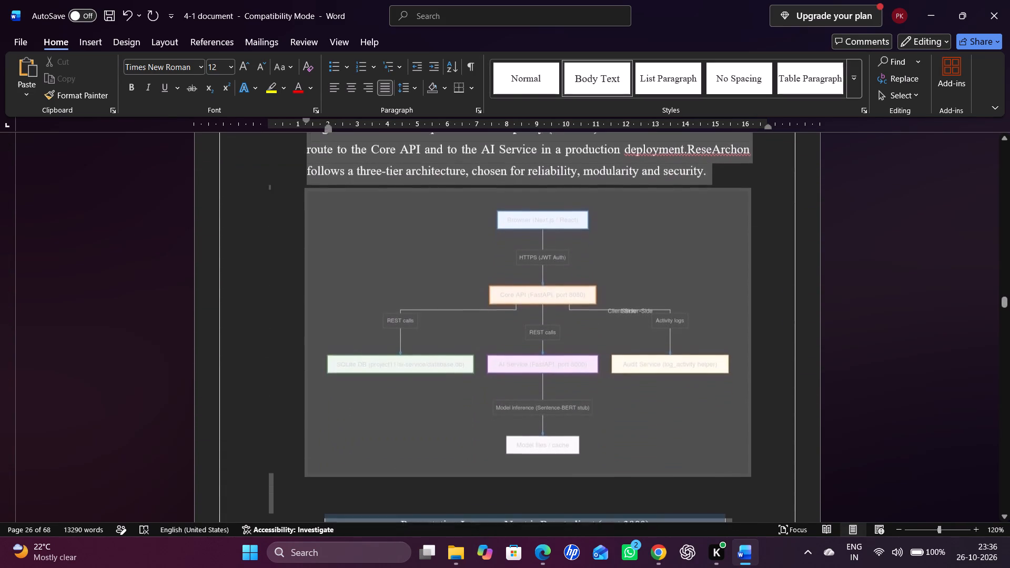
left_click_drag(451, 522, 455, 520)
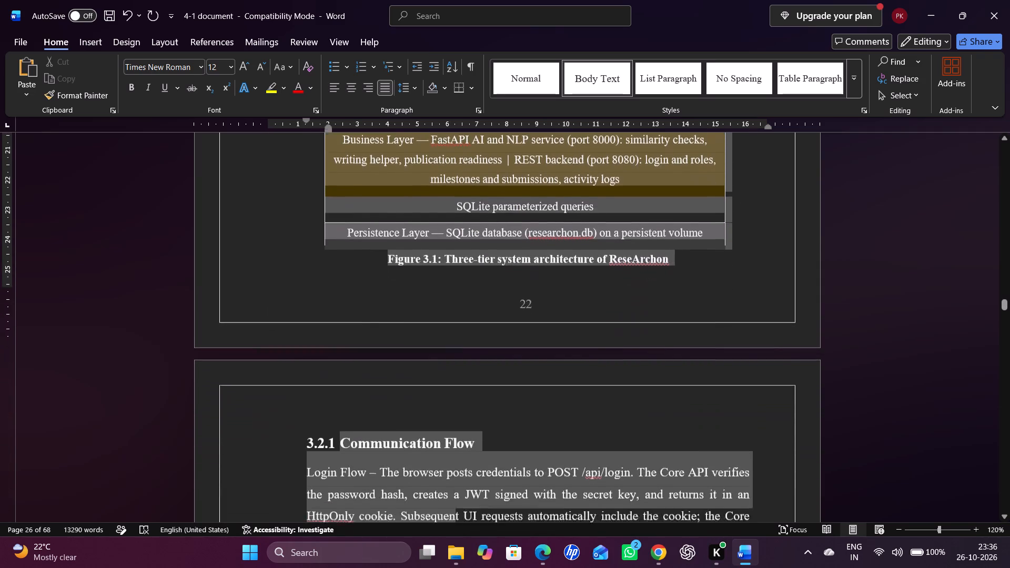
left_click_drag(455, 520, 463, 528)
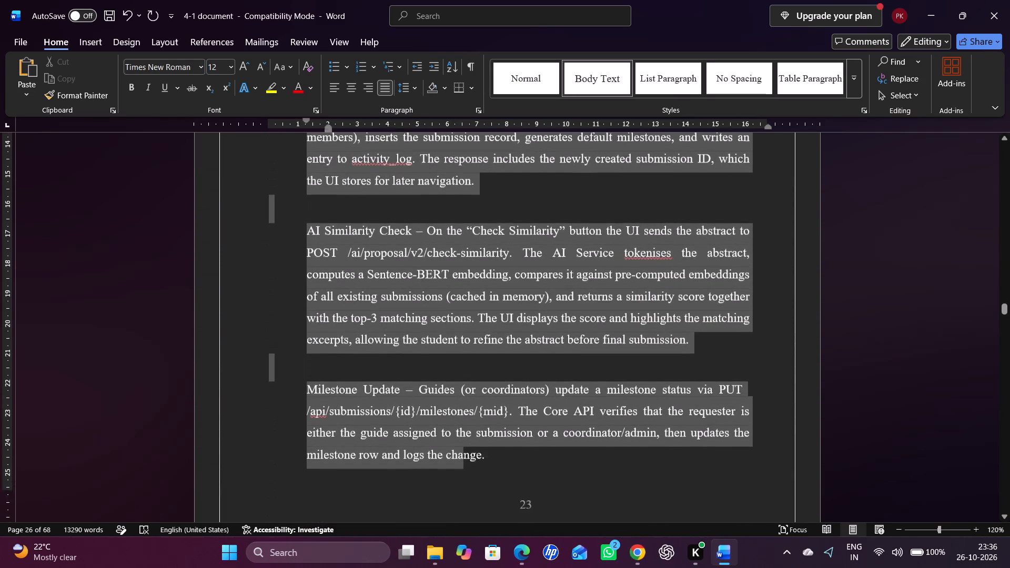
left_click_drag(463, 528, 470, 530)
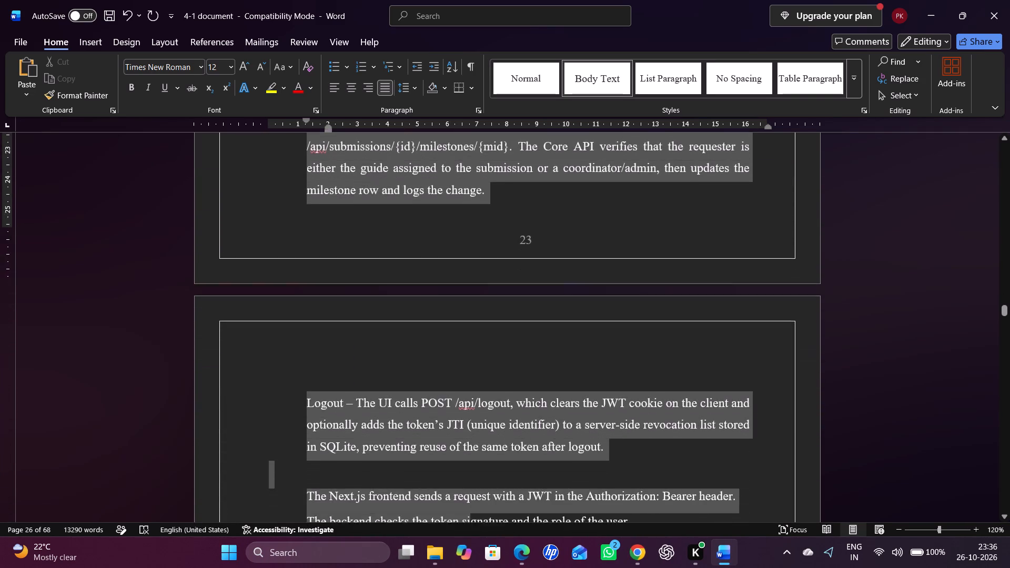
left_click_drag(470, 530, 469, 522)
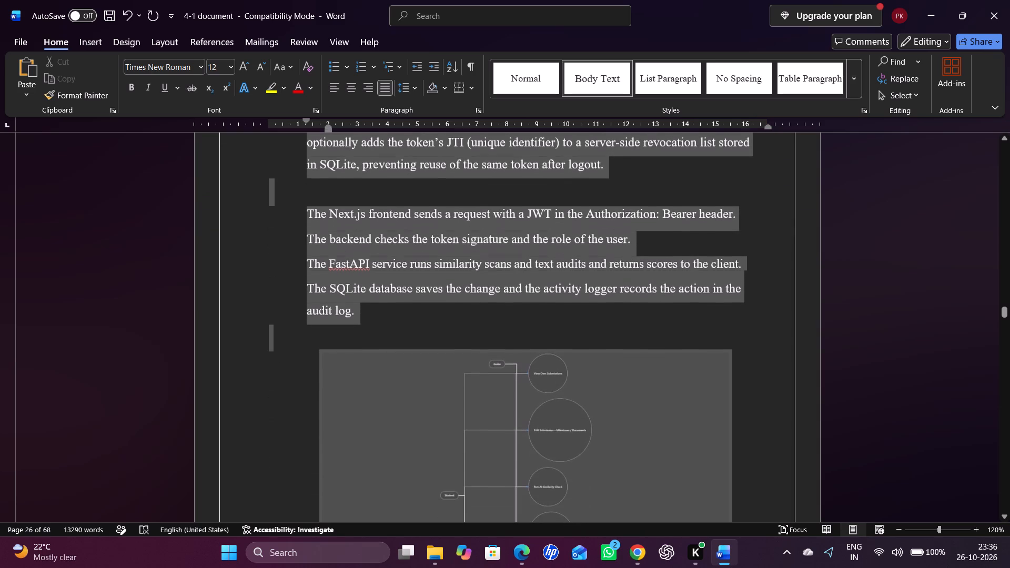
left_click_drag(469, 522, 498, 512)
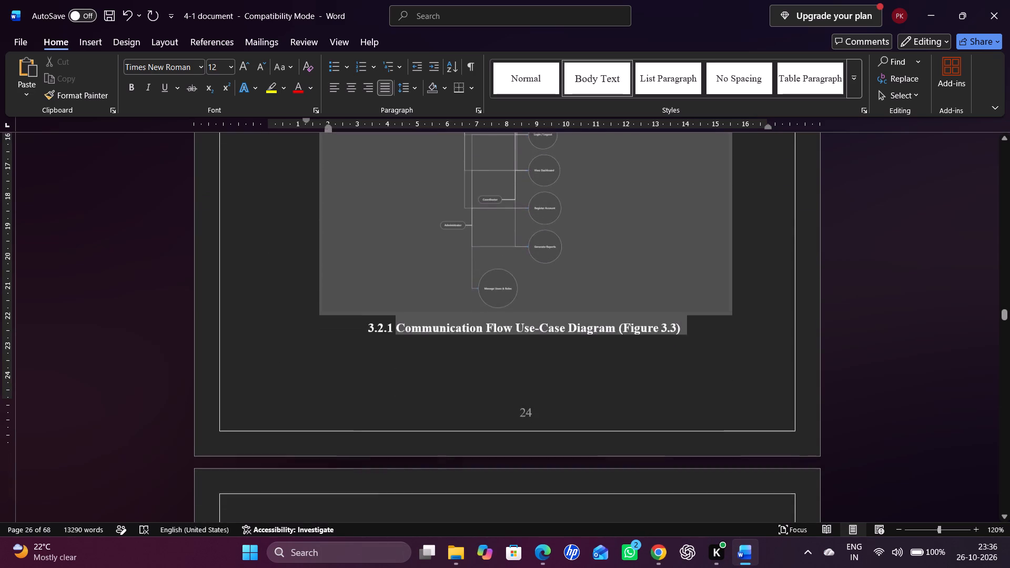
left_click_drag(498, 512, 497, 526)
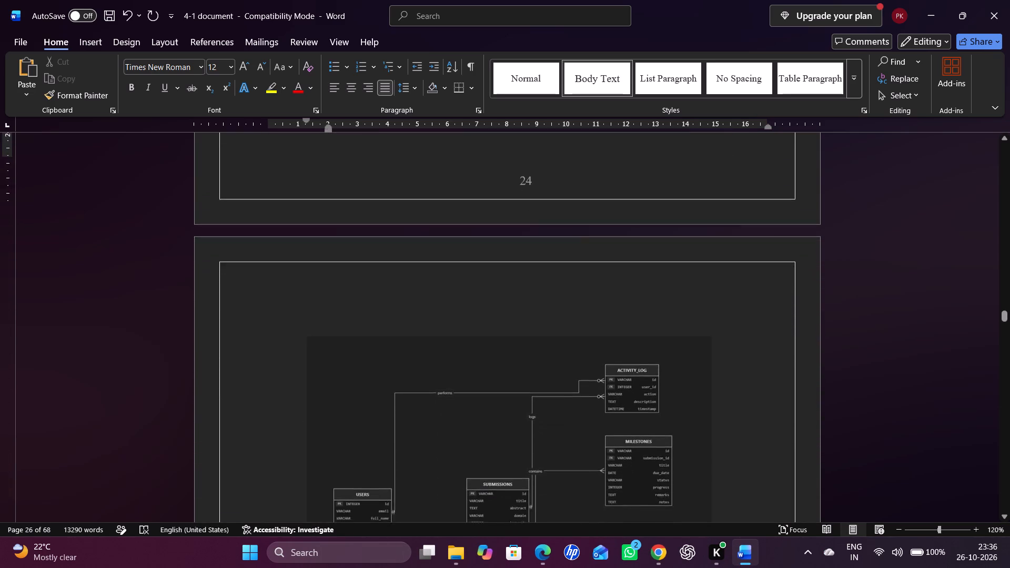
left_click_drag(497, 526, 496, 525)
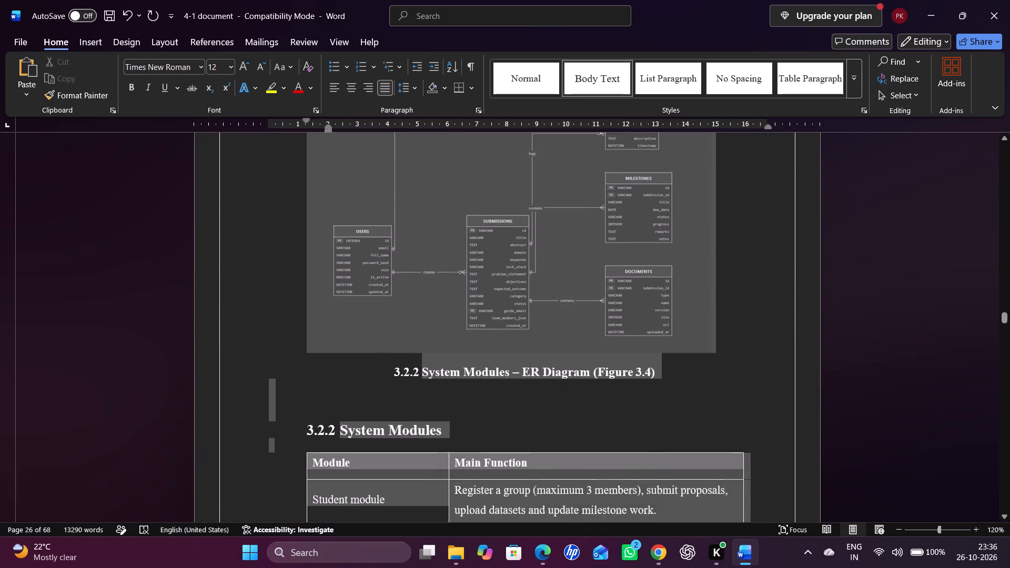
left_click_drag(496, 525, 497, 530)
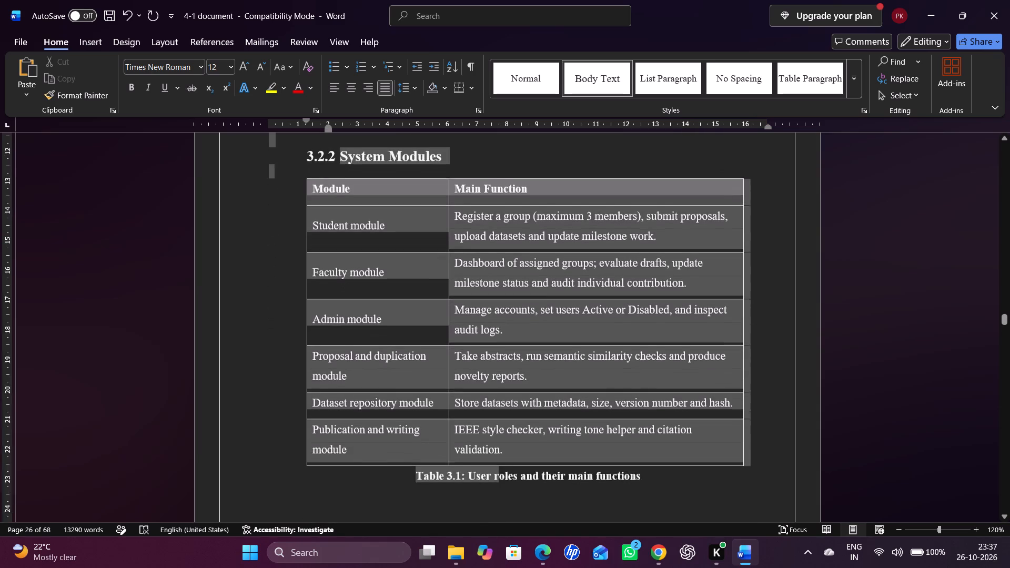
left_click_drag(497, 530, 497, 549)
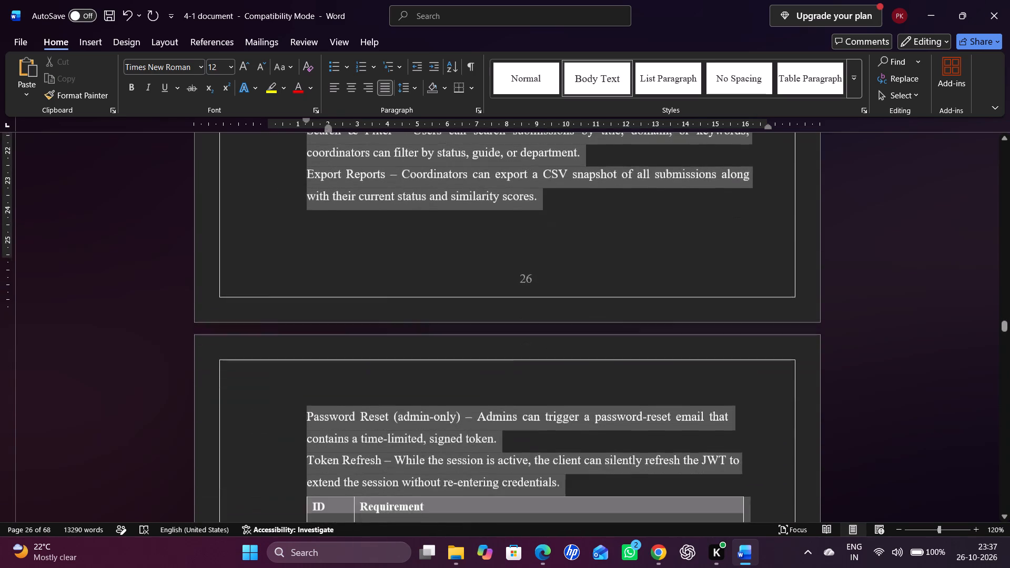
left_click_drag(497, 549, 500, 534)
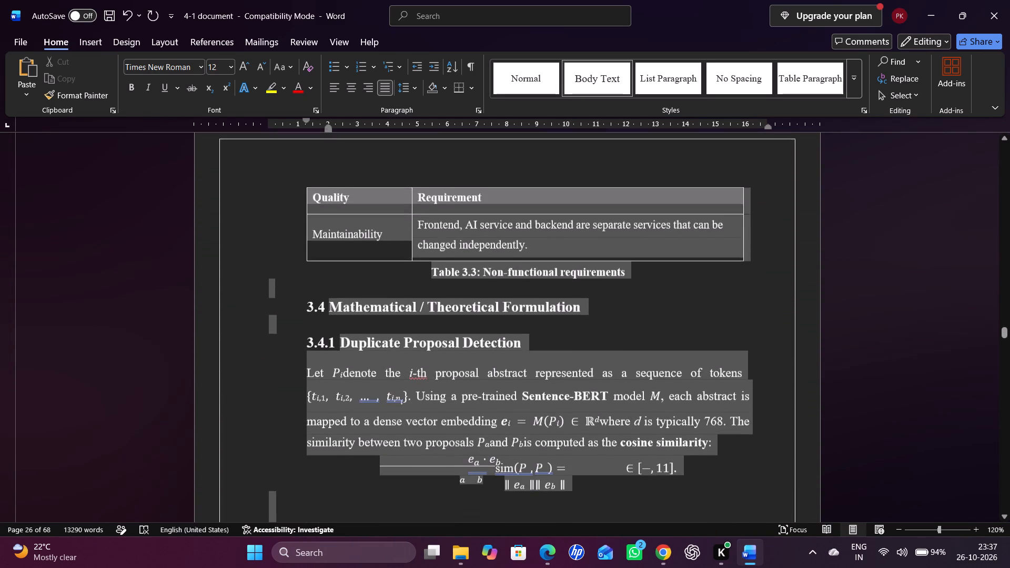
left_click_drag(500, 534, 500, 533)
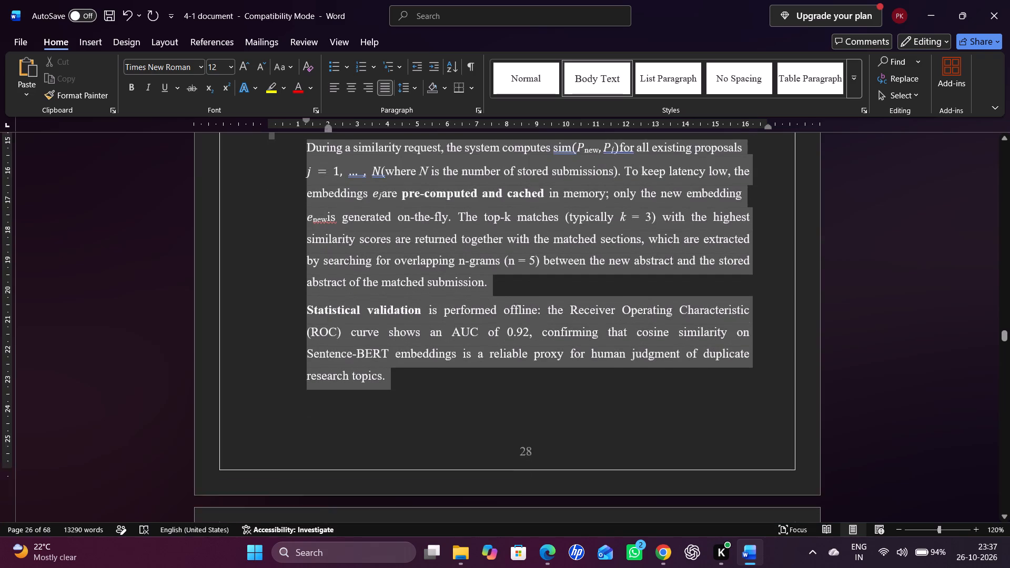
left_click_drag(500, 533, 500, 534)
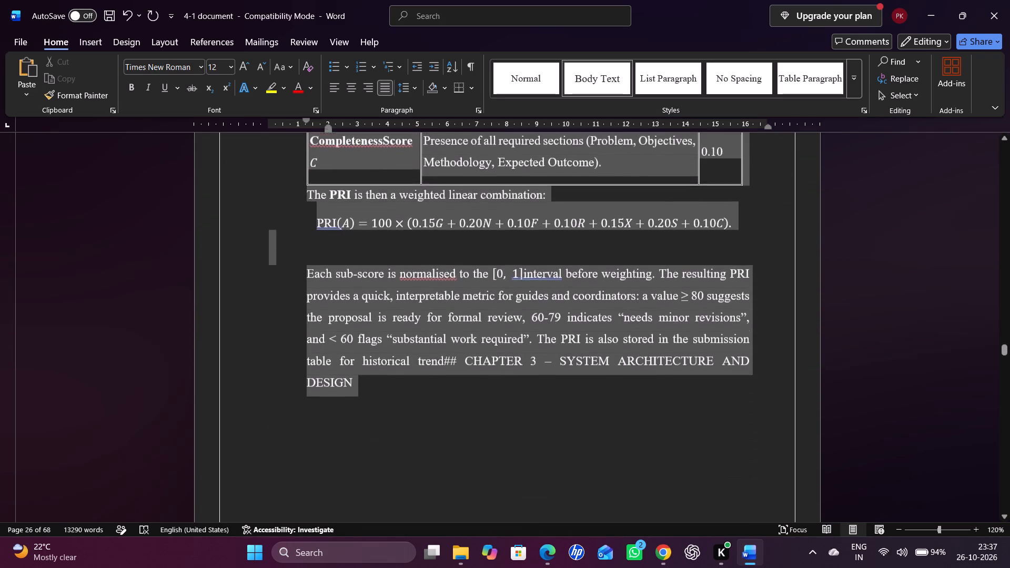
left_click_drag(500, 534, 499, 531)
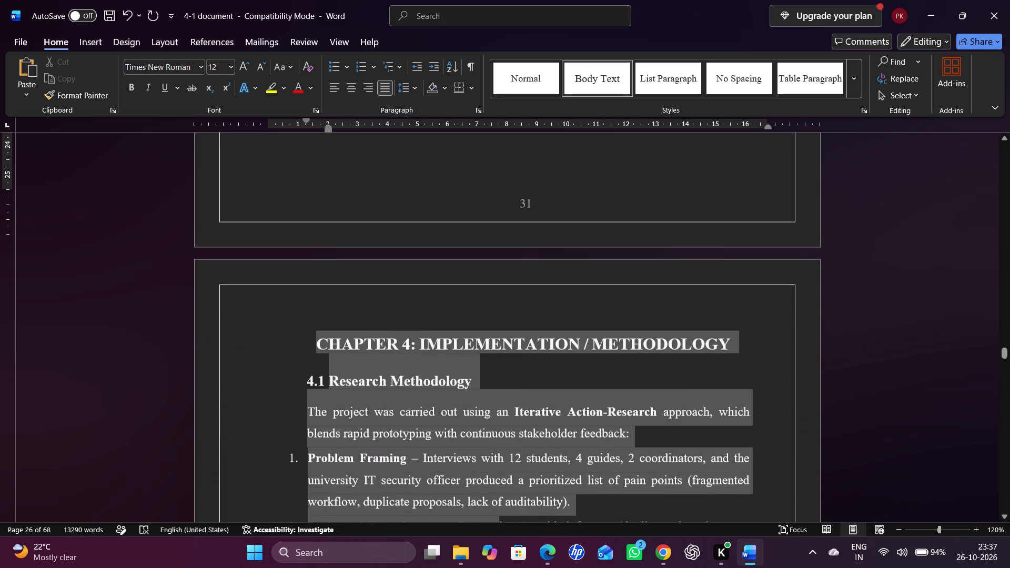
left_click_drag(499, 531, 458, 171)
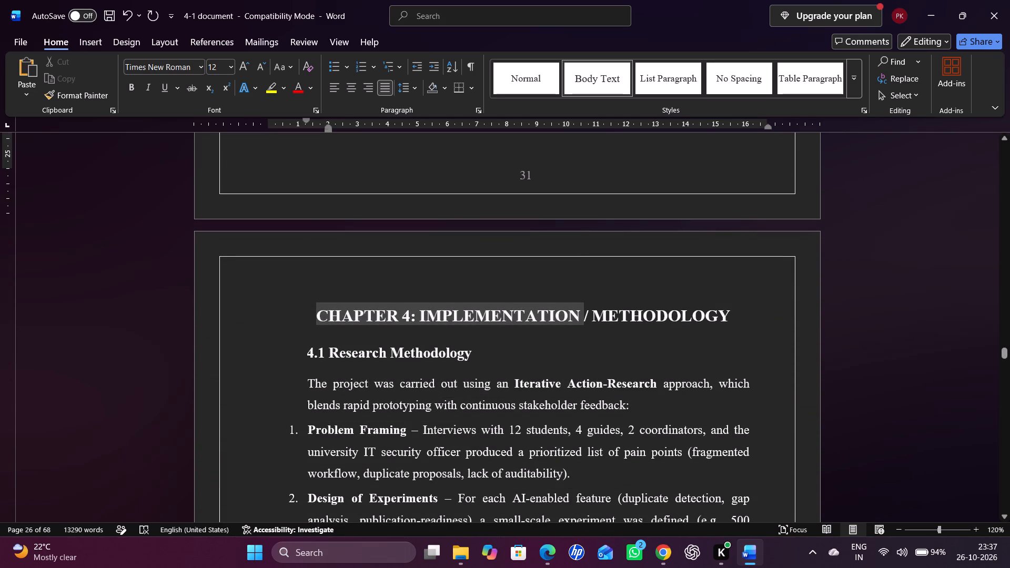
left_click_drag(458, 171, 436, 221)
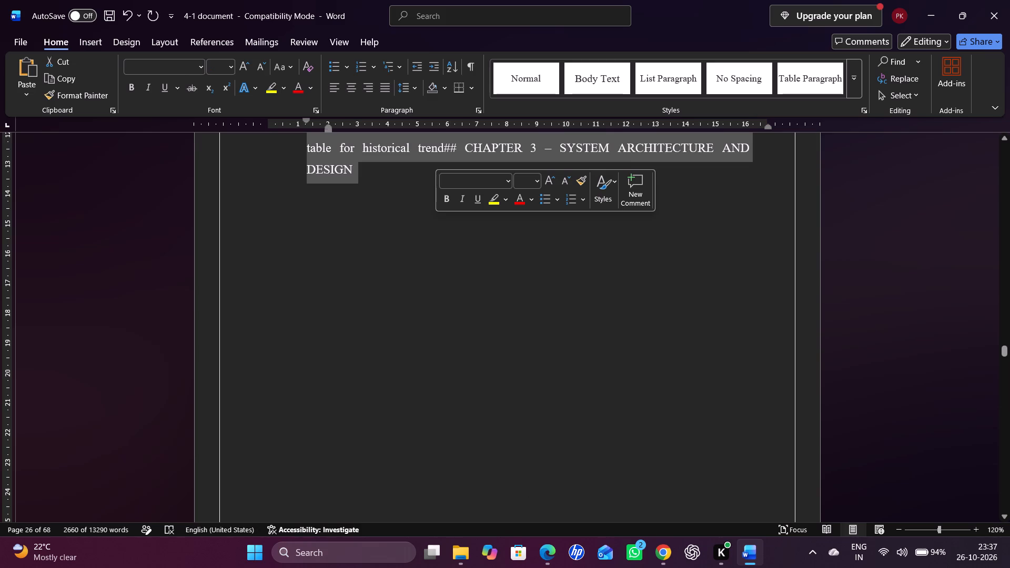
key("ctrl+x")
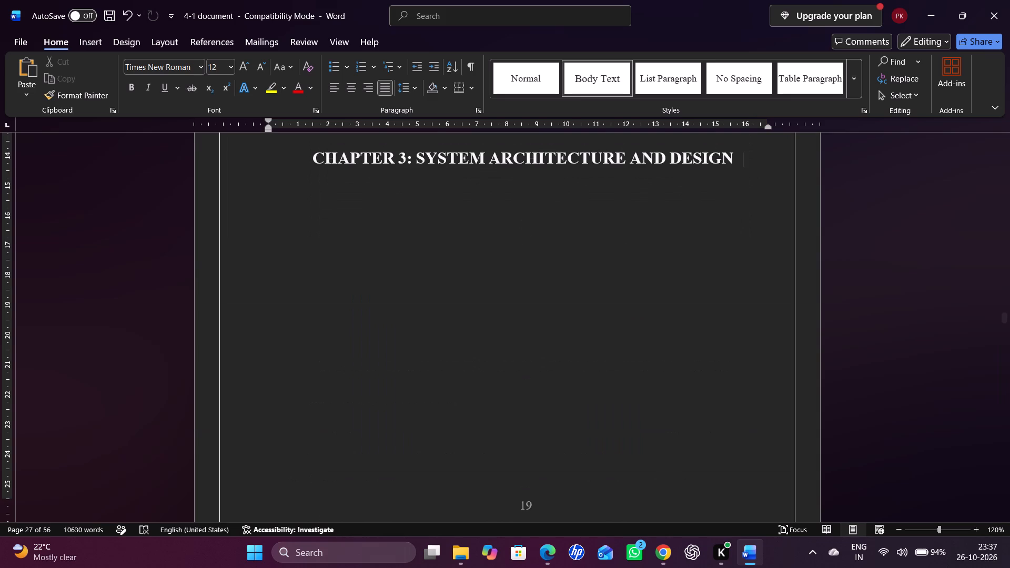
left_click(658, 550)
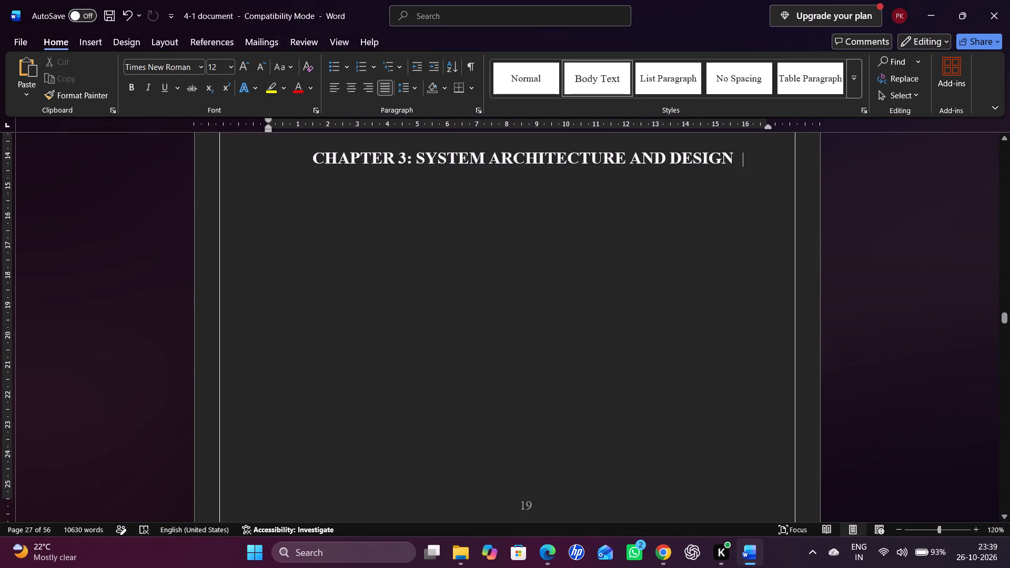
left_click(738, 159)
key("Return")
key("Return")
key("ctrl+v")
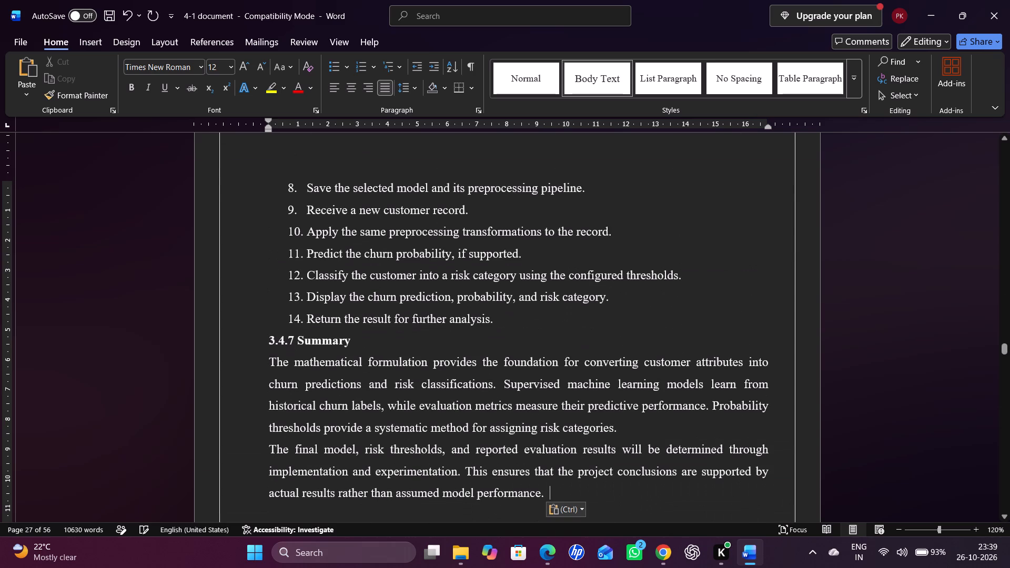
Look back through the pasted section 3.4, from the Summary up to the churn probability formulas, checking the text and equations.
scroll(738, 159, "up", 4)
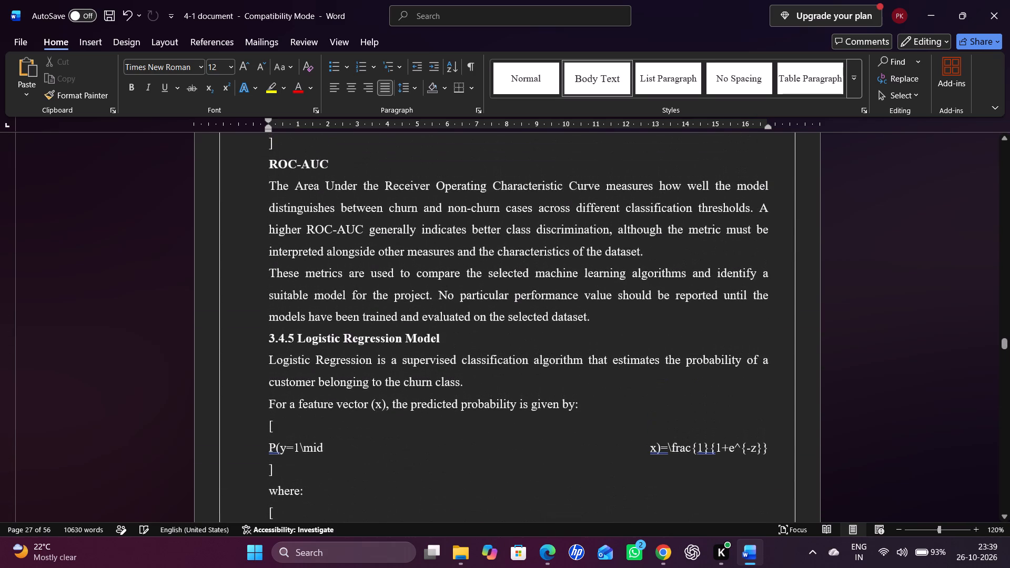
scroll(738, 159, "up", 2)
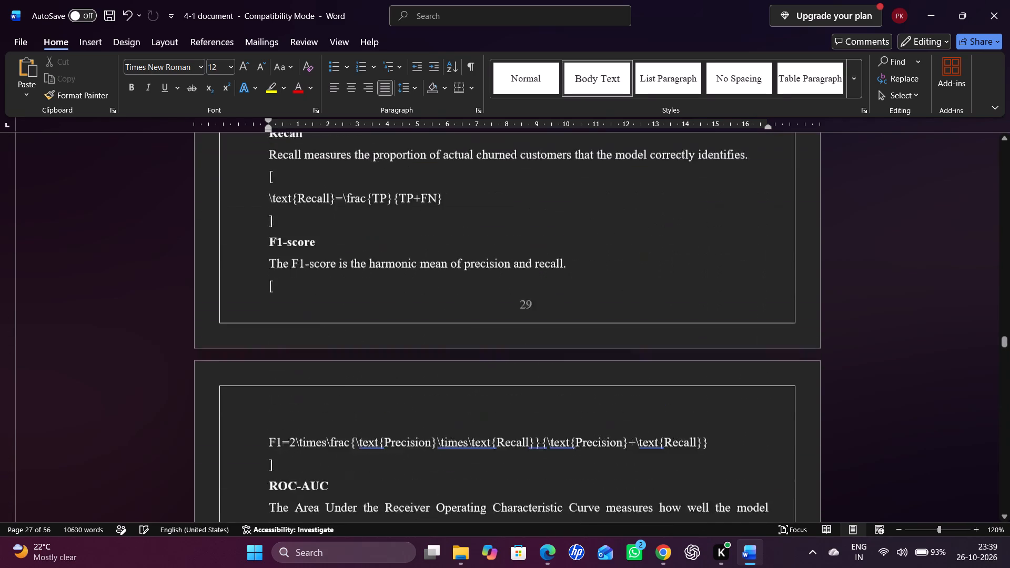
scroll(738, 159, "up", 2)
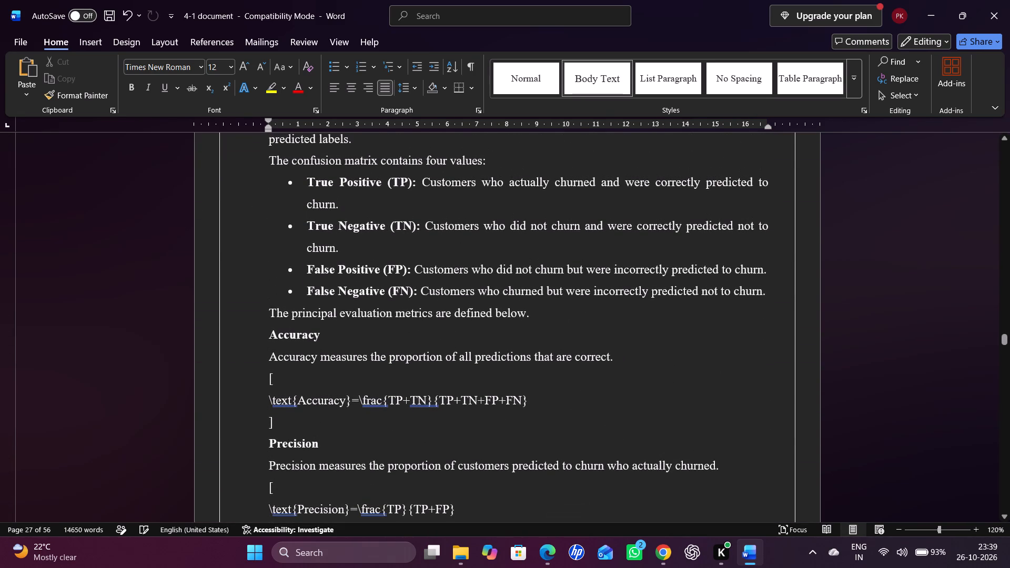
scroll(738, 159, "up", 2)
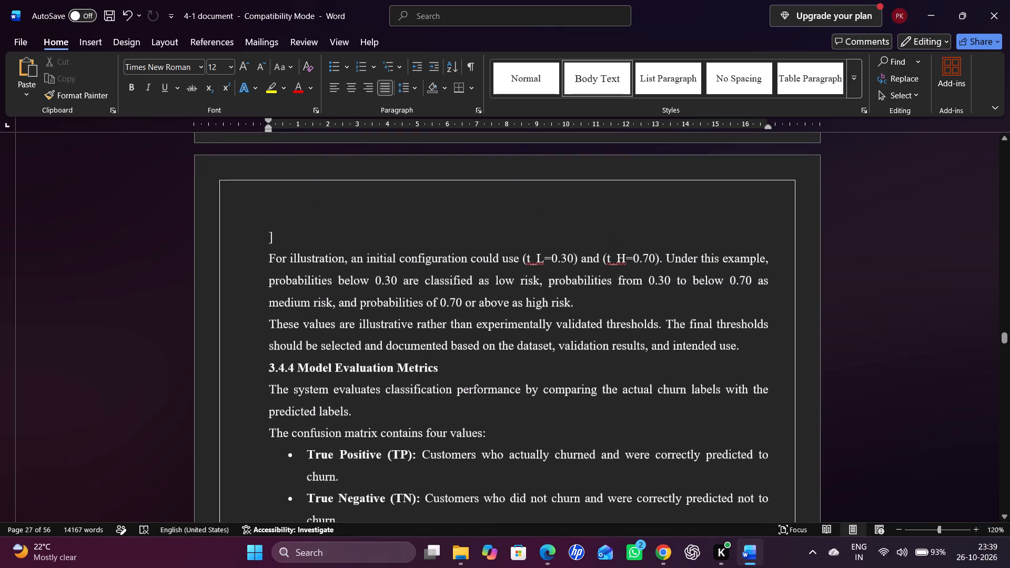
scroll(738, 159, "up", 2)
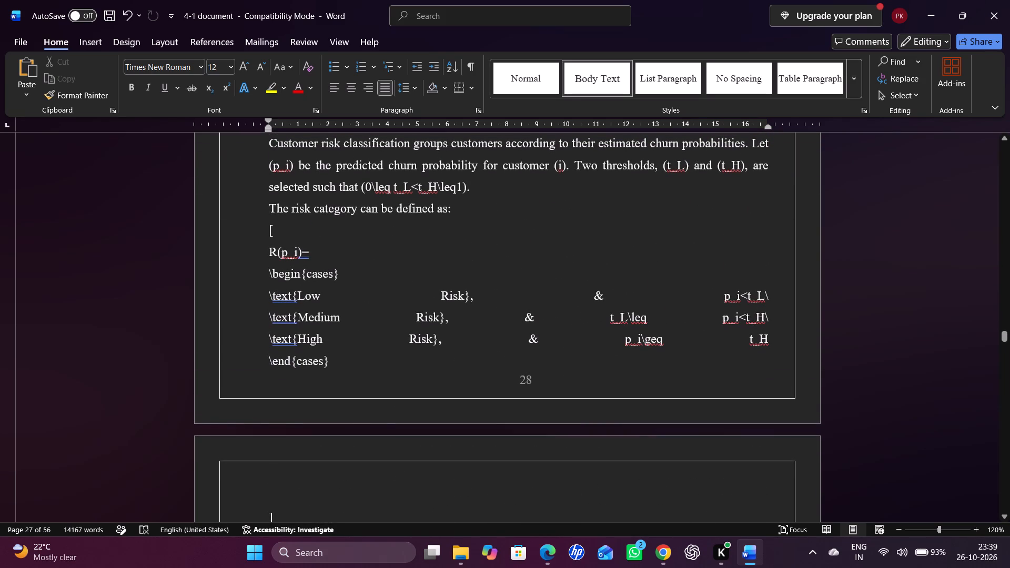
scroll(738, 159, "up", 2)
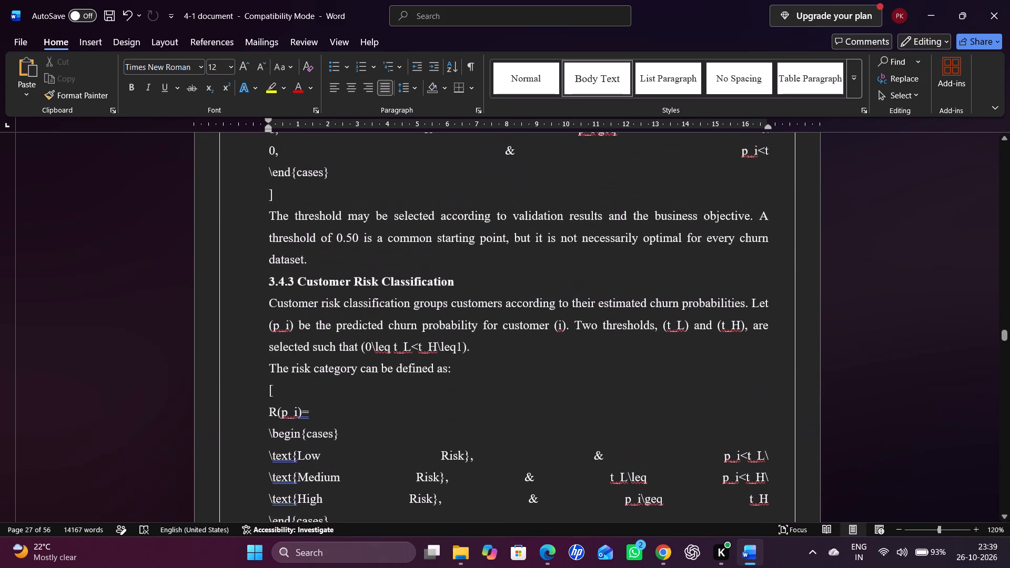
scroll(738, 159, "up", 1)
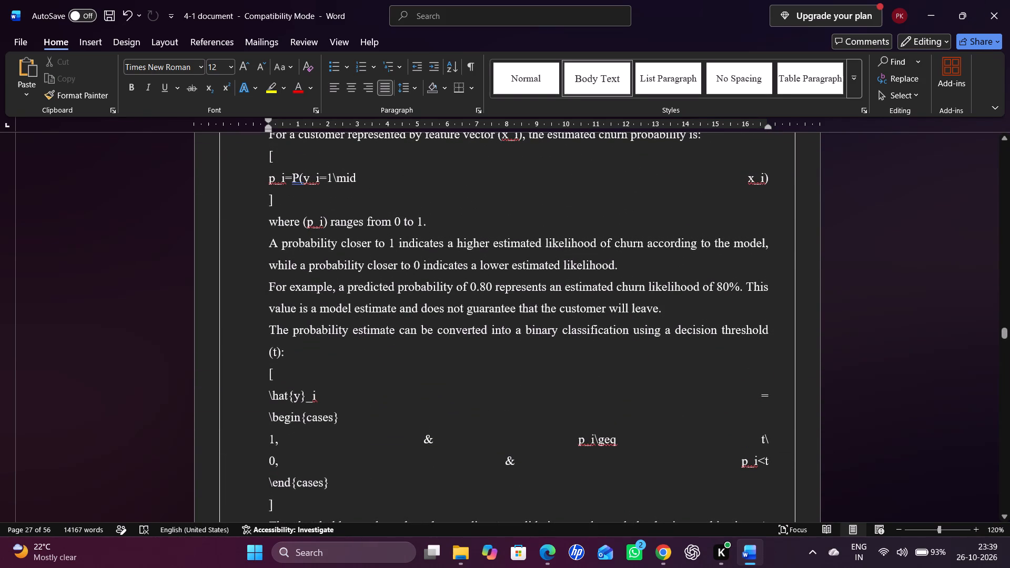
Move the right indent of the bracketed p_i=P(y_i=1\mid x_i) formula paragraph inward to about 16.5 on the ruler.
left_click(738, 159)
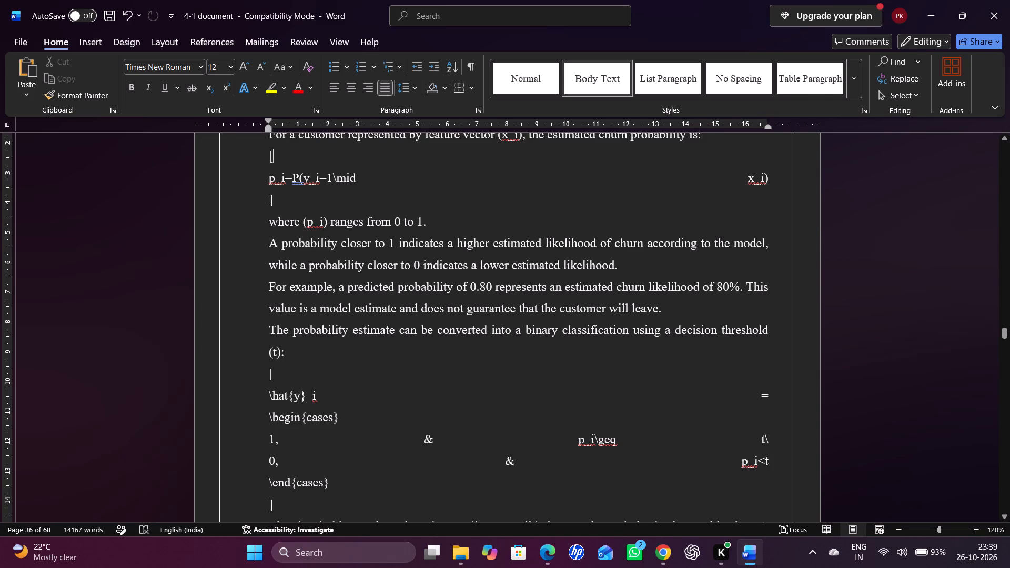
left_click_drag(767, 129, 757, 132)
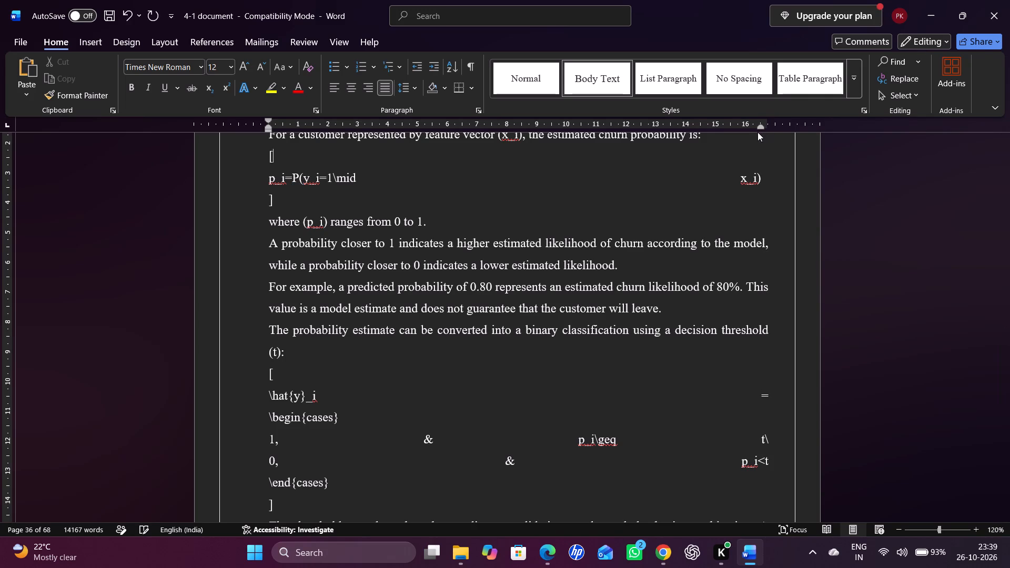
Review the pasted text from the risk classification section through the 3.4.7 Summary and on to the start of Chapter 4.
scroll(698, 258, "down", 2)
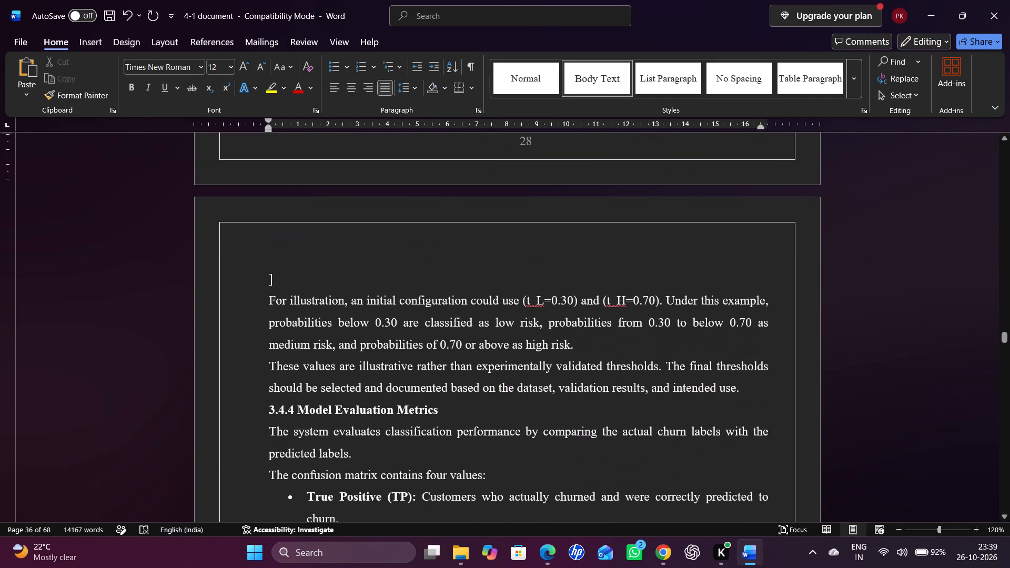
scroll(698, 258, "down", 1)
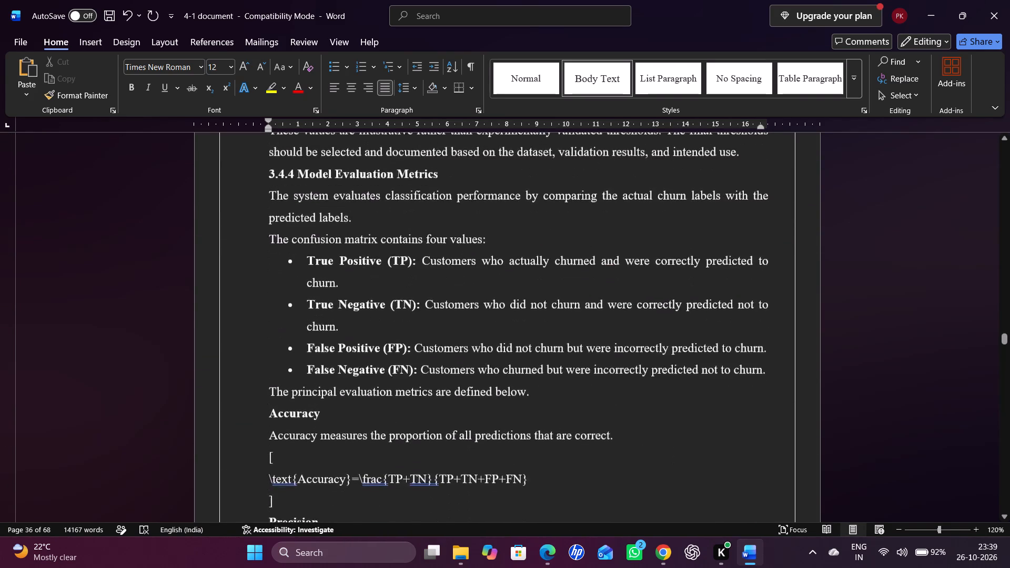
scroll(698, 258, "down", 5)
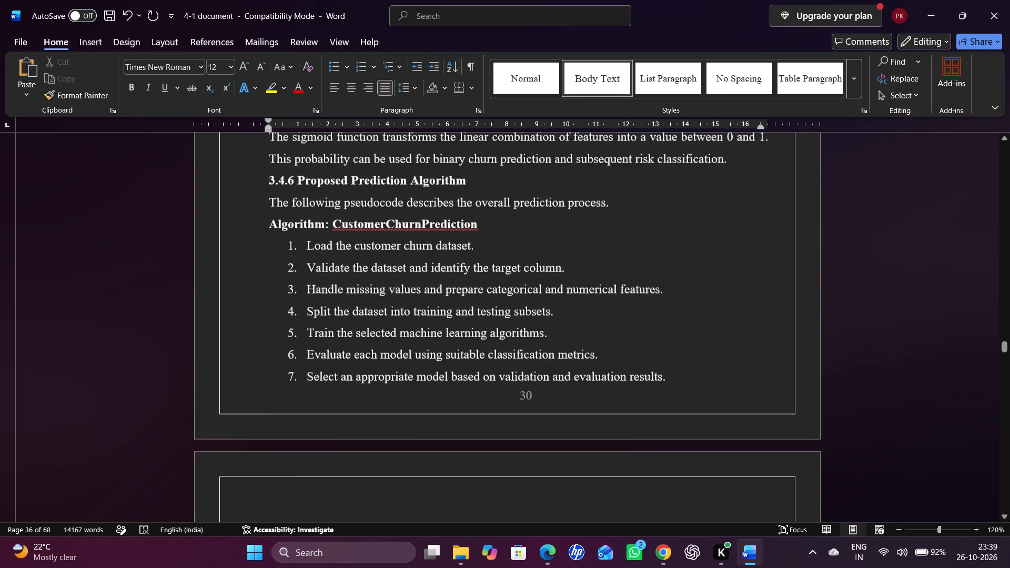
scroll(698, 258, "down", 3)
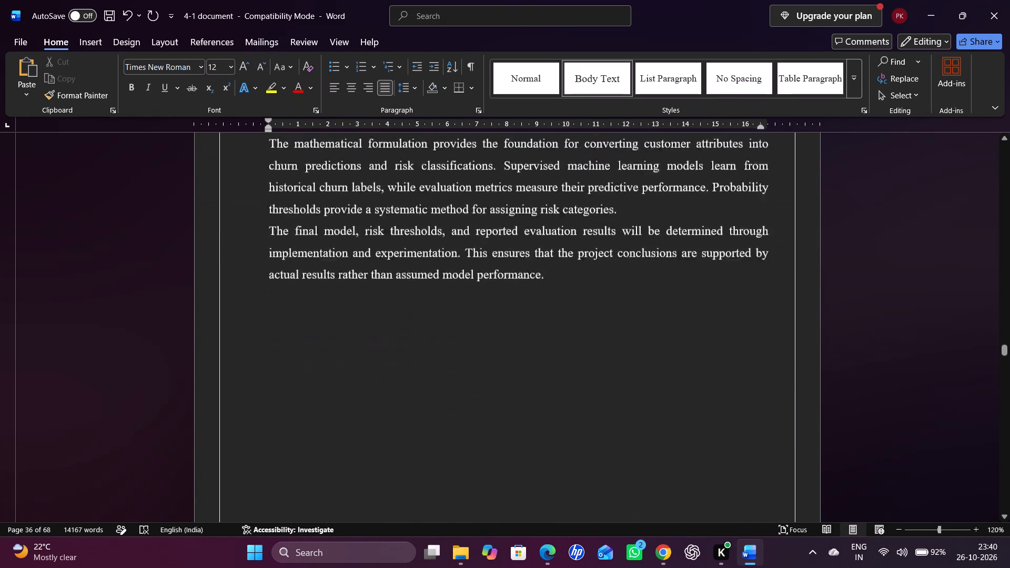
scroll(698, 258, "down", 1)
Review section 3.4 again from its end back to the churn probability formulas, examining the prediction algorithm, metrics and threshold equations.
scroll(698, 258, "up", 2)
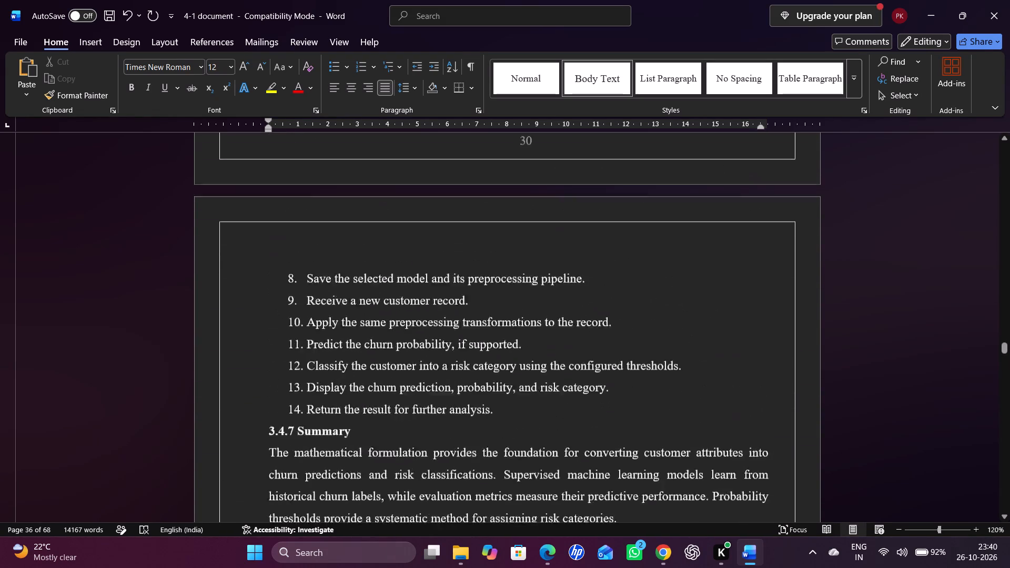
scroll(698, 258, "up", 1)
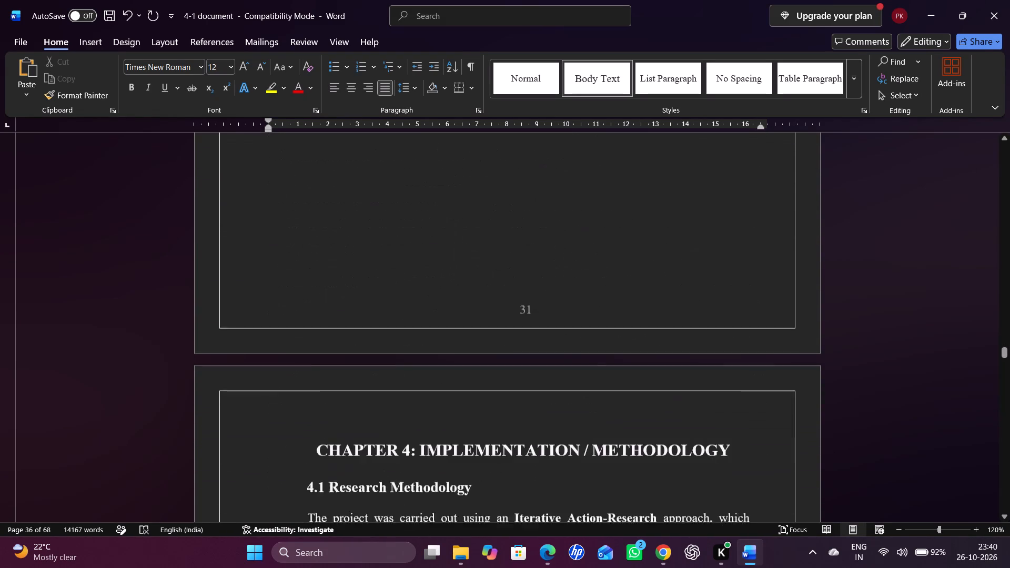
scroll(698, 258, "up", 1)
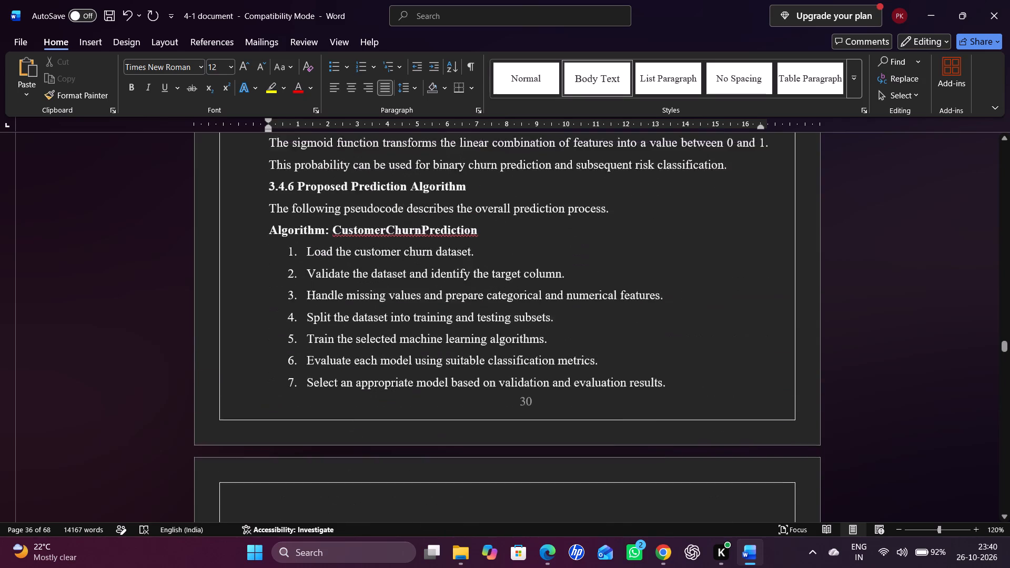
scroll(698, 258, "up", 2)
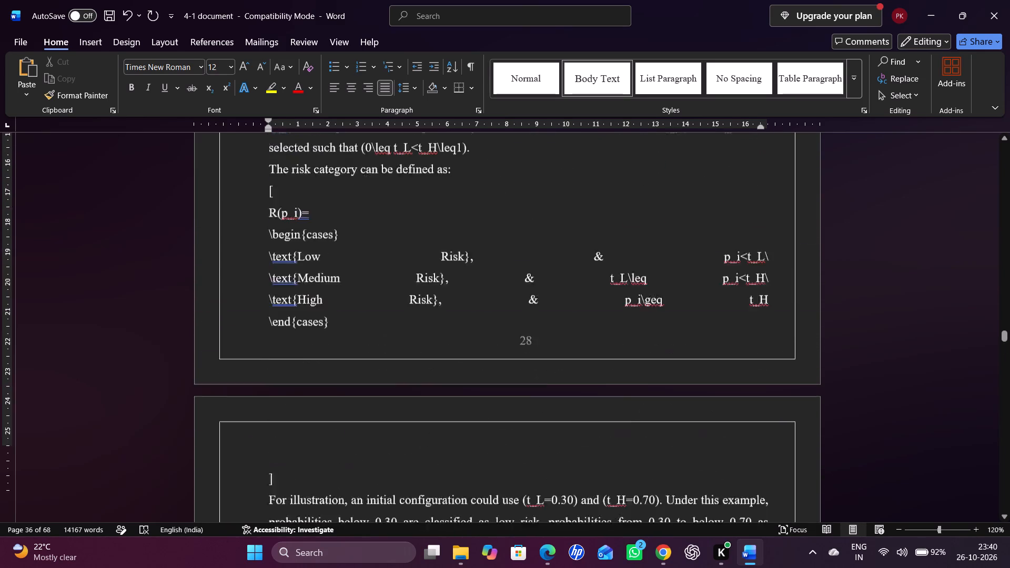
scroll(698, 258, "up", 2)
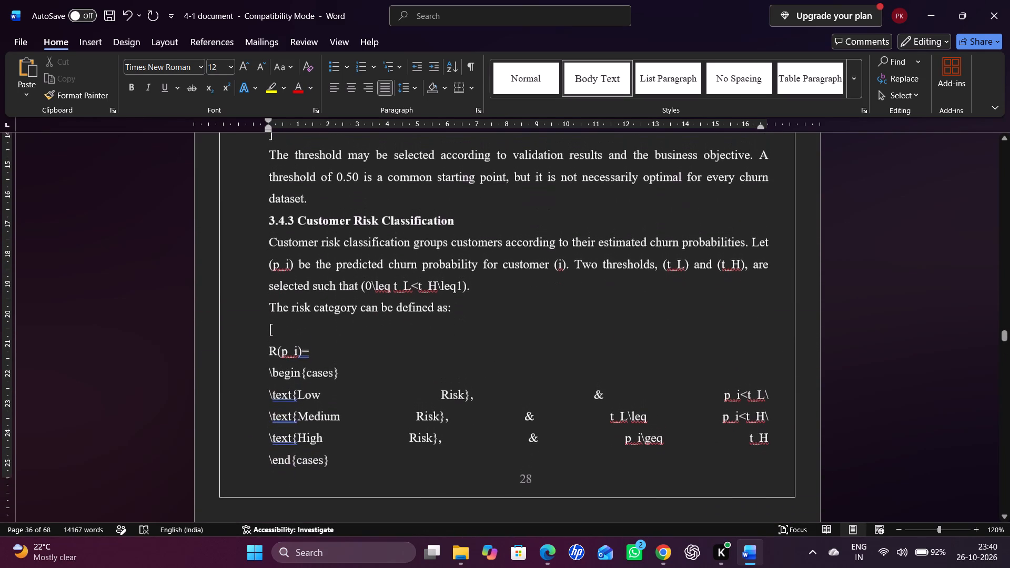
scroll(698, 258, "up", 2)
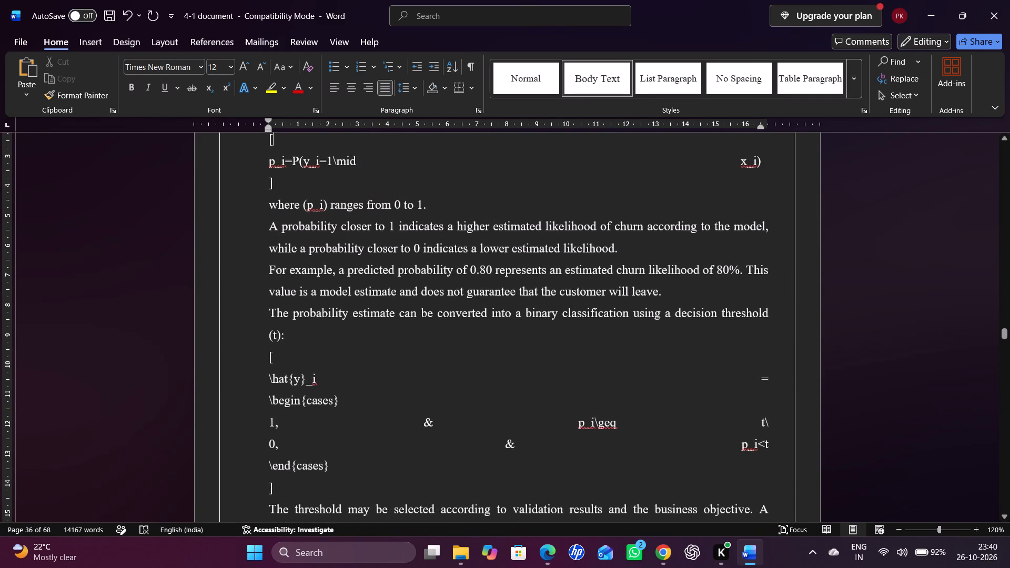
scroll(698, 258, "up", 2)
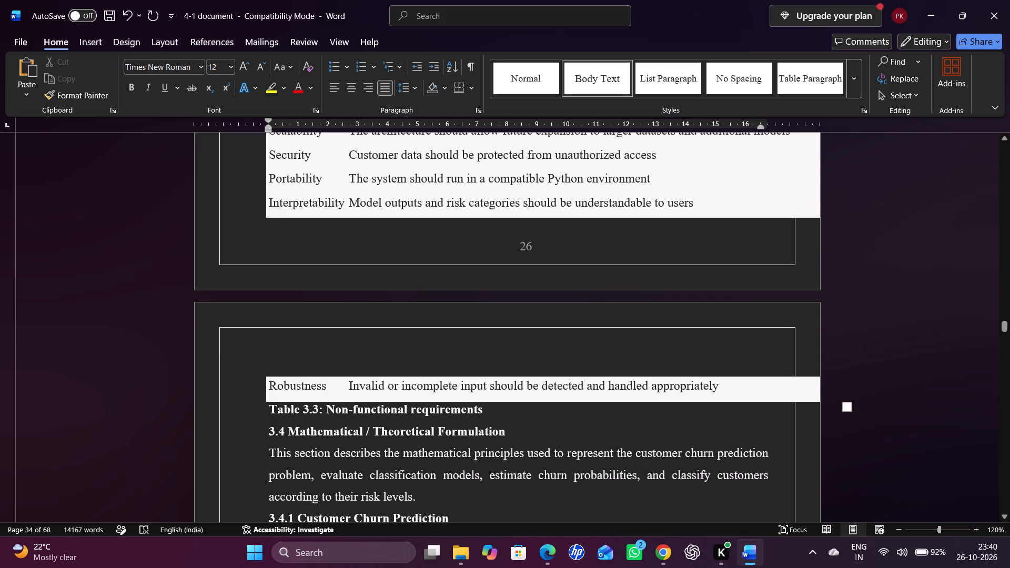
left_click_drag(849, 407, 820, 412)
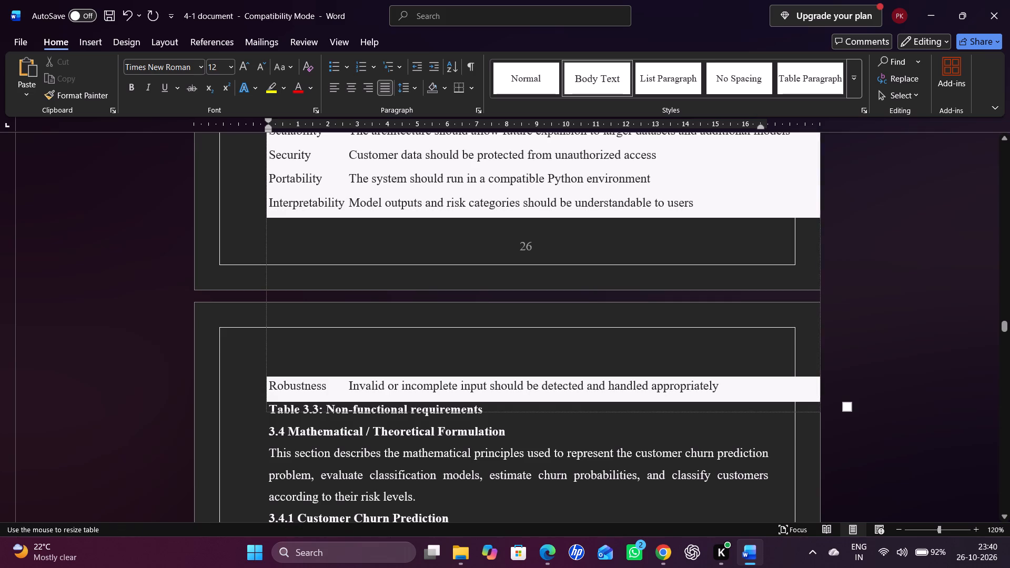
left_click_drag(820, 412, 772, 414)
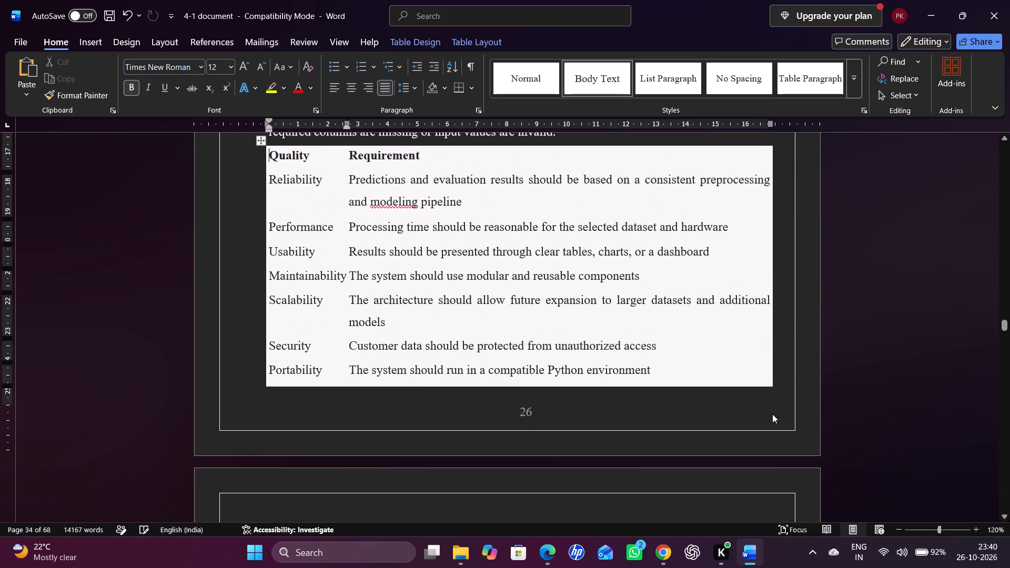
left_click(894, 360)
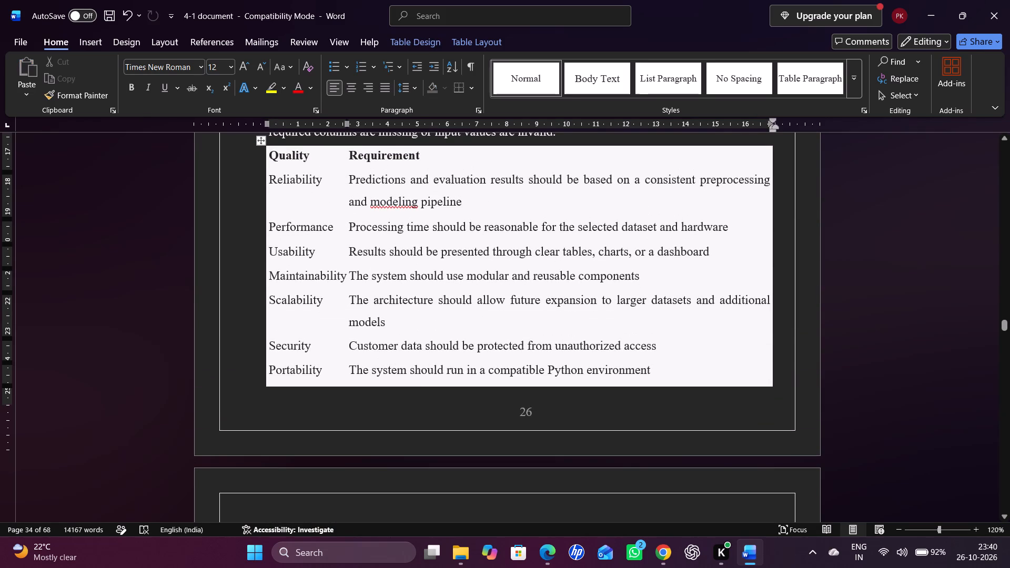
Narrow the FR1–FR12 functional requirements table (Table 3.2) so its edge lies inside the page border, at about 17 on the ruler.
scroll(894, 360, "up", 4)
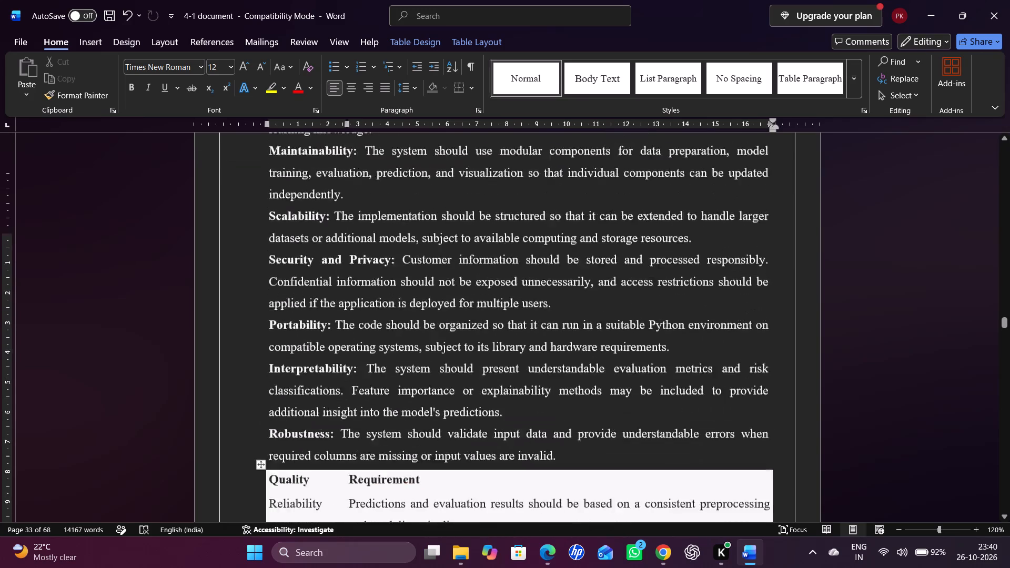
scroll(894, 360, "up", 1)
scroll(894, 360, "down", 1)
scroll(894, 360, "up", 1)
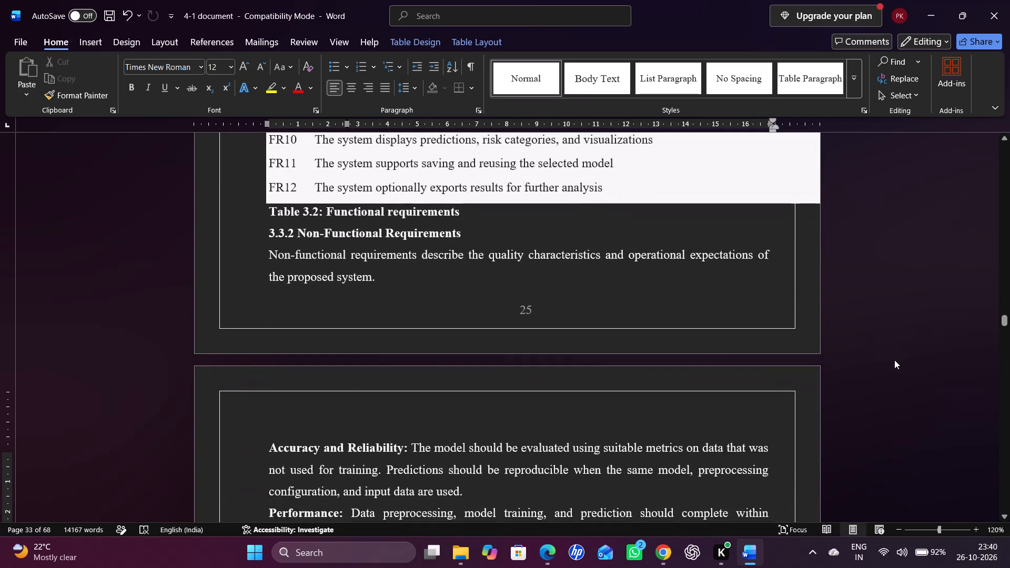
scroll(894, 360, "up", 1)
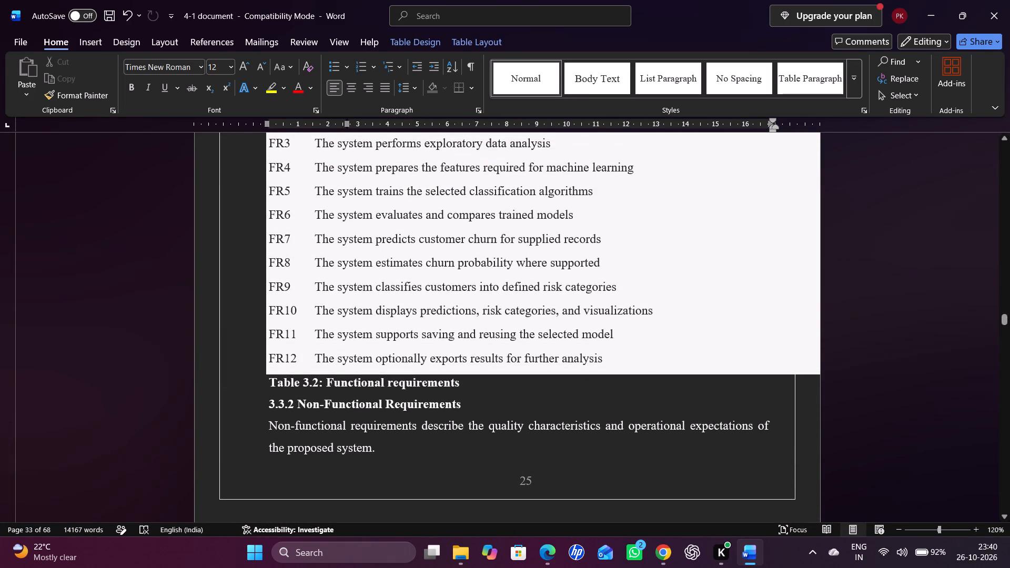
left_click_drag(854, 377, 802, 344)
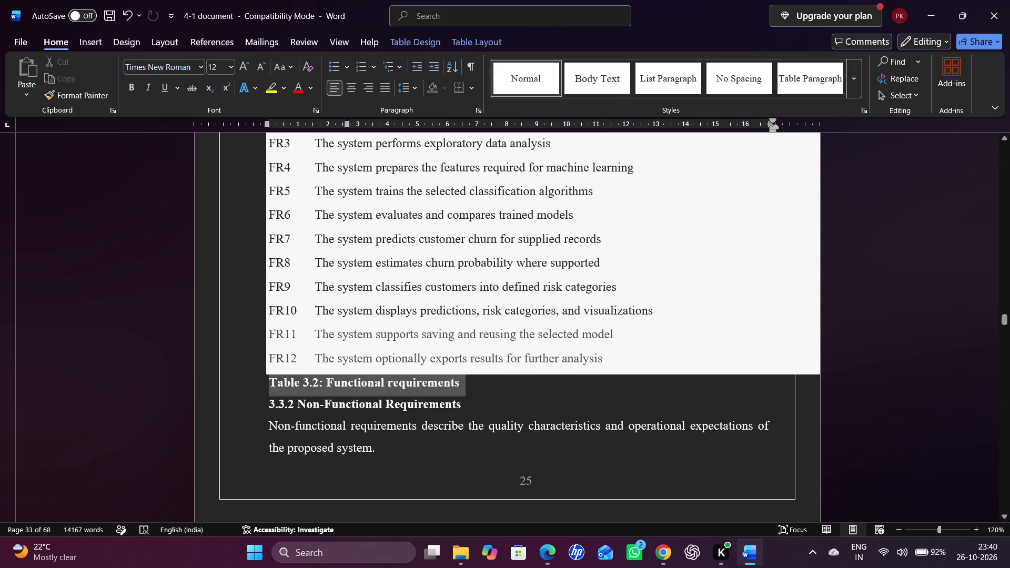
left_click_drag(802, 344, 802, 343)
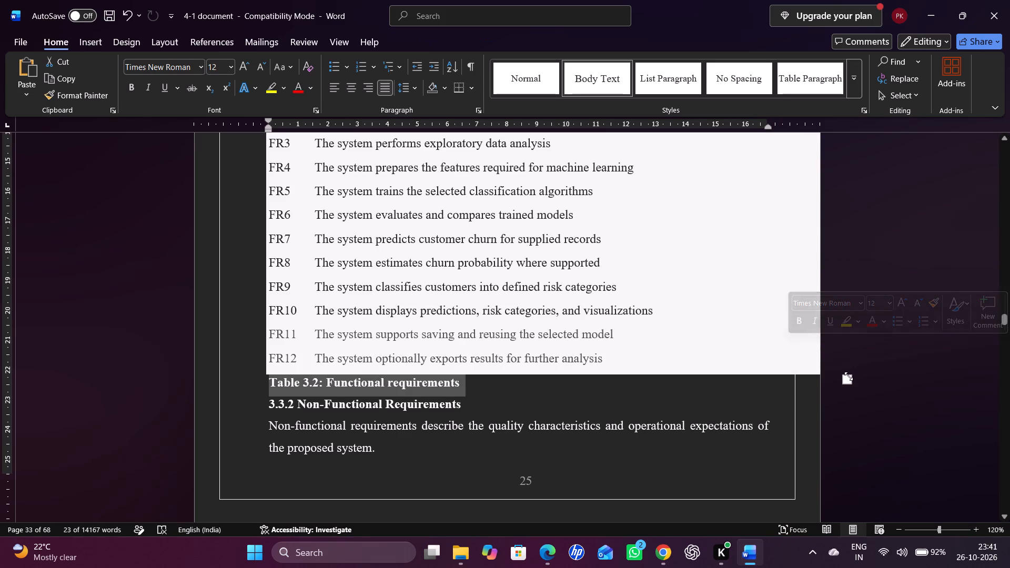
left_click_drag(847, 378, 772, 378)
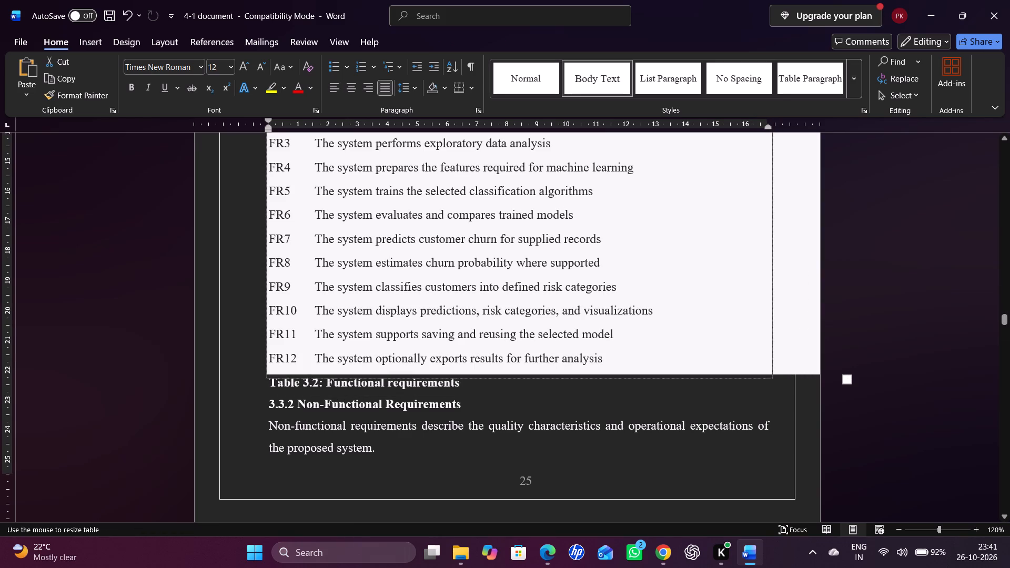
left_click_drag(772, 378, 772, 378)
Narrow the system modules table (Table 3.1) so it fits inside the page border, ending just past 17 on the ruler.
scroll(772, 378, "up", 3)
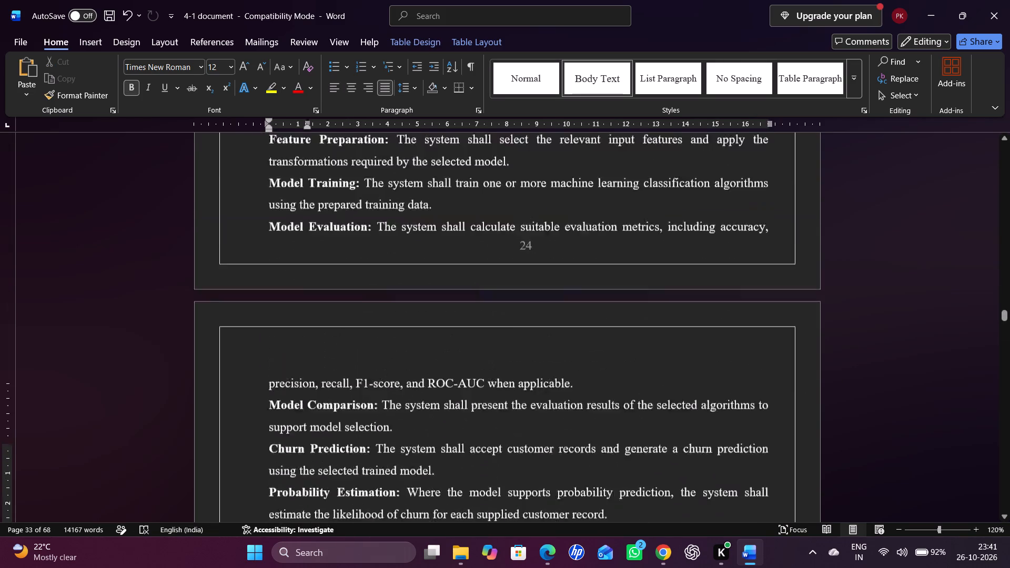
scroll(772, 378, "up", 4)
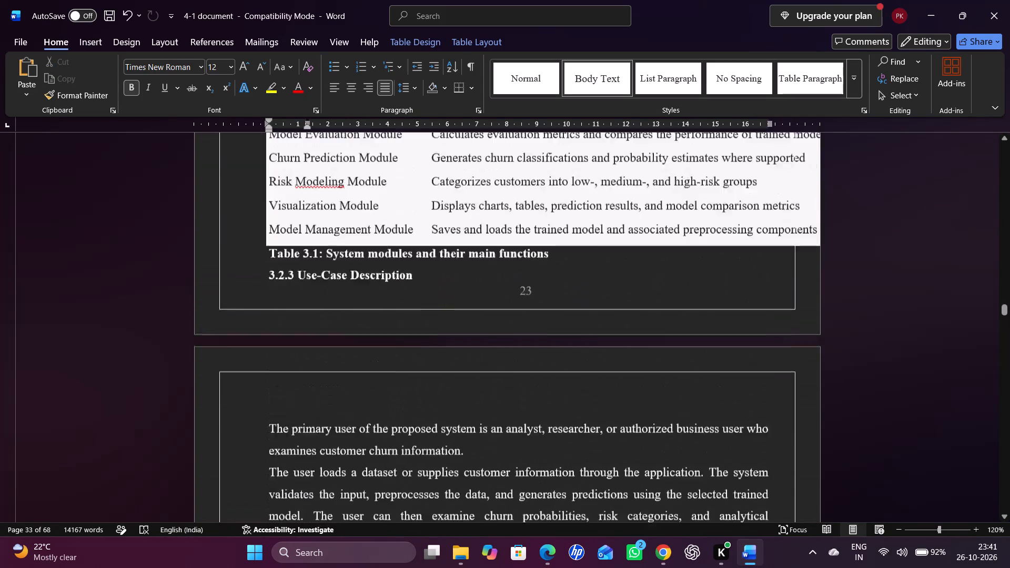
scroll(772, 378, "up", 2)
scroll(772, 378, "down", 1)
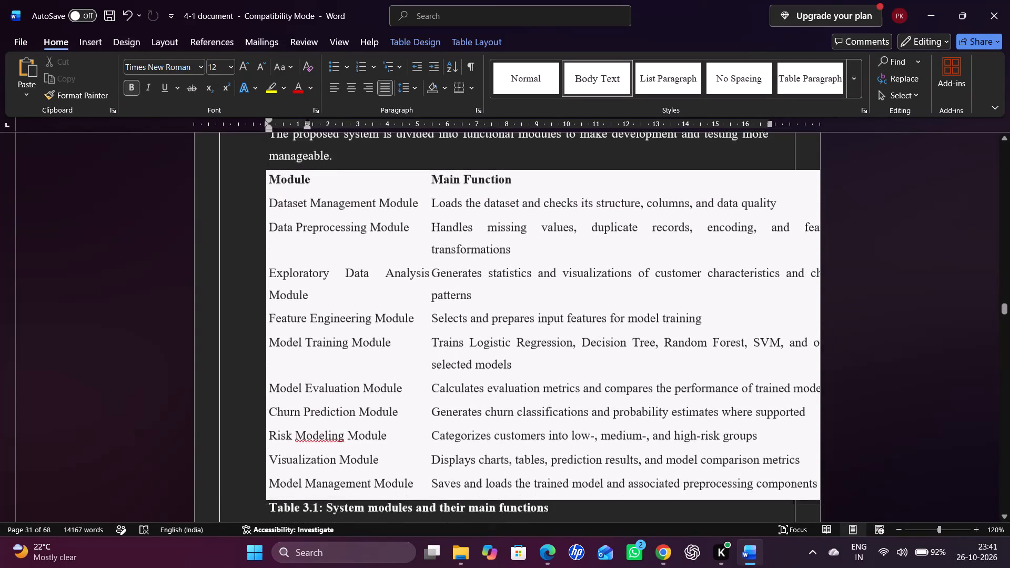
scroll(772, 378, "down", 1)
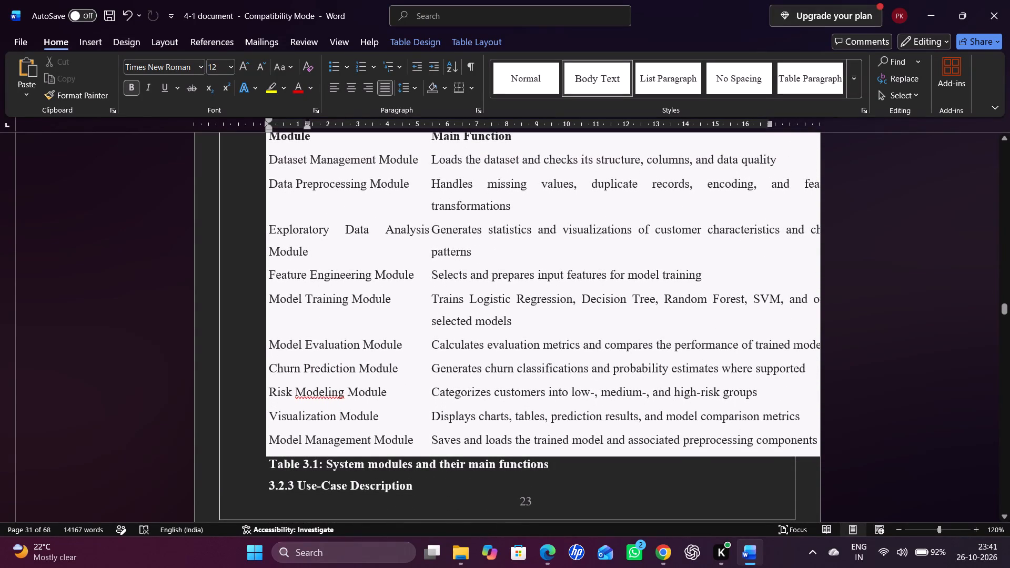
left_click(861, 422)
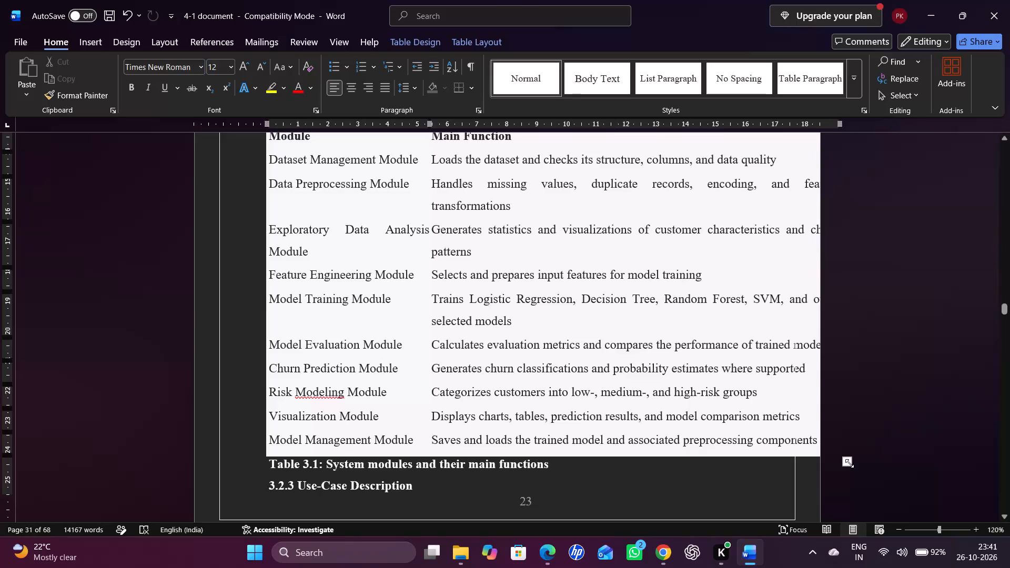
left_click_drag(850, 463, 785, 469)
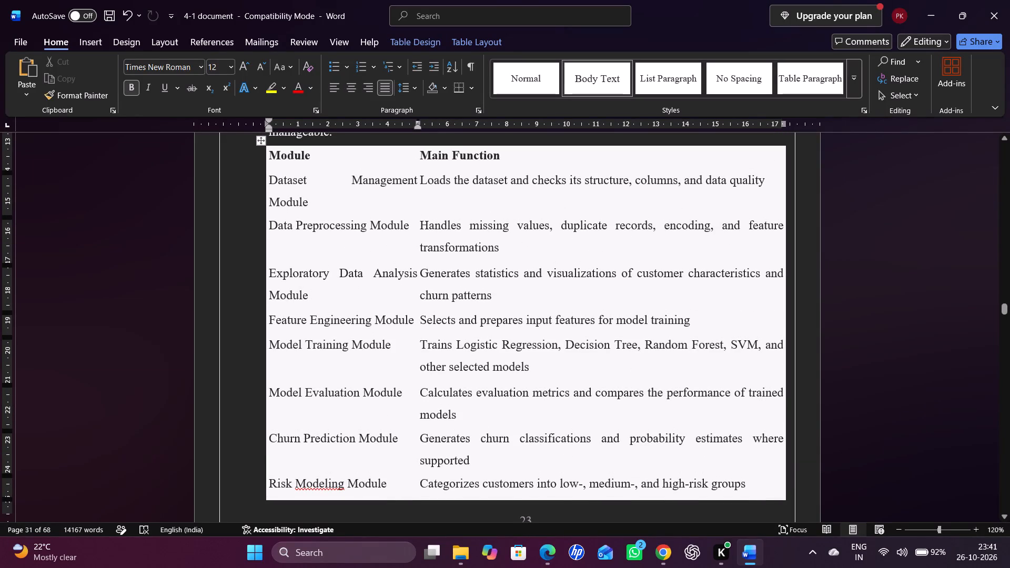
Insert three spaces before "Loads the dataset" in the Dataset Management Module row to separate it from the first column's text.
left_click(417, 137)
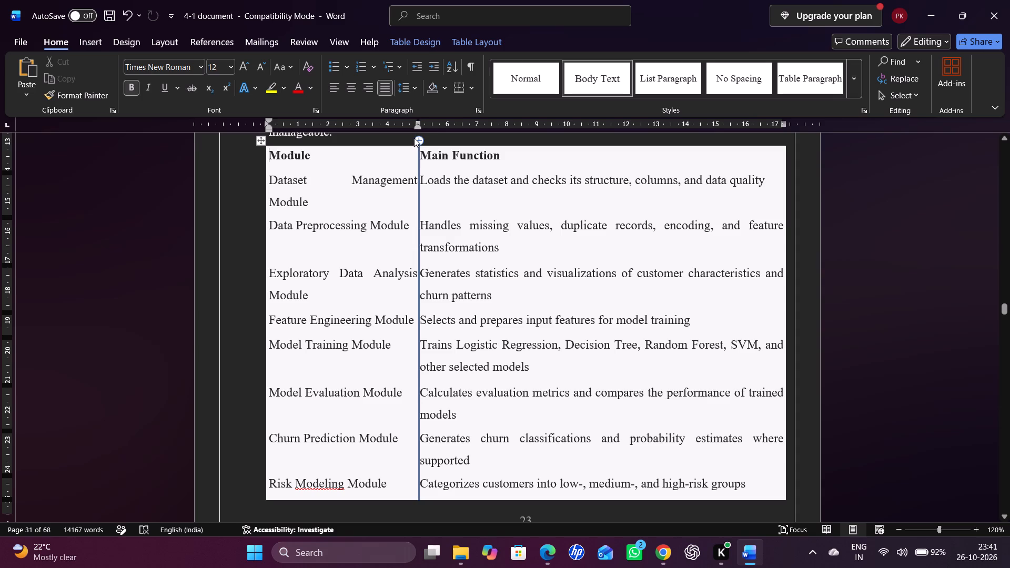
left_click(418, 168)
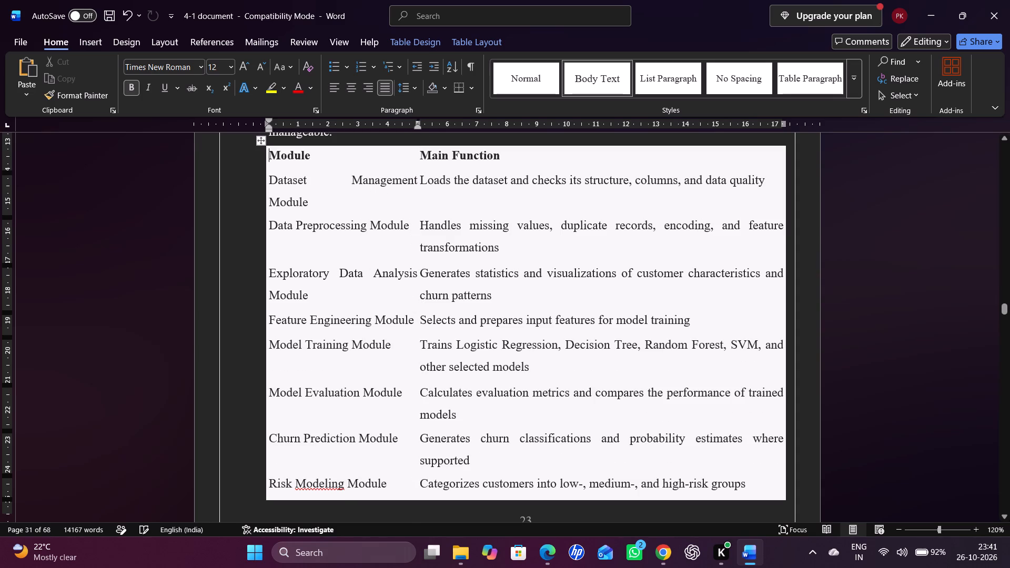
left_click(419, 182)
key("space")
key("space")
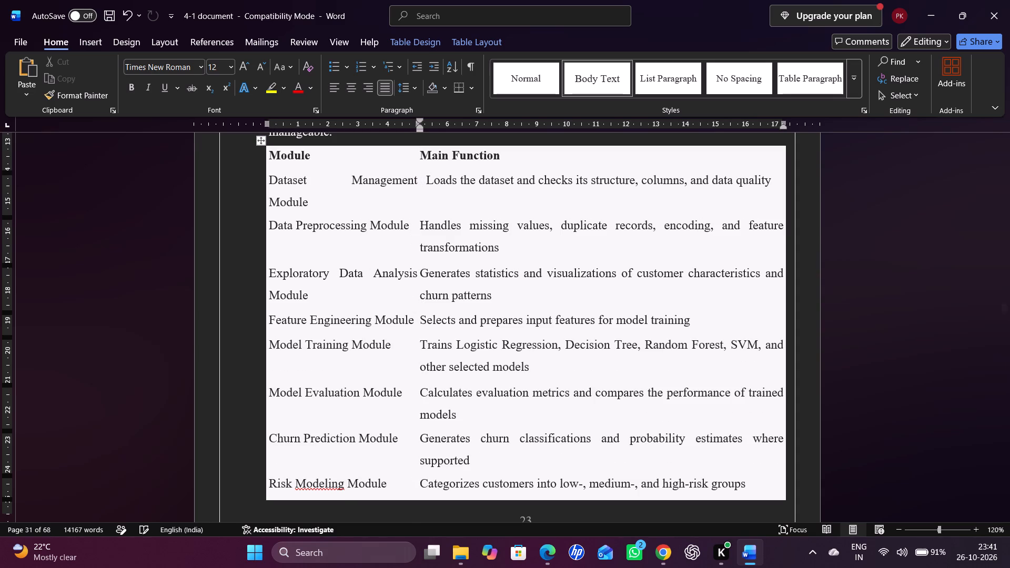
key("space")
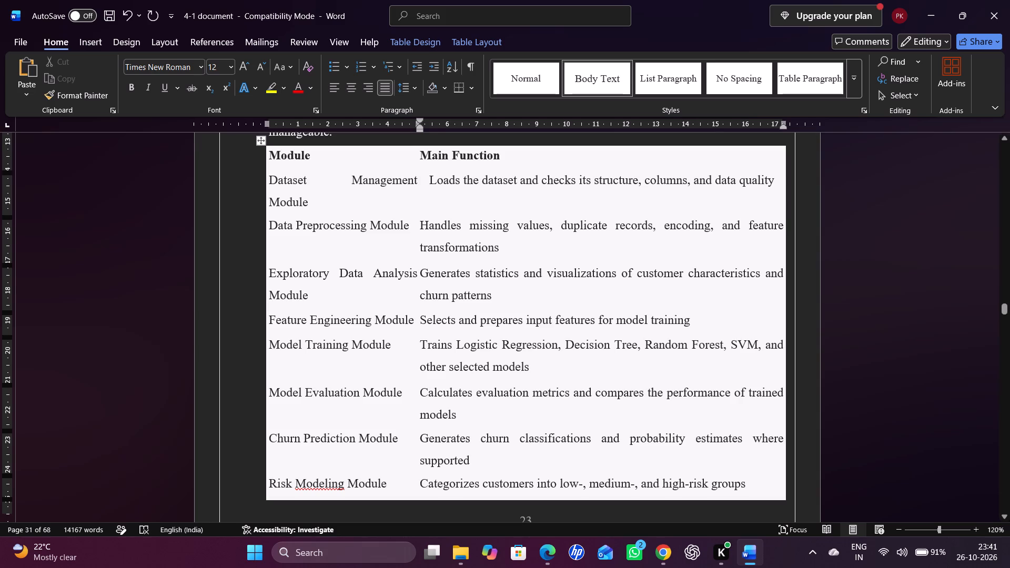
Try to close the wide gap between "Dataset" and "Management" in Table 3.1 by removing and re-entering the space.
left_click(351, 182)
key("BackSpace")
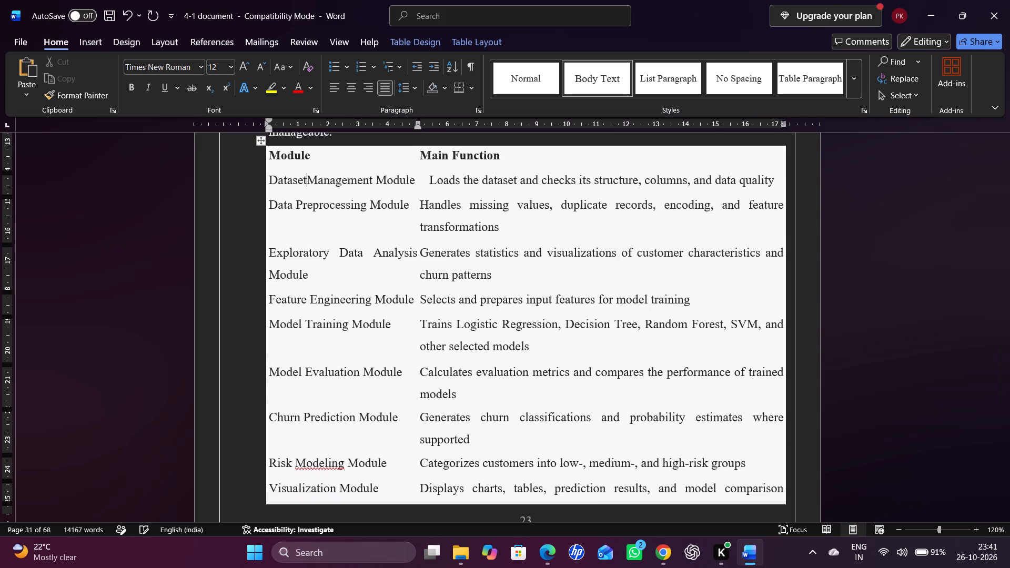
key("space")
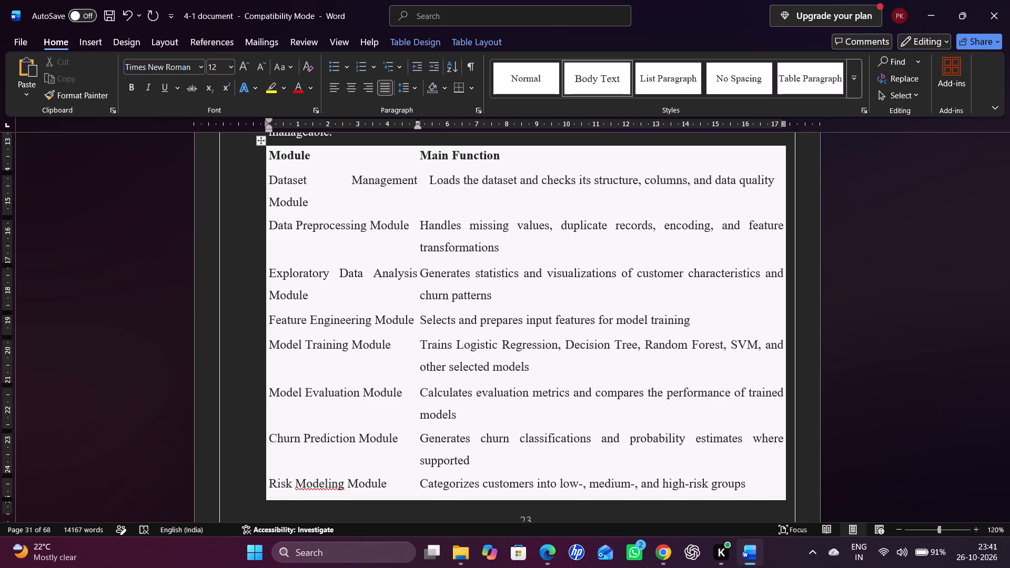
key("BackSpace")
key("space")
Narrow the Module column of Table 3.1 by moving its border with Main Function to about 4.2 on the ruler.
left_click(416, 180)
left_click_drag(418, 176, 411, 176)
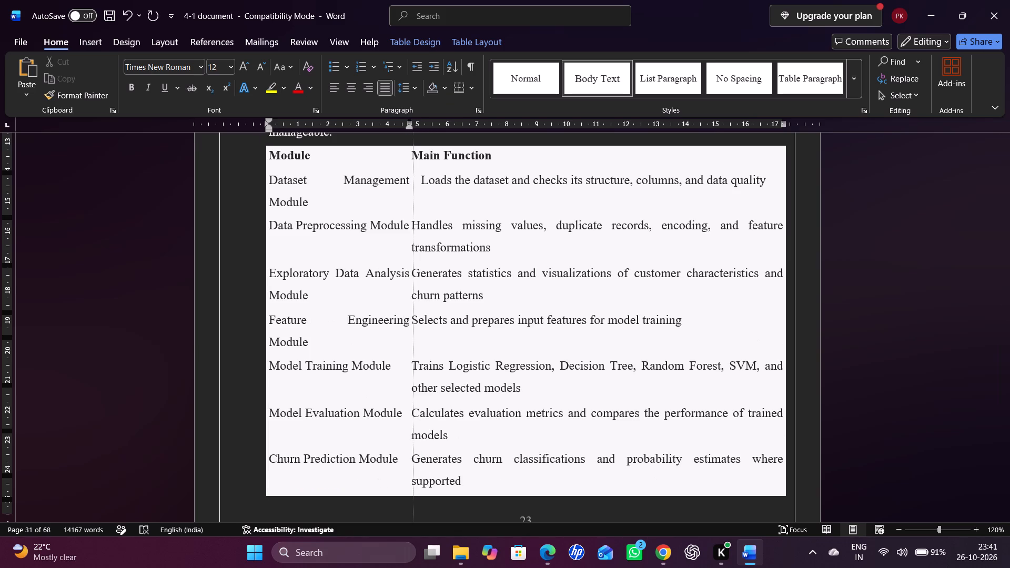
left_click_drag(411, 176, 395, 174)
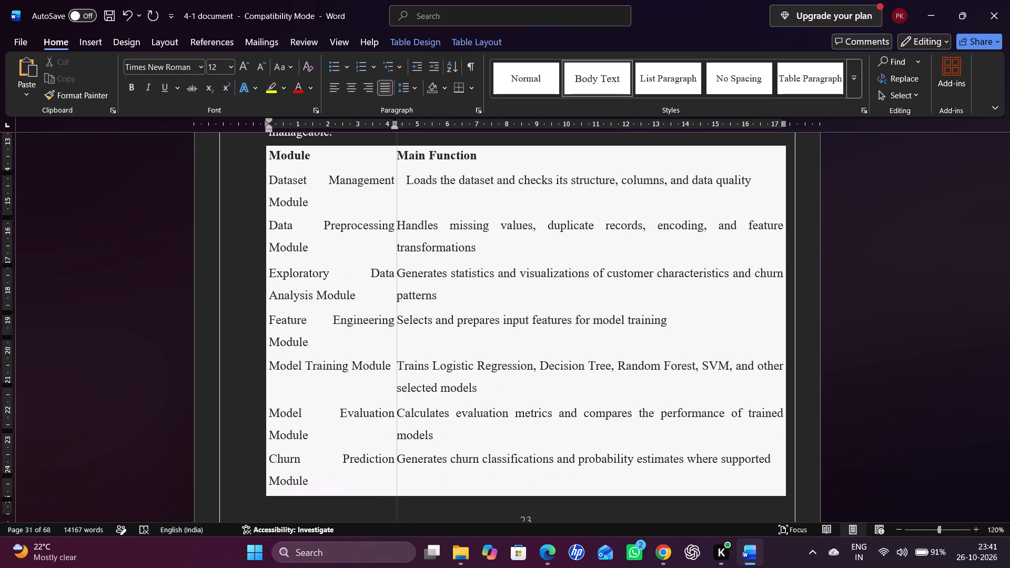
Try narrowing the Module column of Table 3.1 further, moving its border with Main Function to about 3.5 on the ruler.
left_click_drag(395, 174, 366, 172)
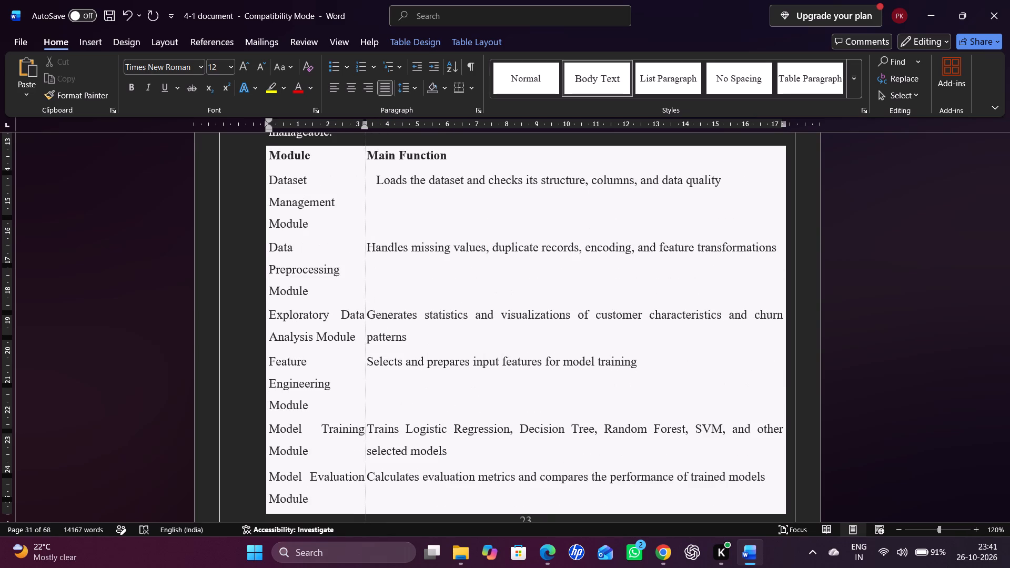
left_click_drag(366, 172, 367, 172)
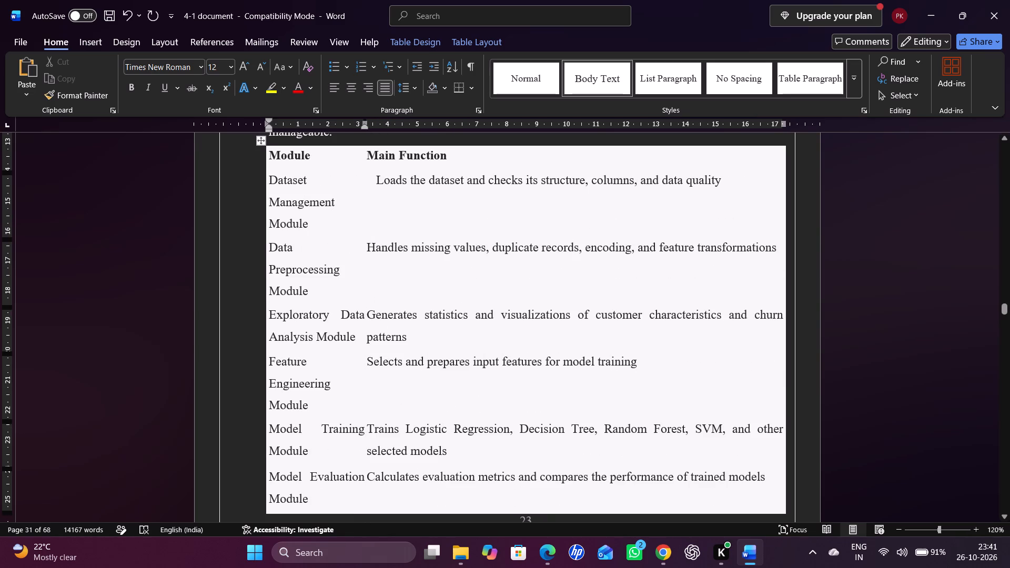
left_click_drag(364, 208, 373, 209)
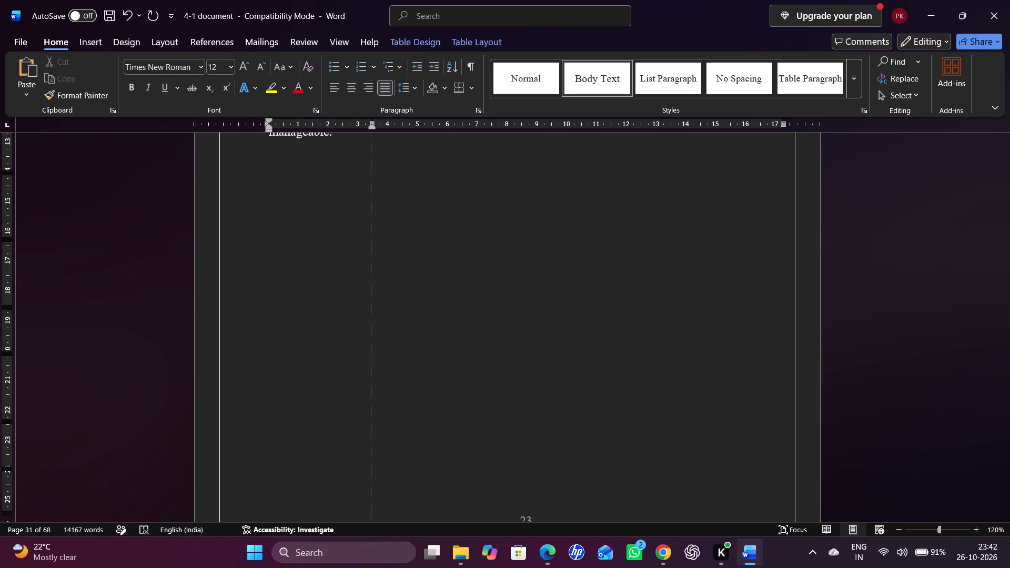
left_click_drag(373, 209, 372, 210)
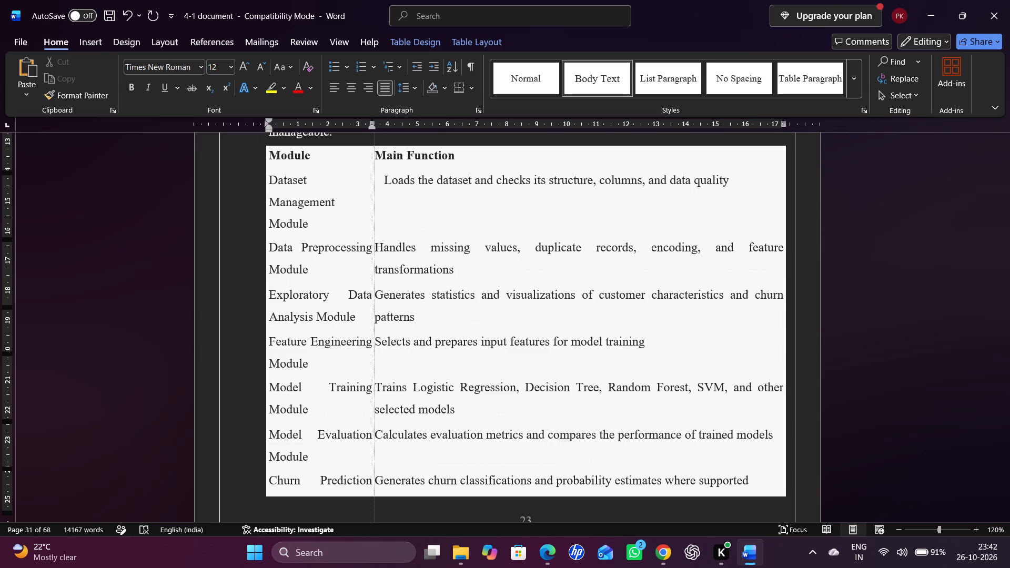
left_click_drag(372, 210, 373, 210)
Widen the Module column of Table 3.1 so each module name fits on one line, with its border at about 7.5 on the ruler.
left_click_drag(373, 210, 512, 185)
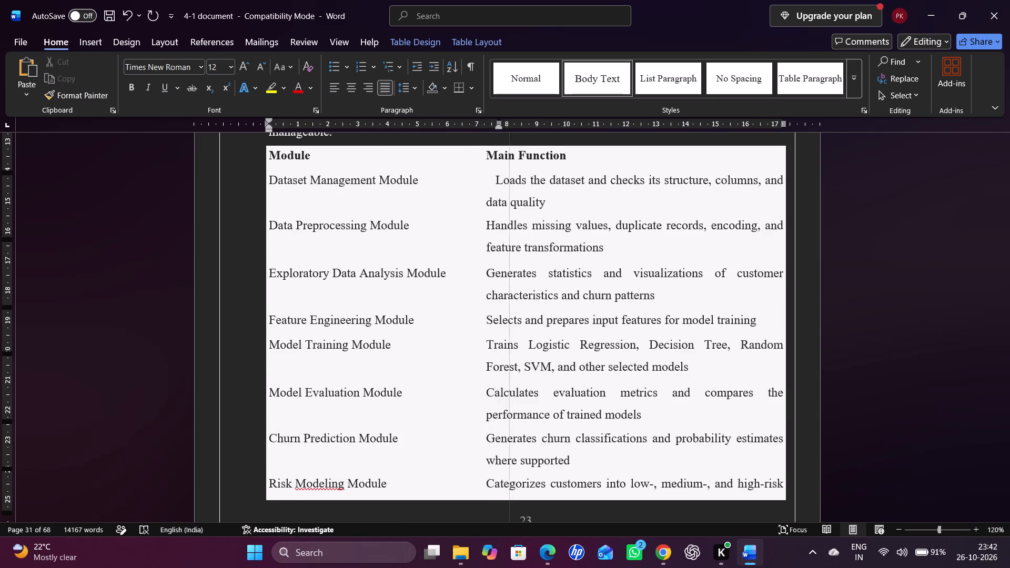
left_click_drag(512, 185, 501, 189)
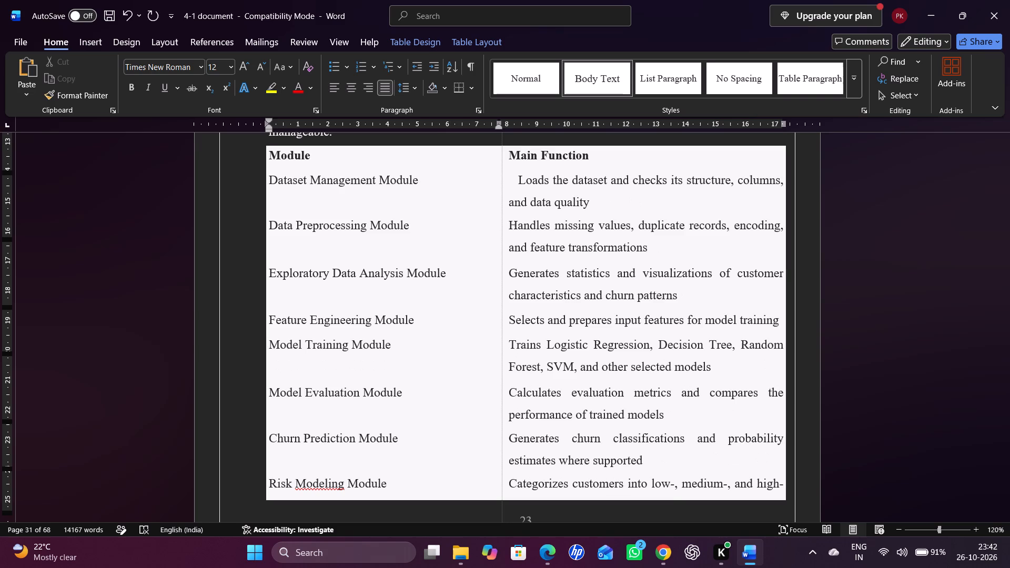
left_click_drag(501, 189, 491, 188)
Left-align the "Loads the dataset and checks its structure, columns, and data quality" text in the Dataset Management Module row.
left_click_drag(502, 174, 503, 177)
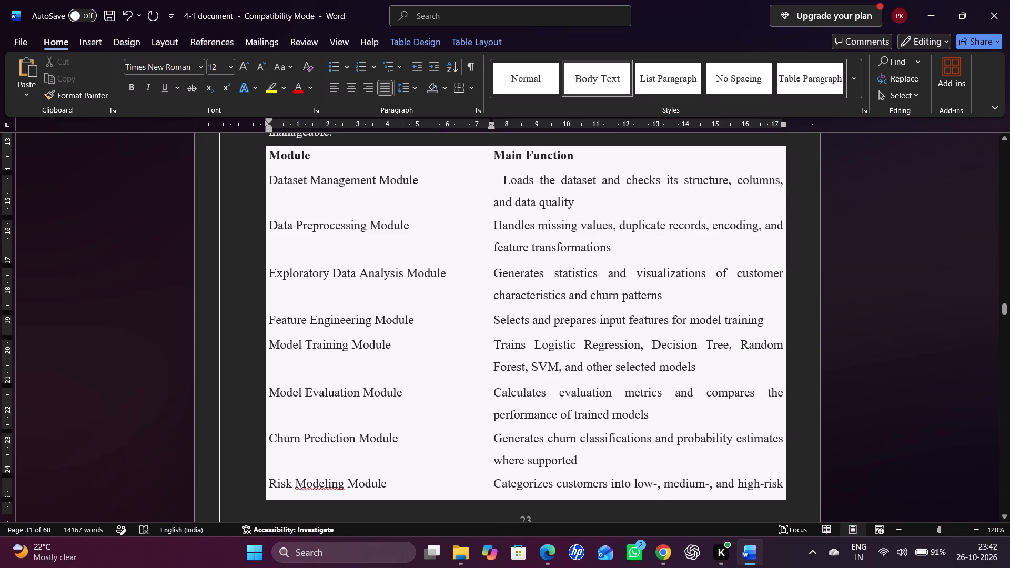
left_click_drag(503, 177, 577, 204)
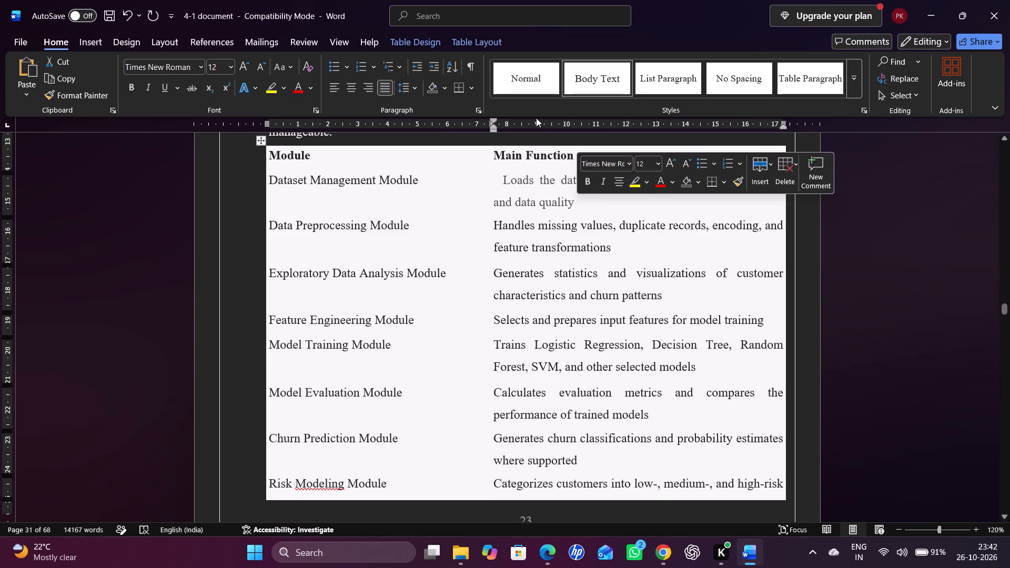
left_click(340, 83)
left_click(770, 194)
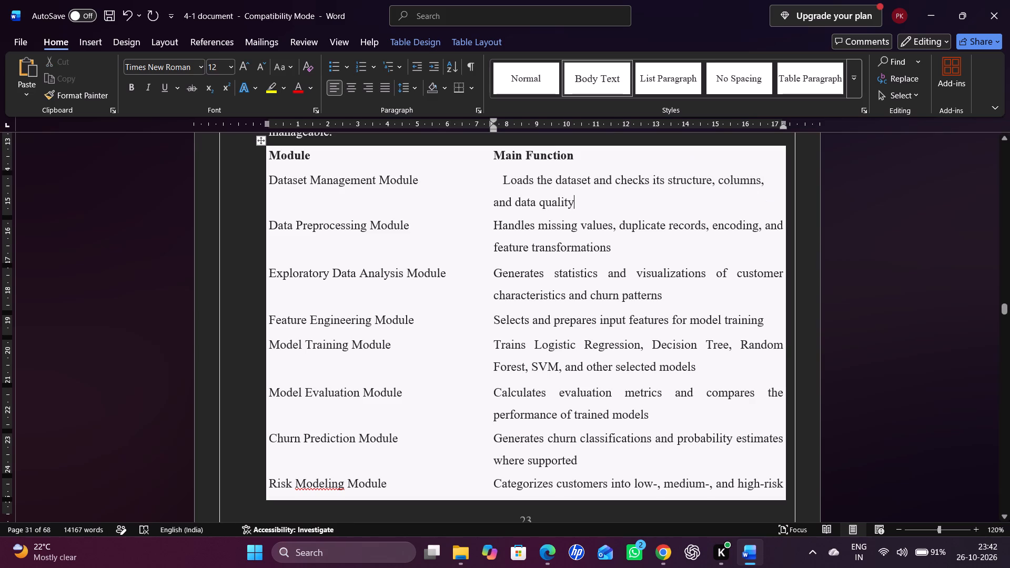
Delete the three leading spaces before "Loads the dataset" in the Dataset Management Module row of Table 3.1.
left_click(501, 178)
key("BackSpace")
key("BackSpace")
key("BackSpace")
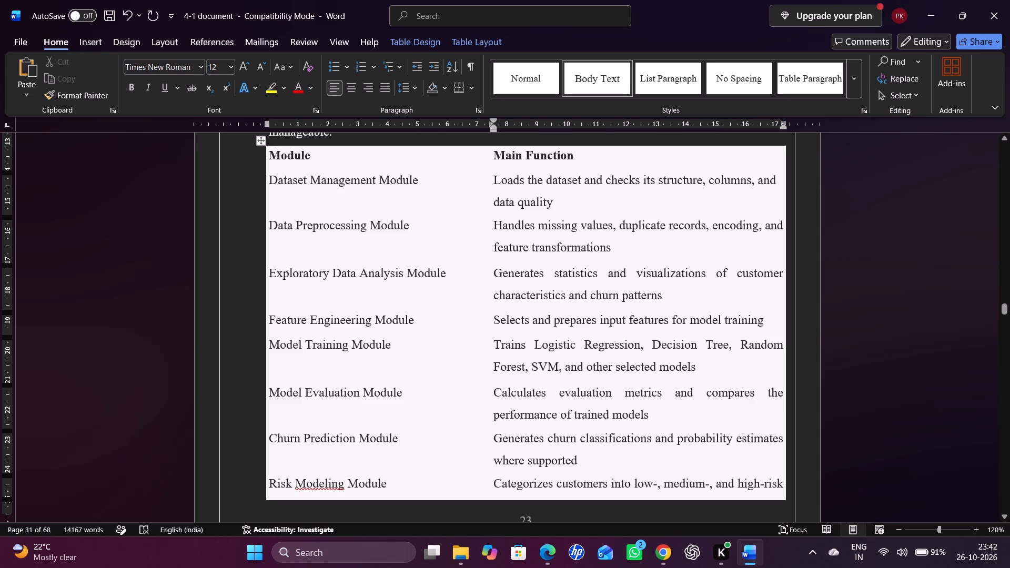
Review the rest of Chapter 3, from the end of Table 3.1 to the 3.4.7 Summary, checking its tables, formulas and layout.
scroll(496, 345, "down", 3)
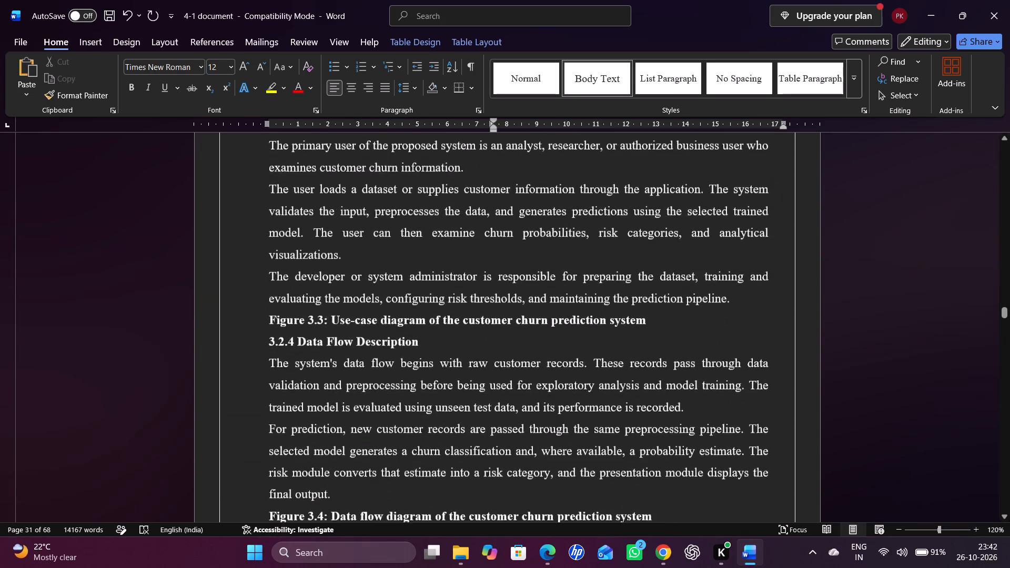
scroll(496, 345, "down", 3)
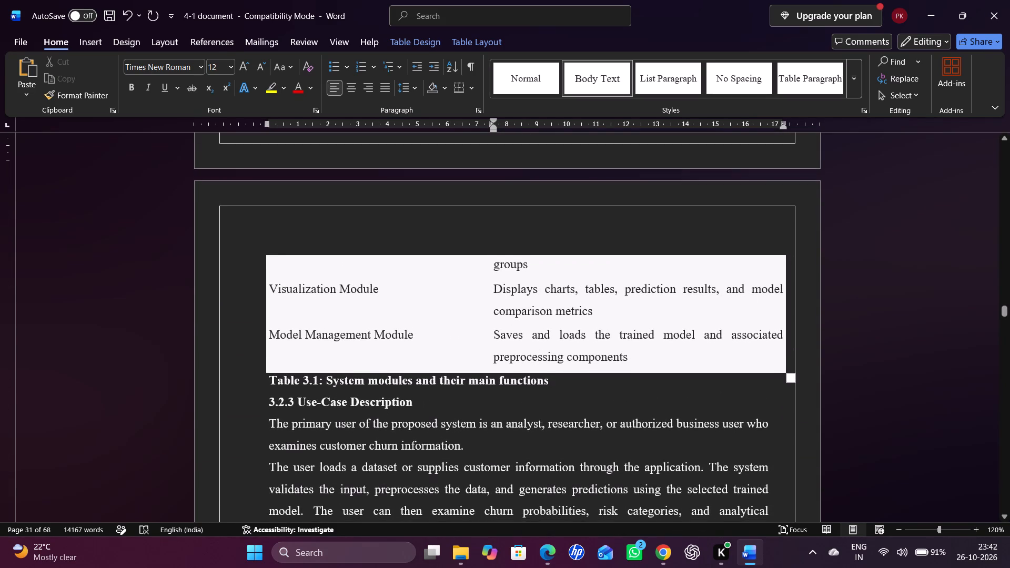
scroll(496, 345, "down", 3)
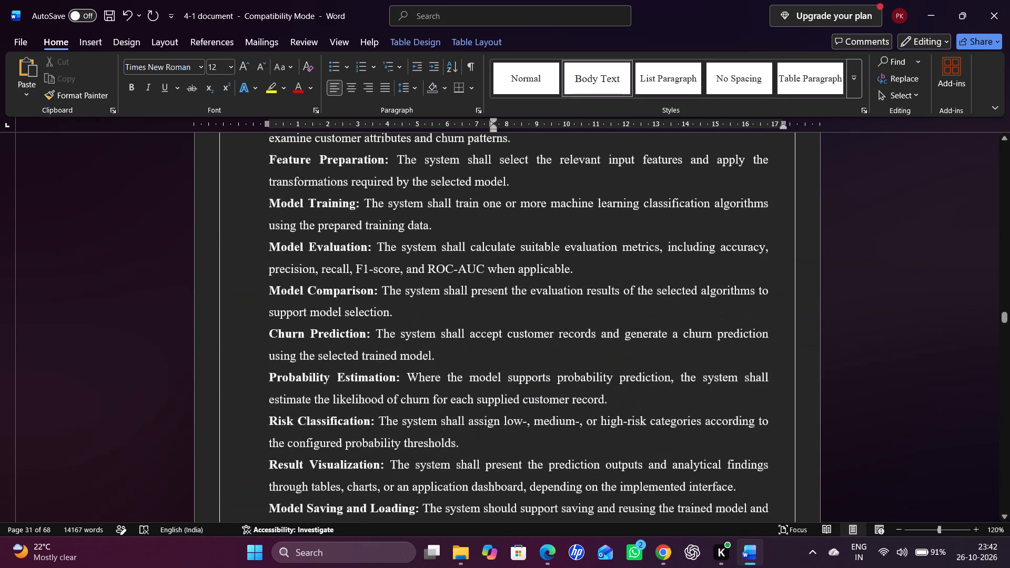
scroll(496, 345, "down", 4)
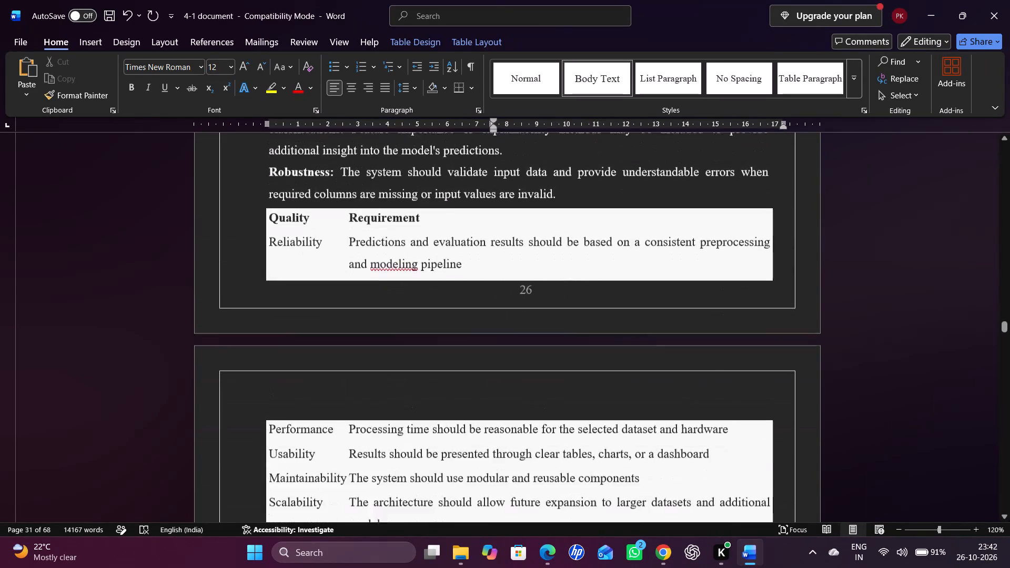
scroll(496, 345, "down", 3)
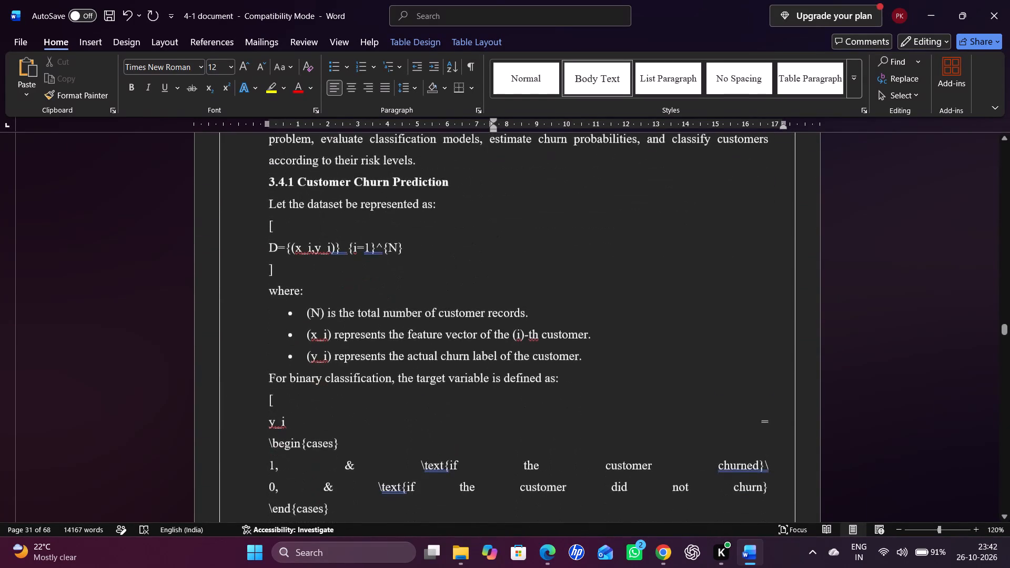
scroll(496, 345, "down", 1)
scroll(496, 345, "up", 1)
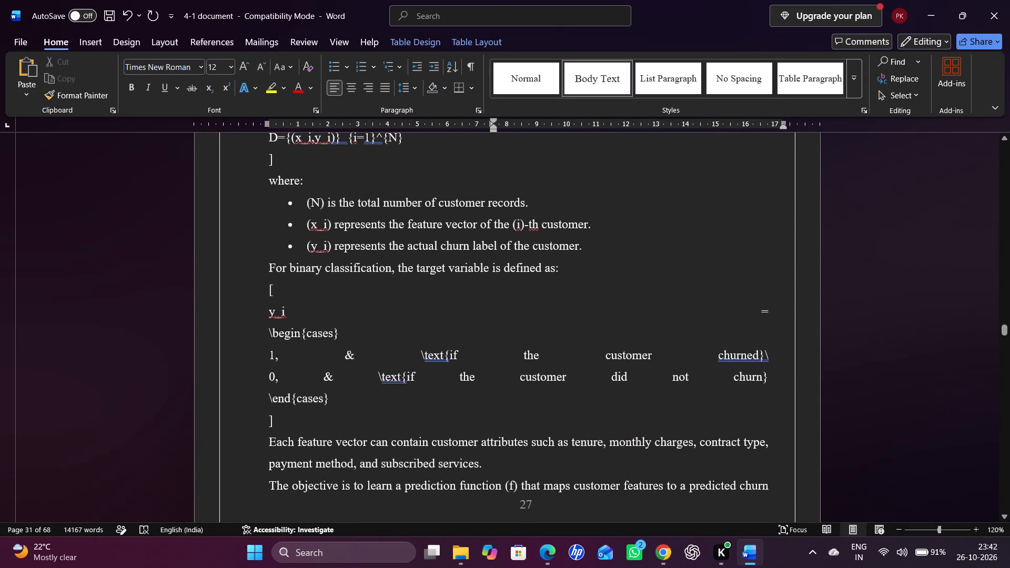
scroll(425, 433, "down", 1)
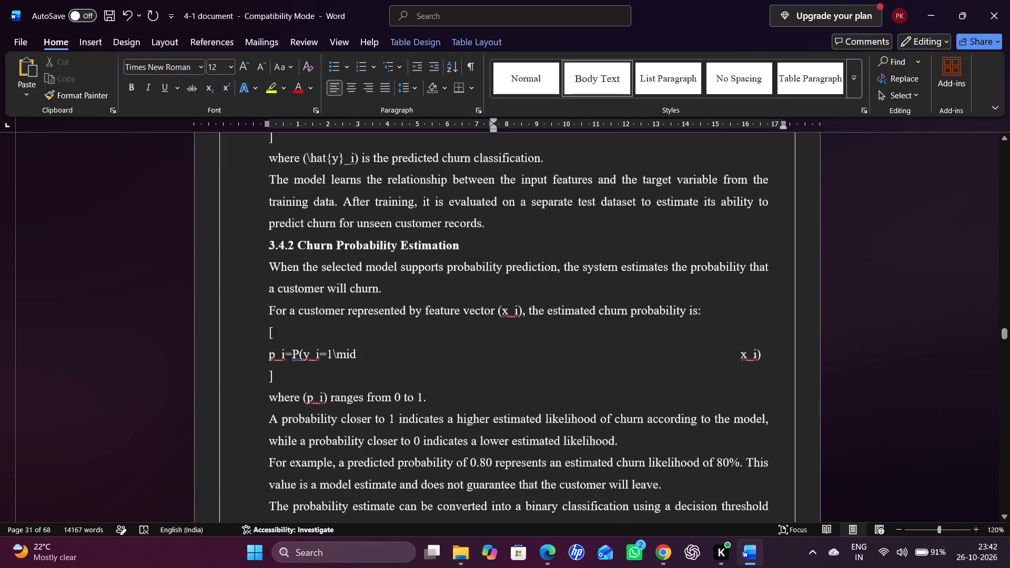
scroll(425, 433, "down", 3)
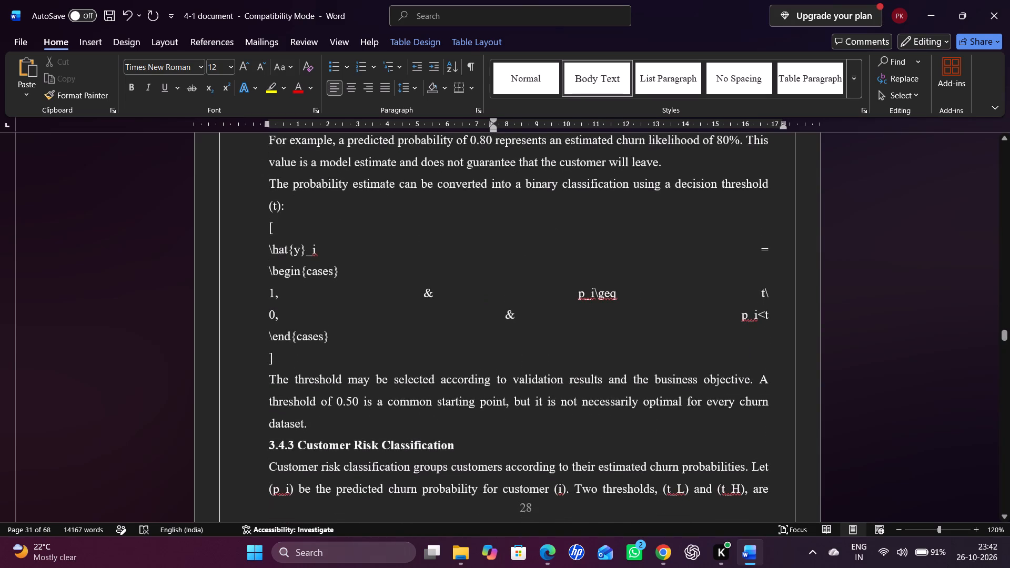
scroll(425, 433, "down", 3)
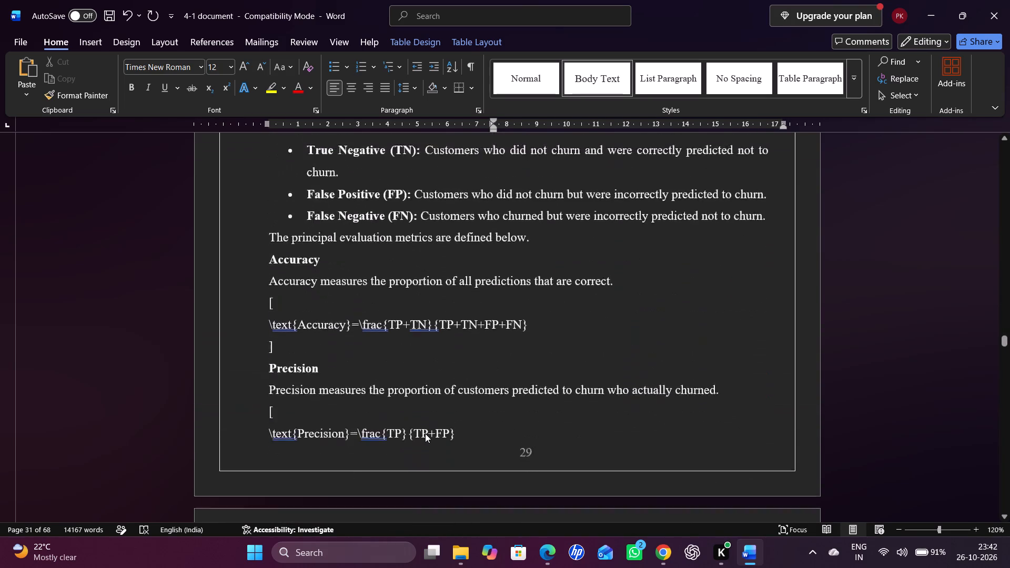
scroll(425, 433, "down", 4)
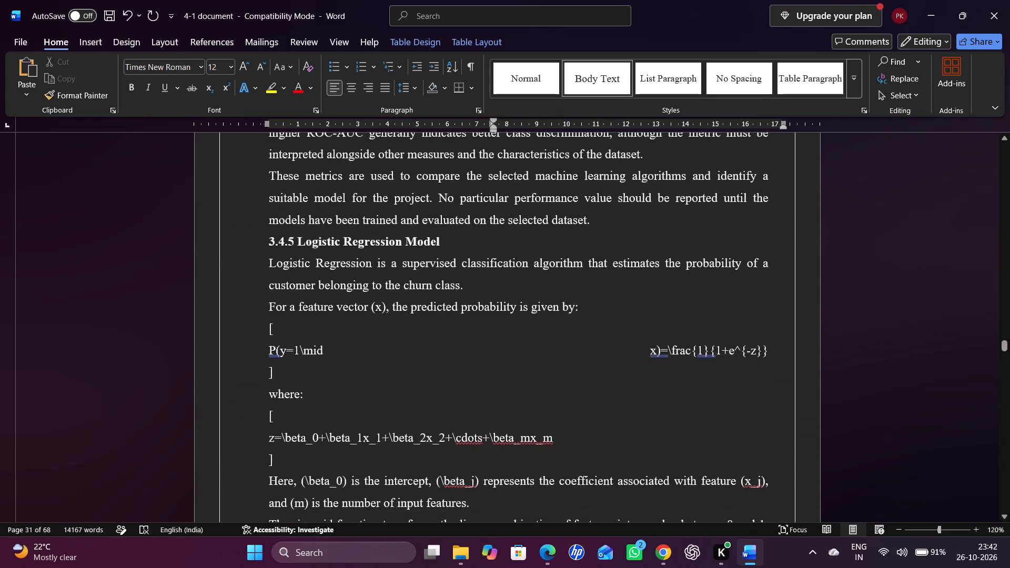
scroll(425, 433, "down", 3)
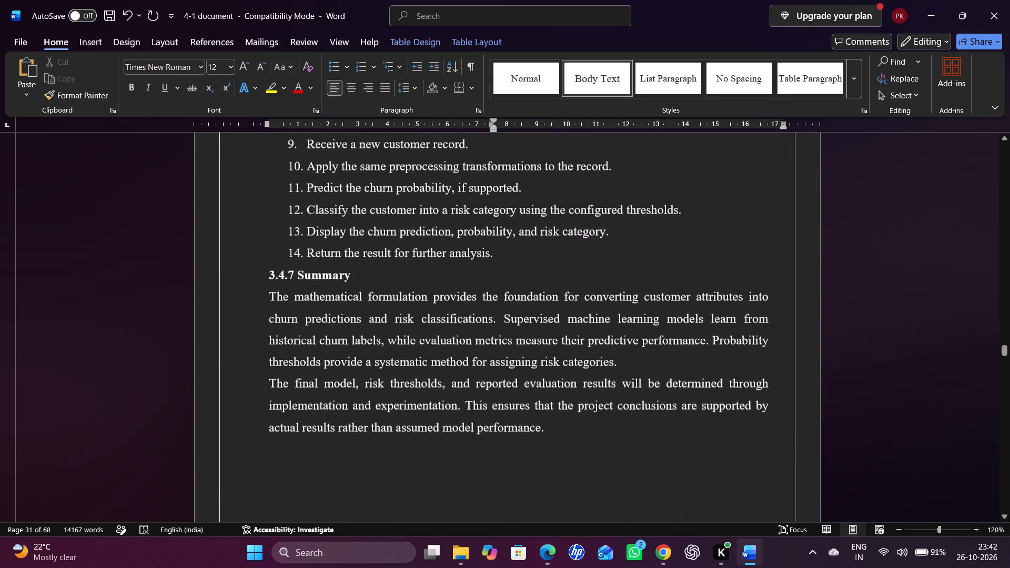
Look through the existing Chapter 4: Implementation / Methodology, from Research Methodology to the Implementation Schedule, and back to the deployment code.
scroll(425, 433, "down", 3)
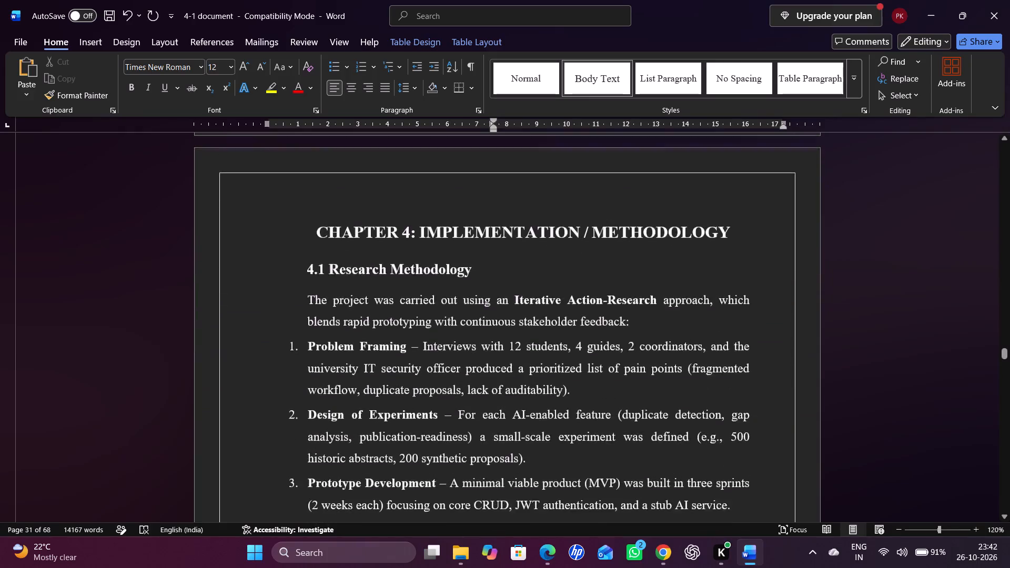
scroll(425, 433, "down", 1)
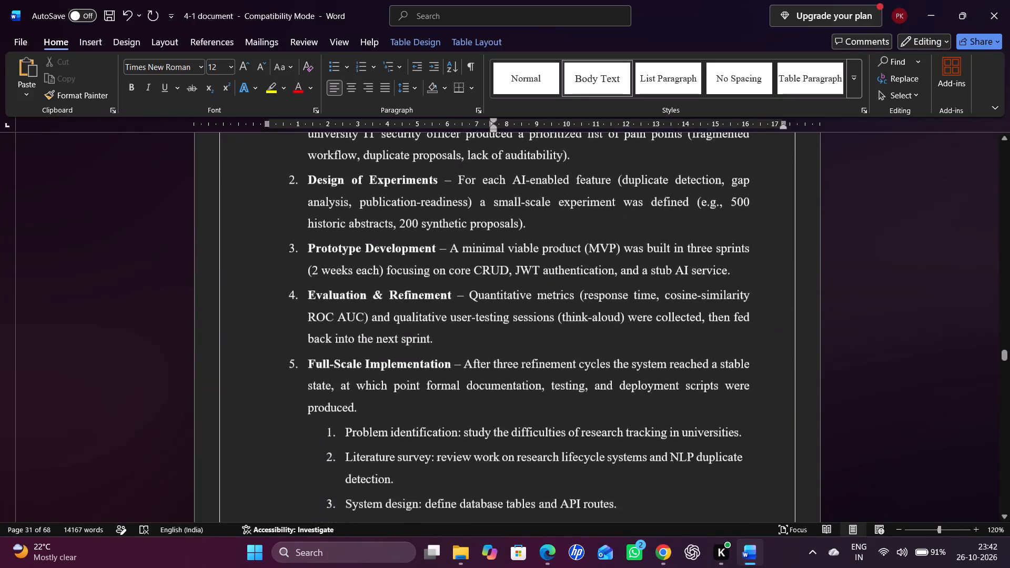
scroll(425, 433, "down", 4)
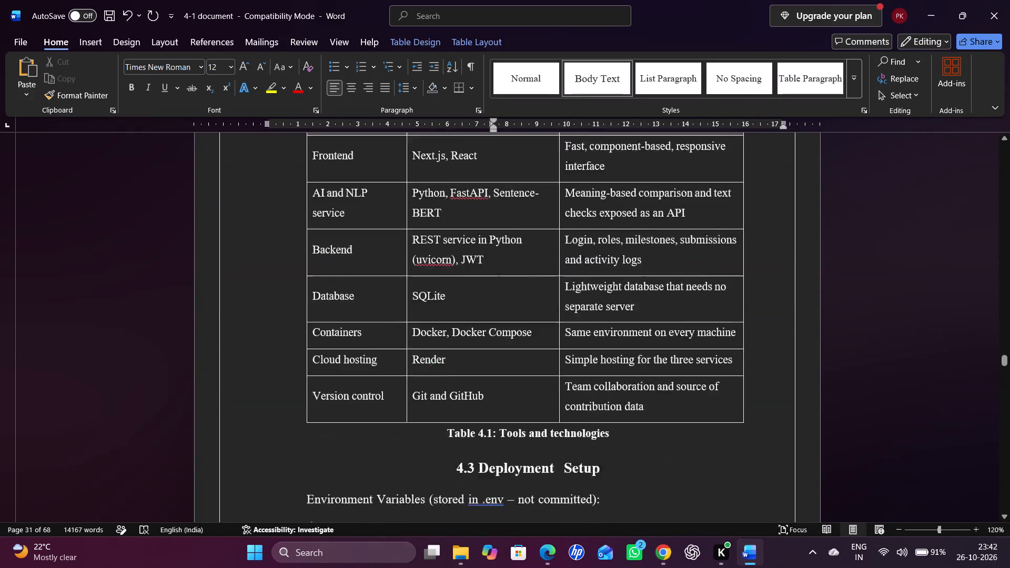
scroll(425, 433, "down", 4)
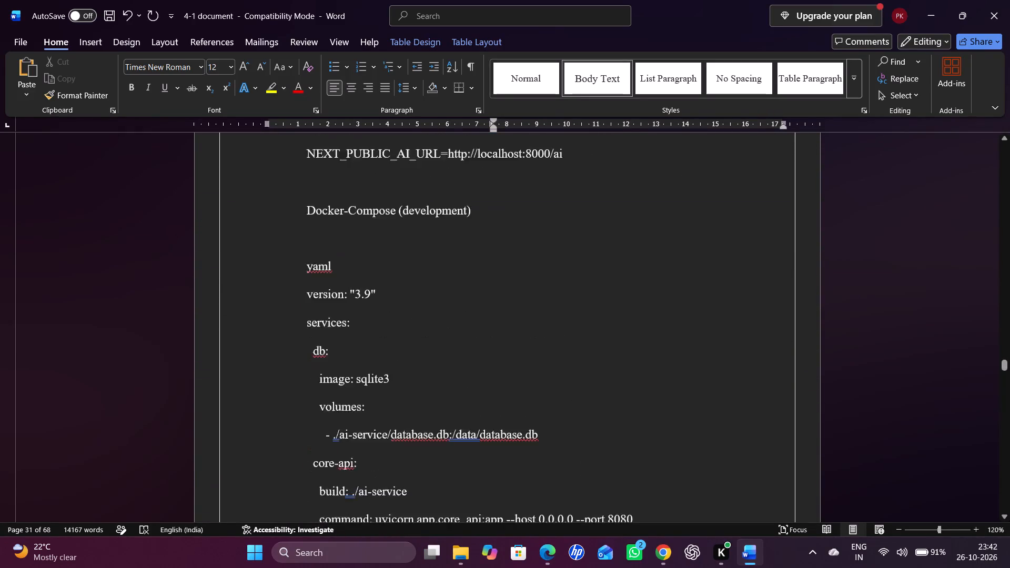
scroll(425, 433, "down", 3)
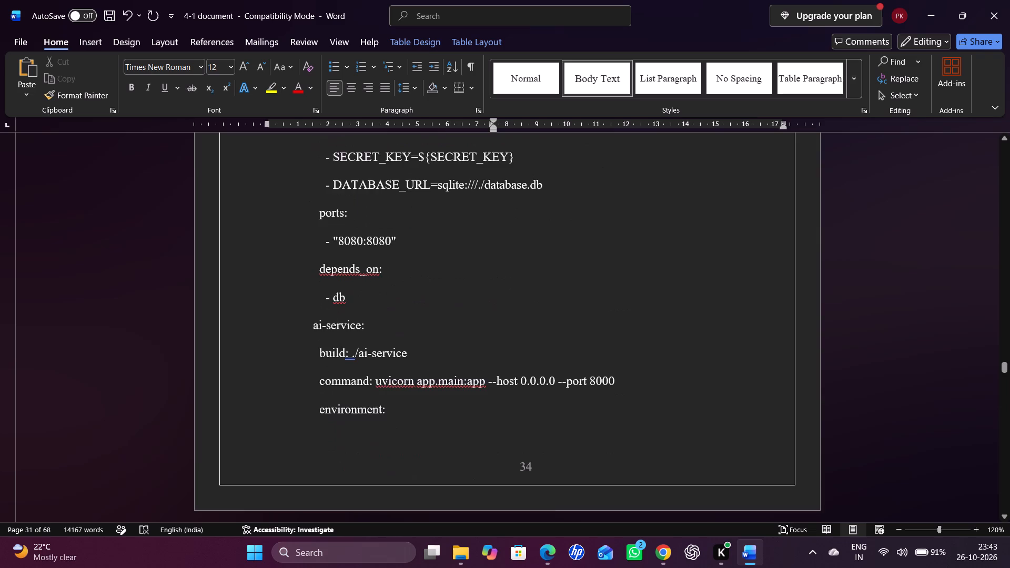
scroll(425, 433, "down", 7)
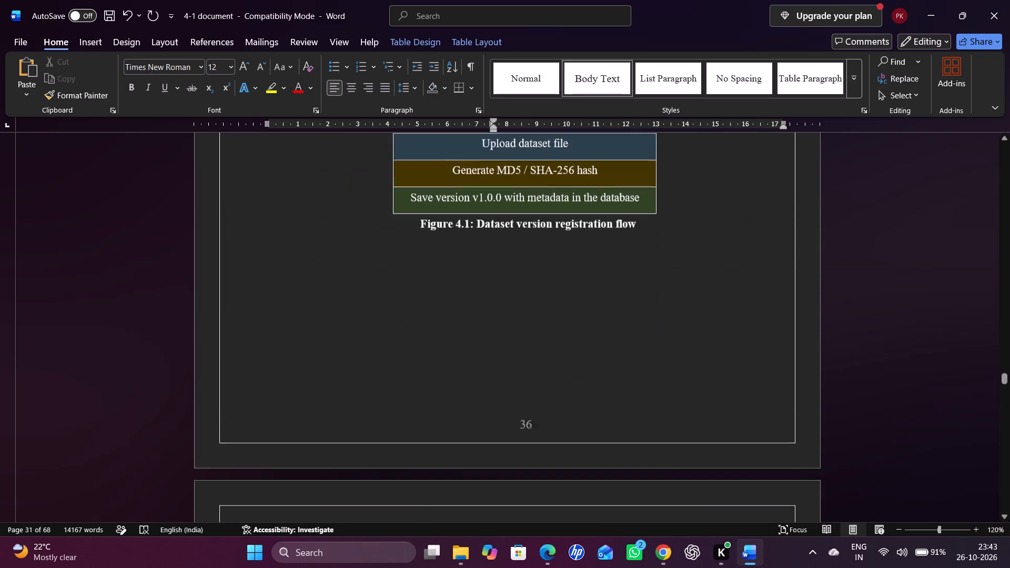
scroll(425, 433, "down", 2)
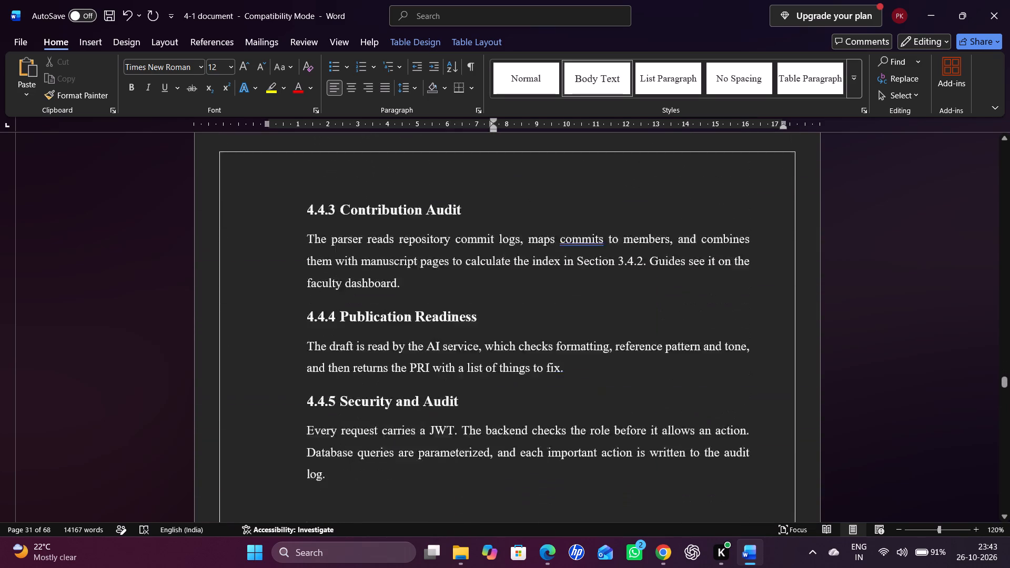
scroll(425, 433, "down", 2)
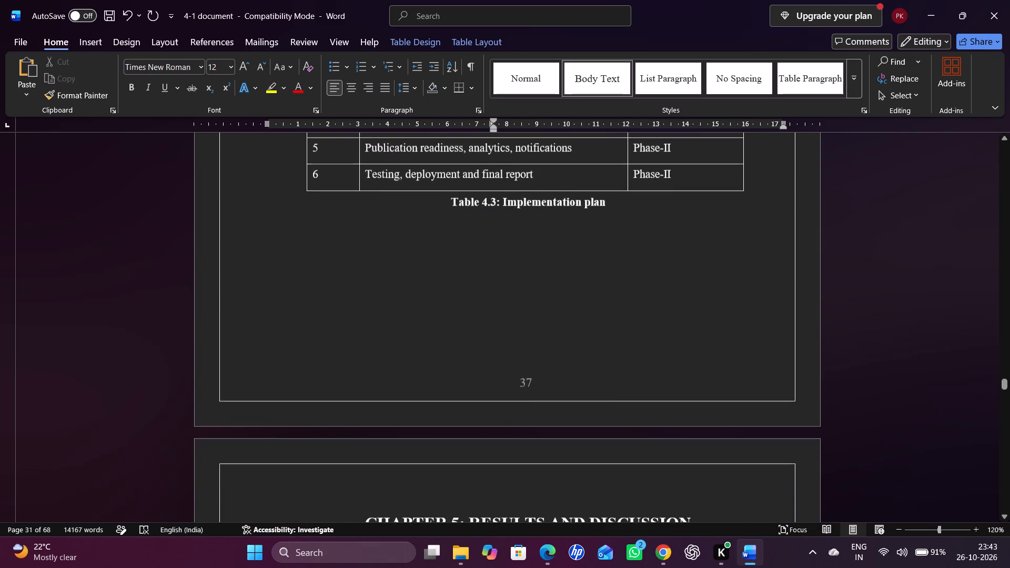
scroll(425, 433, "down", 1)
scroll(425, 433, "up", 1)
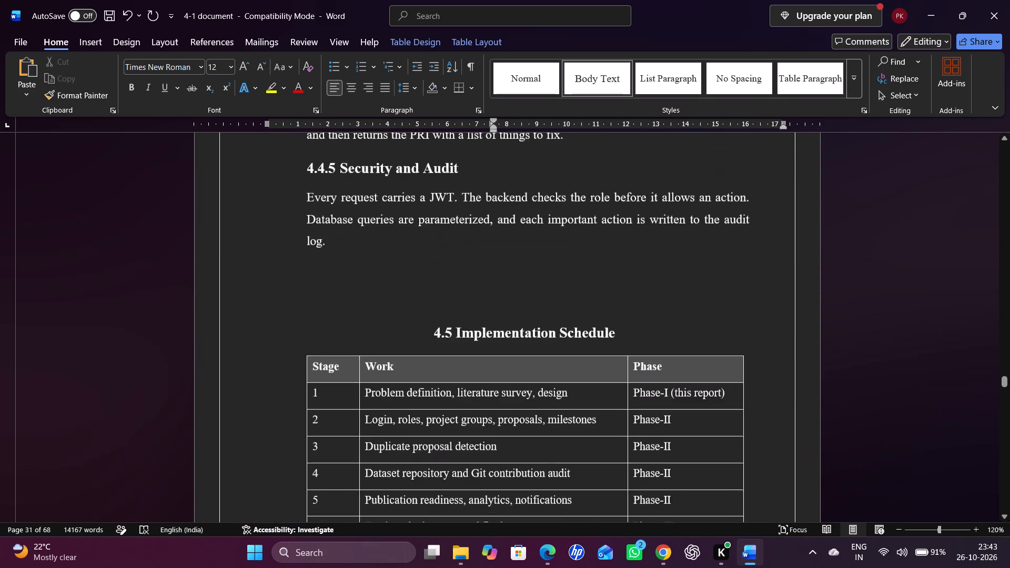
scroll(425, 433, "up", 2)
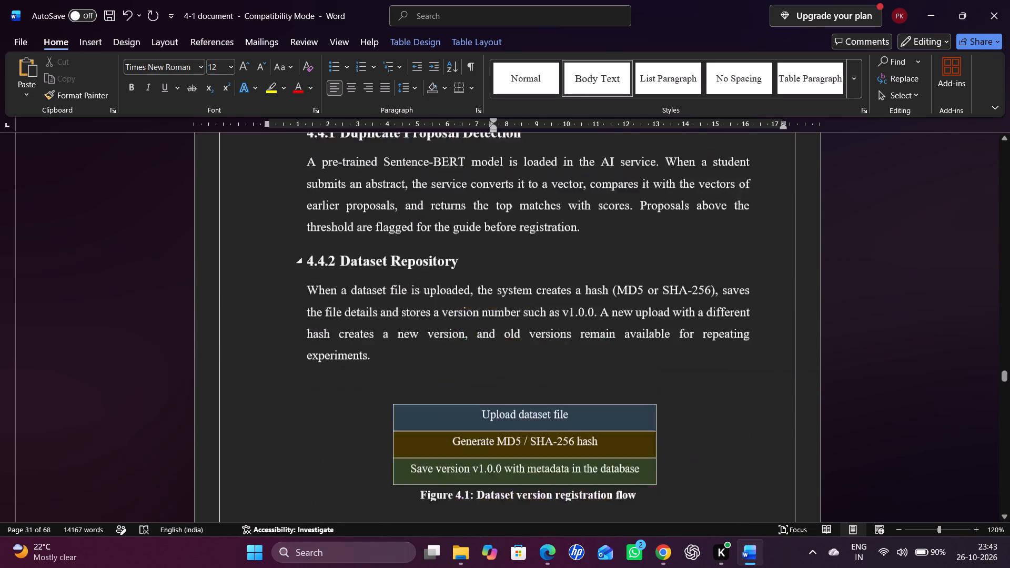
scroll(425, 433, "up", 3)
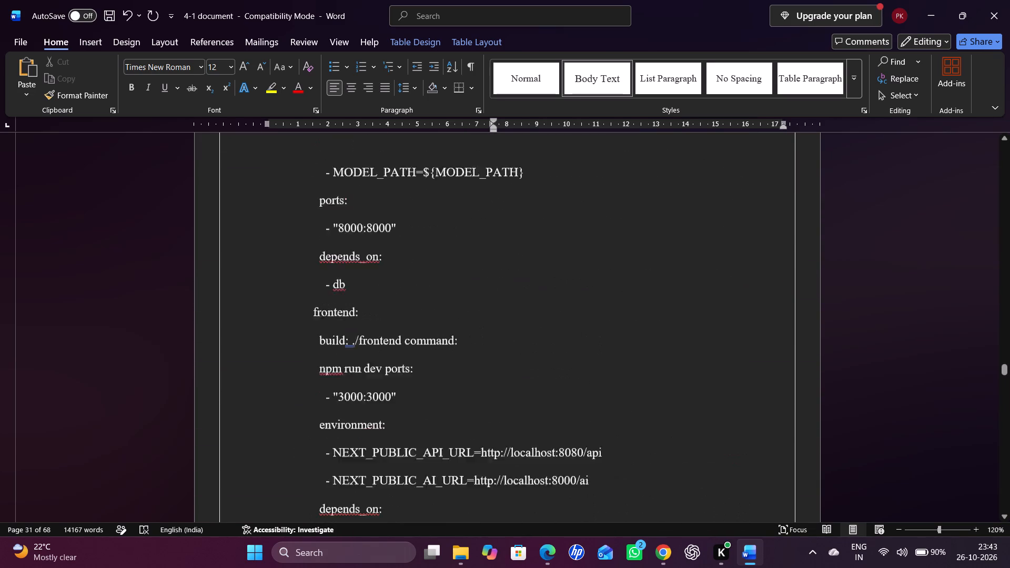
scroll(425, 433, "up", 1)
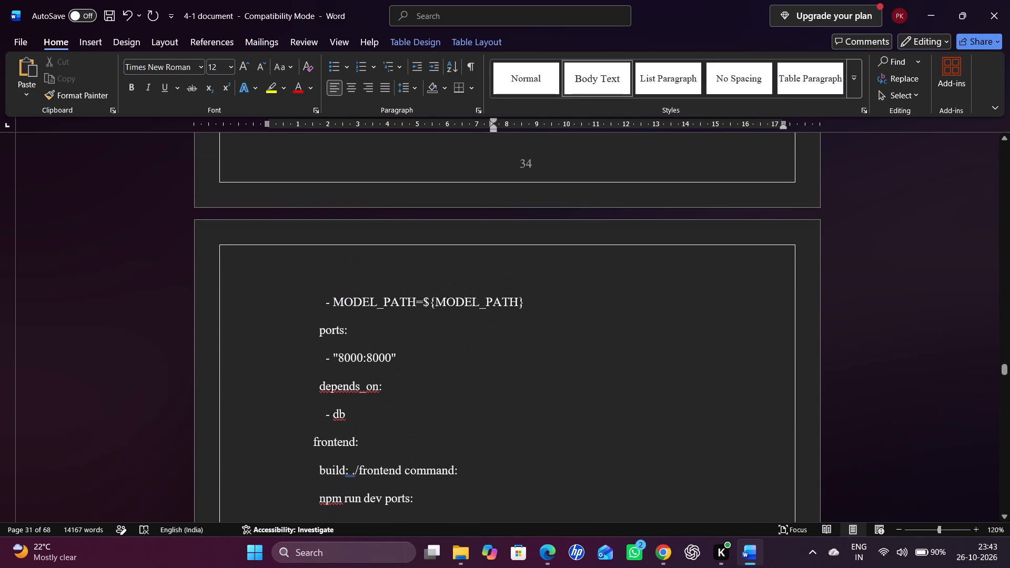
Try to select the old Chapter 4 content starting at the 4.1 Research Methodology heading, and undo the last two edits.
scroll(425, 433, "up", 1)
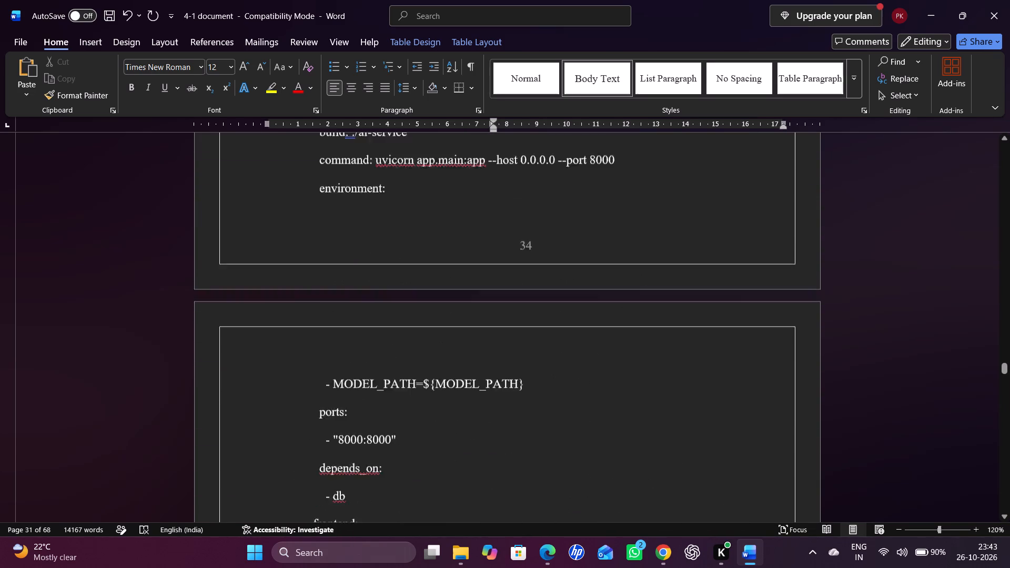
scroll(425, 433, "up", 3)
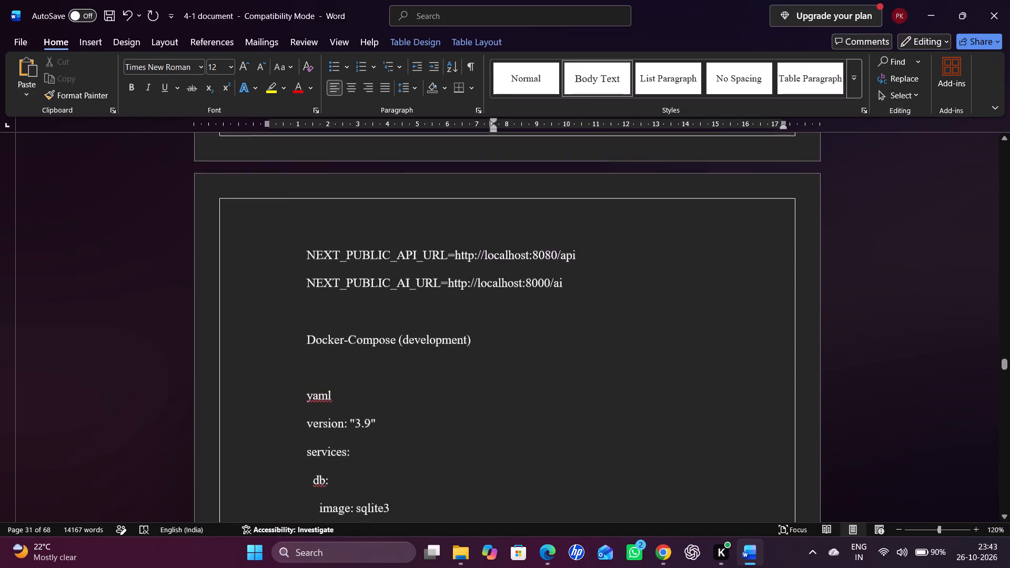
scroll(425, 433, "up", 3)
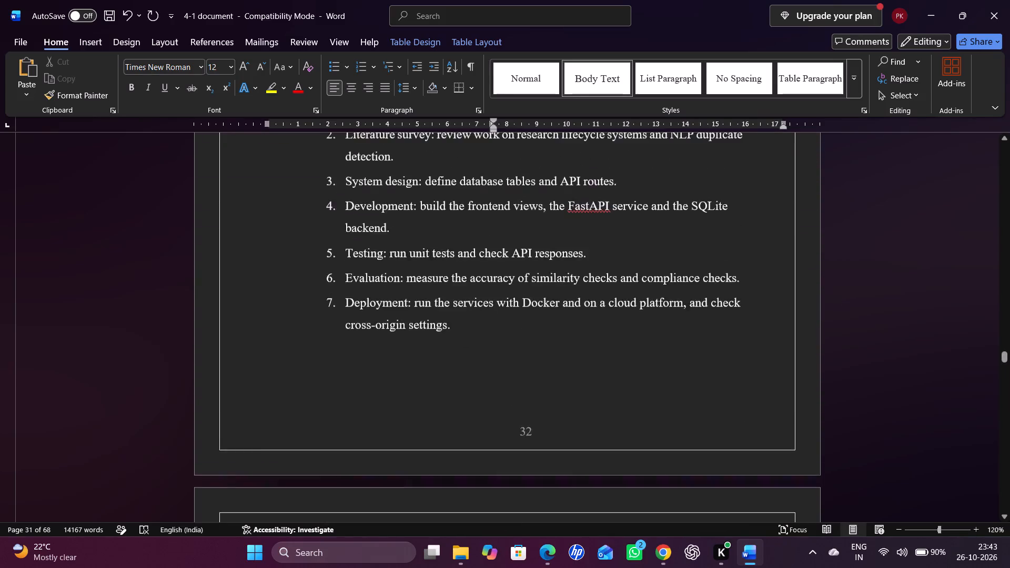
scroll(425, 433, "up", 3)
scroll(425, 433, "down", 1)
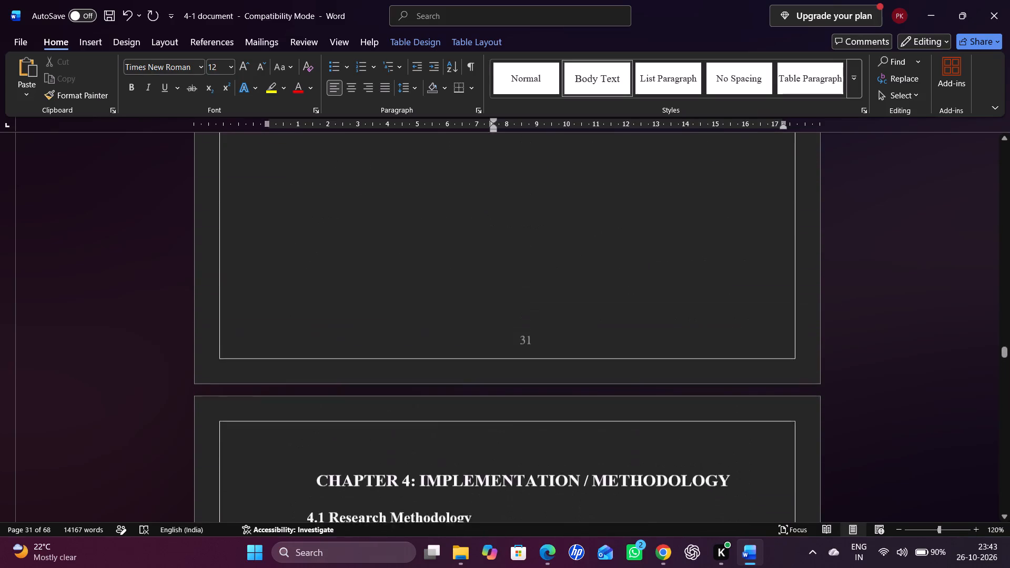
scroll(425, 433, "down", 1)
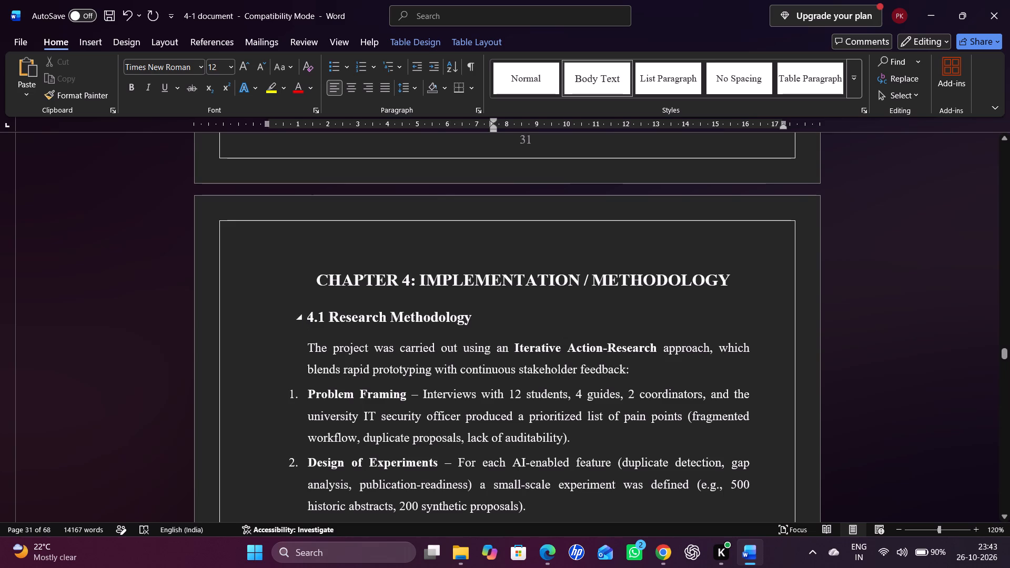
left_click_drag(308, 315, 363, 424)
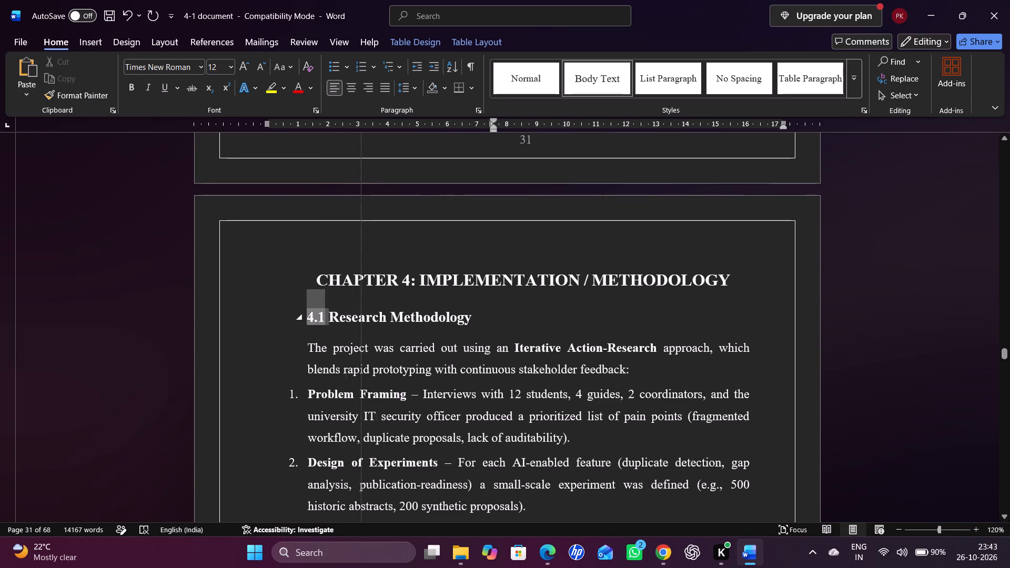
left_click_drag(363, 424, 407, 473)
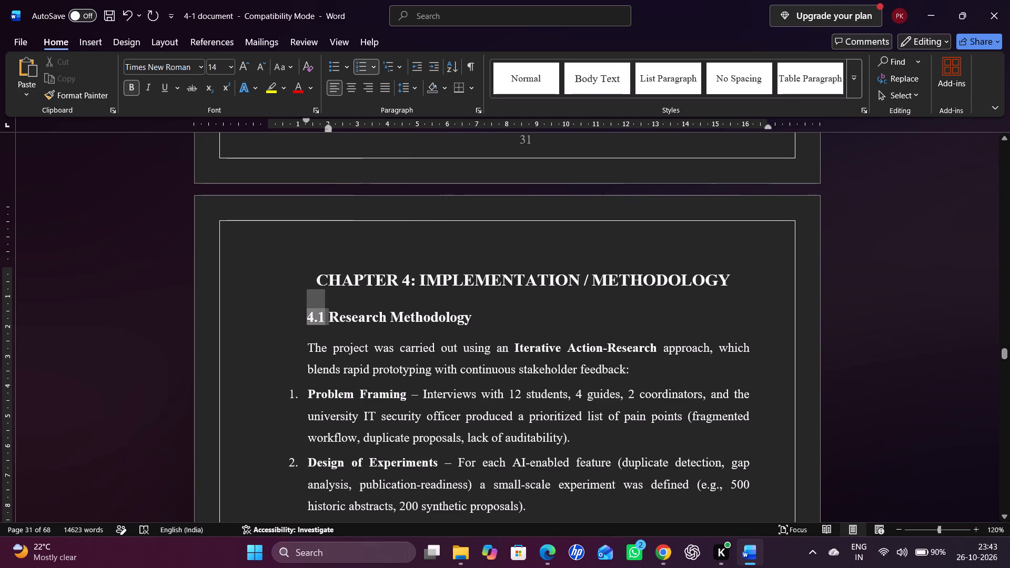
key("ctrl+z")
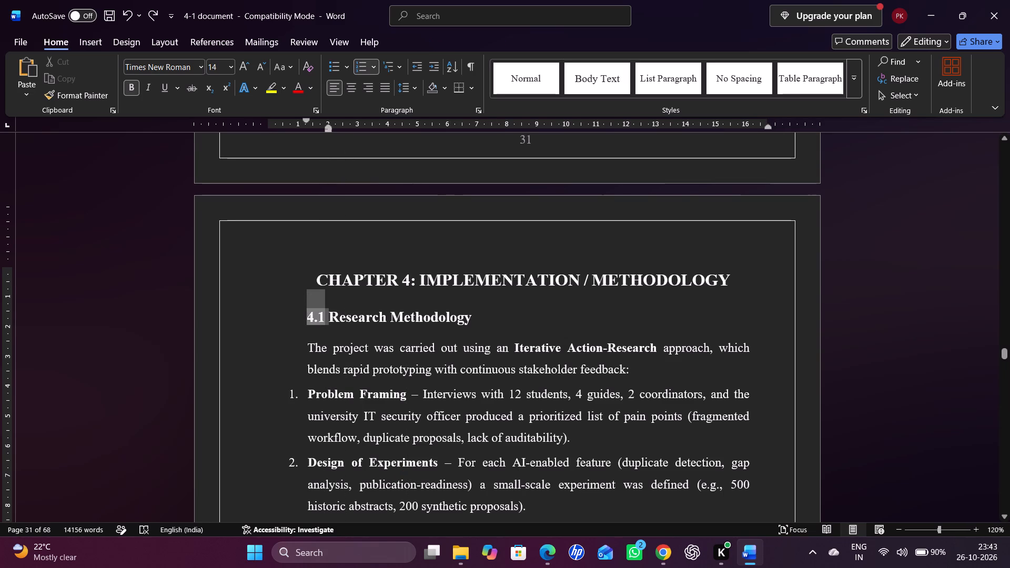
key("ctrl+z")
Cut the old Chapter 4 body under its chapter title, from "Research Methodology" through the "Table 4.3: Implementation plan" caption.
scroll(407, 473, "down", 1)
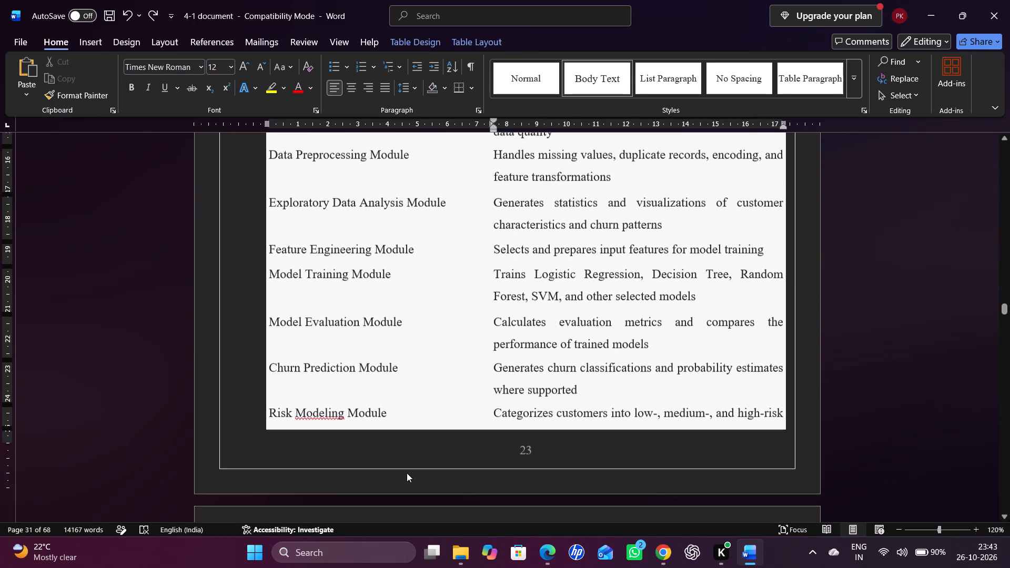
scroll(407, 473, "down", 1)
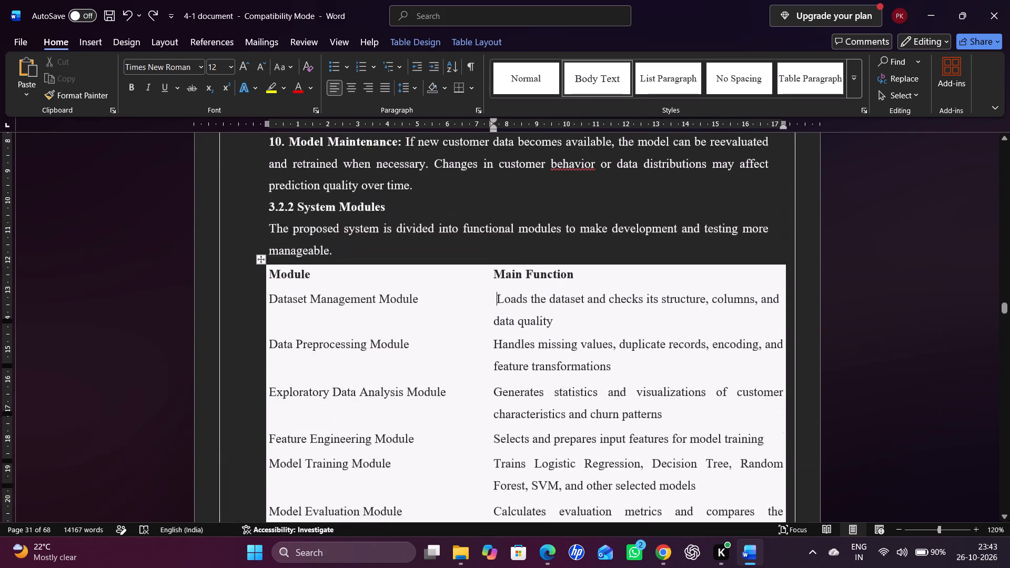
scroll(407, 473, "down", 3)
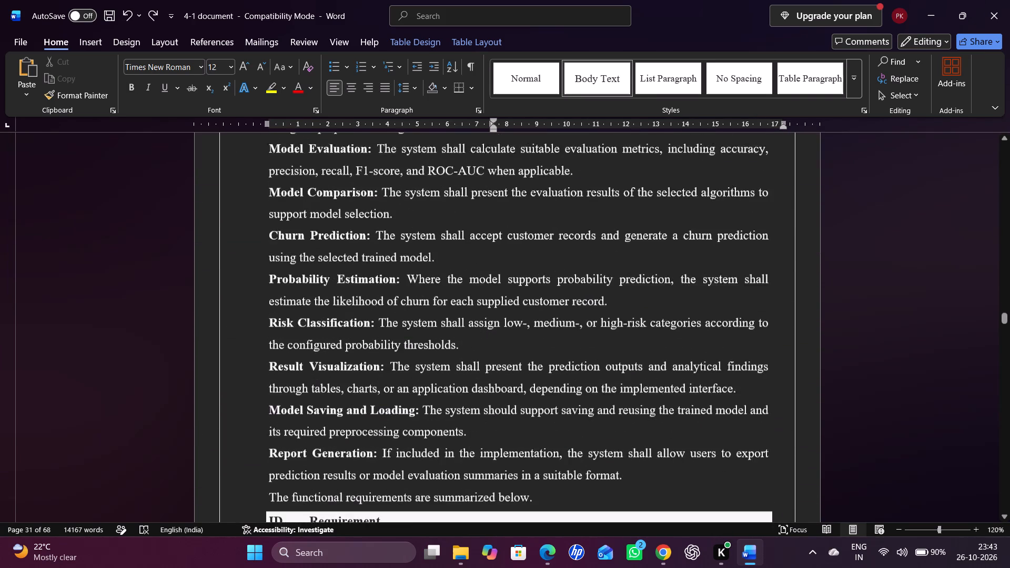
scroll(407, 473, "down", 4)
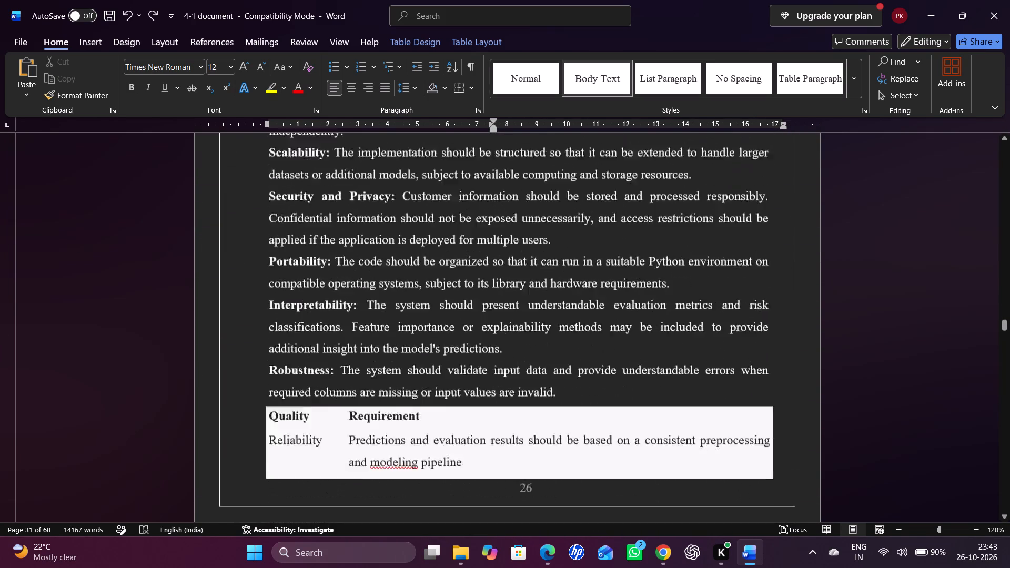
scroll(407, 473, "down", 4)
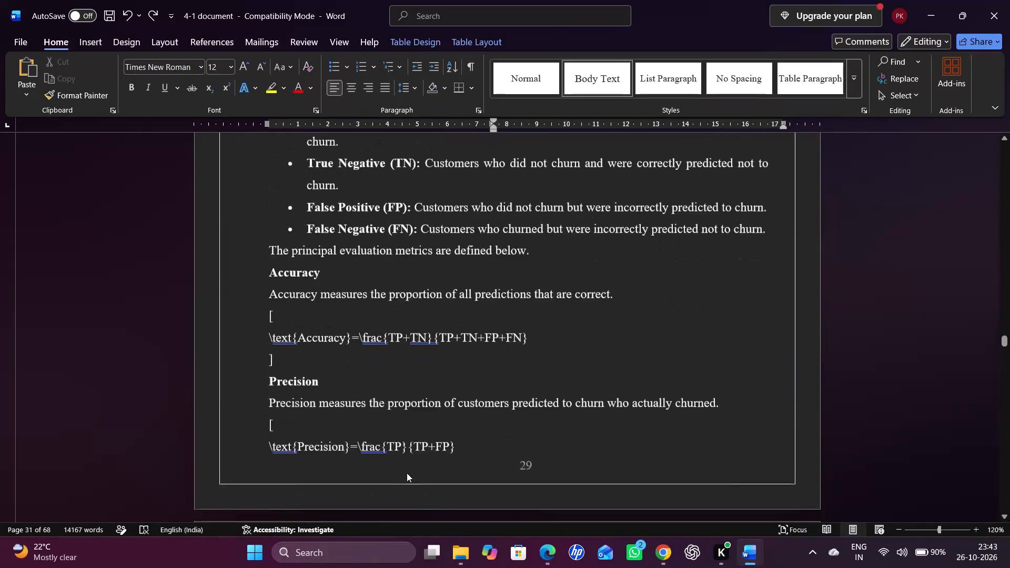
scroll(407, 473, "down", 3)
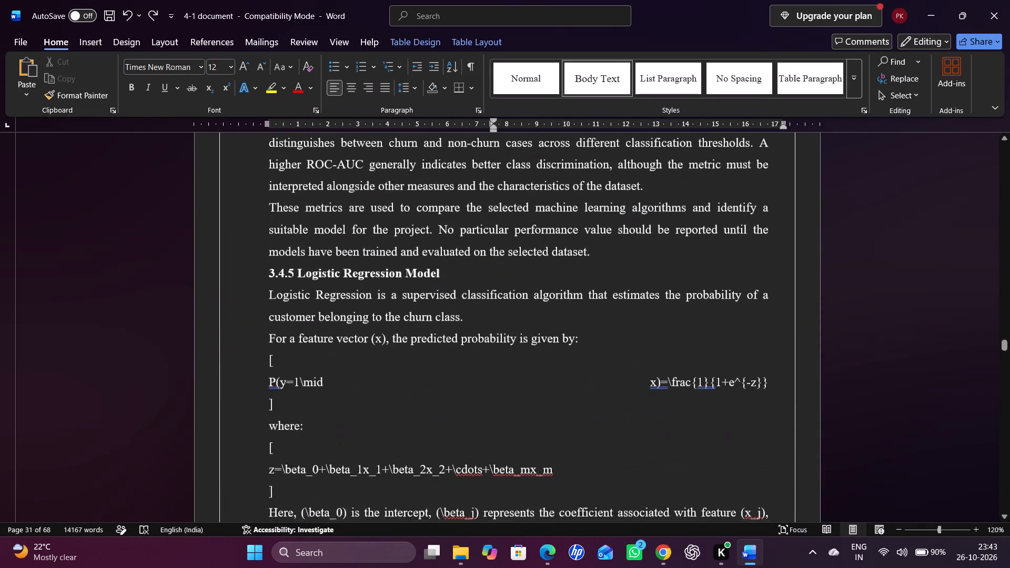
scroll(407, 473, "down", 4)
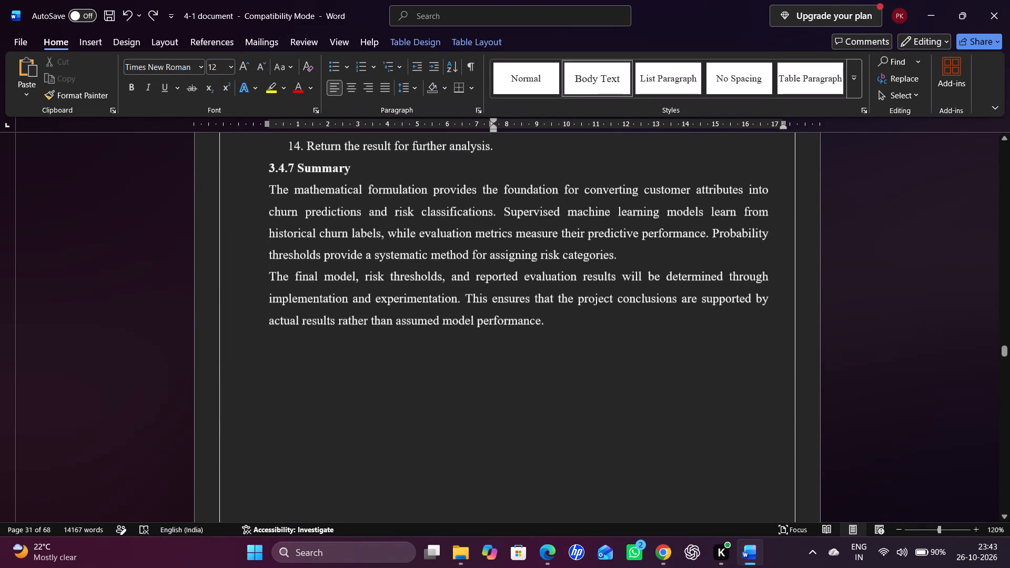
scroll(407, 473, "down", 2)
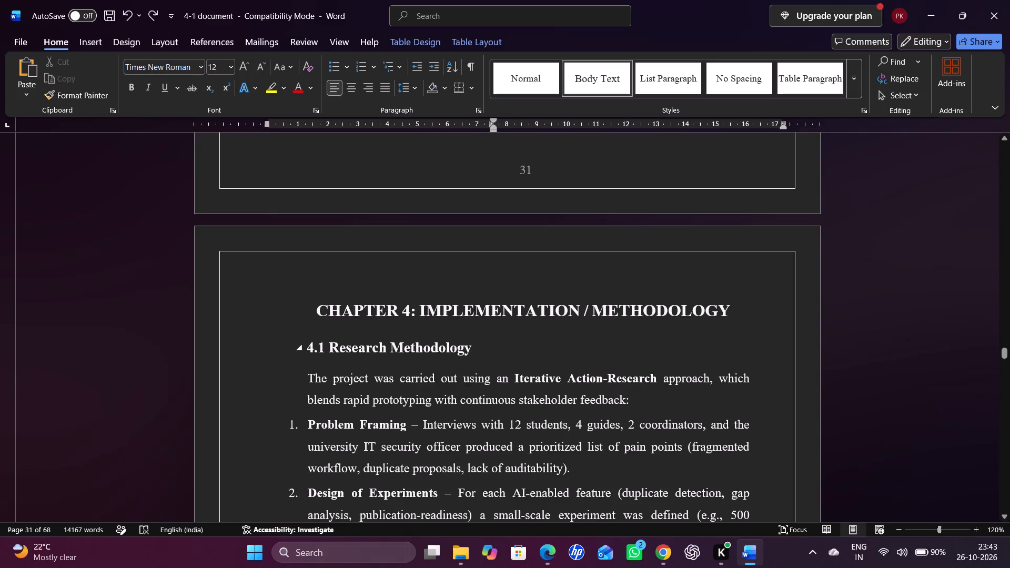
left_click_drag(332, 344, 406, 534)
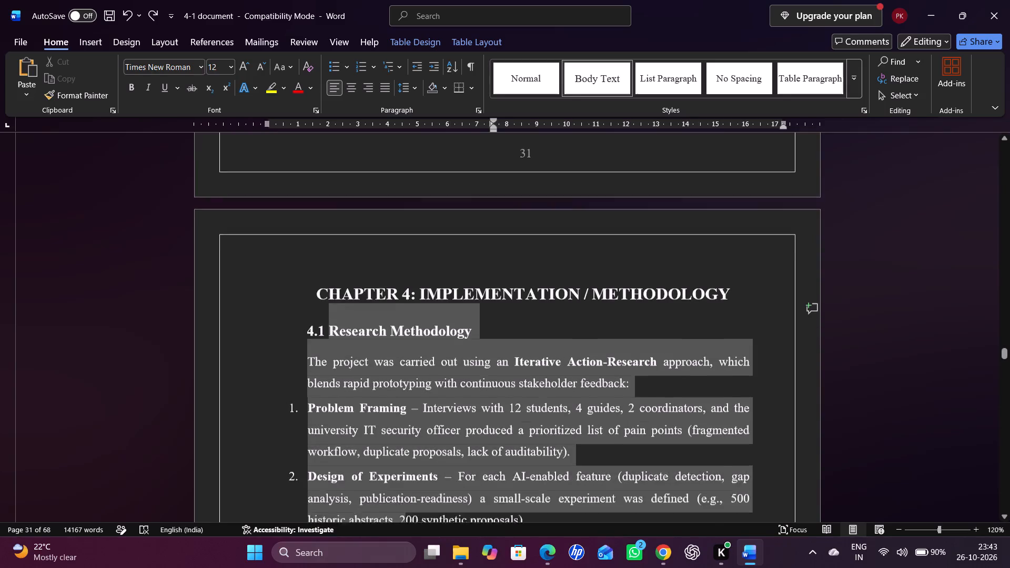
left_click_drag(406, 534, 408, 544)
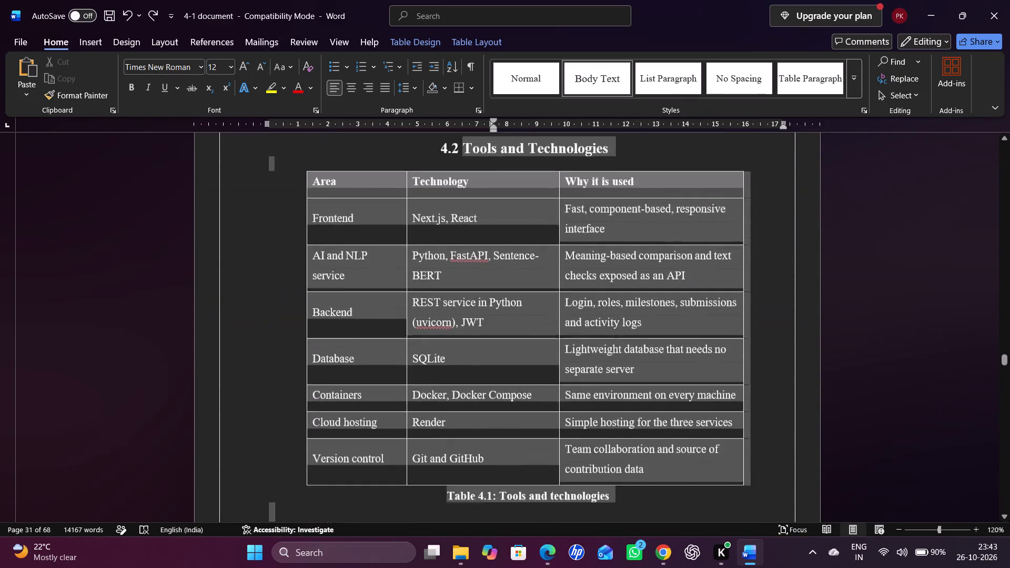
left_click_drag(408, 544, 409, 544)
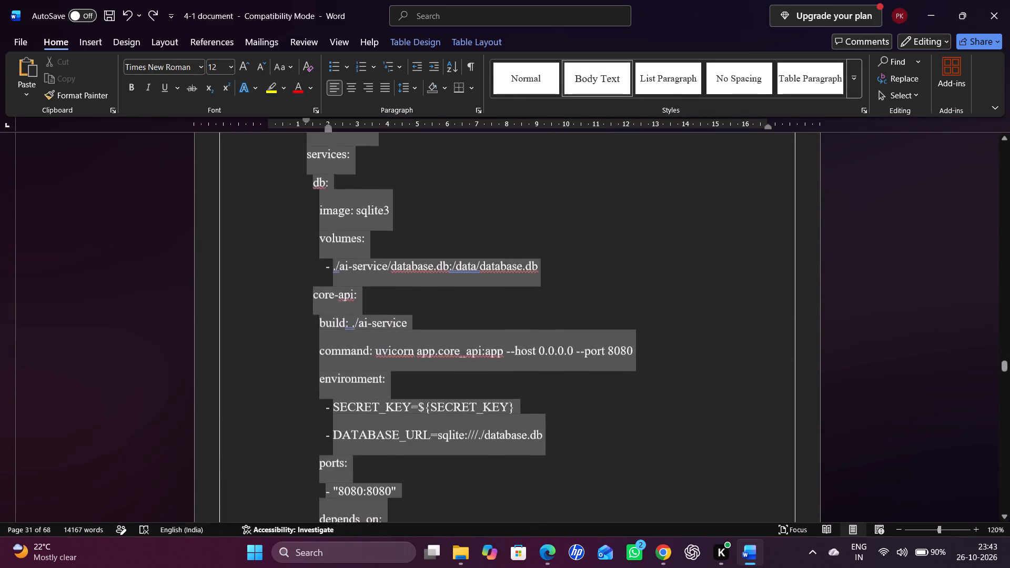
left_click_drag(409, 544, 409, 545)
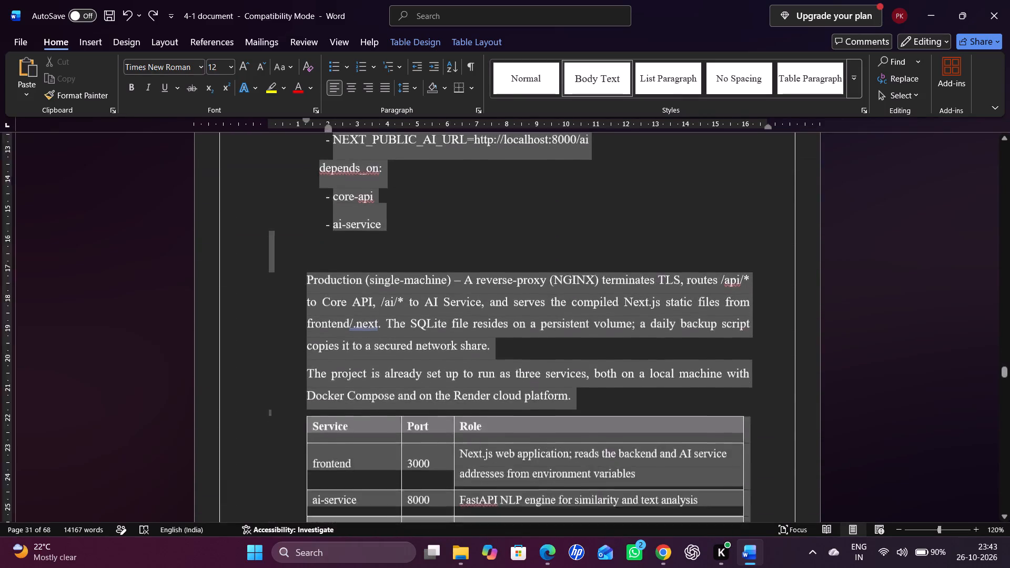
left_click_drag(409, 545, 408, 545)
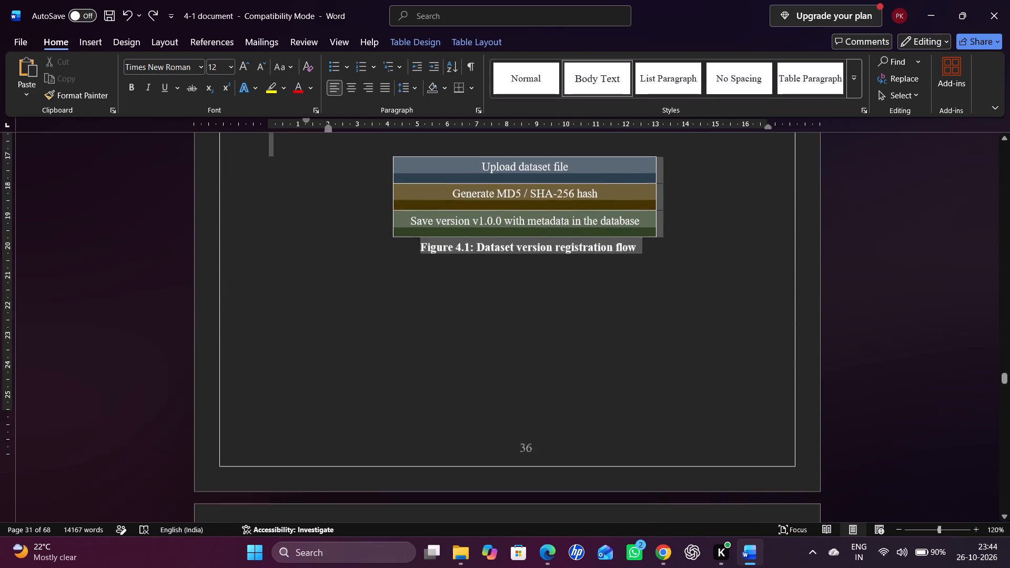
left_click_drag(408, 545, 411, 538)
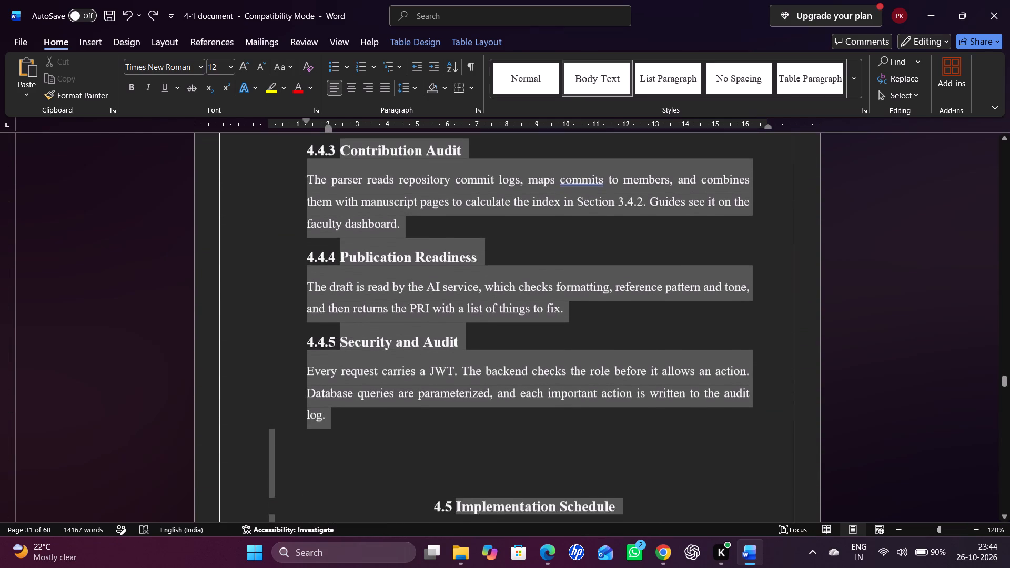
left_click_drag(411, 538, 403, 486)
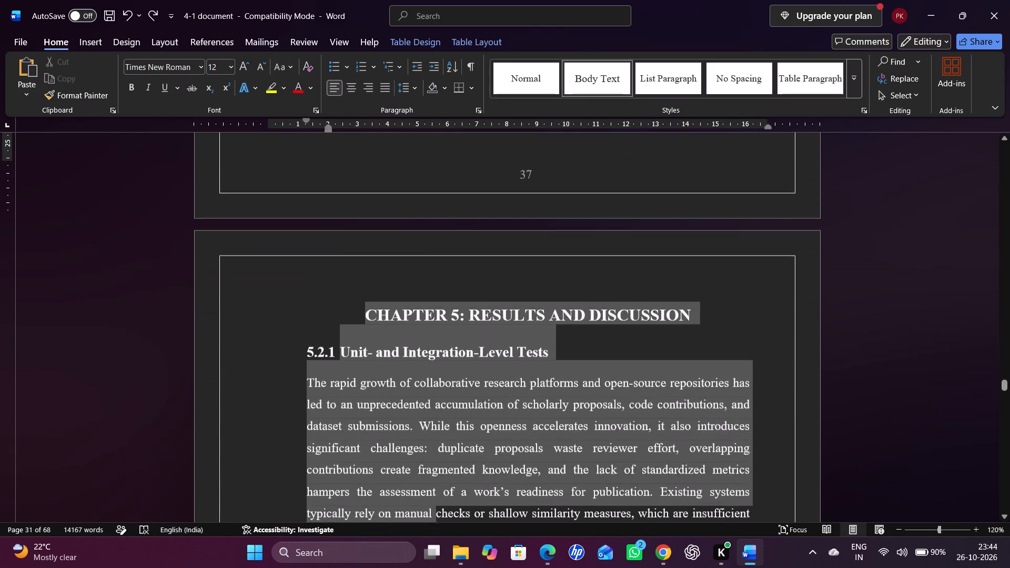
left_click_drag(403, 486, 464, 114)
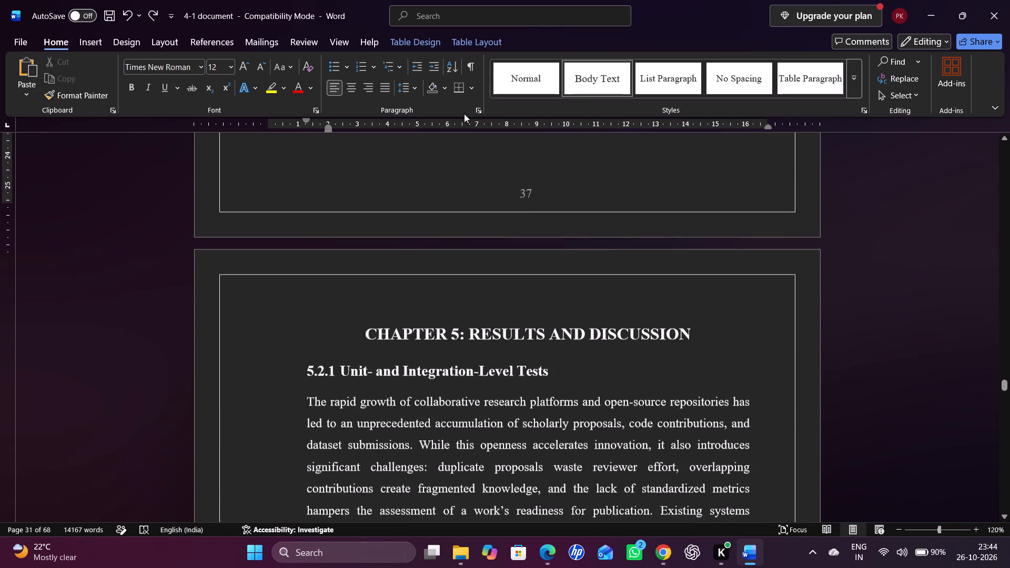
left_click_drag(464, 114, 645, 292)
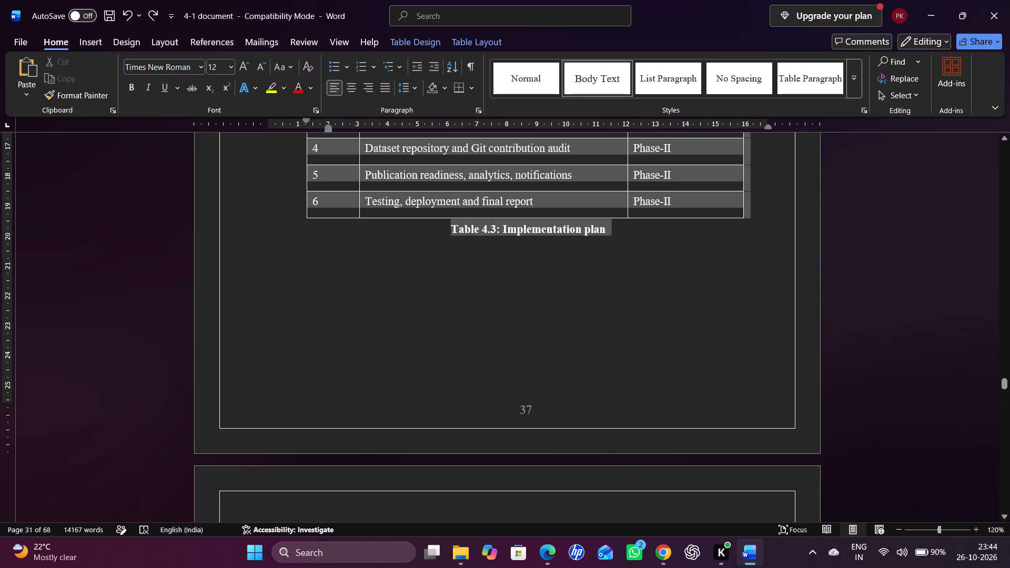
left_click_drag(645, 292, 651, 302)
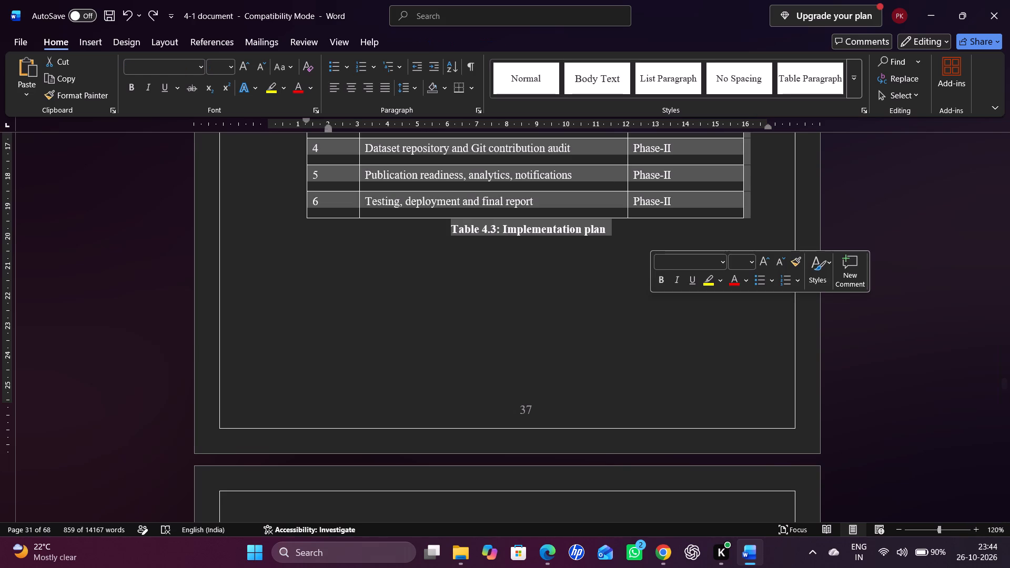
key("ctrl+x")
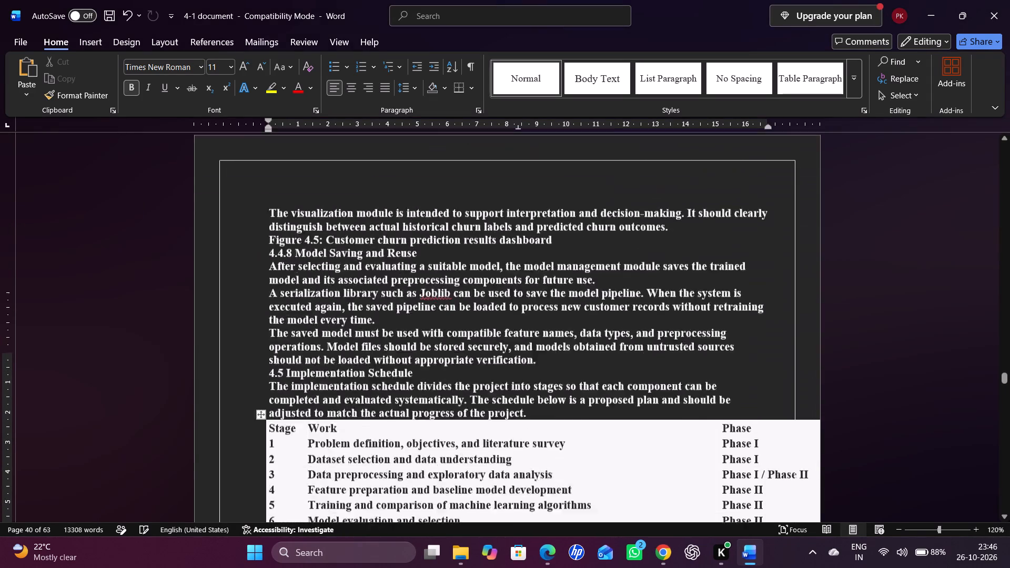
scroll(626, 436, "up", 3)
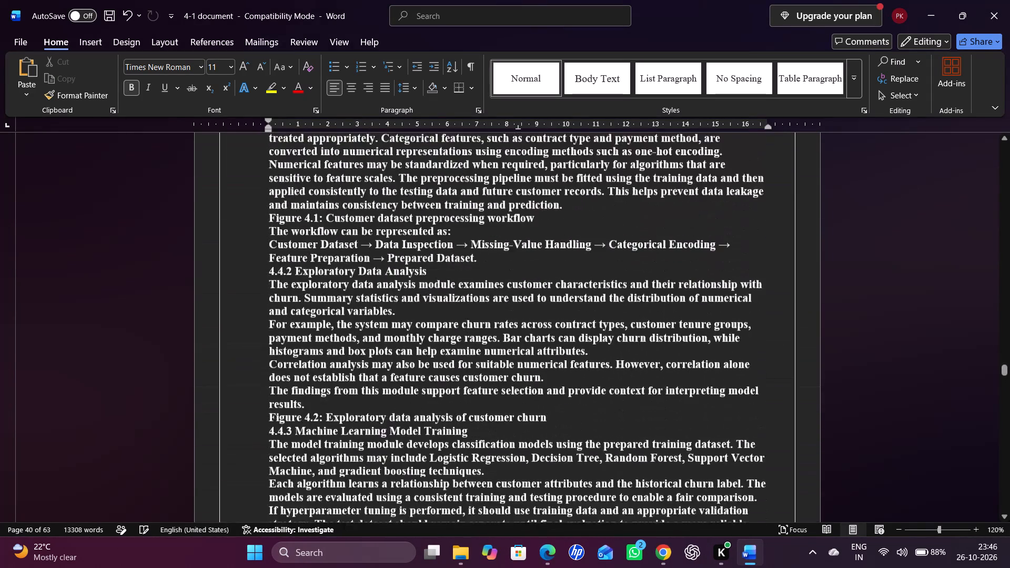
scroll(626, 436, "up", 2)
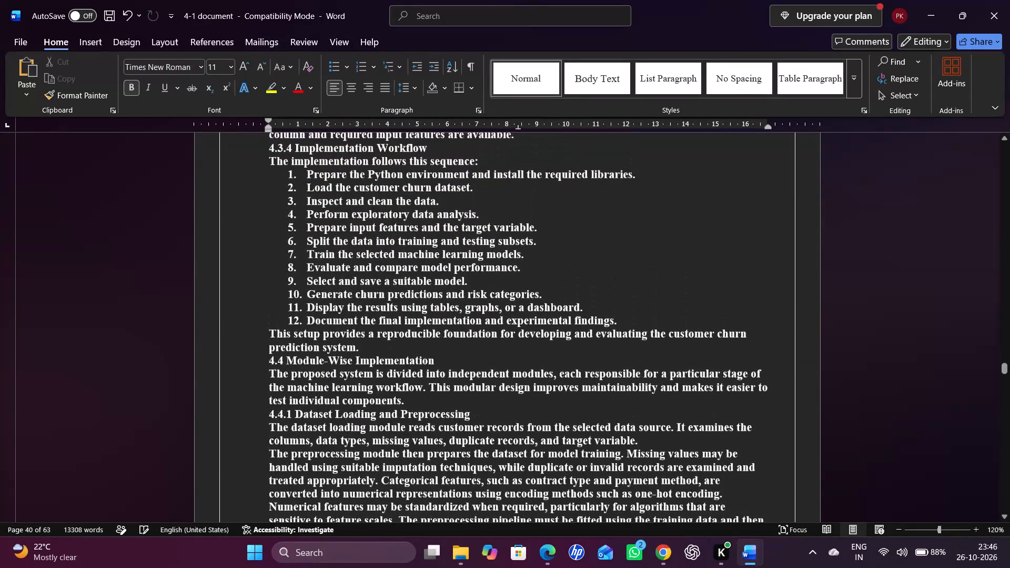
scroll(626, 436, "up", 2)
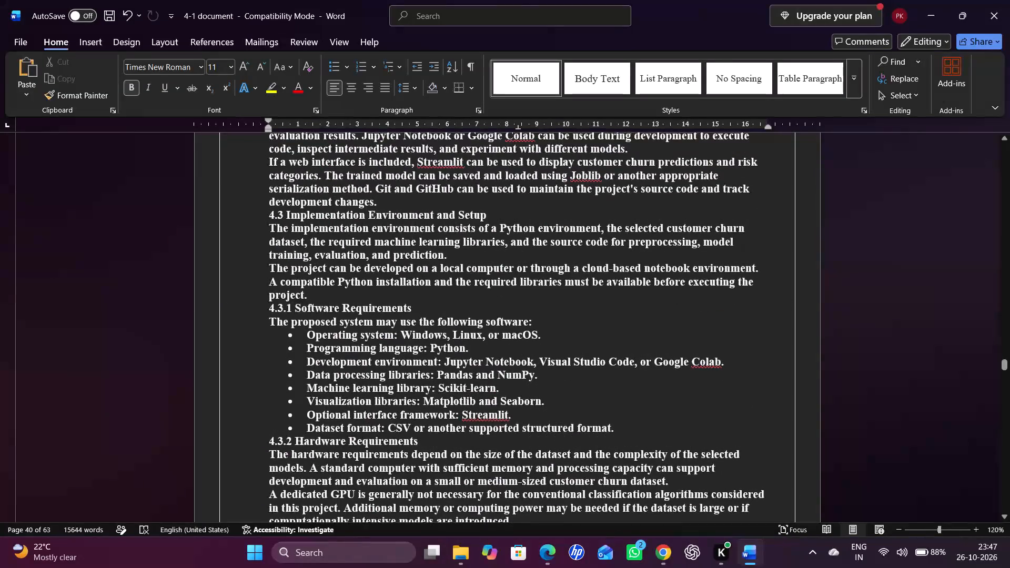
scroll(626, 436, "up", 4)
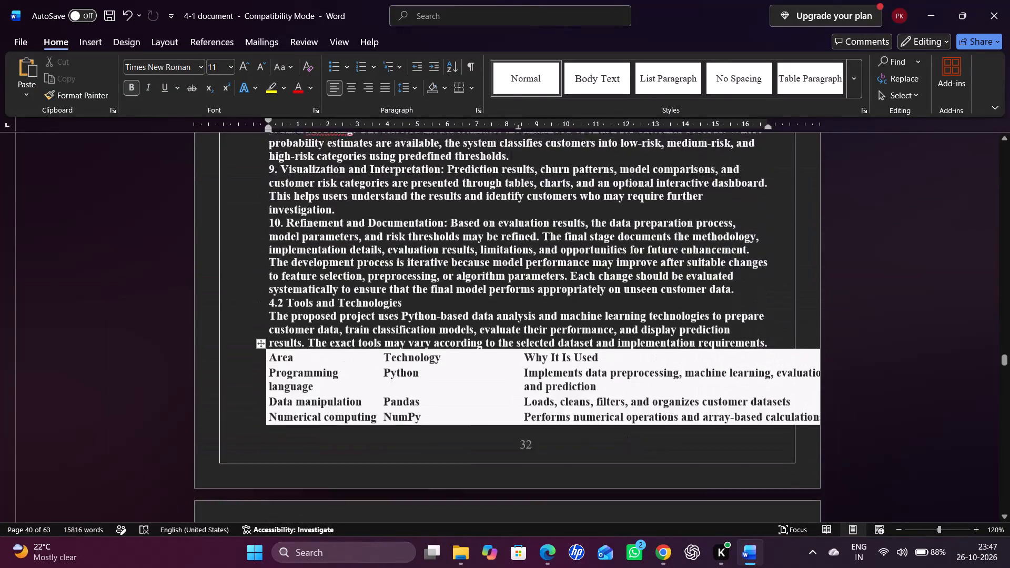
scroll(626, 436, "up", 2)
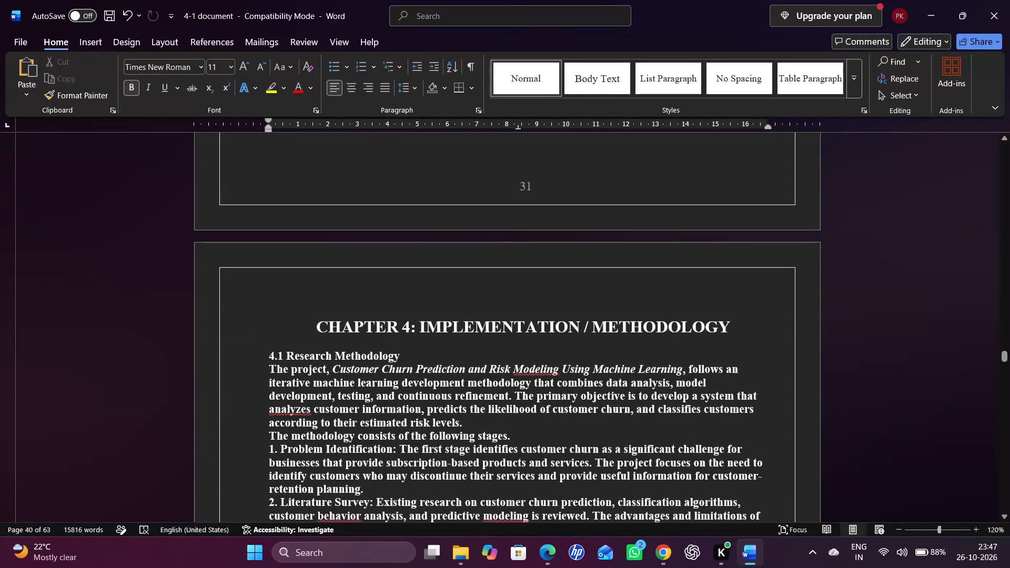
Undo the paste, the insertion line's formatting, and the earlier edits back to before the old Chapter 4 body was removed.
key("ctrl+z")
key("ctrl+z")
key("ctrl+z")
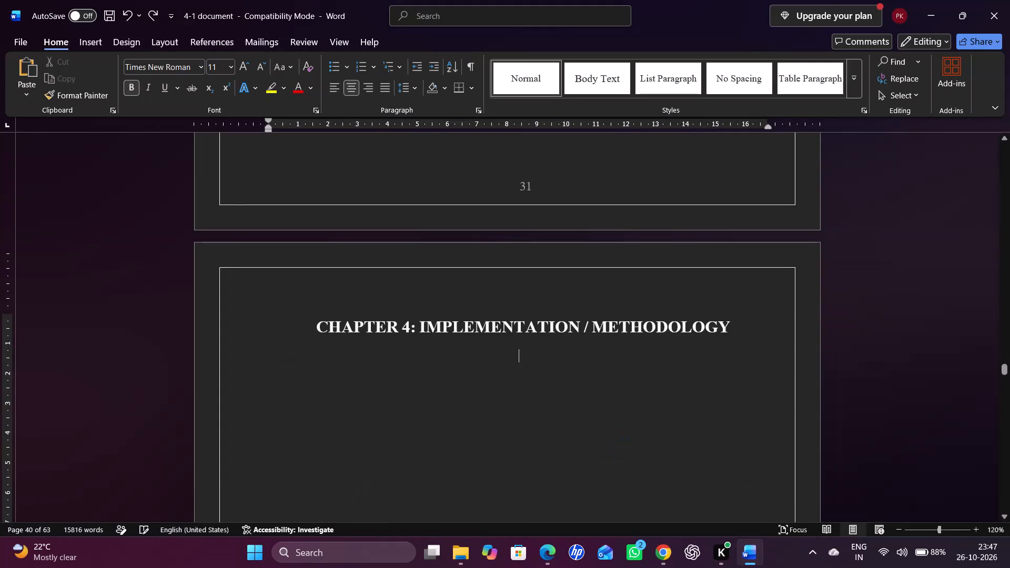
key("ctrl+z")
key("ctrl+z")
key("ctrl+z")
key("ctrl+z")
key("ctrl+z")
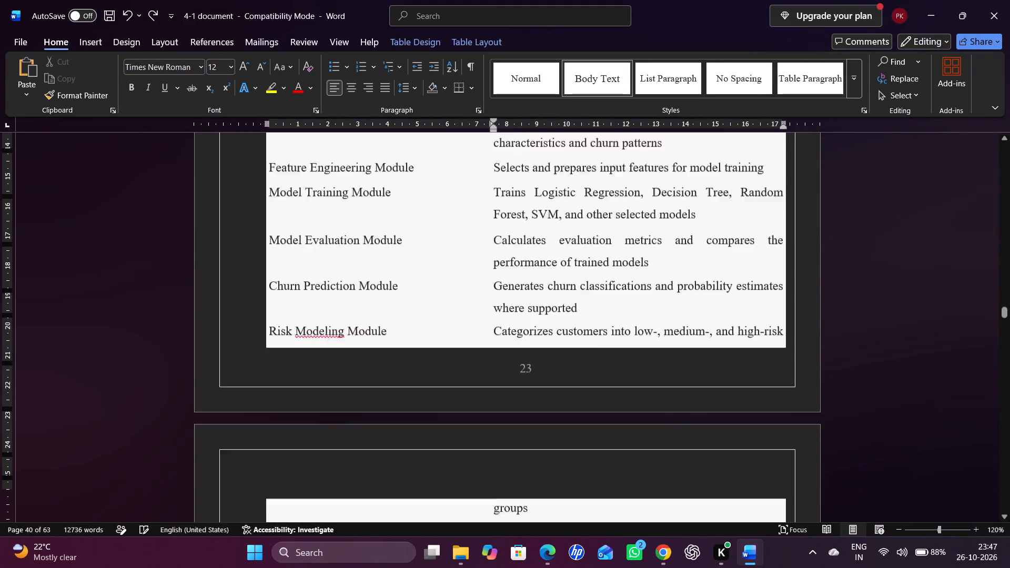
Look through the restored document from the 3.2.2 System Modules table to the end of Appendix D.
scroll(626, 436, "down", 1)
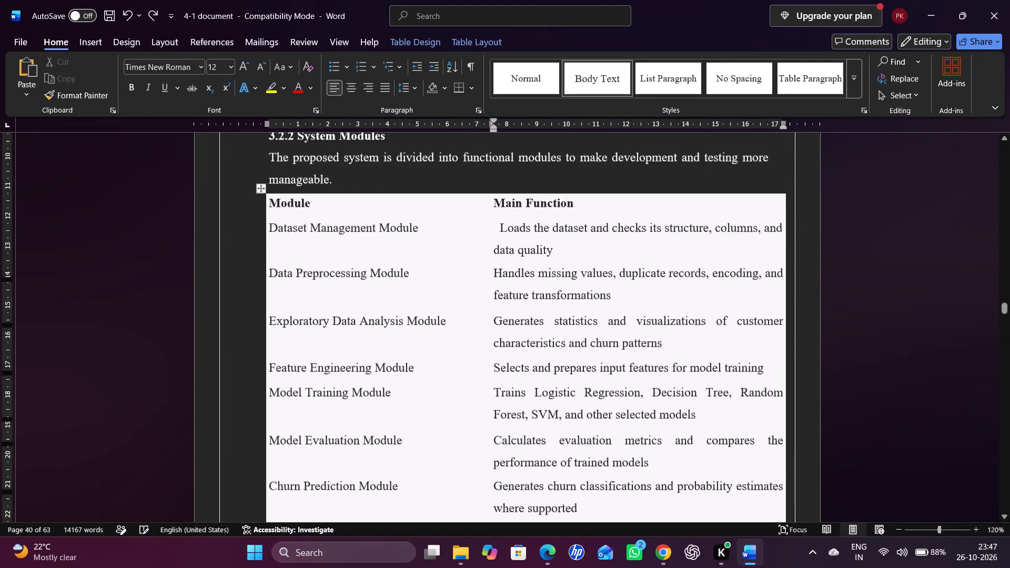
scroll(626, 436, "down", 3)
scroll(626, 436, "up", 5)
scroll(626, 436, "down", 7)
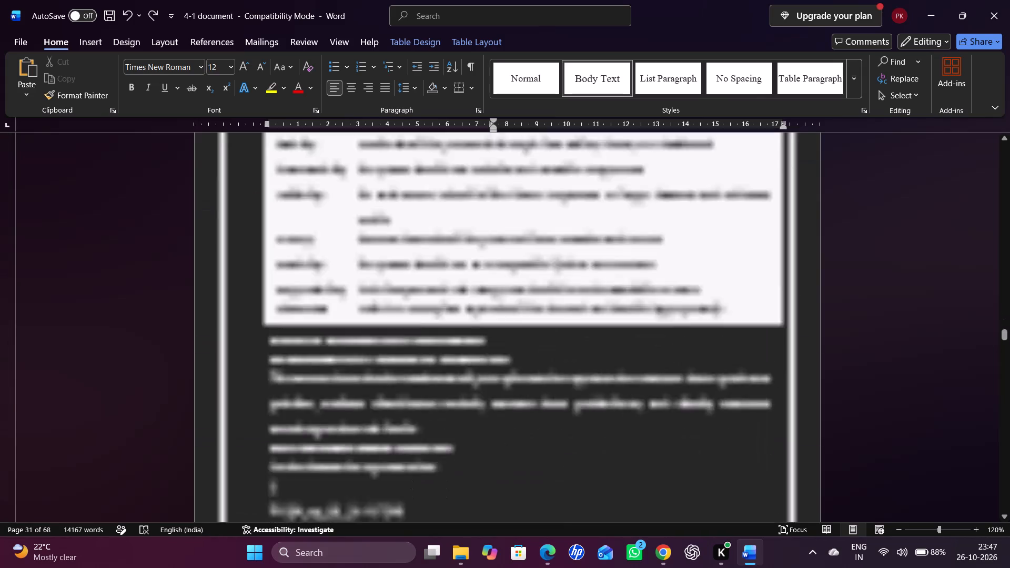
scroll(626, 436, "down", 2)
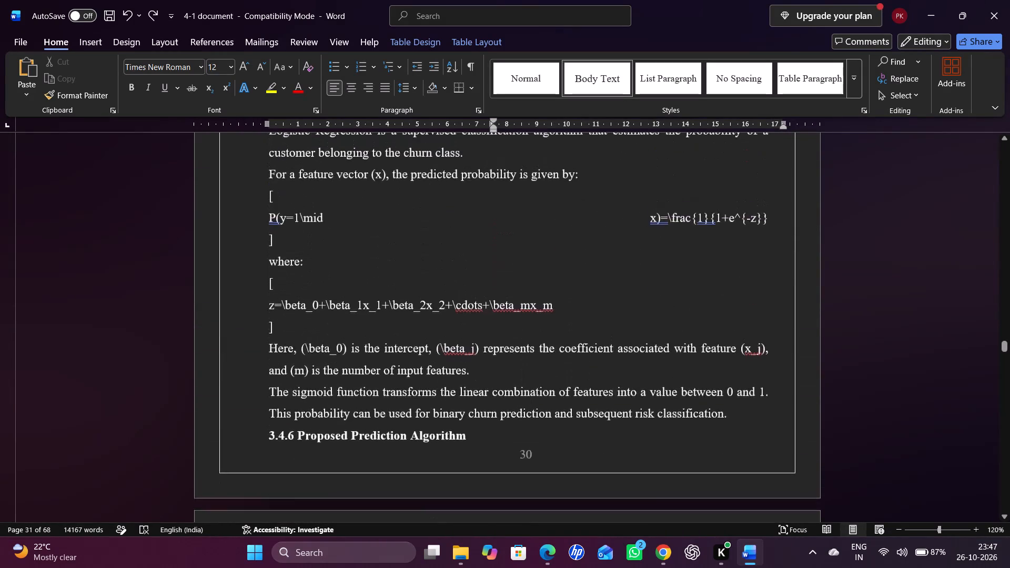
scroll(626, 436, "down", 3)
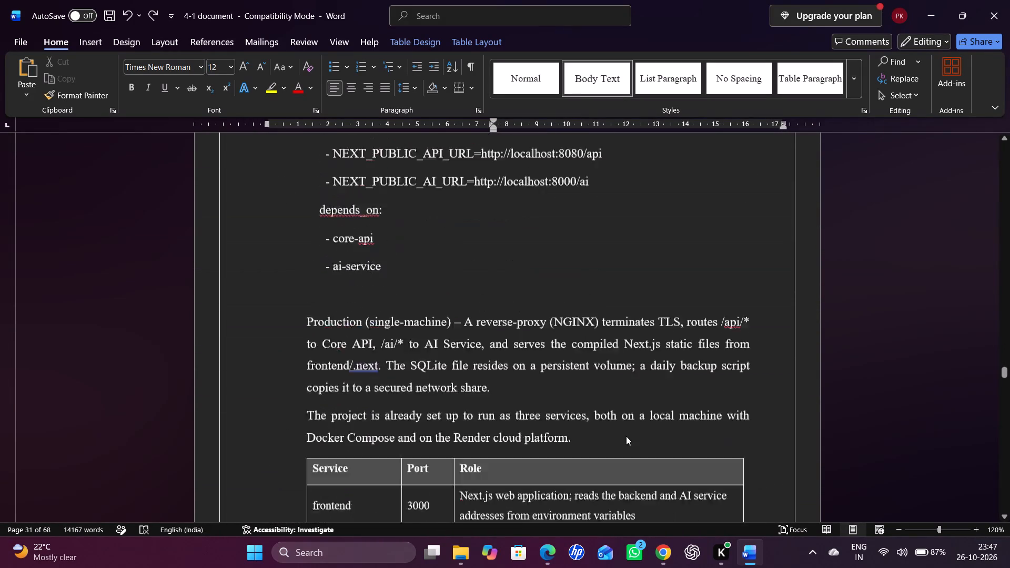
scroll(626, 436, "down", 4)
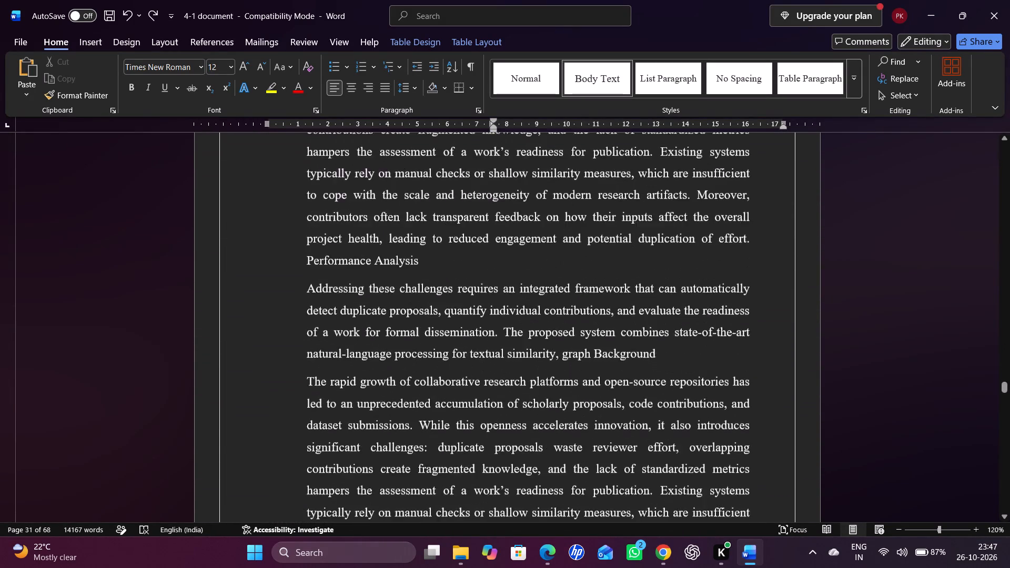
scroll(626, 436, "down", 4)
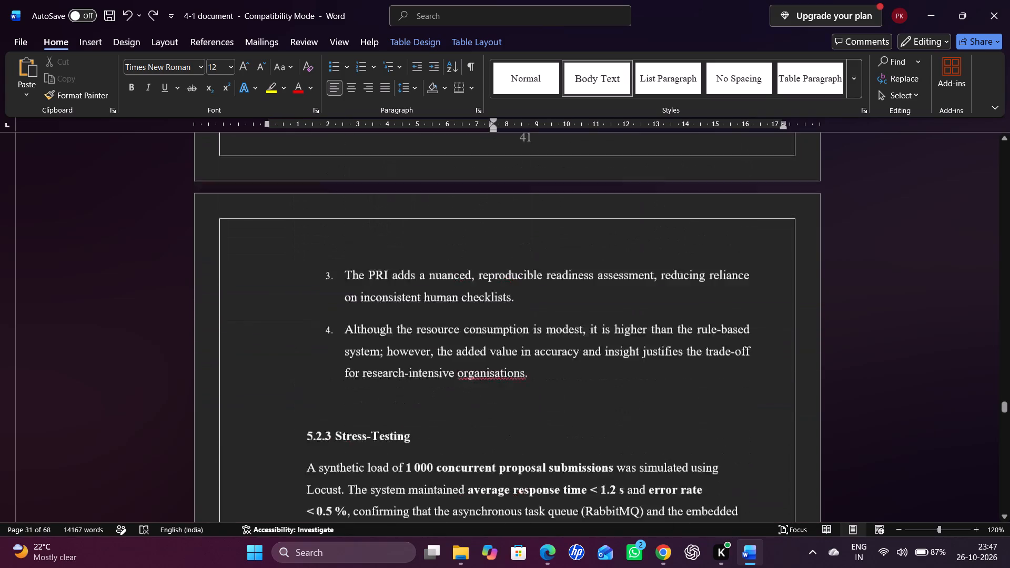
scroll(626, 436, "down", 5)
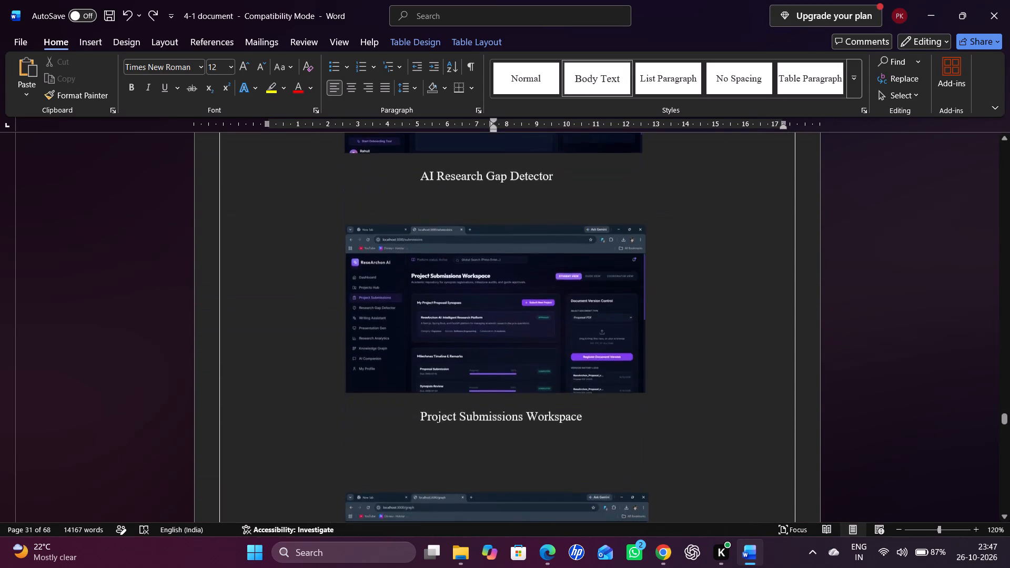
scroll(626, 436, "down", 5)
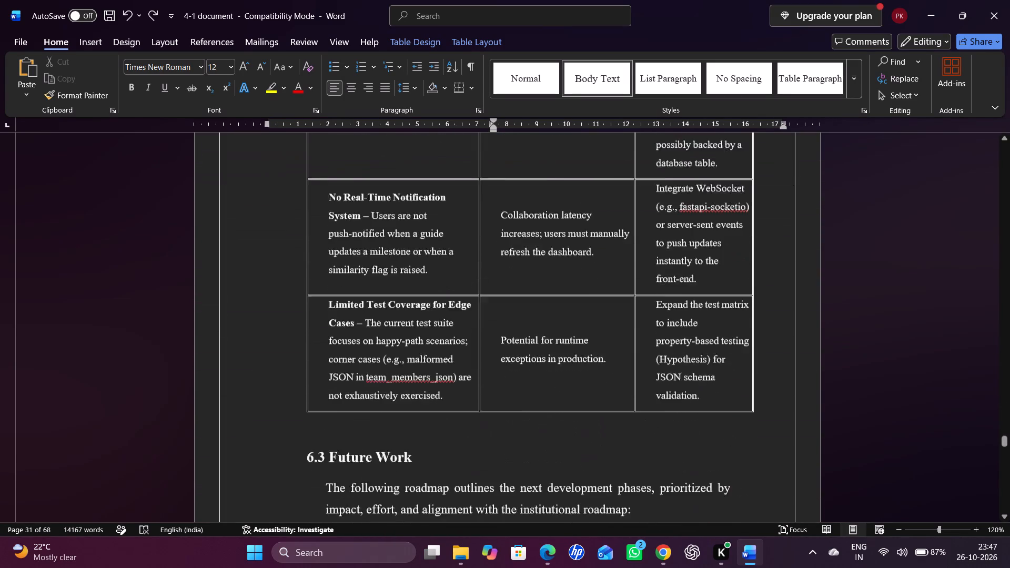
scroll(626, 436, "down", 4)
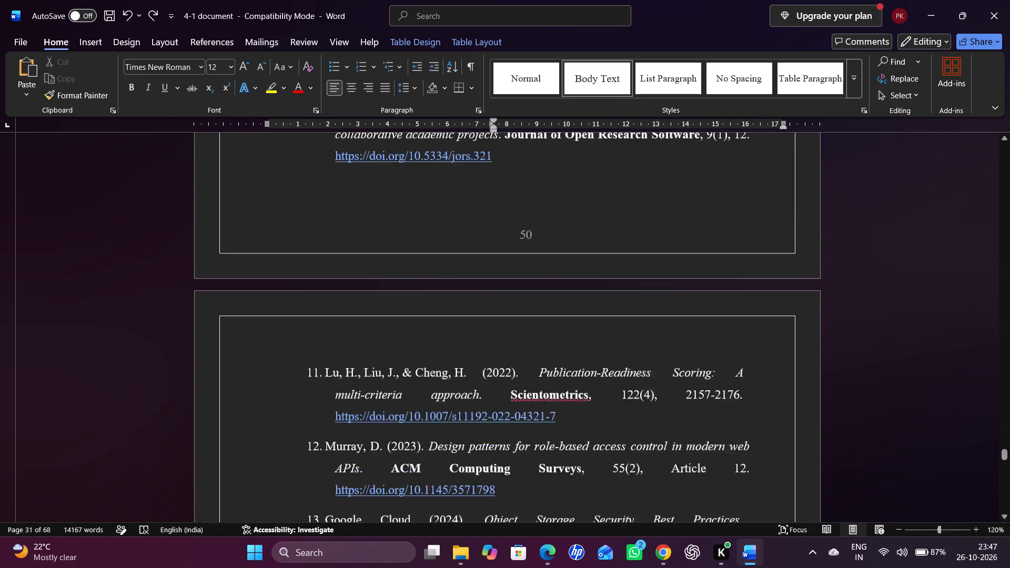
scroll(626, 436, "down", 14)
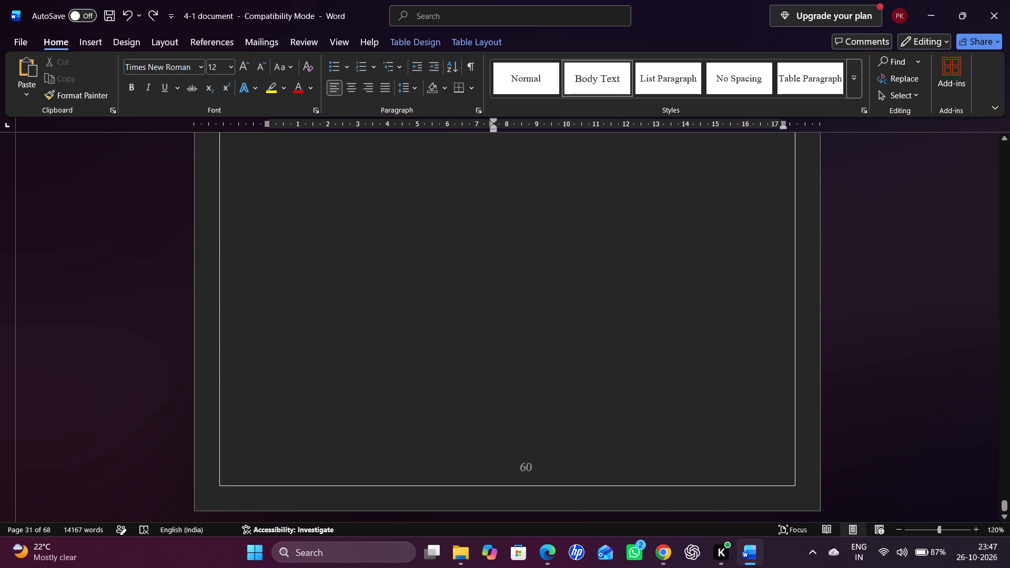
scroll(626, 436, "down", 8)
left_click(539, 411)
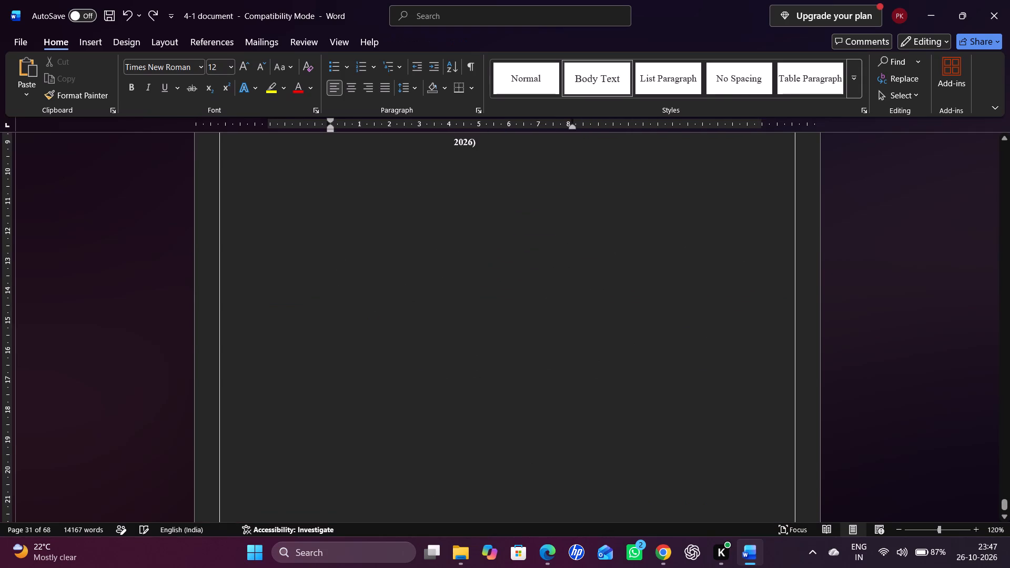
scroll(539, 411, "down", 4)
Look back through the report from Appendix D past the appendices and Chapter 5 to section 4.5 Implementation Schedule.
scroll(539, 411, "up", 2)
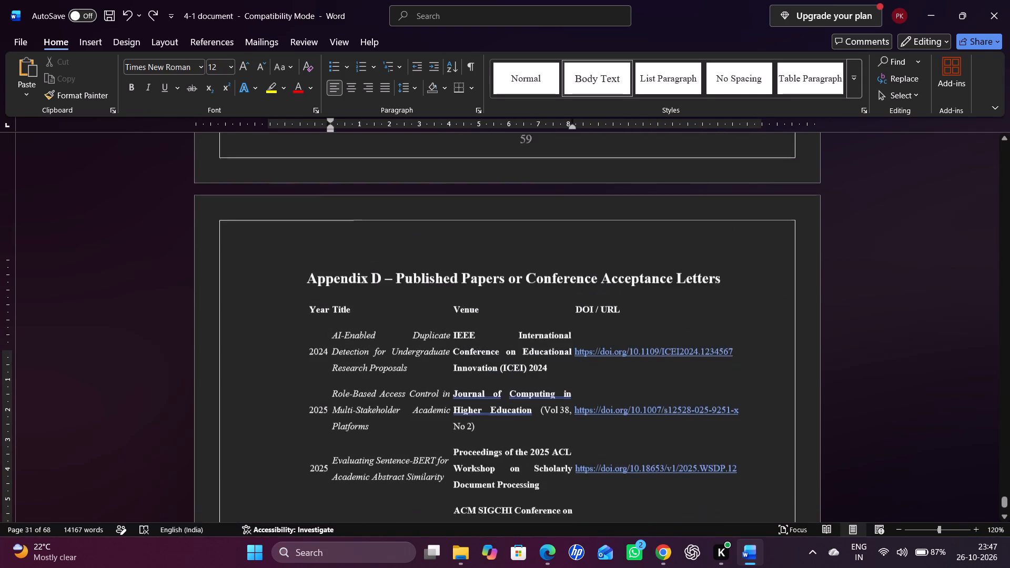
scroll(539, 411, "up", 3)
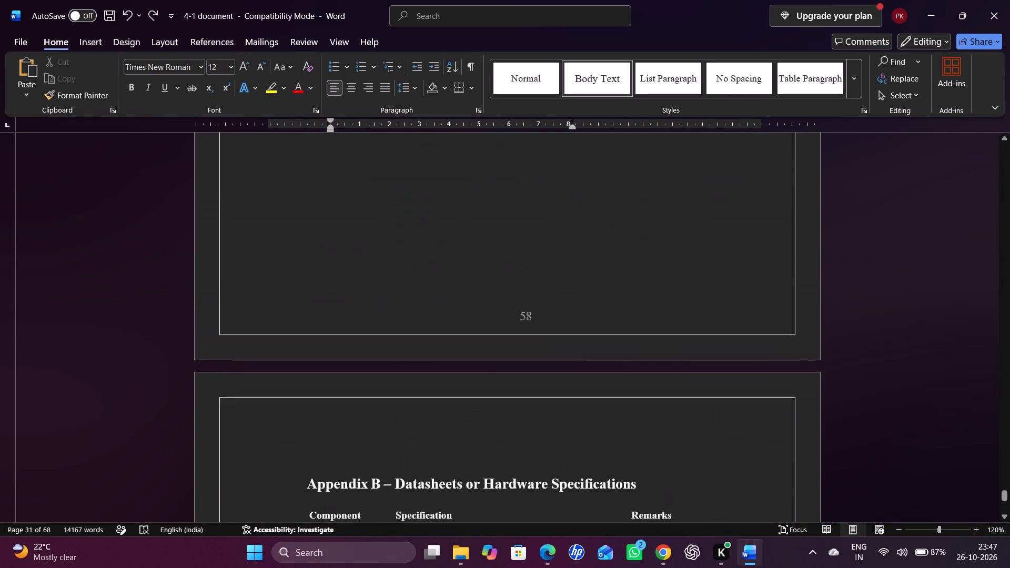
scroll(539, 411, "up", 5)
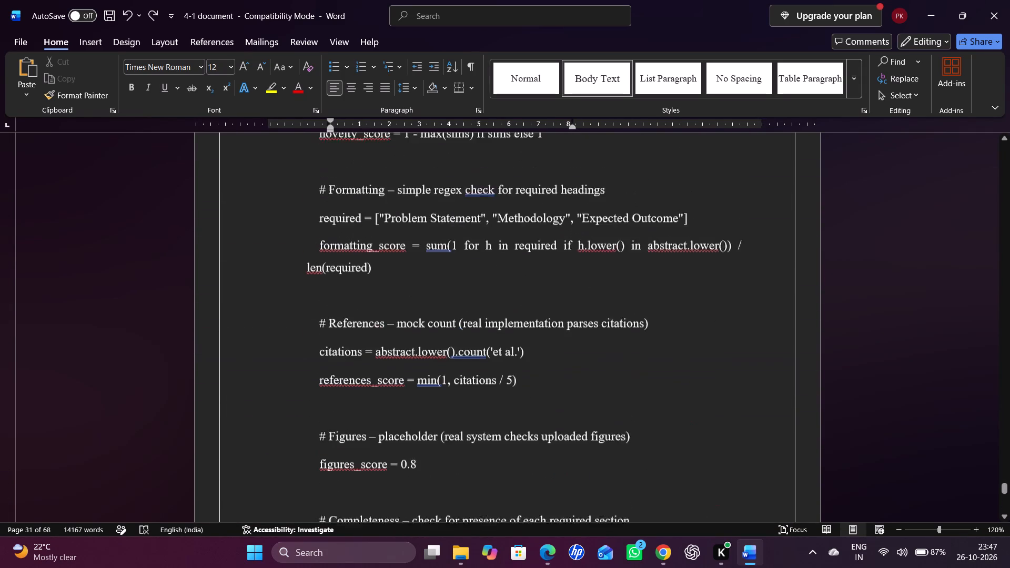
scroll(539, 411, "up", 5)
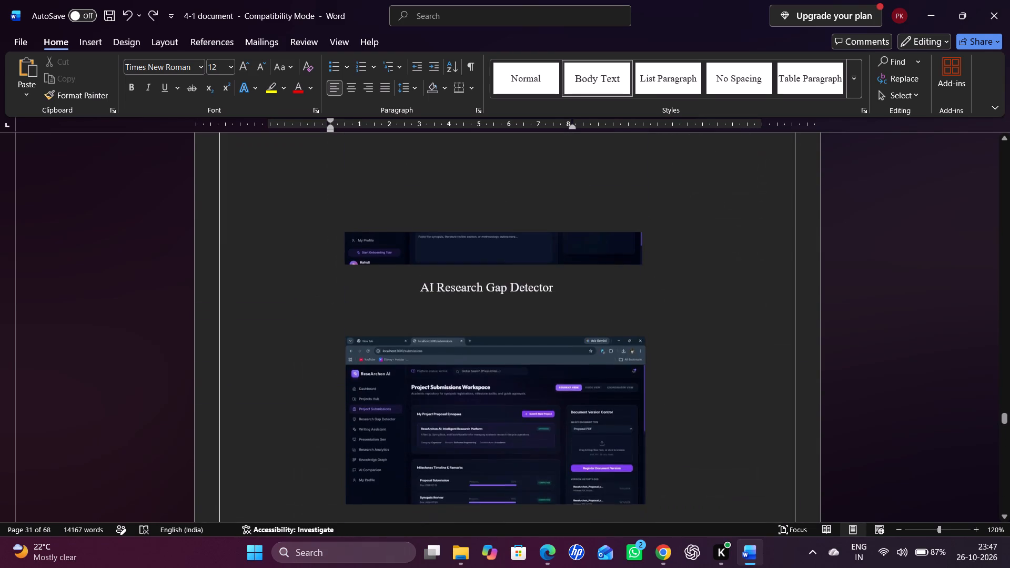
scroll(539, 411, "up", 2)
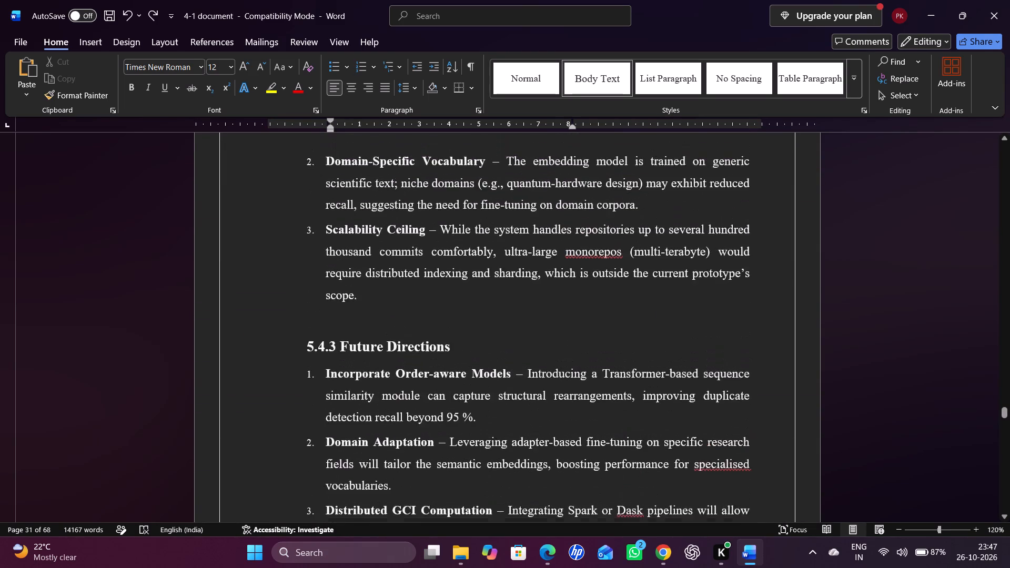
scroll(539, 411, "up", 3)
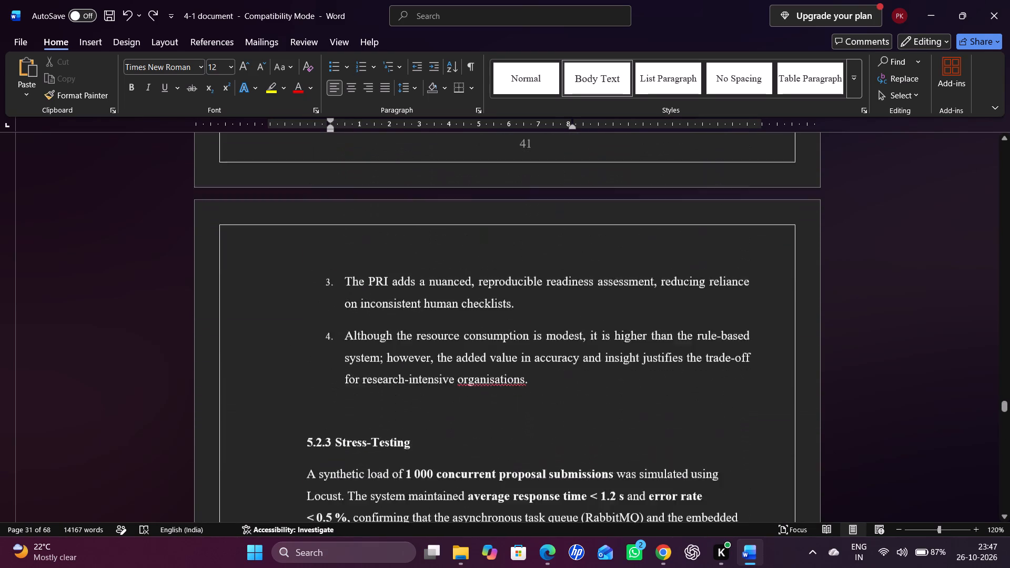
scroll(539, 411, "up", 3)
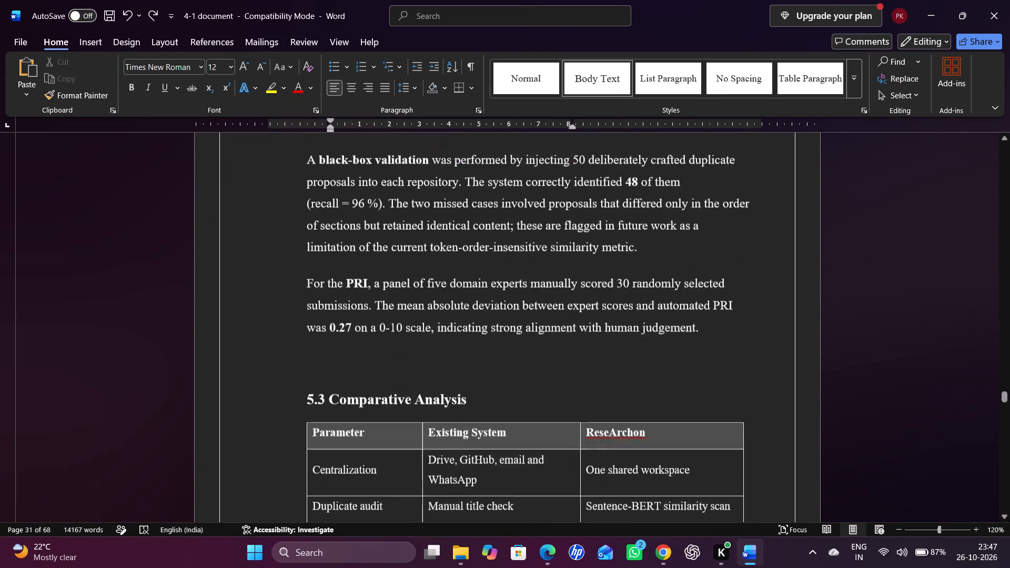
scroll(539, 411, "up", 3)
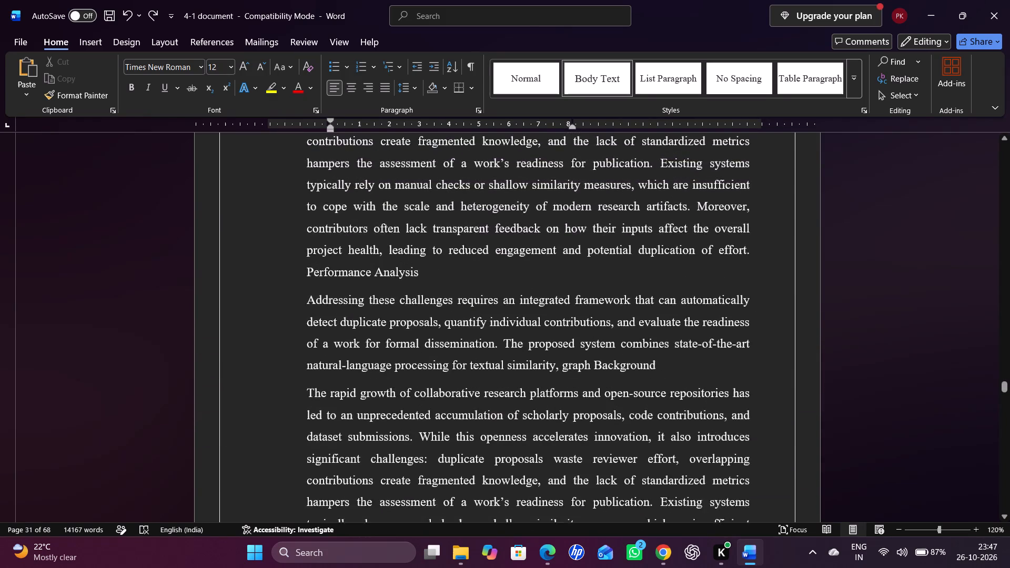
scroll(539, 411, "up", 3)
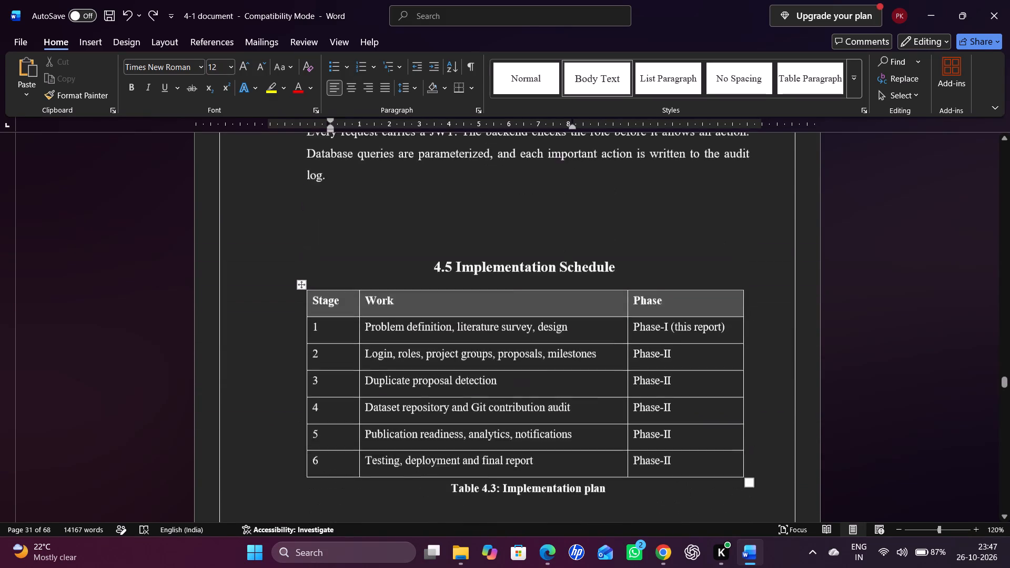
Examine the old Chapter 4 body from the 4.5 Implementation Schedule table back to the Chapter 4 title.
scroll(539, 411, "up", 3)
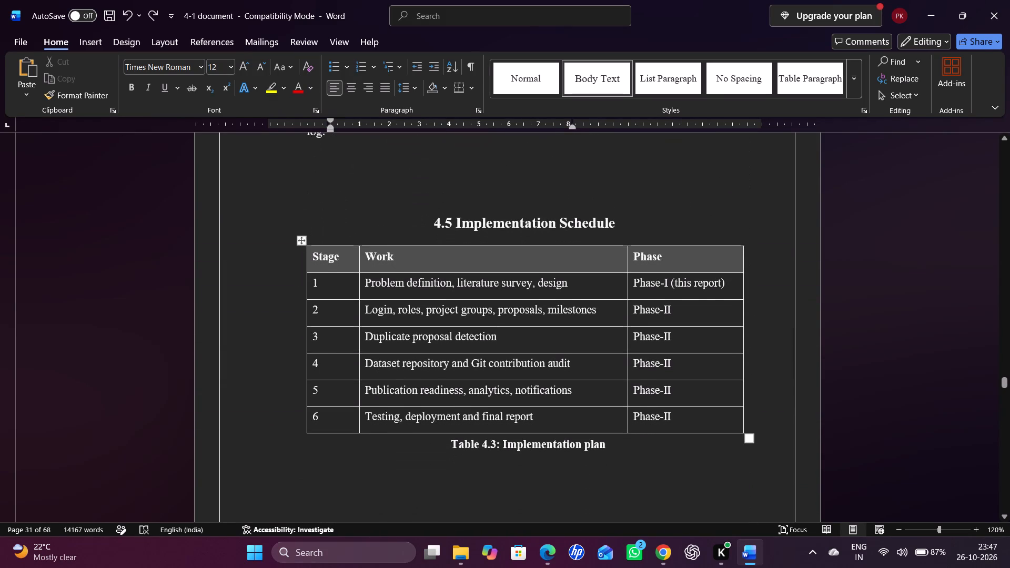
scroll(539, 411, "up", 3)
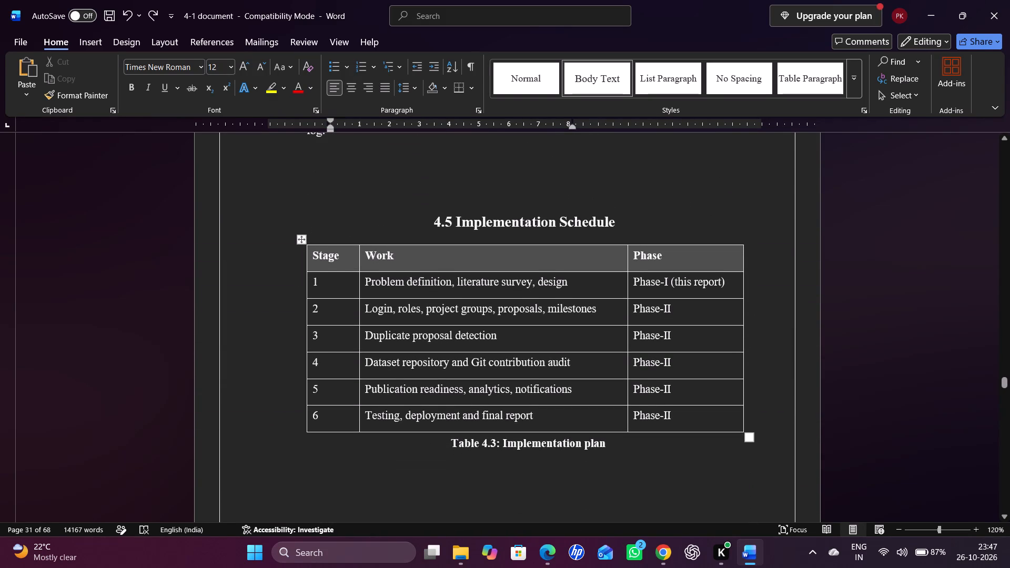
scroll(539, 411, "up", 3)
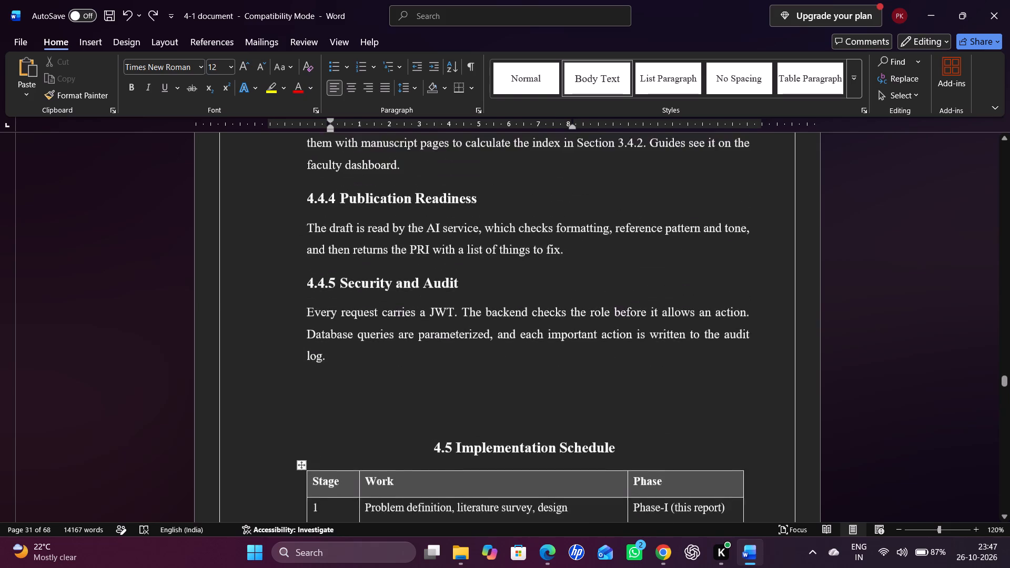
scroll(539, 411, "up", 1)
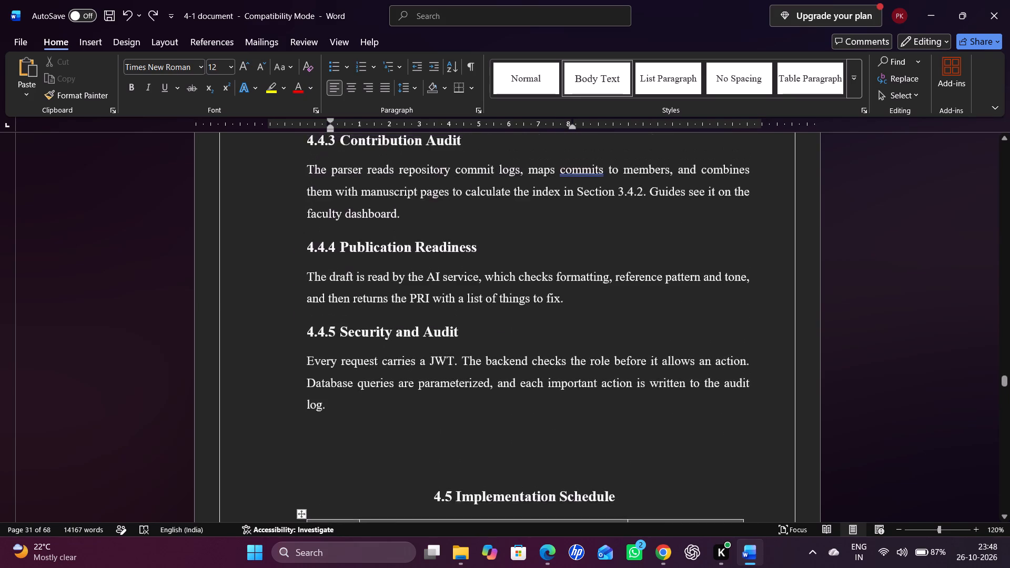
scroll(539, 411, "up", 2)
scroll(539, 411, "down", 1)
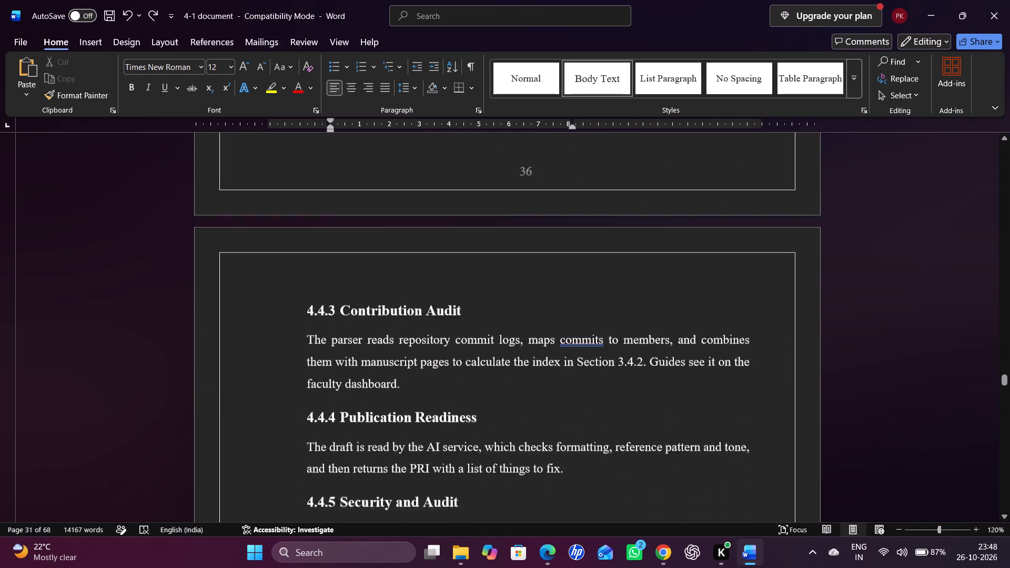
scroll(539, 411, "down", 1)
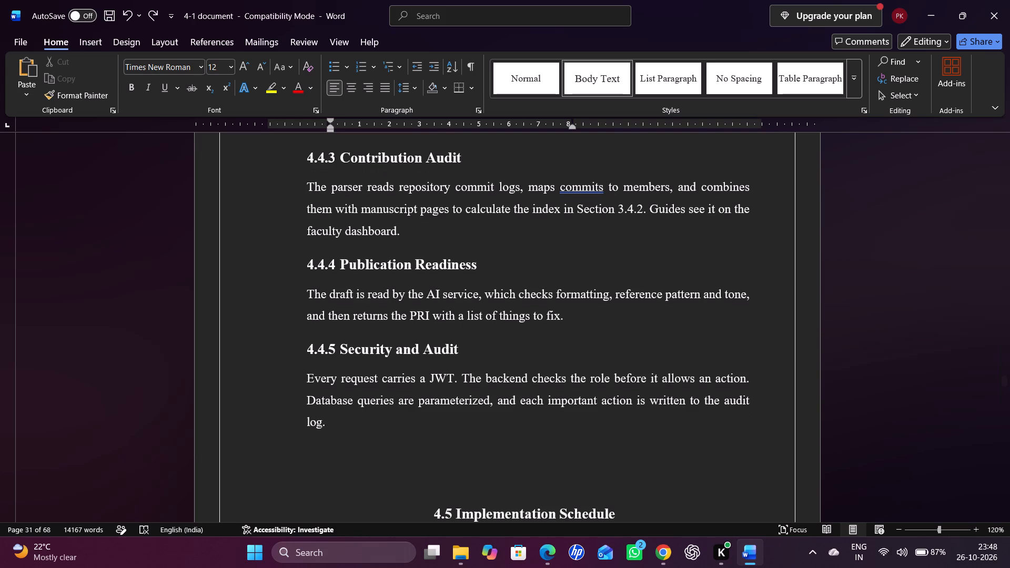
scroll(539, 411, "up", 1)
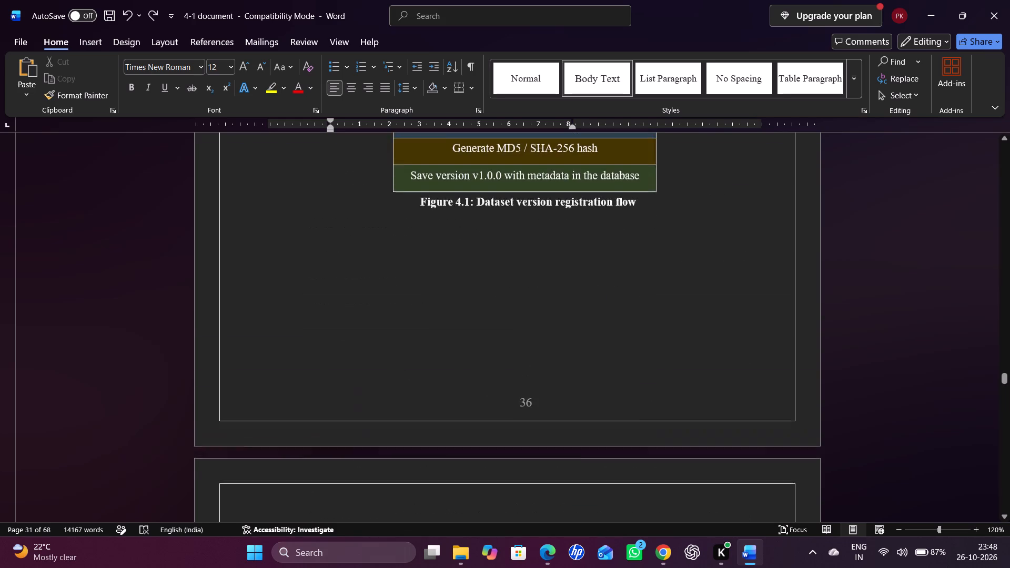
scroll(539, 411, "up", 2)
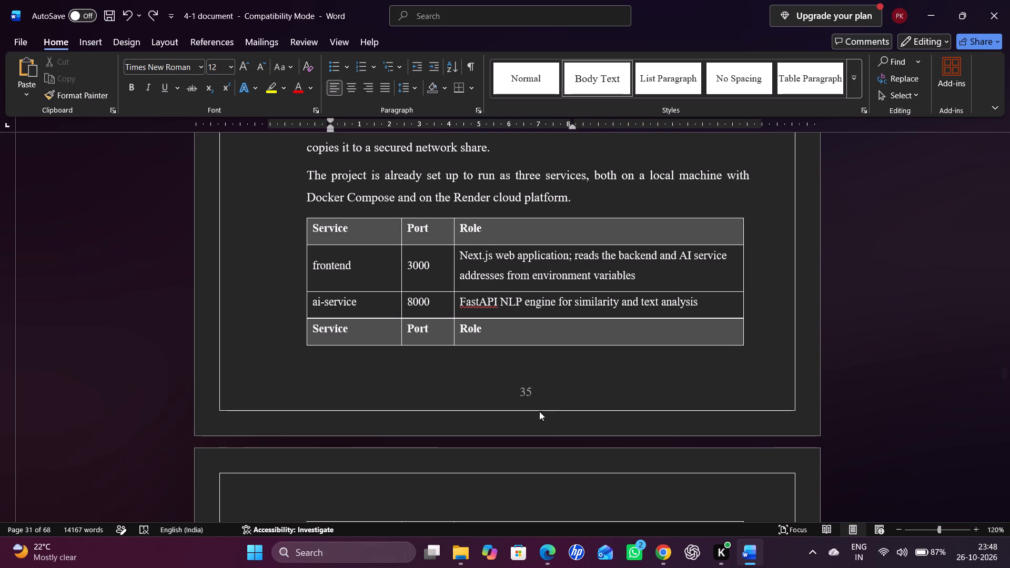
scroll(539, 411, "up", 1)
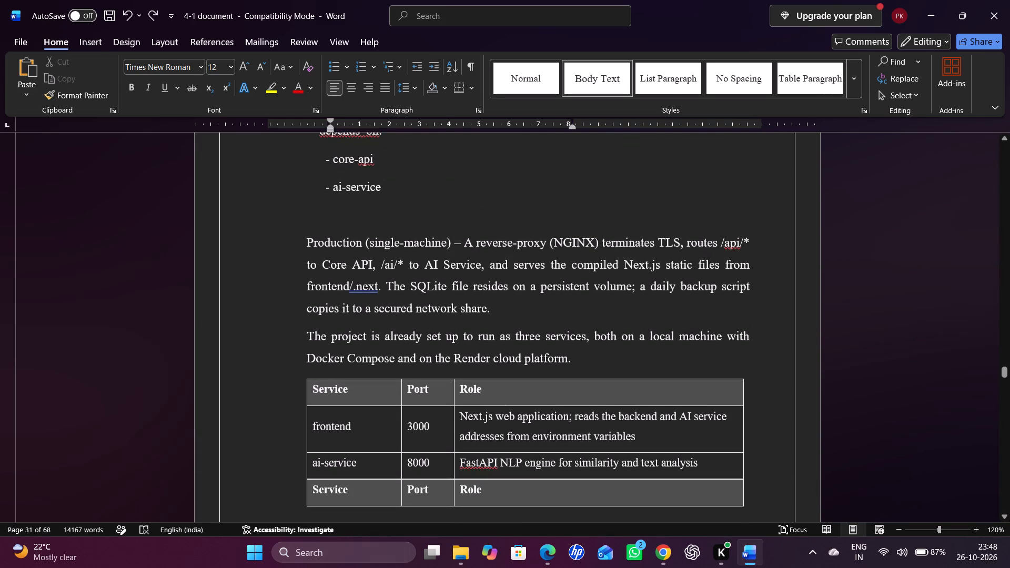
scroll(539, 411, "up", 3)
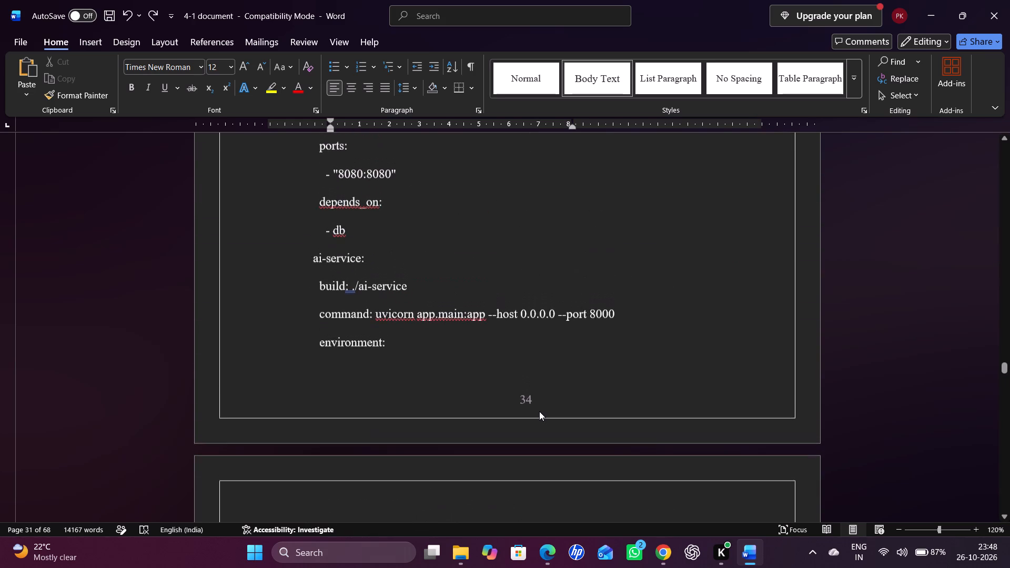
scroll(539, 411, "up", 3)
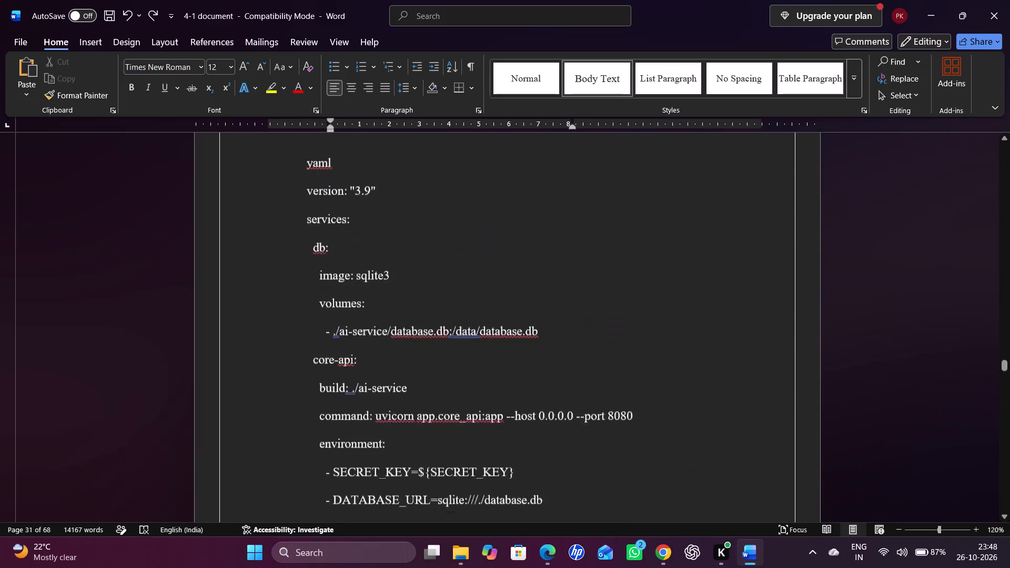
scroll(539, 411, "up", 3)
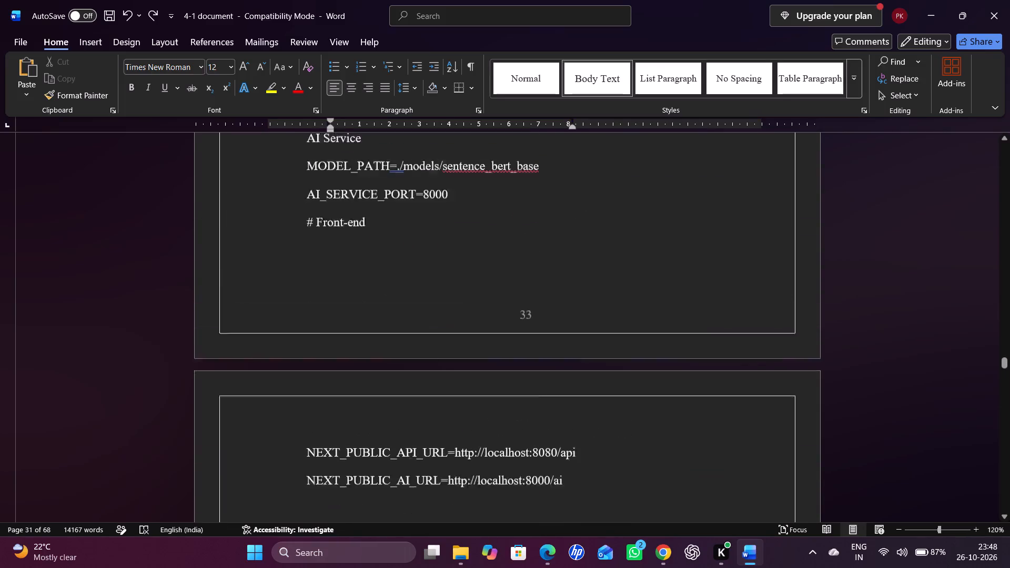
scroll(539, 411, "up", 3)
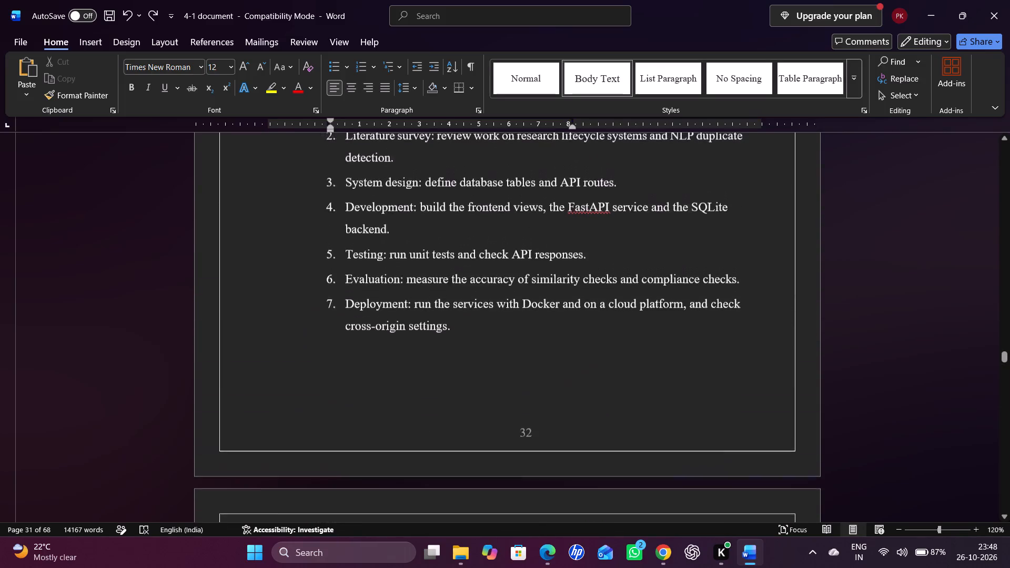
scroll(539, 411, "up", 1)
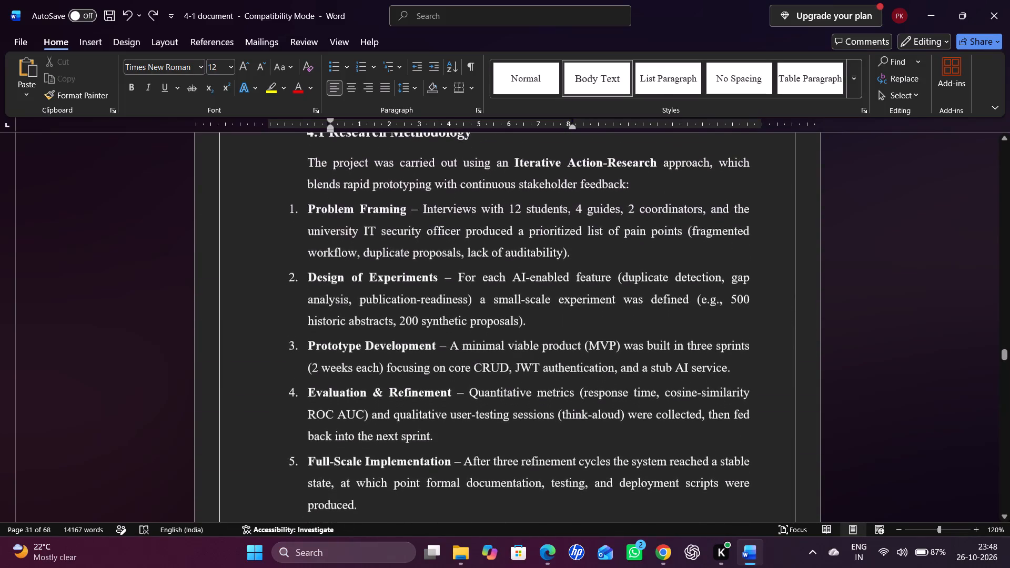
scroll(539, 411, "up", 2)
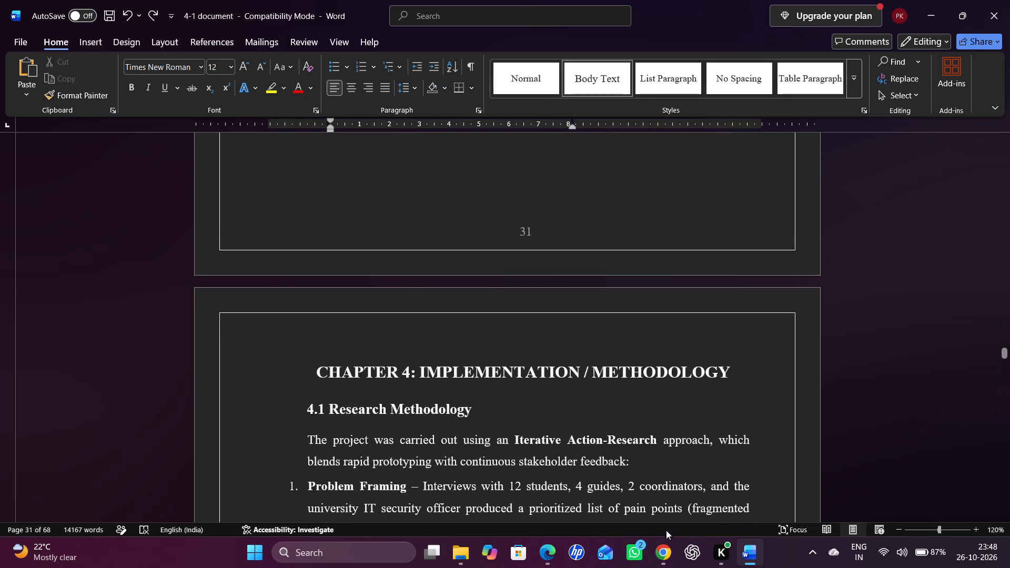
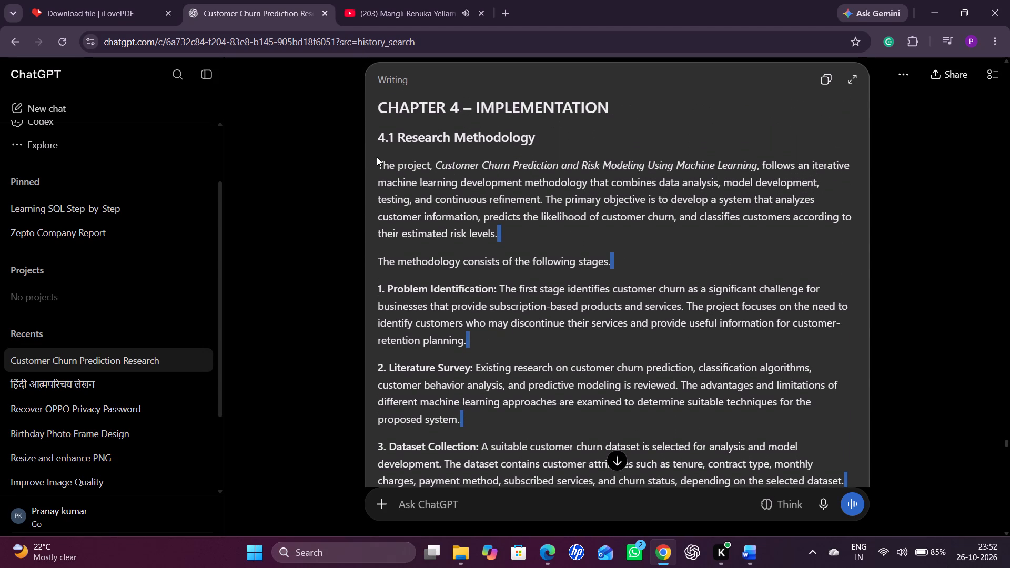
left_click_drag(377, 157, 446, 282)
left_click_drag(379, 163, 500, 399)
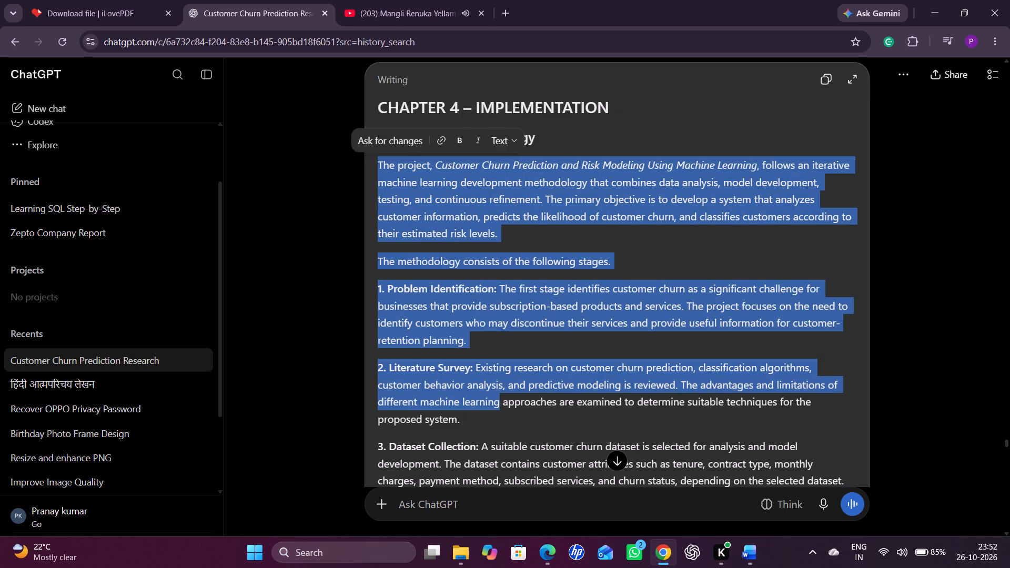
left_click_drag(500, 399, 517, 505)
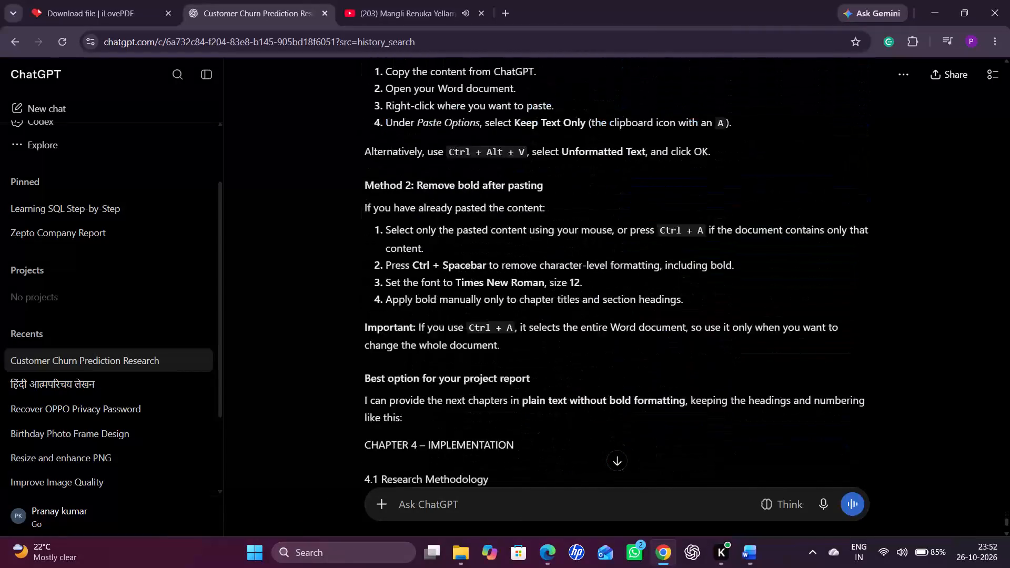
left_click_drag(517, 505, 554, 52)
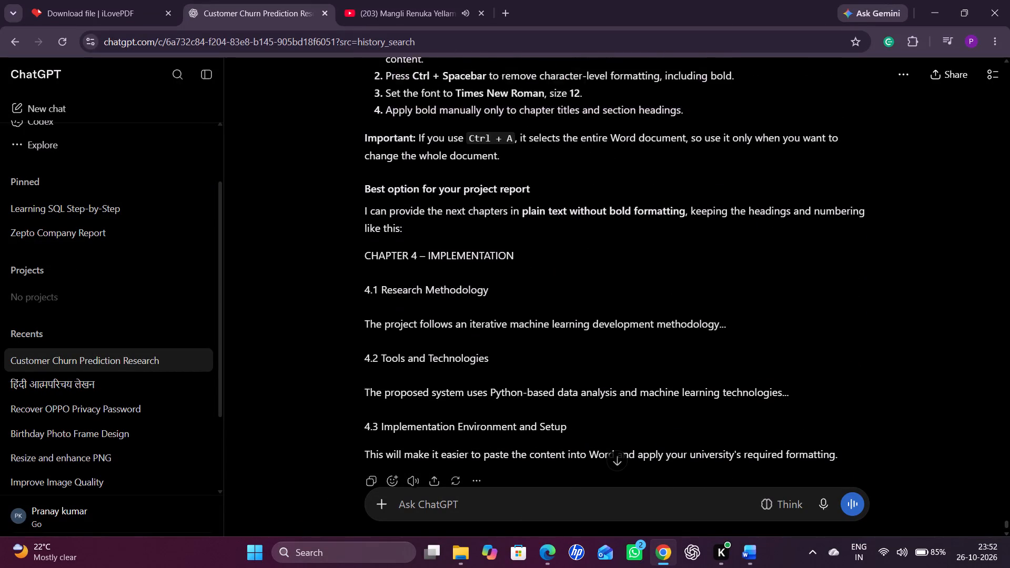
left_click_drag(554, 52, 758, 174)
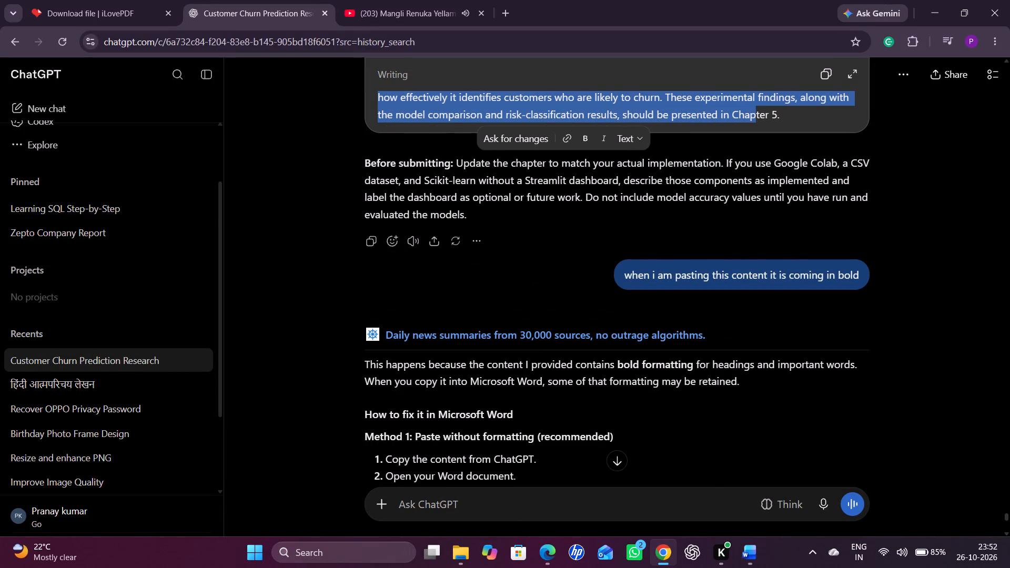
left_click_drag(758, 174, 823, 177)
key("ctrl+c")
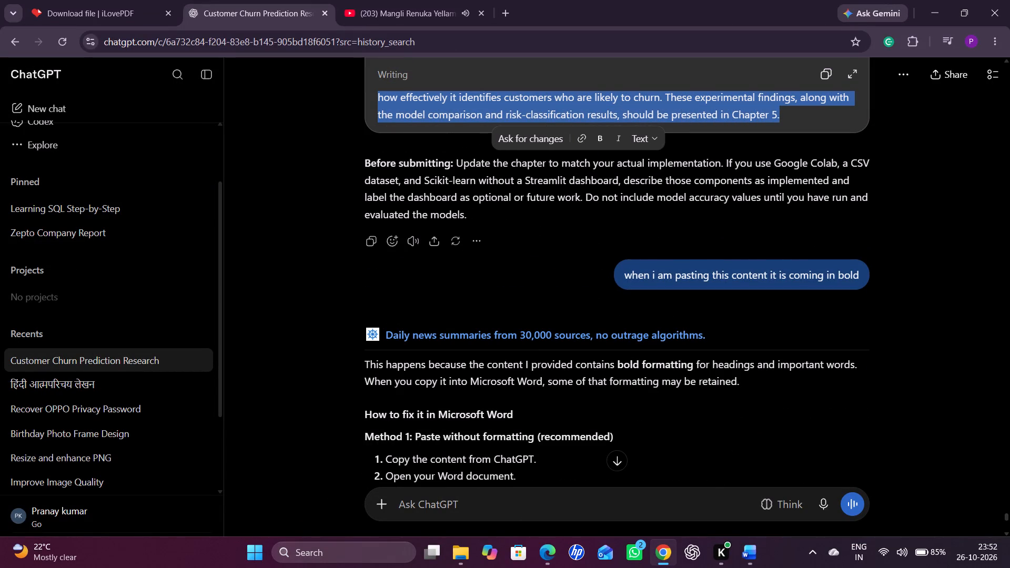
key("ctrl+c")
key("ctrl+c")
In Word, replace the text after "The project" under 4.1 through the Table 4.3 caption with the copied churn prediction chapter content.
key("alt+Tab")
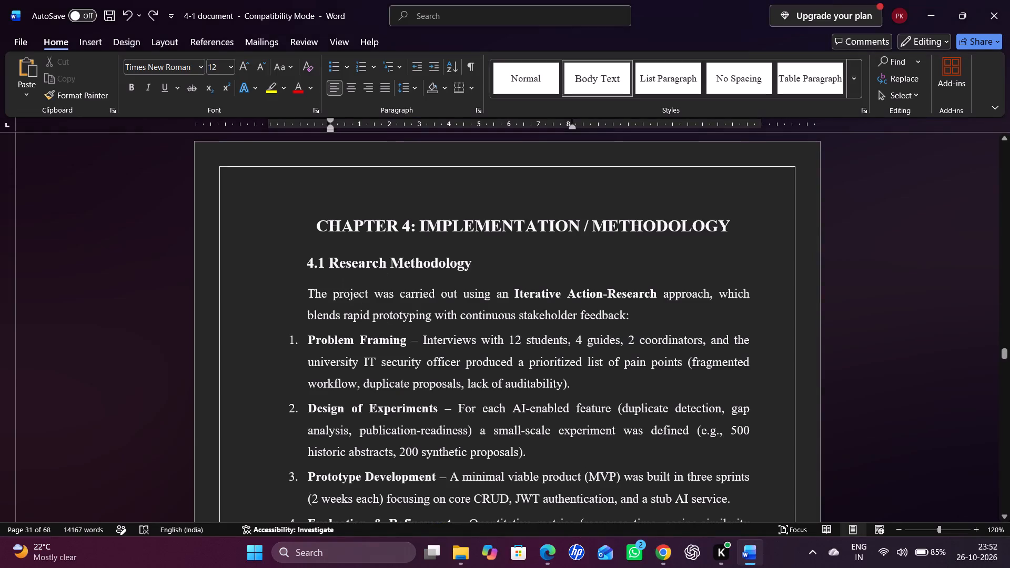
left_click_drag(375, 295, 443, 509)
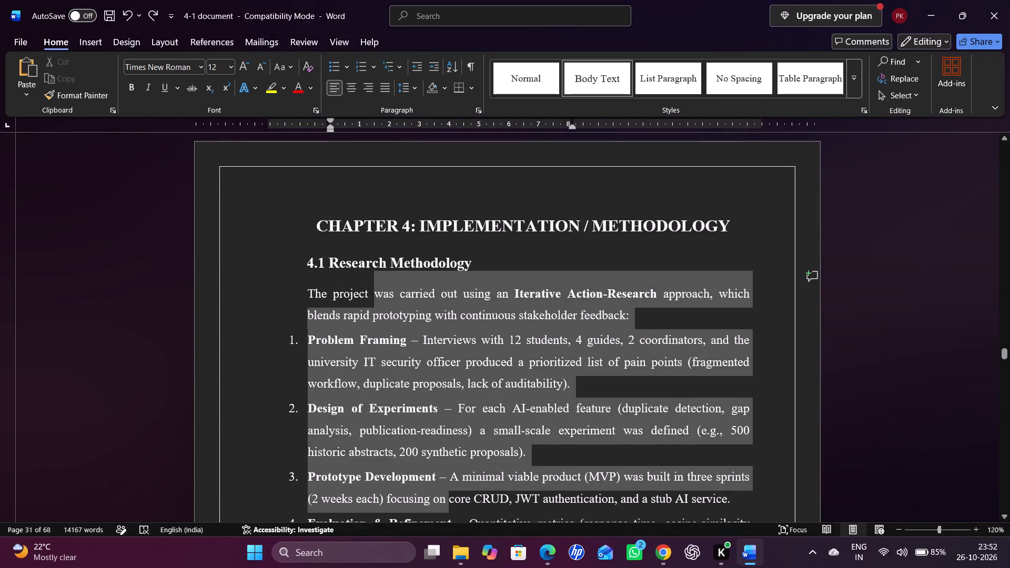
left_click_drag(443, 509, 451, 567)
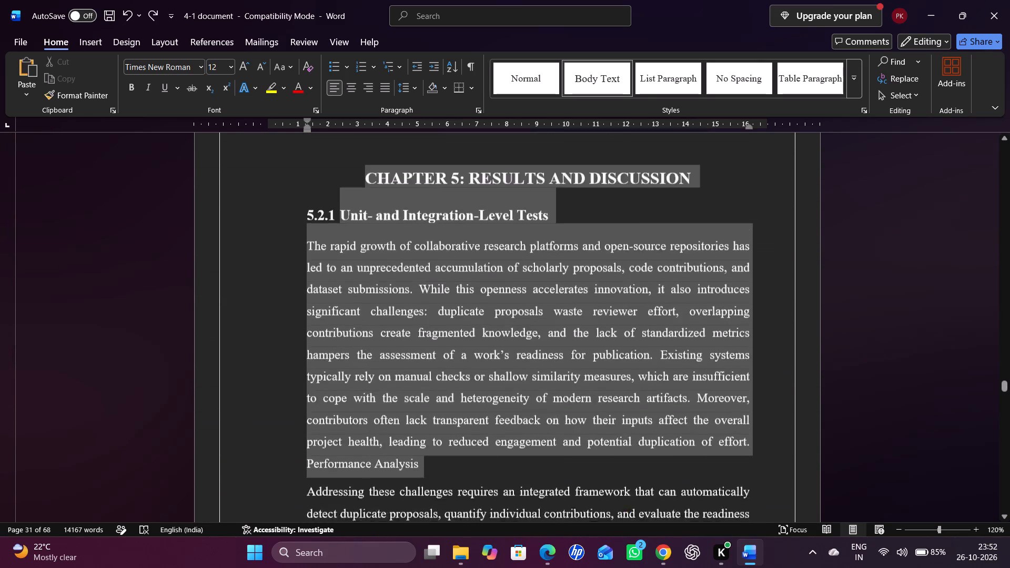
left_click_drag(451, 567, 453, 126)
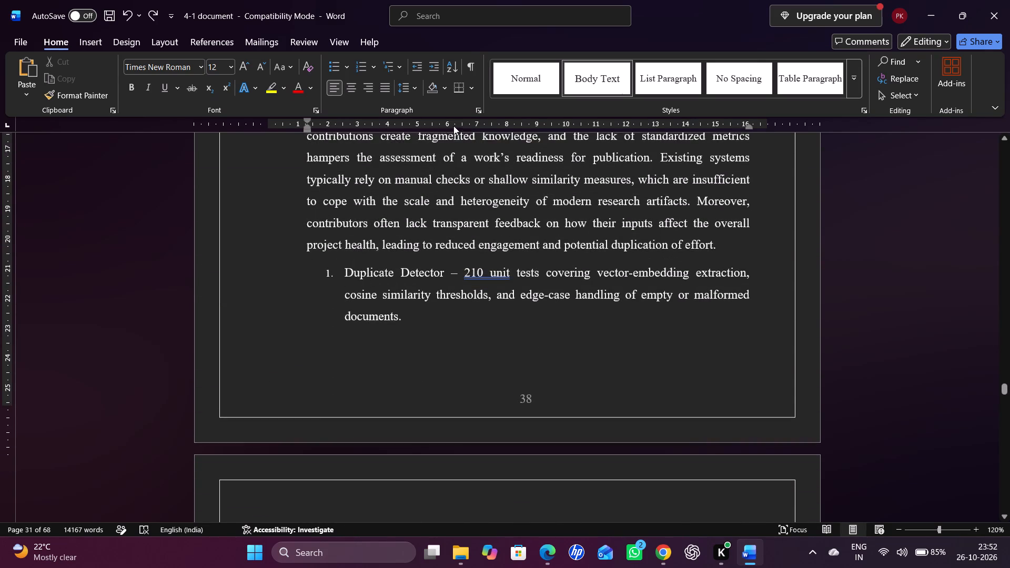
left_click_drag(453, 126, 456, 117)
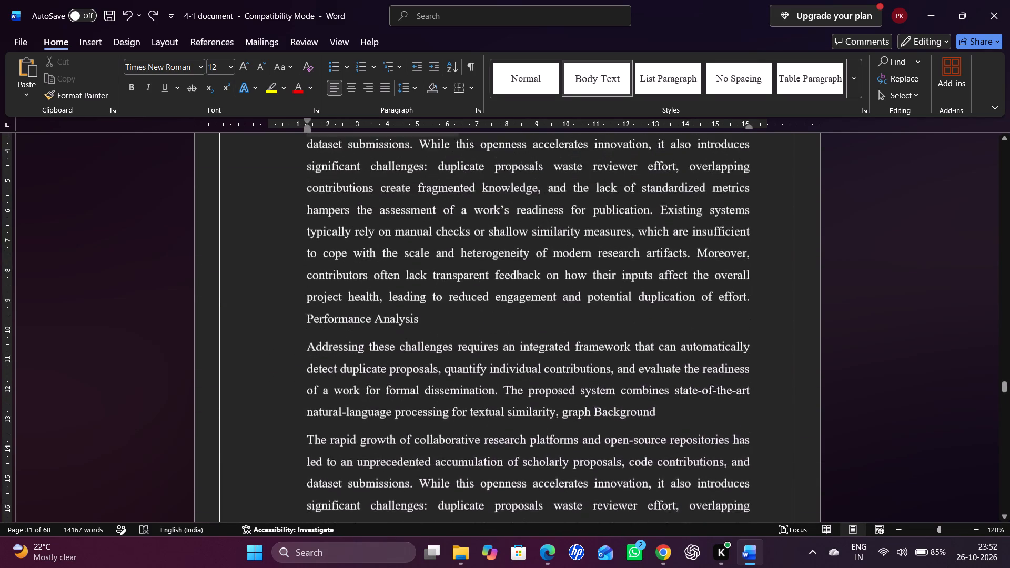
left_click_drag(456, 117, 451, 128)
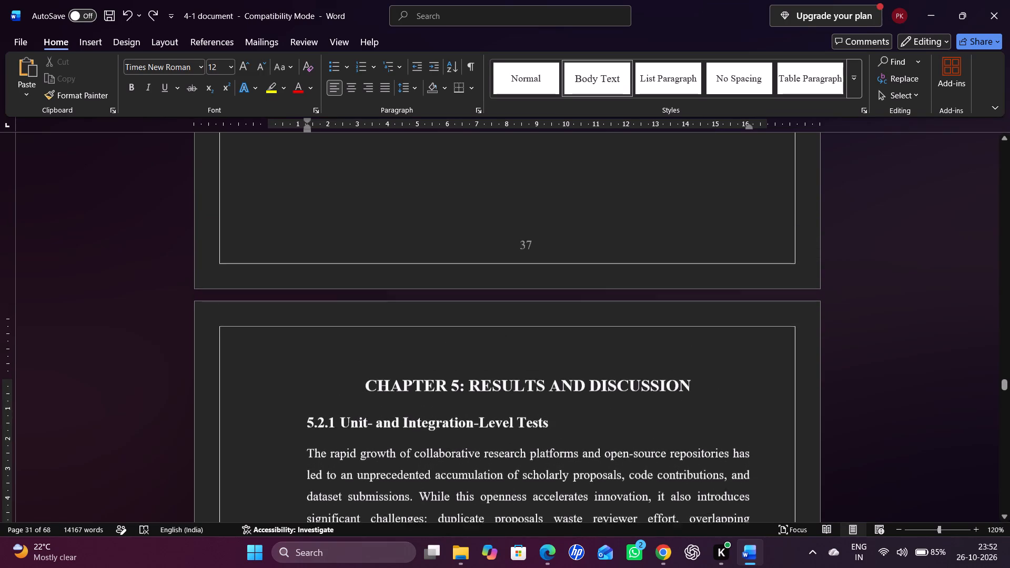
left_click_drag(451, 128, 623, 229)
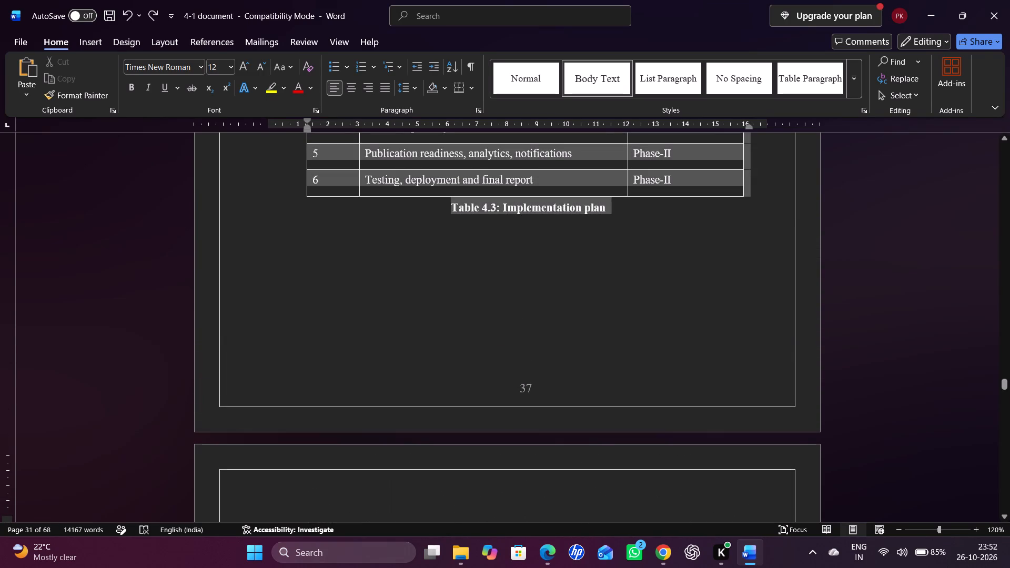
key("BackSpace")
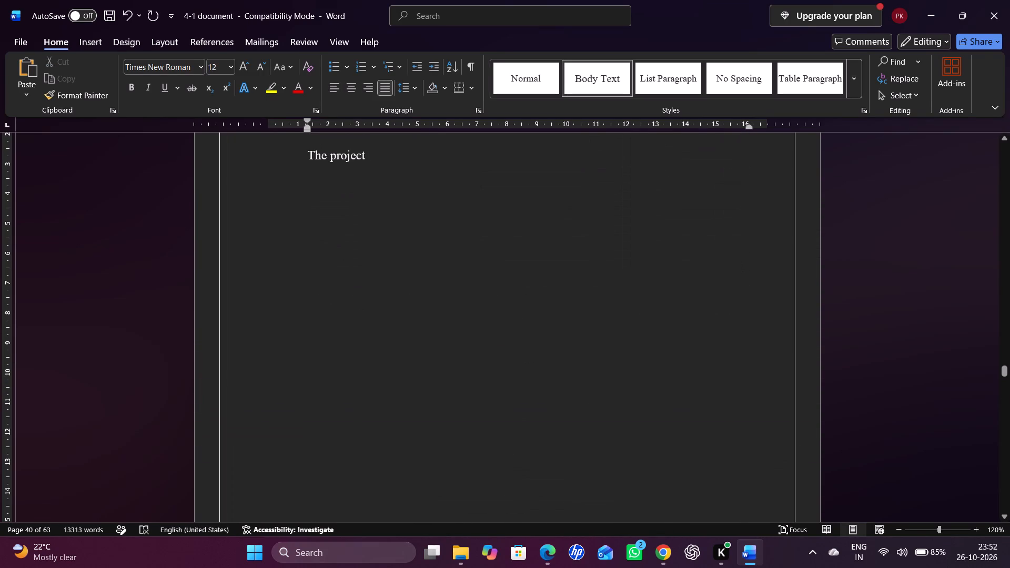
key("ctrl+v")
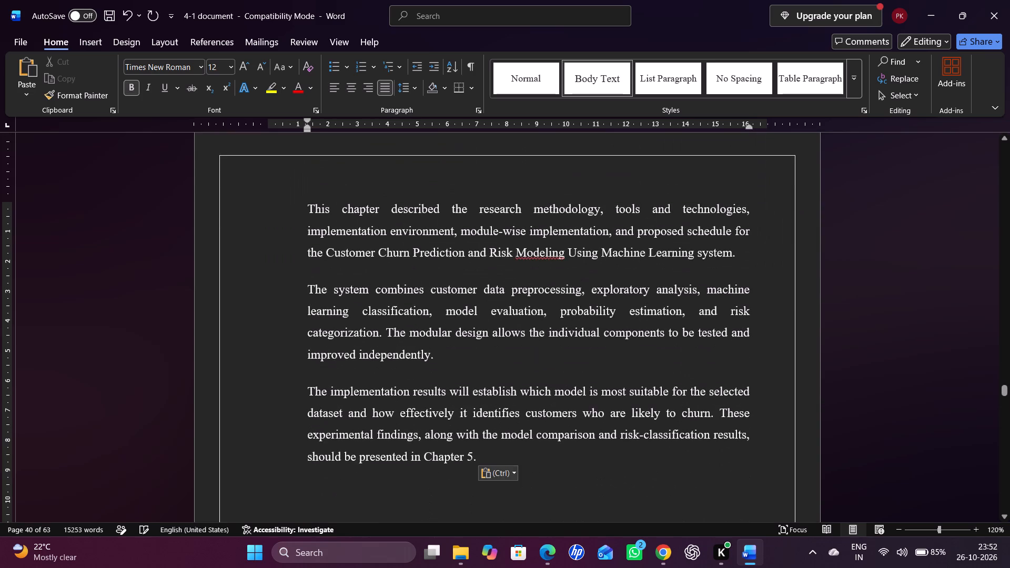
Narrow the tools and technologies table (Table 4.1) in section 4.2 so that it fits inside the page border.
scroll(456, 251, "up", 5)
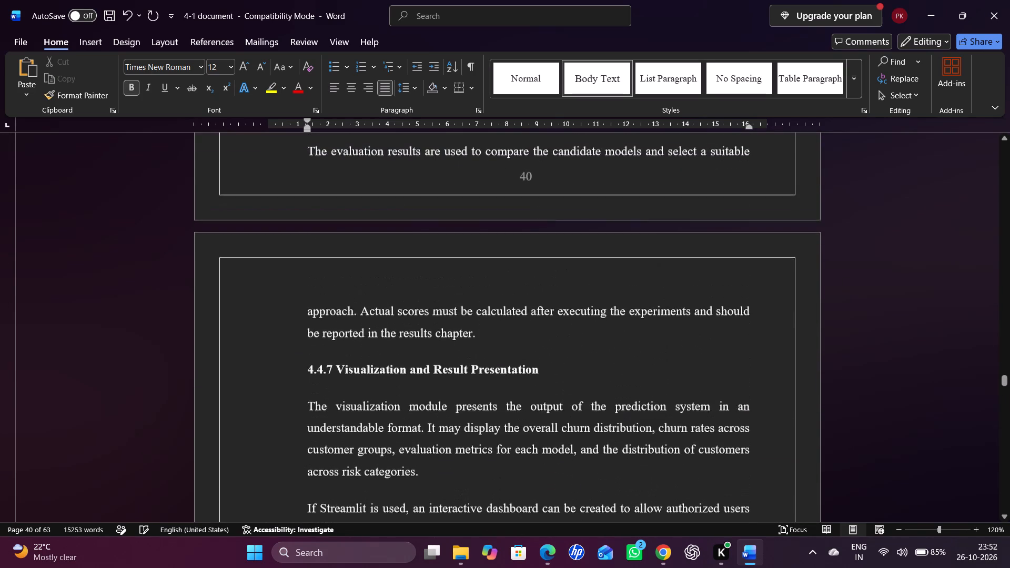
scroll(456, 251, "up", 2)
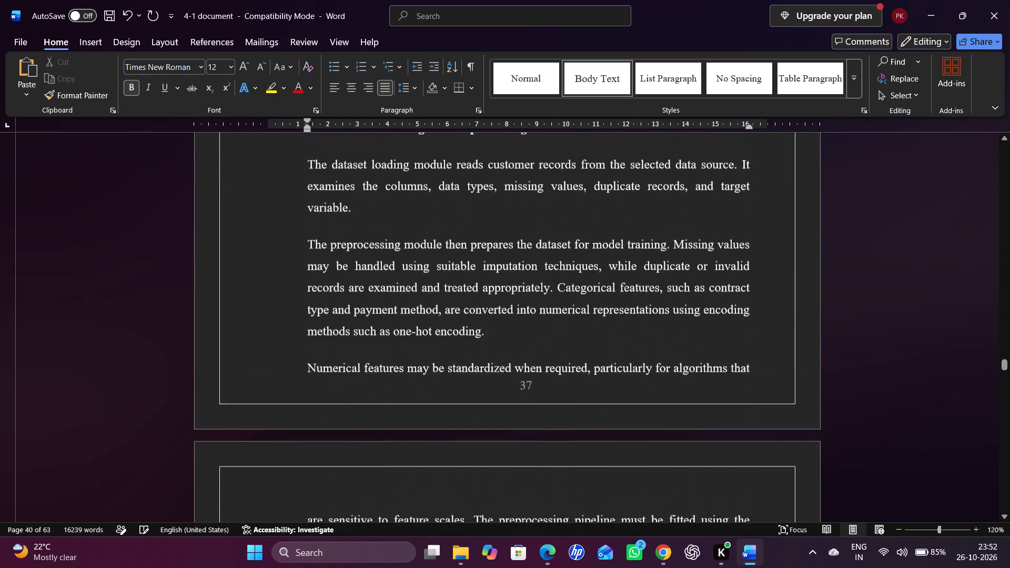
scroll(456, 251, "up", 2)
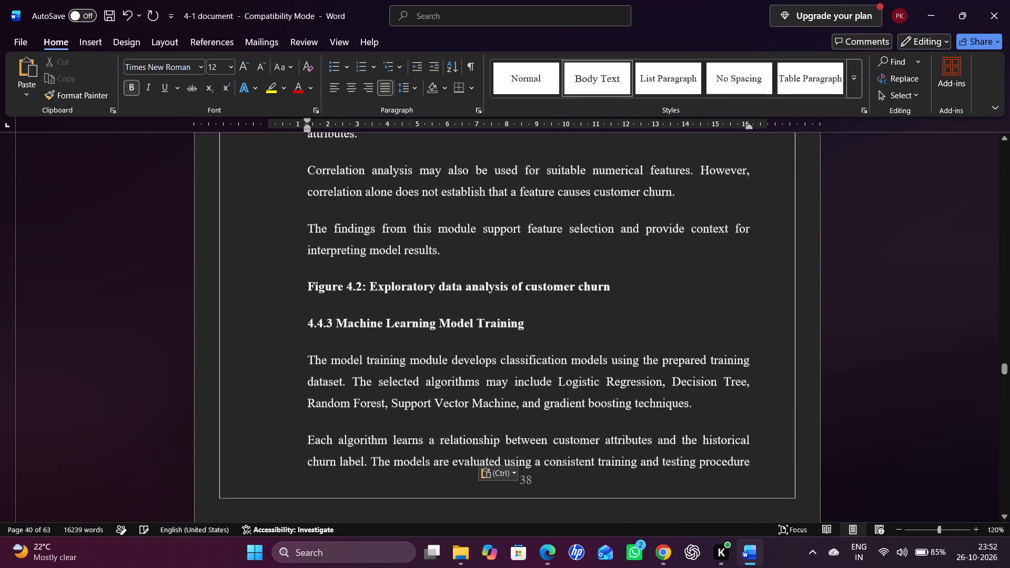
scroll(456, 251, "up", 2)
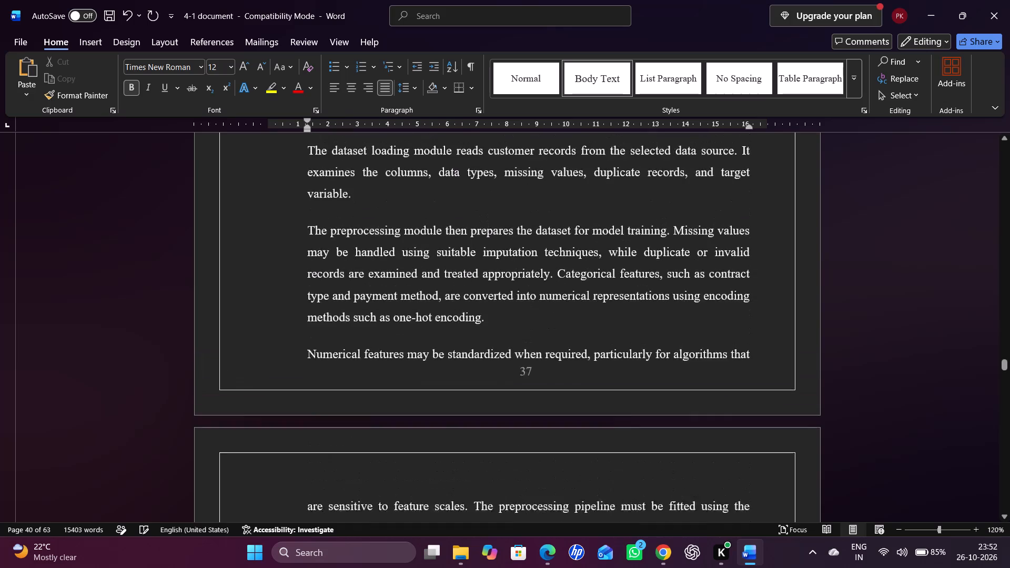
scroll(456, 251, "up", 2)
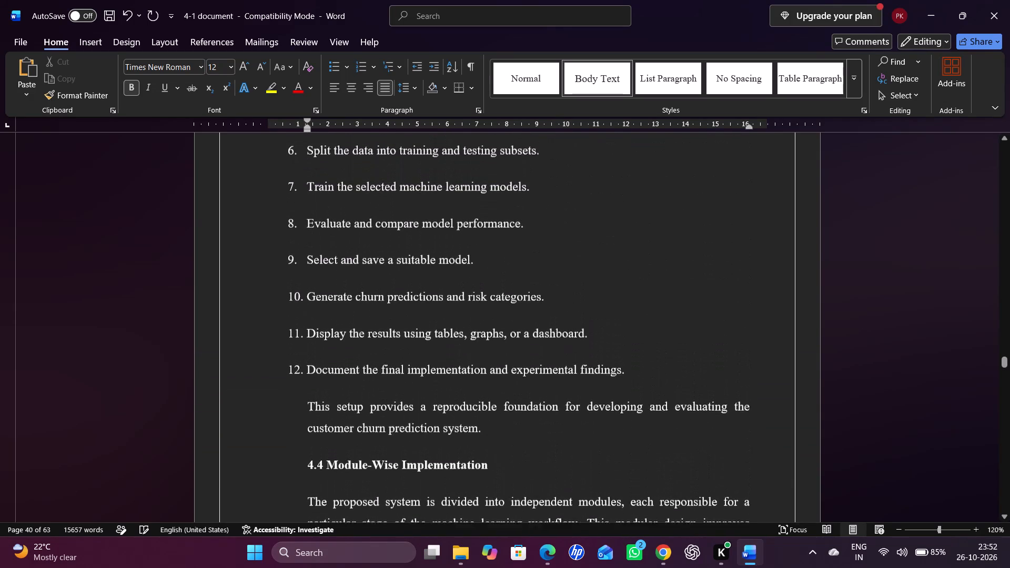
scroll(456, 251, "up", 2)
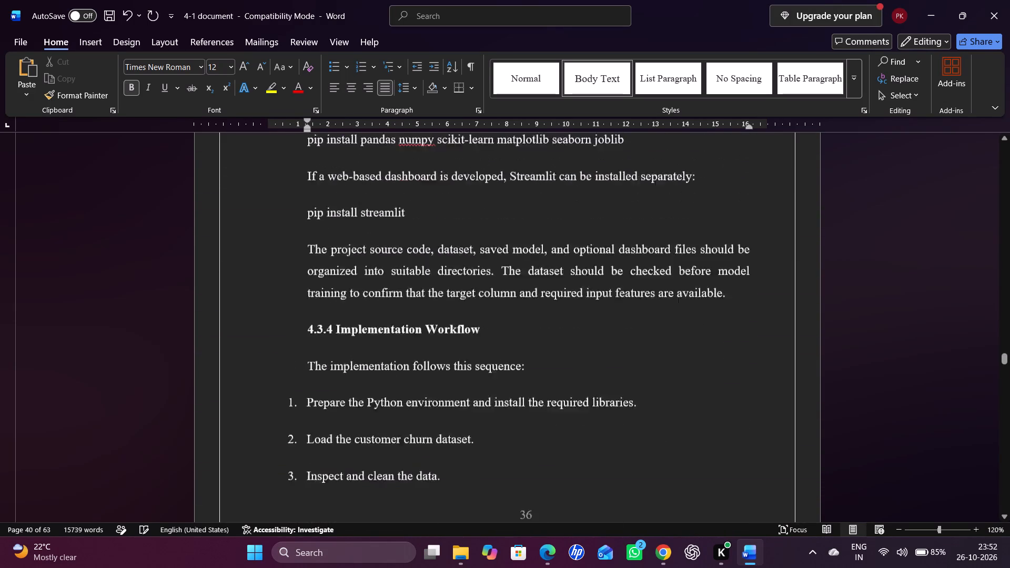
scroll(456, 251, "up", 3)
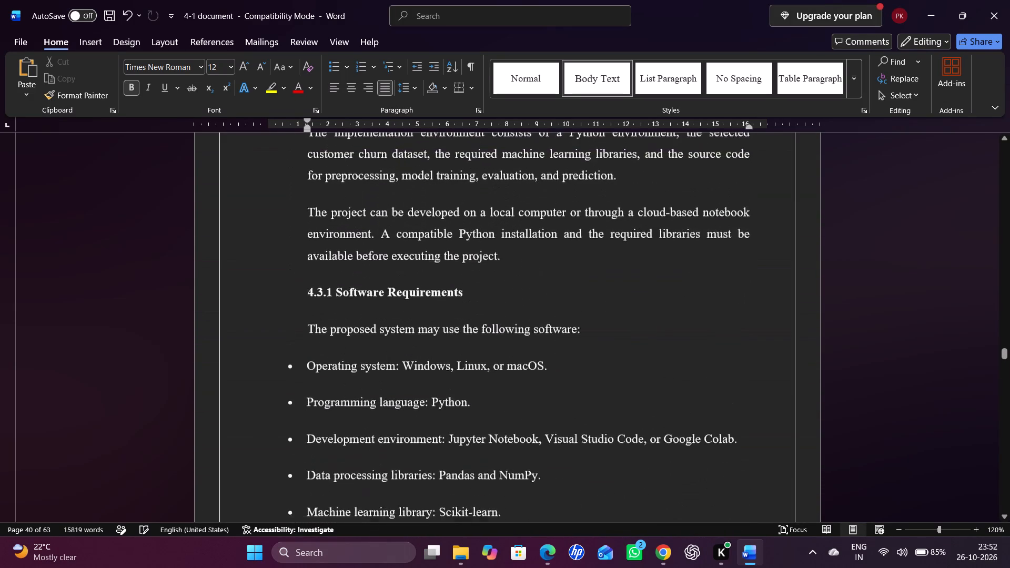
scroll(456, 251, "up", 2)
scroll(456, 251, "down", 1)
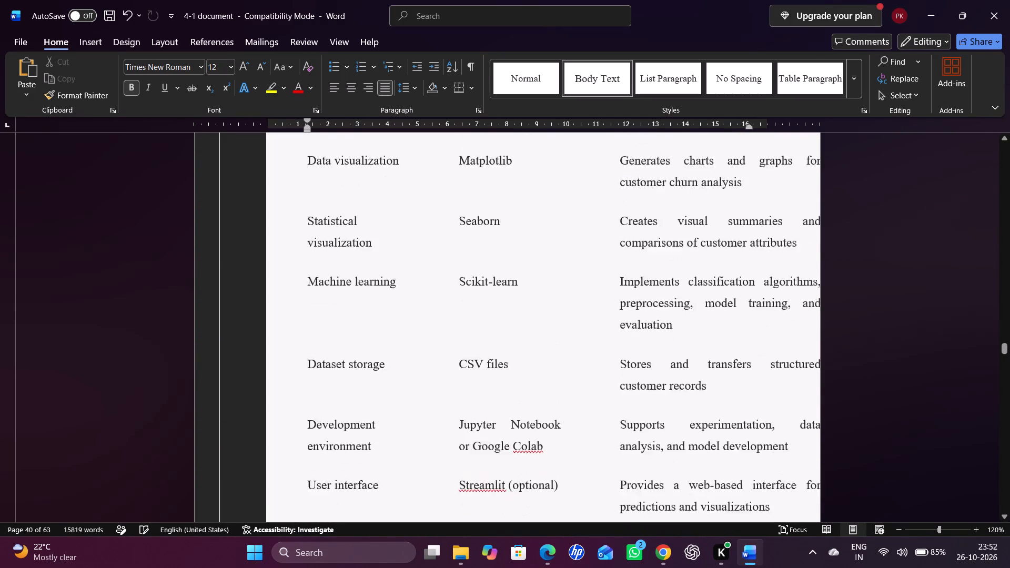
scroll(456, 251, "down", 1)
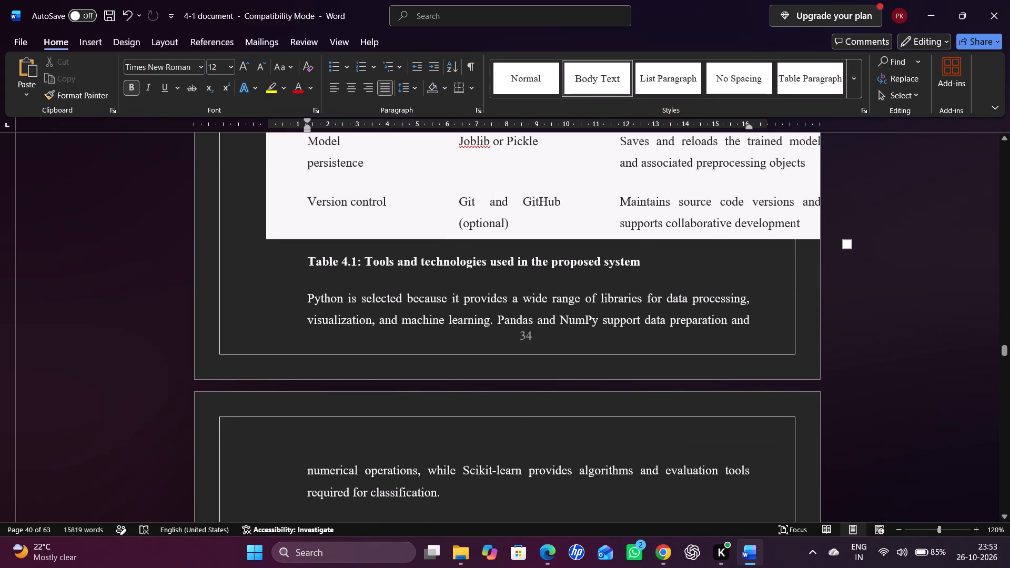
left_click_drag(849, 246, 782, 260)
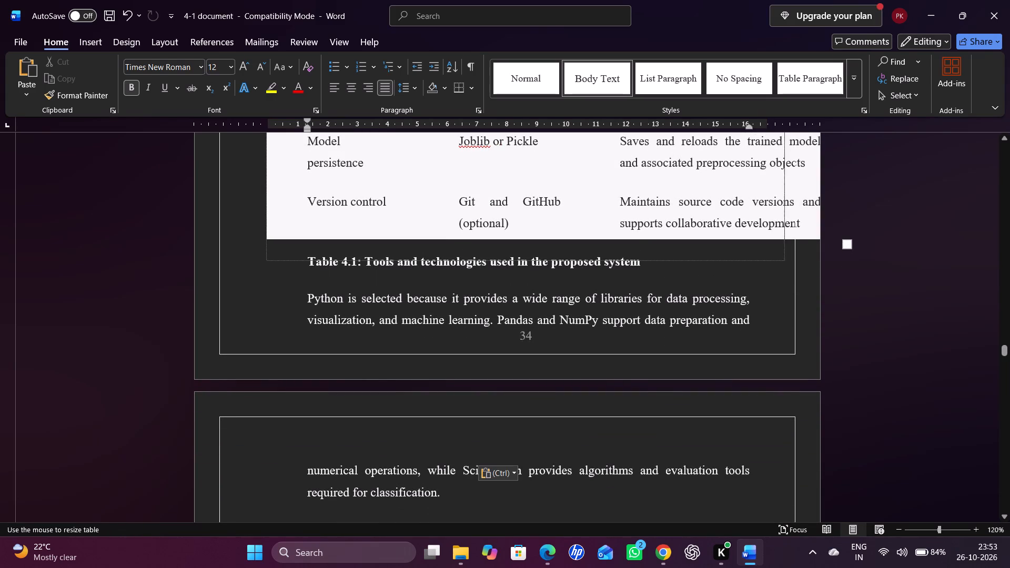
left_click_drag(782, 260, 776, 261)
Delete the leftover duplicate words "The project" at the start of the first paragraph under 4.1 Research Methodology.
scroll(776, 261, "up", 1)
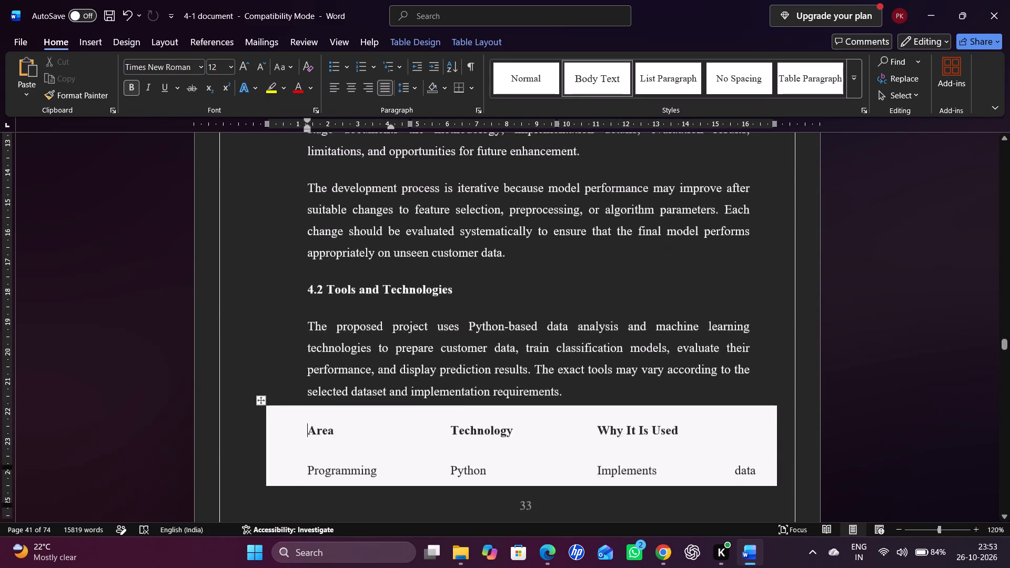
scroll(776, 261, "up", 3)
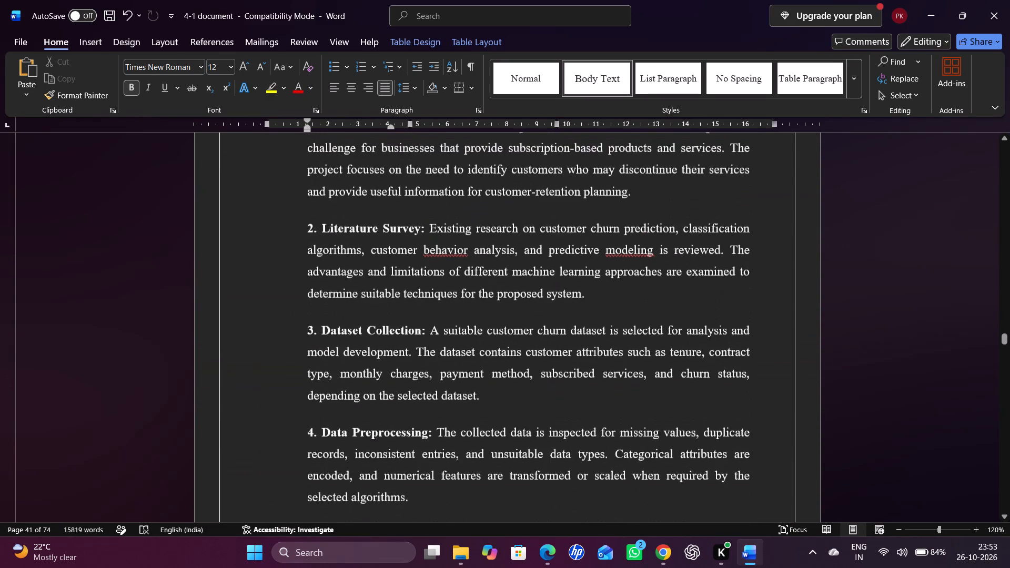
scroll(776, 261, "up", 1)
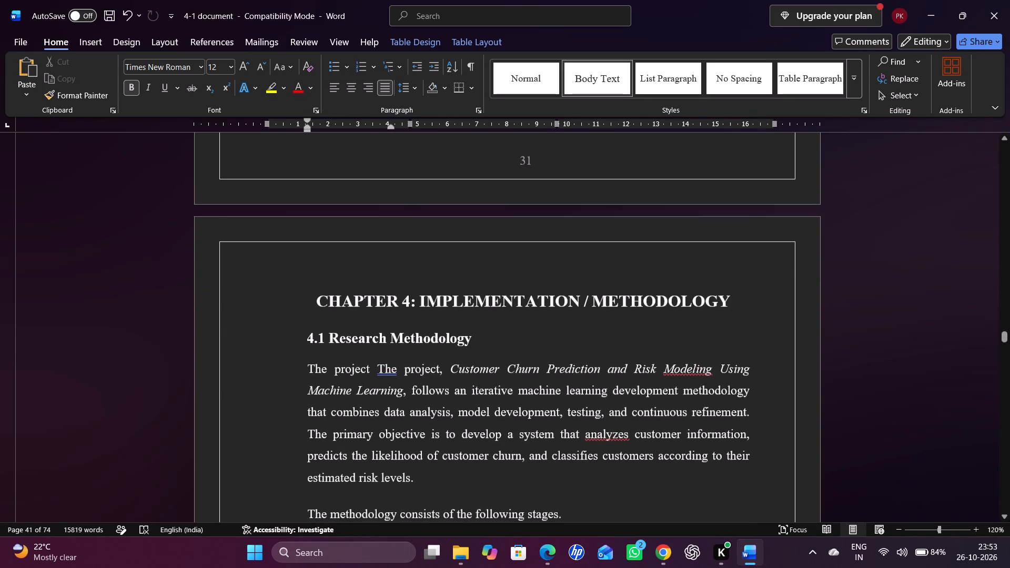
left_click(376, 366)
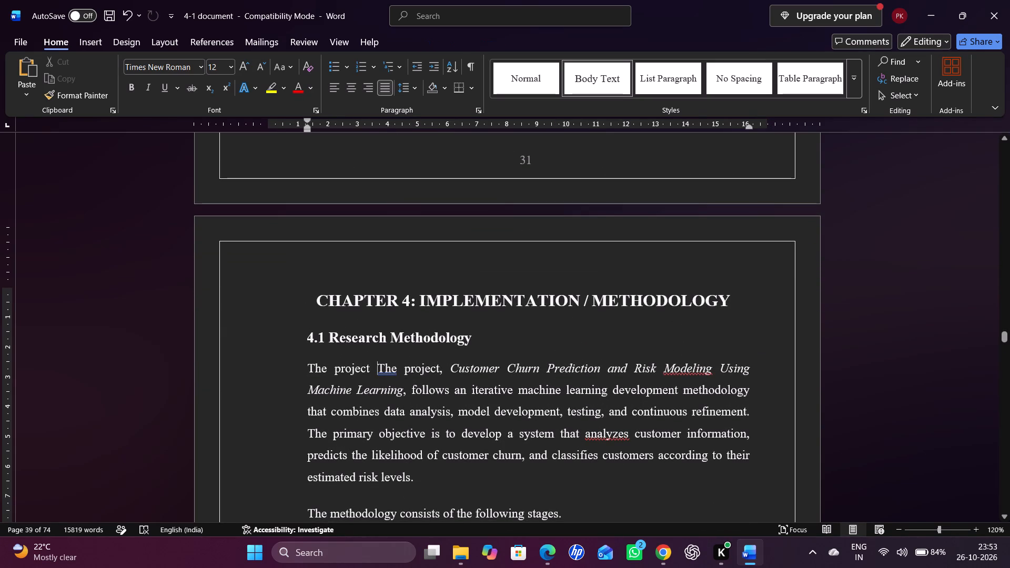
key("BackSpace")
key("BackSpace")
key("BackSpace")
key("BackSpace")
key("BackSpace")
key("BackSpace")
key("BackSpace")
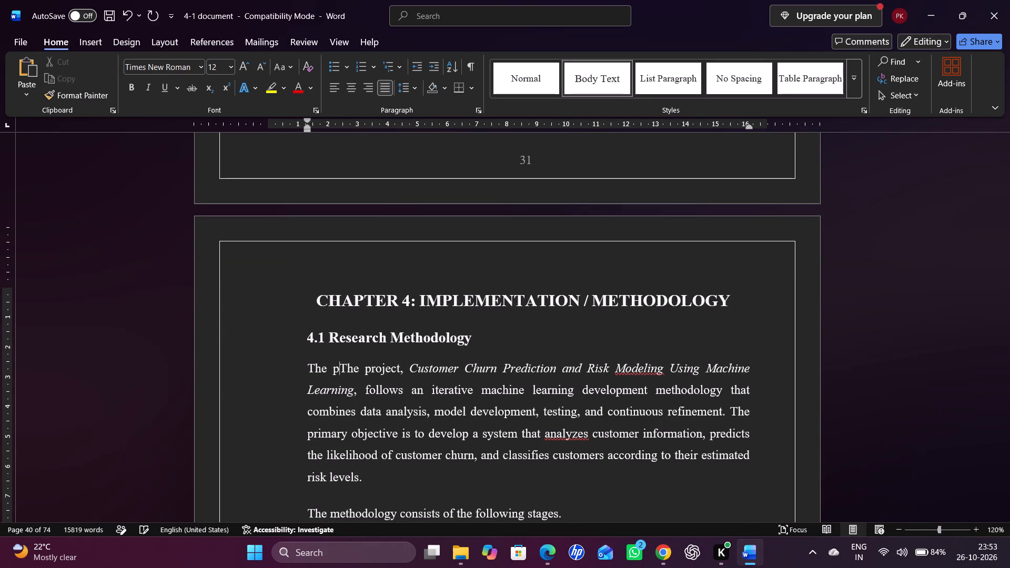
key("BackSpace")
key("BackSpace")
key("BackSpace")
key("BackSpace")
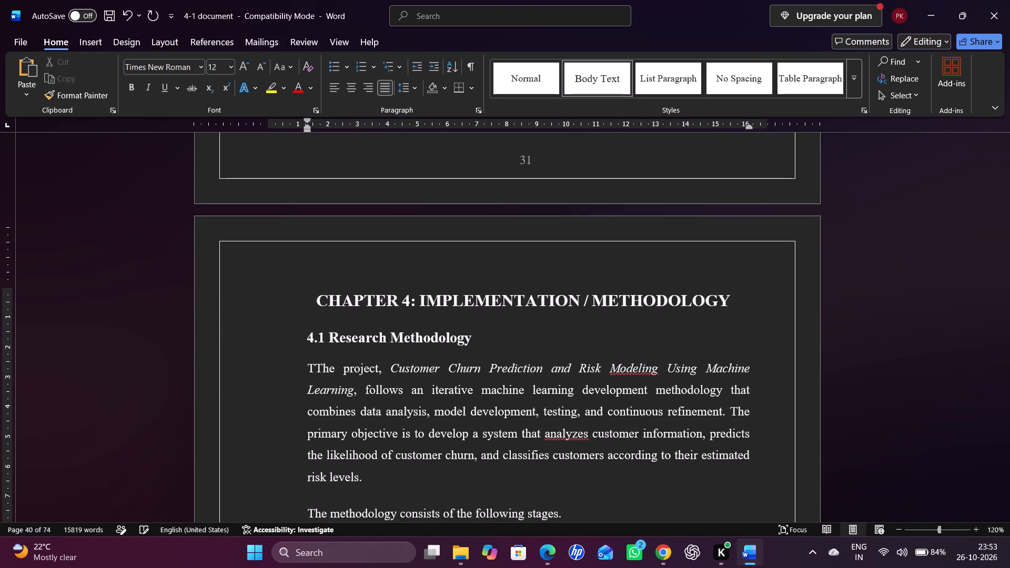
key("BackSpace")
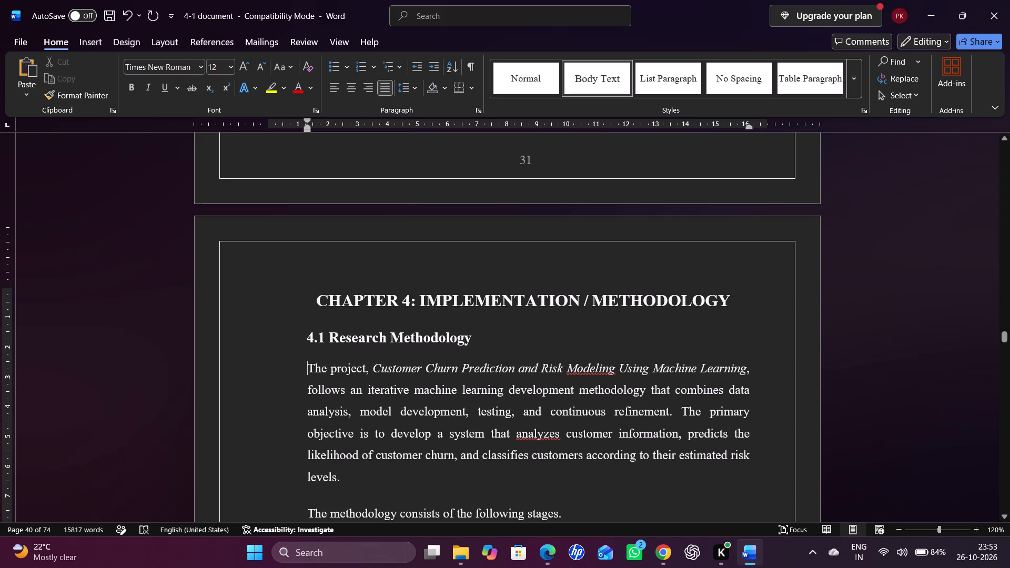
Narrow the implementation schedule table (Table 4.2) in section 4.5 so that it fits inside the page border.
scroll(713, 351, "down", 3)
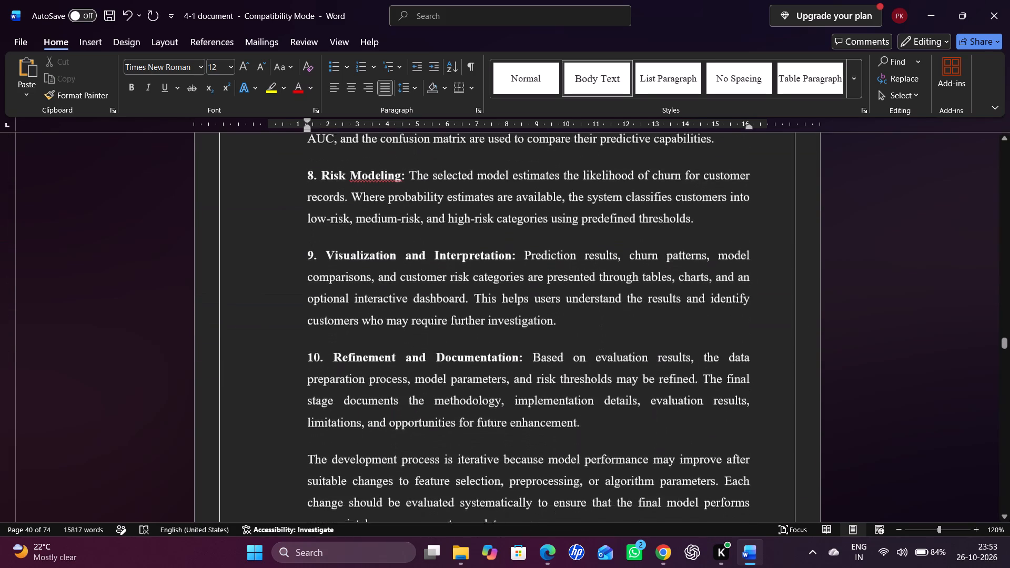
scroll(713, 351, "down", 3)
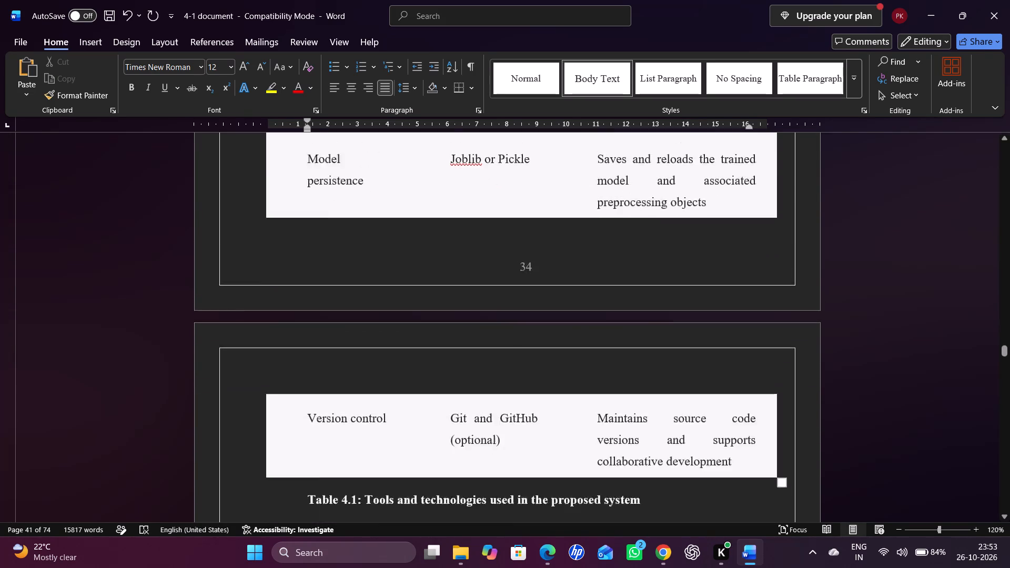
scroll(713, 351, "down", 2)
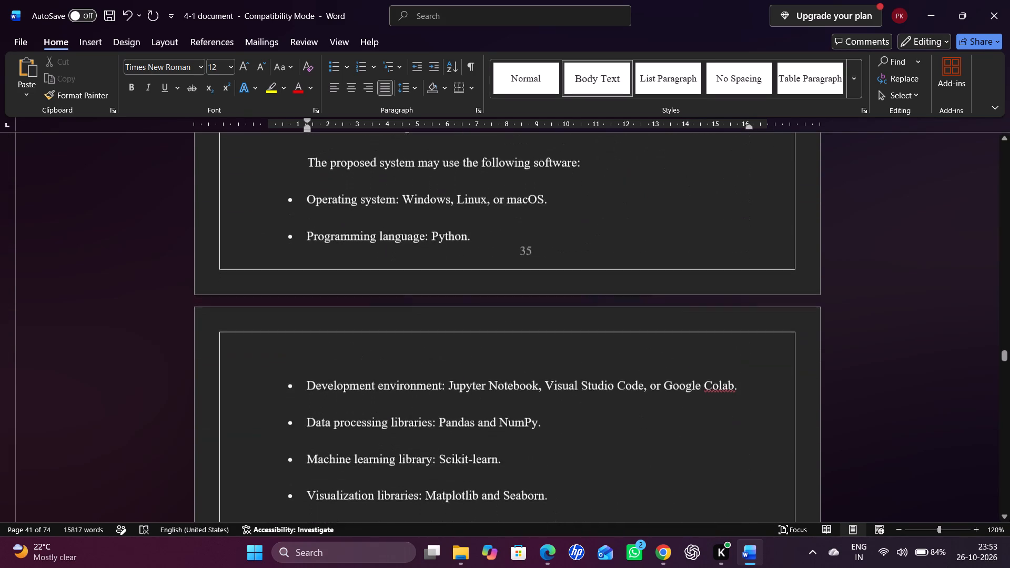
scroll(713, 351, "down", 3)
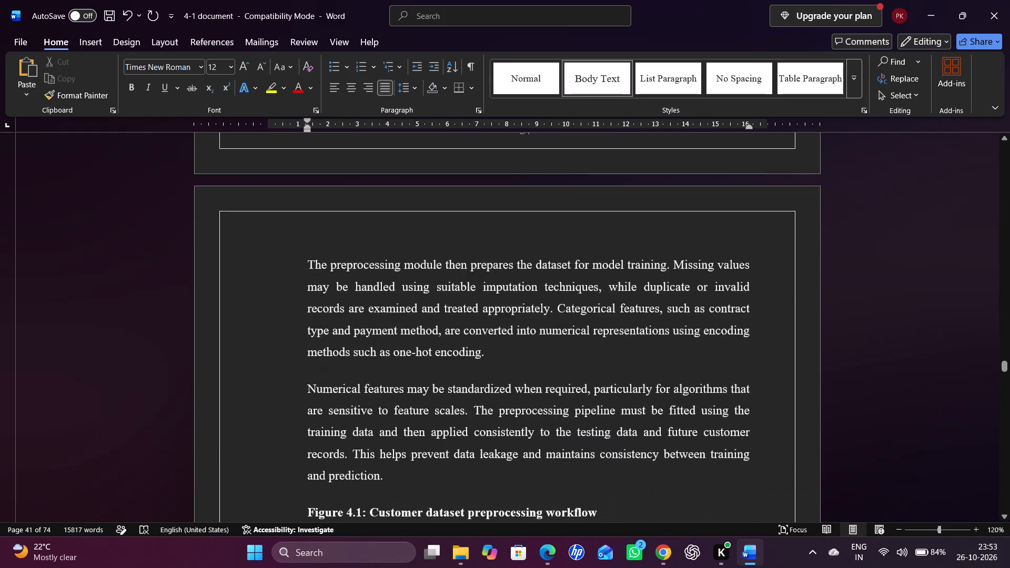
scroll(713, 351, "down", 4)
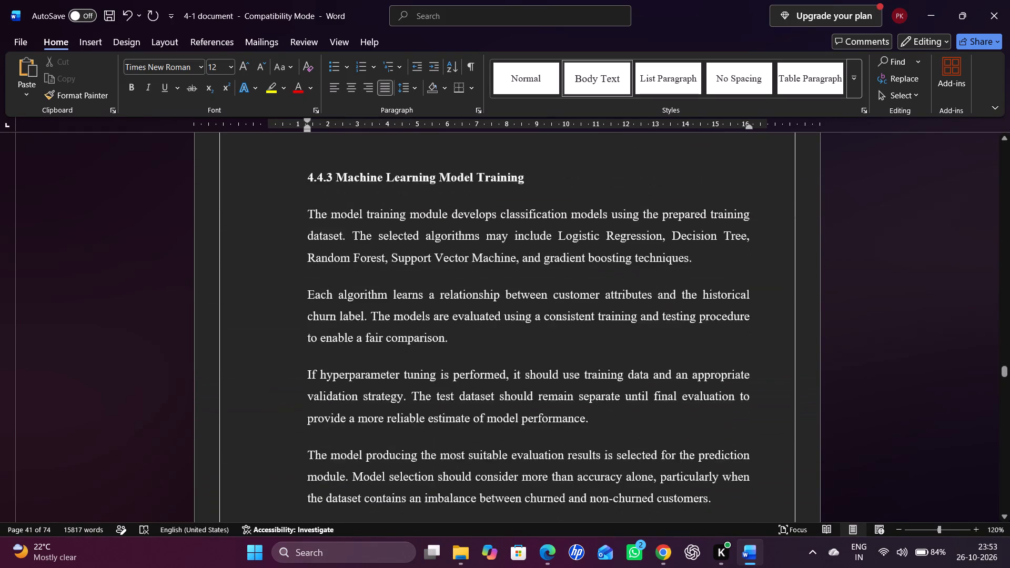
scroll(713, 351, "down", 3)
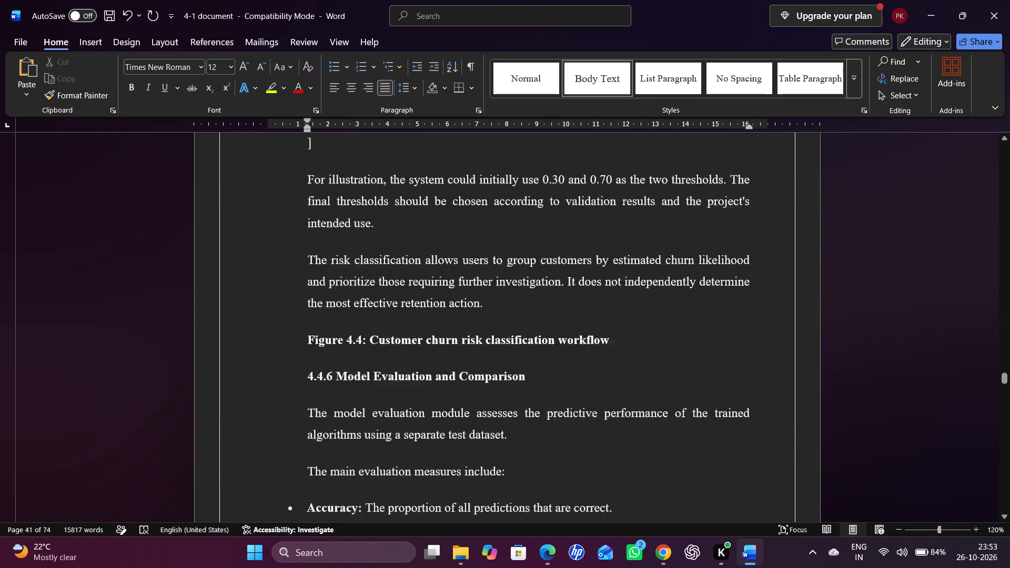
scroll(713, 351, "down", 3)
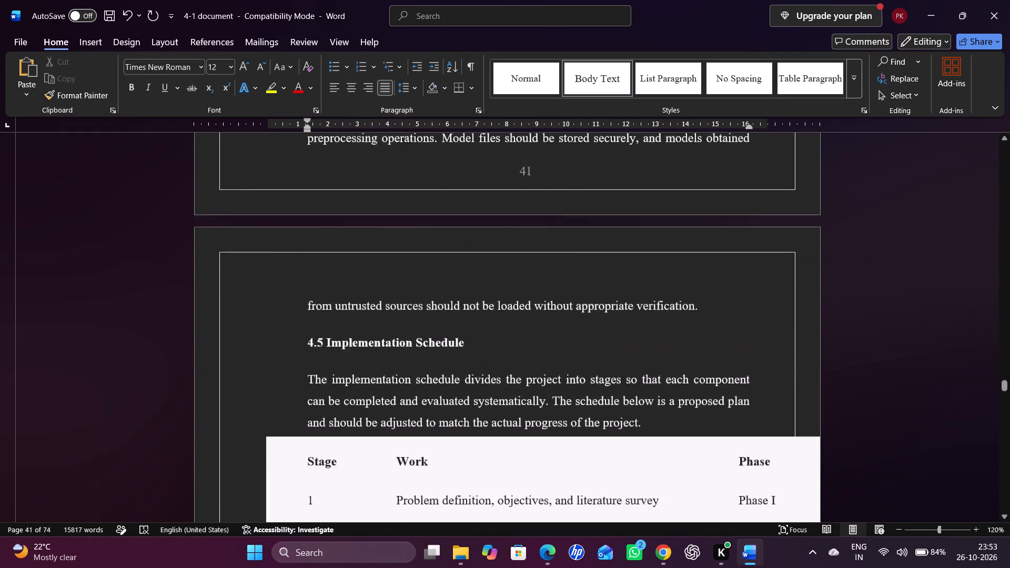
scroll(713, 351, "down", 1)
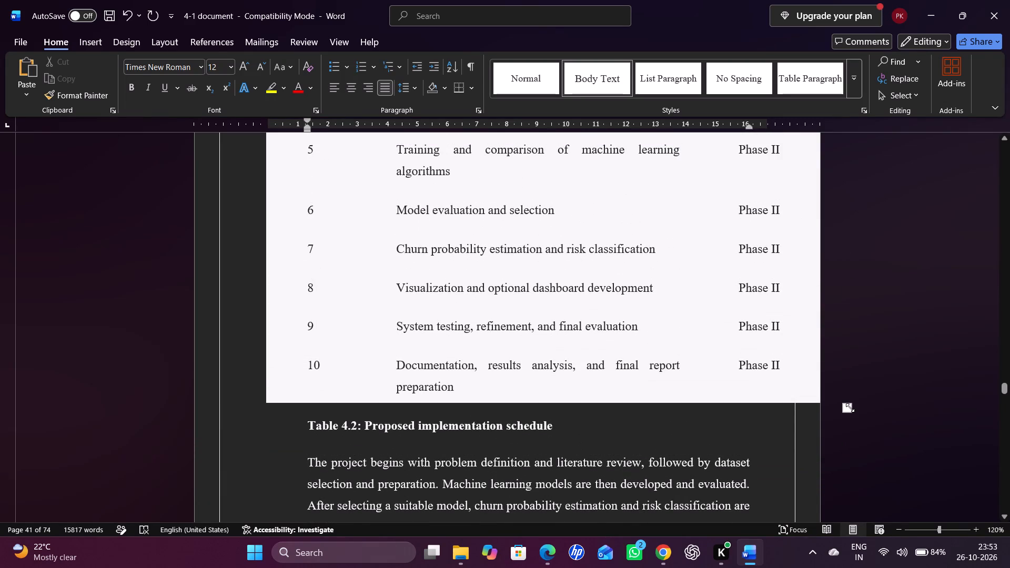
left_click_drag(850, 408, 775, 409)
scroll(775, 409, "down", 2)
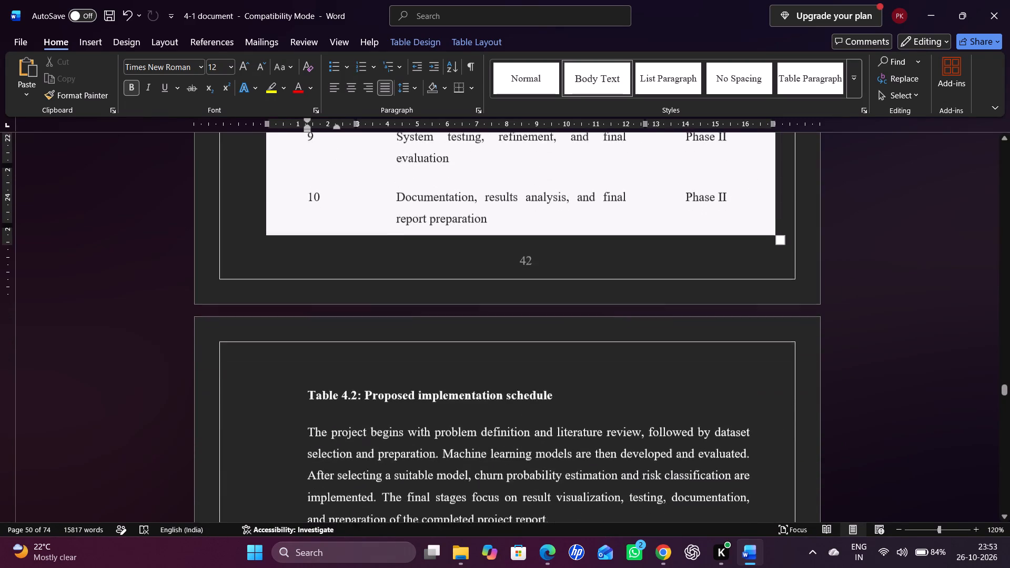
Undo the last two edits, reverting the narrowing of the implementation schedule table (Table 4.2) in section 4.5.
scroll(775, 409, "down", 3)
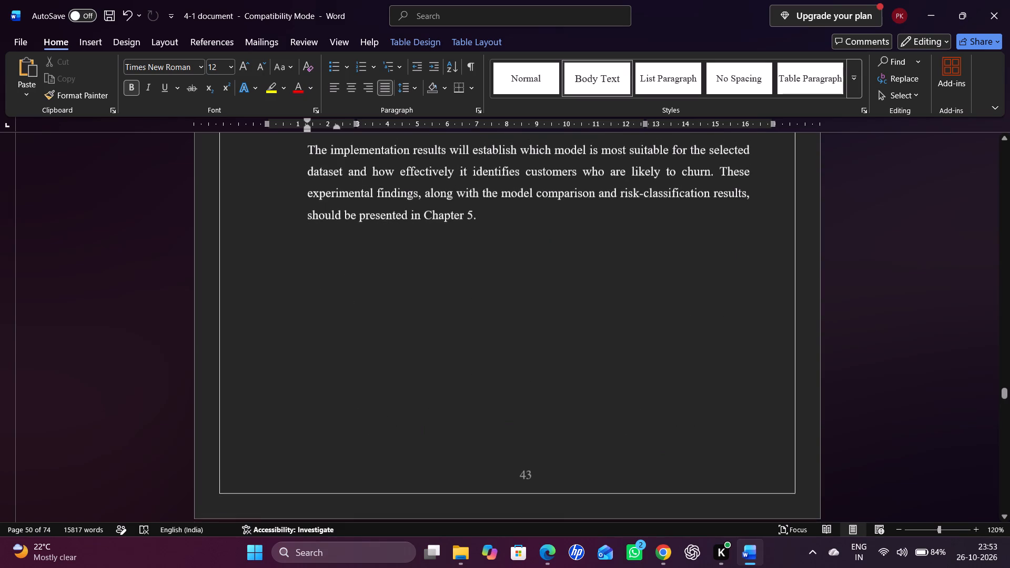
scroll(775, 409, "down", 1)
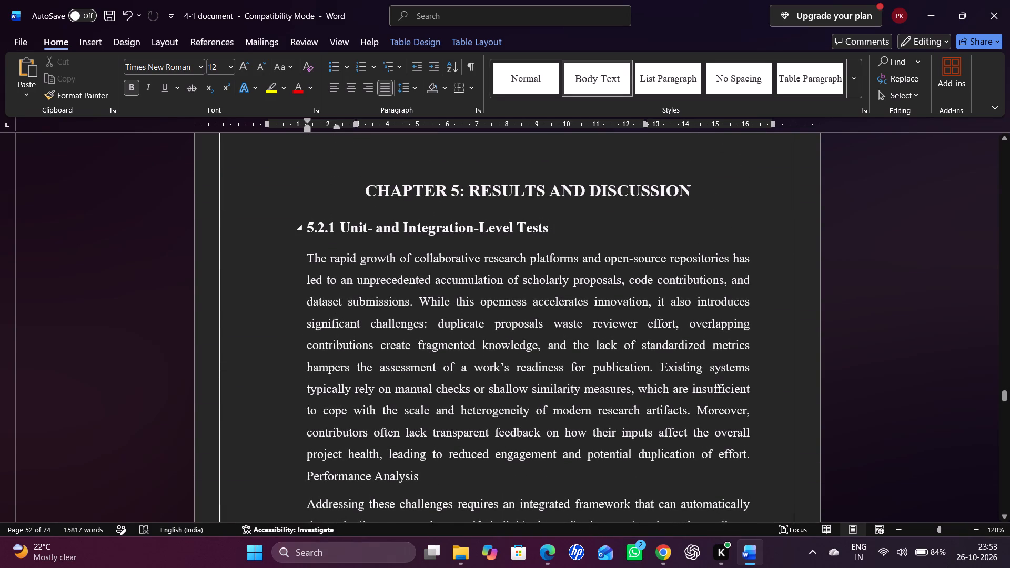
left_click_drag(335, 225, 380, 346)
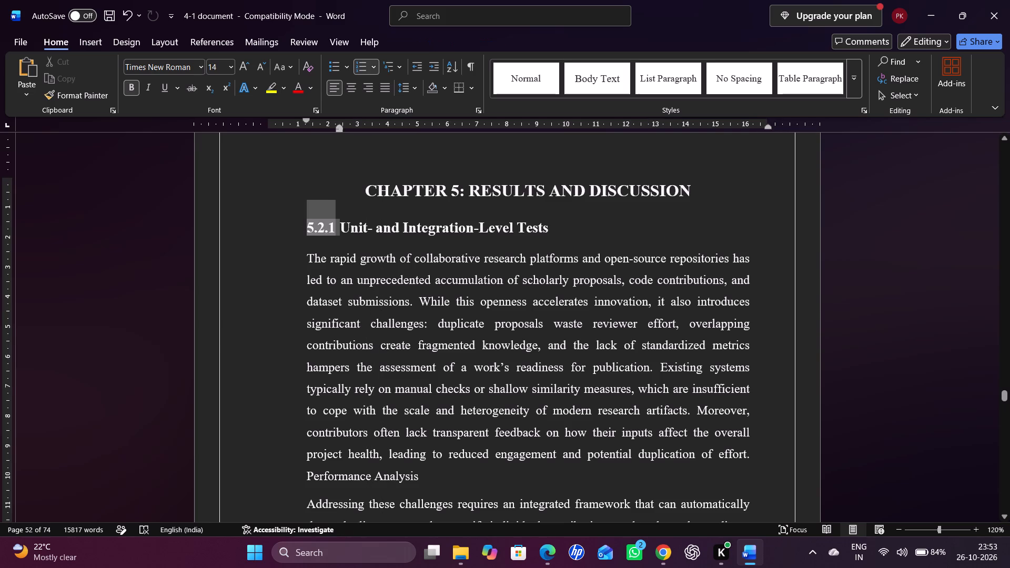
key("ctrl+z")
key("ctrl+z")
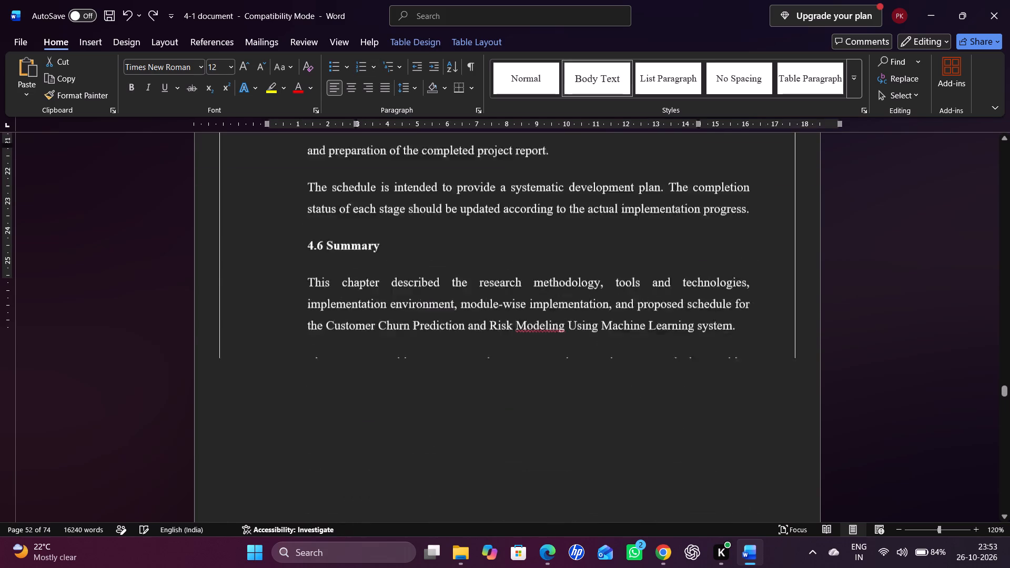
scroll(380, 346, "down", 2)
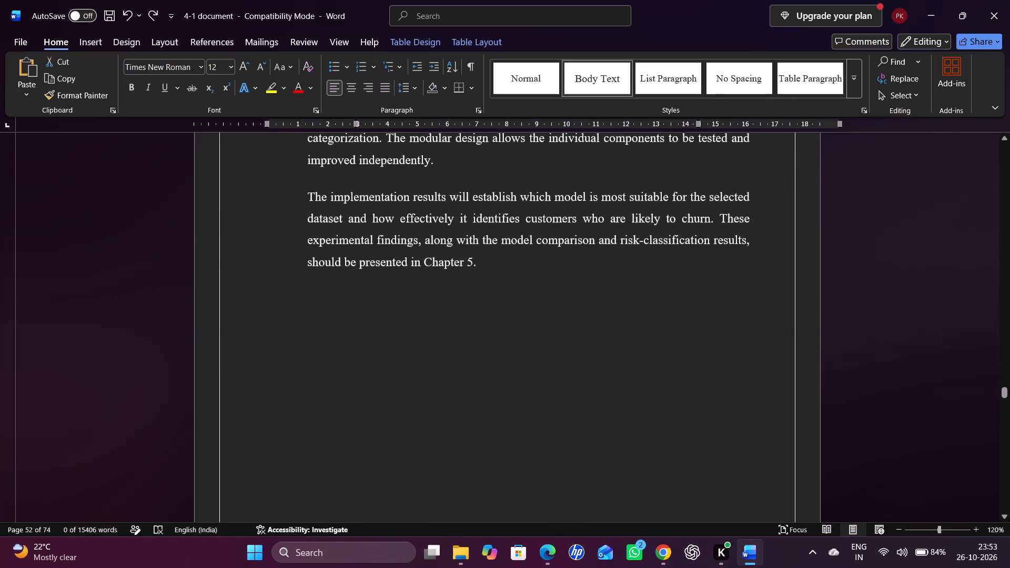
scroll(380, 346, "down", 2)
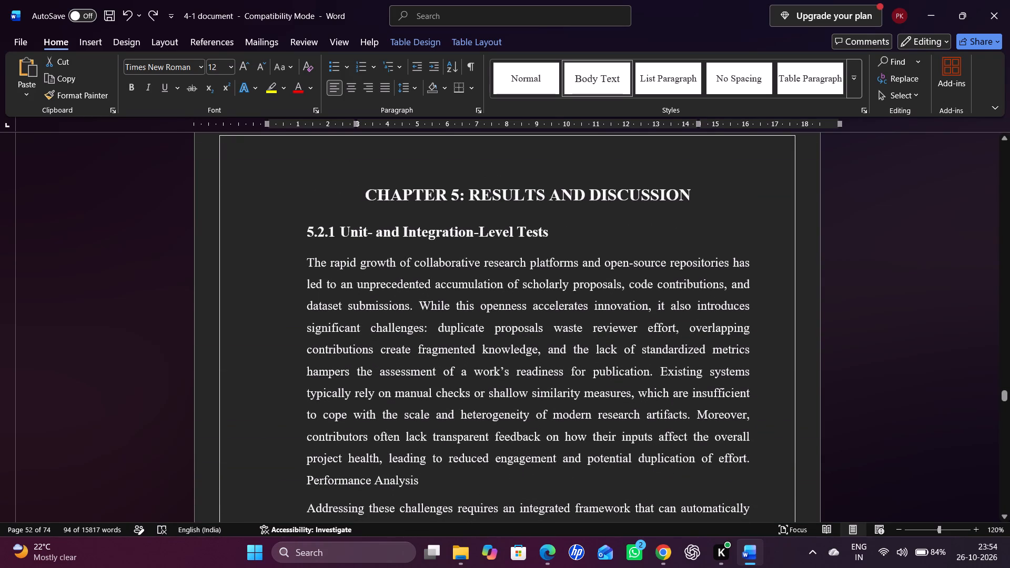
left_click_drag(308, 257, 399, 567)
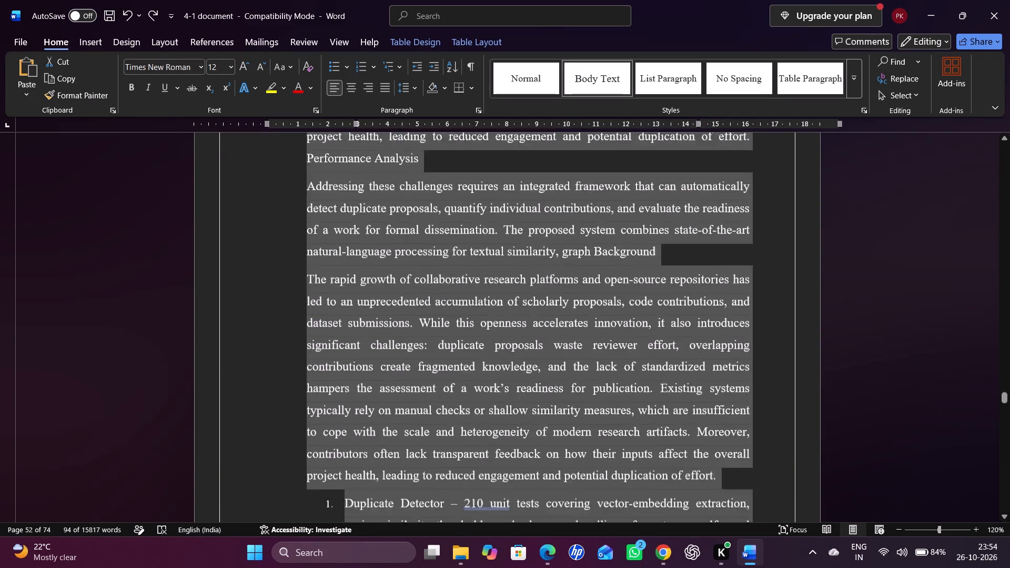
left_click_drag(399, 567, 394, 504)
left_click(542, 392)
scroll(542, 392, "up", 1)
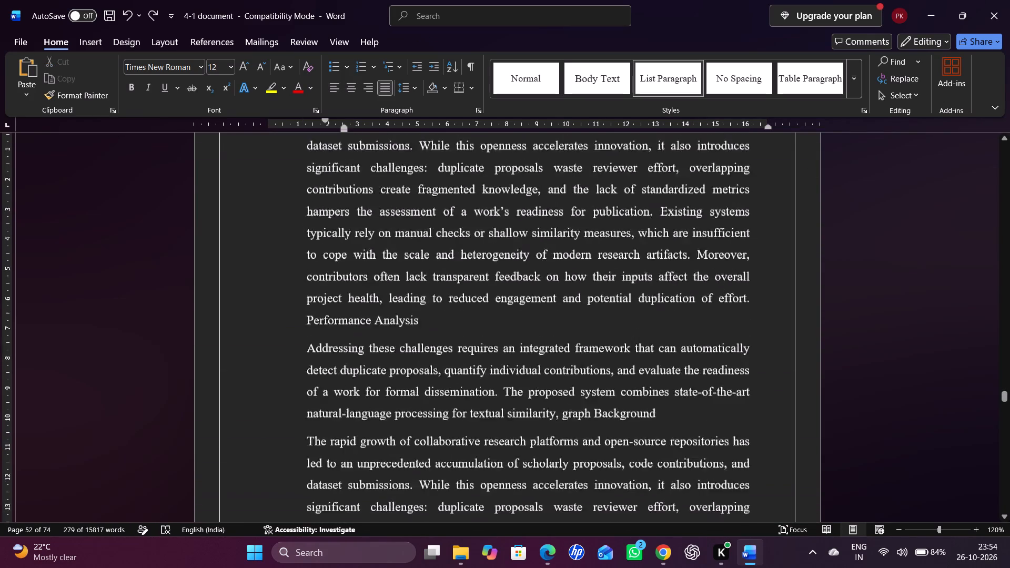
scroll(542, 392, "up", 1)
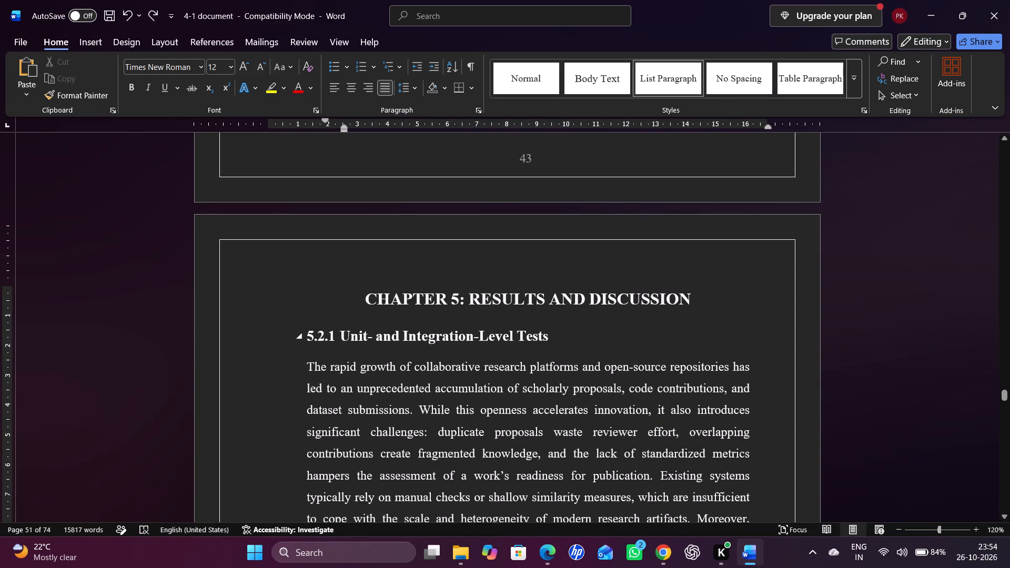
Copy the Chapter 5 text from the heading "Unit- and Integration-Level Tests" through the "User-Facing Visualization" item under 5.4.3 Future Directions.
left_click_drag(337, 330, 471, 536)
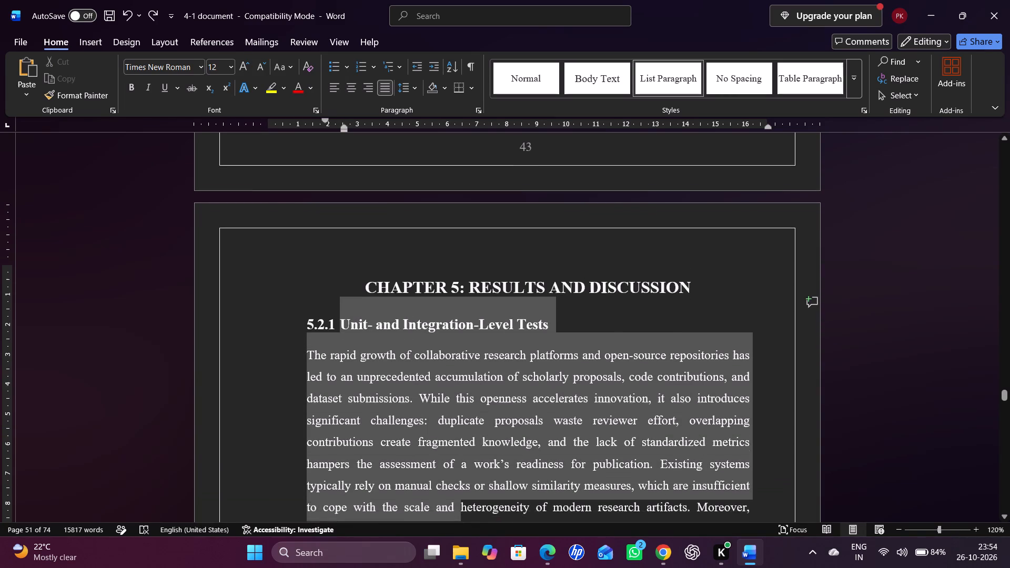
left_click_drag(471, 536, 474, 567)
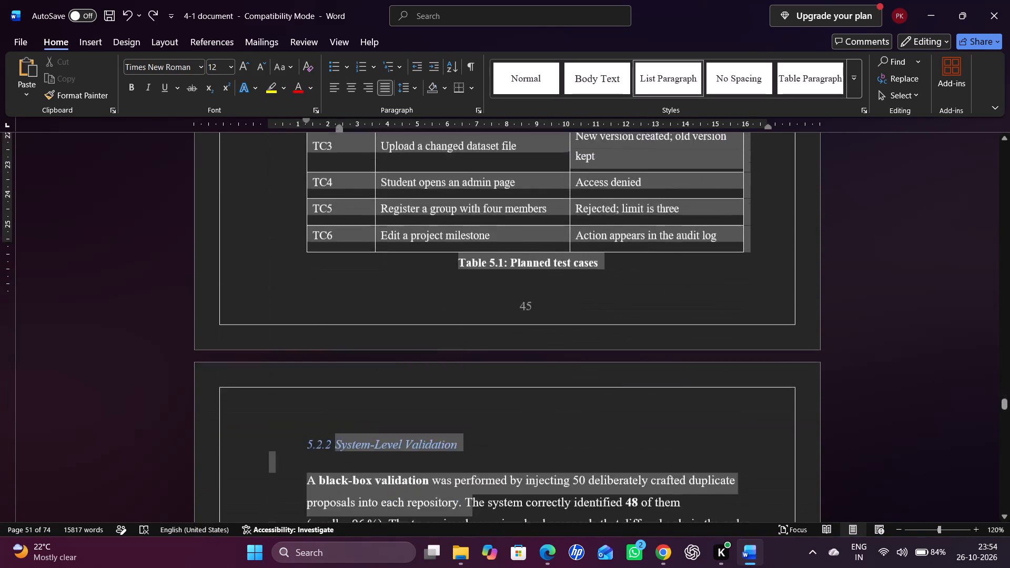
left_click_drag(474, 567, 473, 550)
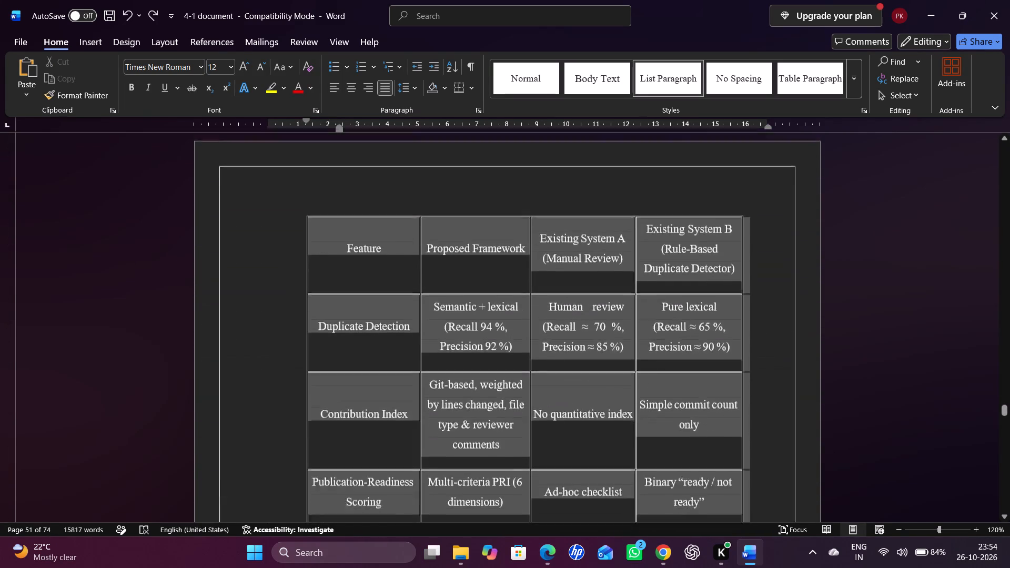
left_click_drag(473, 550, 474, 537)
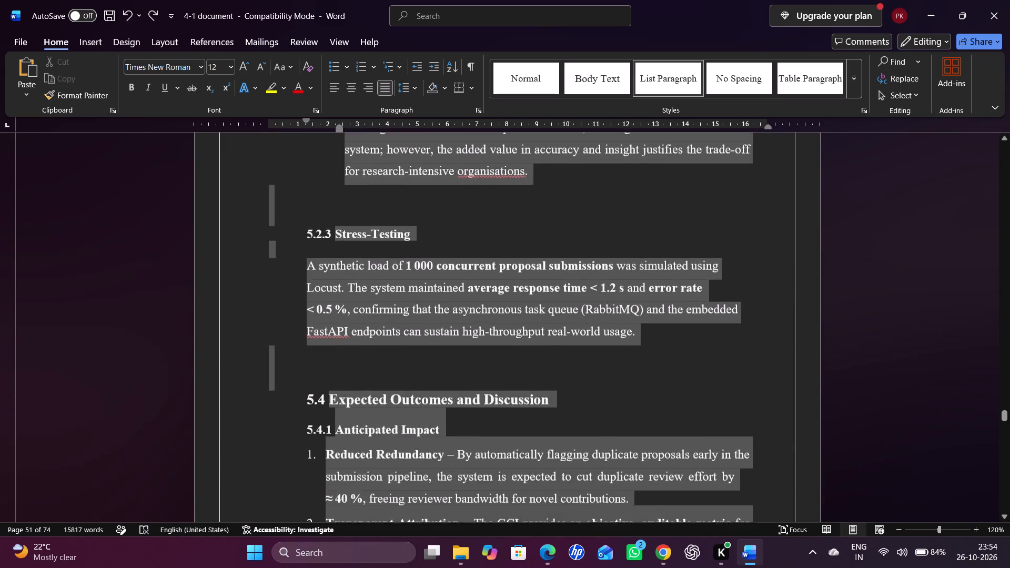
left_click_drag(474, 537, 473, 545)
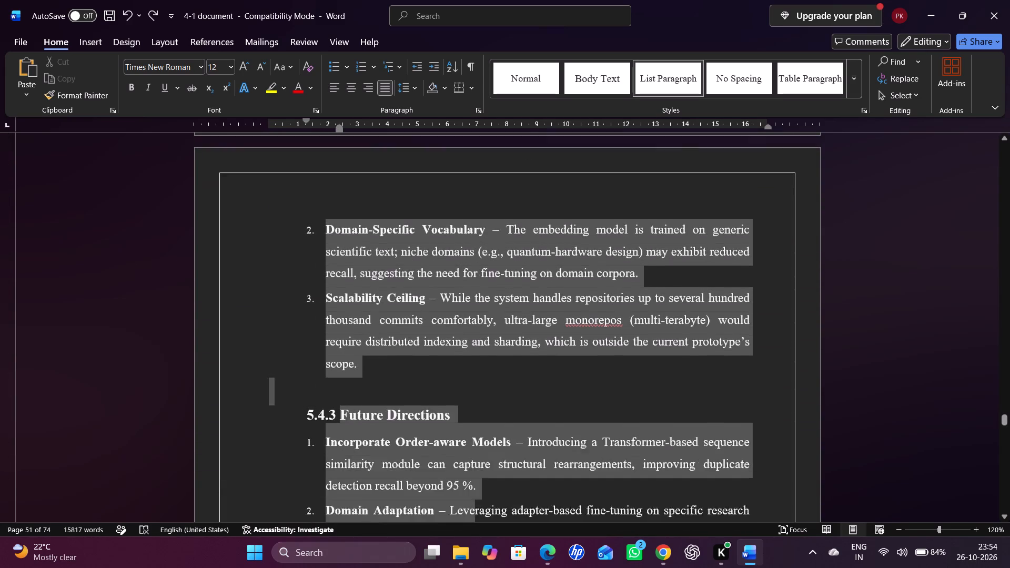
left_click_drag(473, 545, 481, 263)
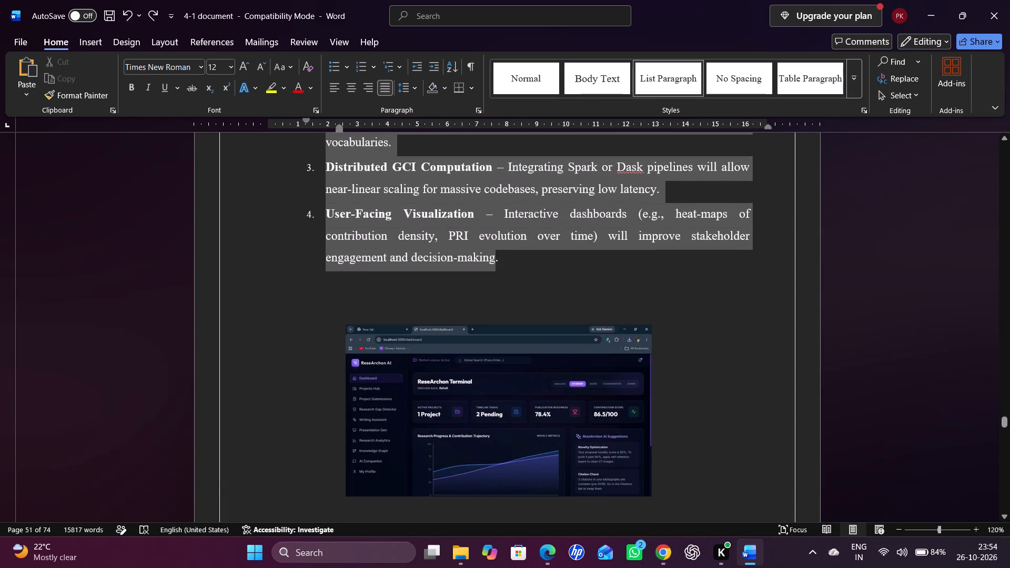
left_click_drag(481, 263, 503, 266)
left_click_drag(503, 266, 504, 266)
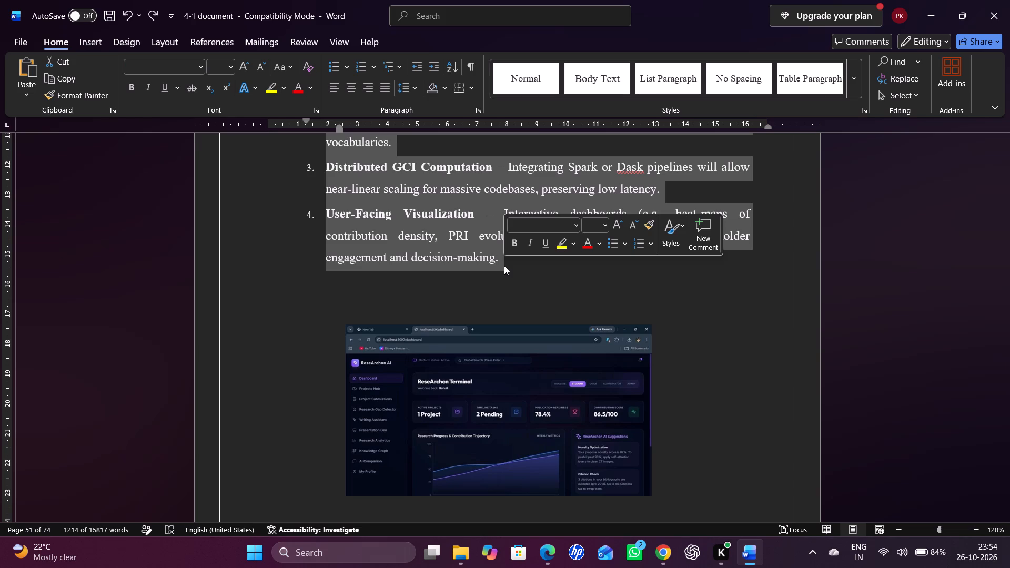
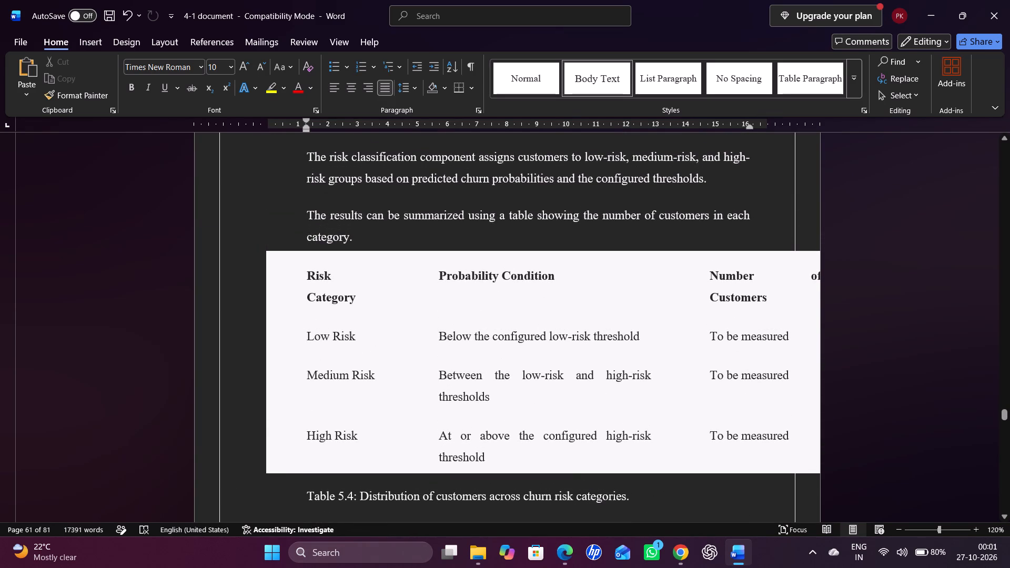
left_click(879, 409)
left_click_drag(846, 481, 845, 481)
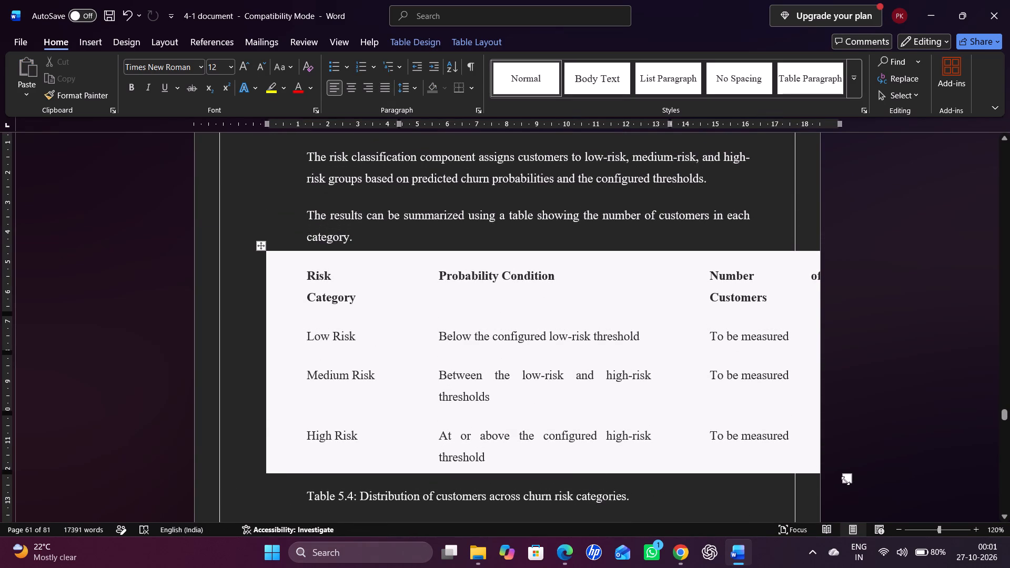
left_click_drag(845, 481, 748, 480)
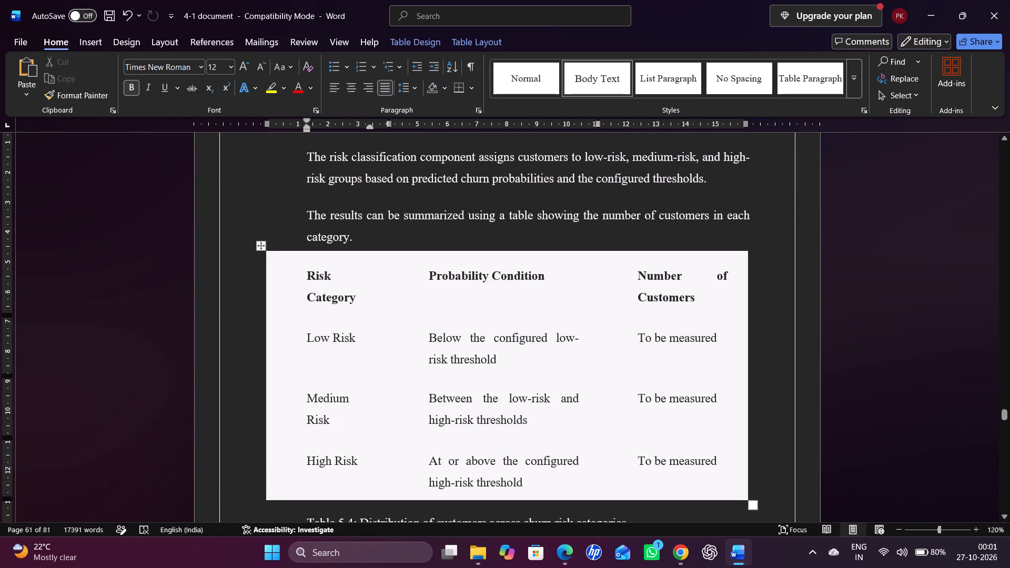
Narrow the table comparing the existing manual or rule-based system with the proposed machine learning system to fit inside the page border.
scroll(623, 391, "up", 1)
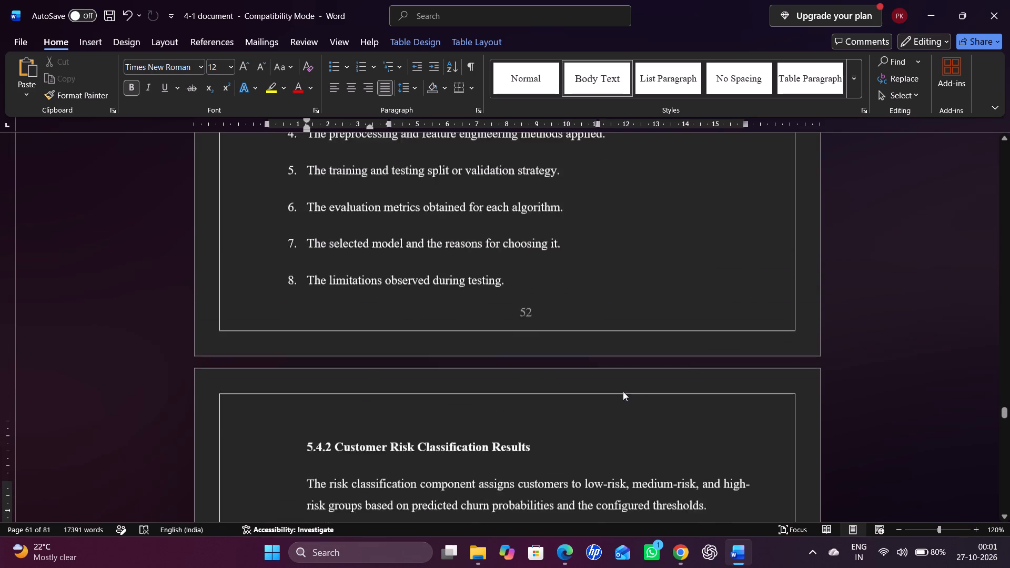
scroll(623, 391, "up", 3)
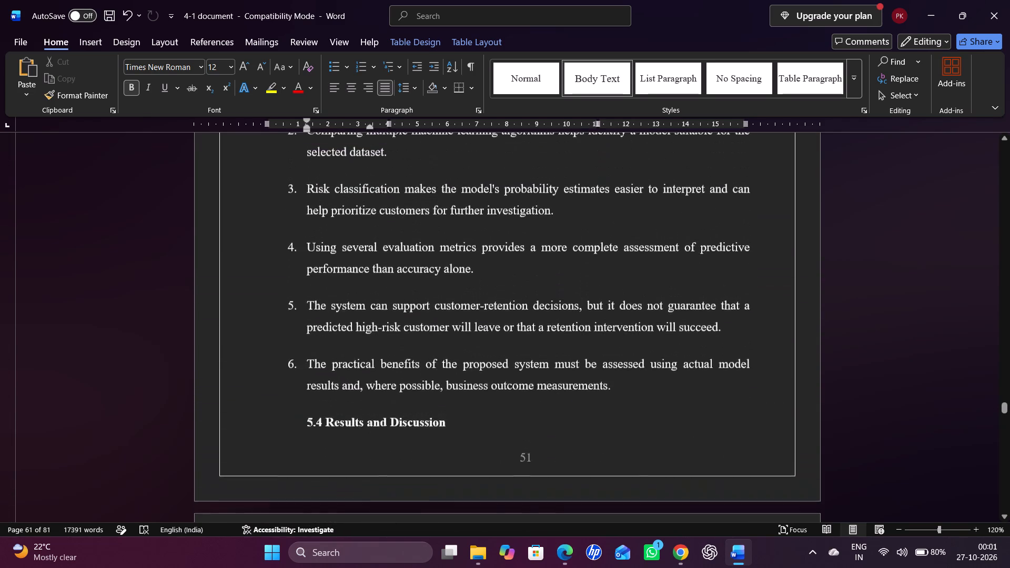
scroll(623, 391, "up", 2)
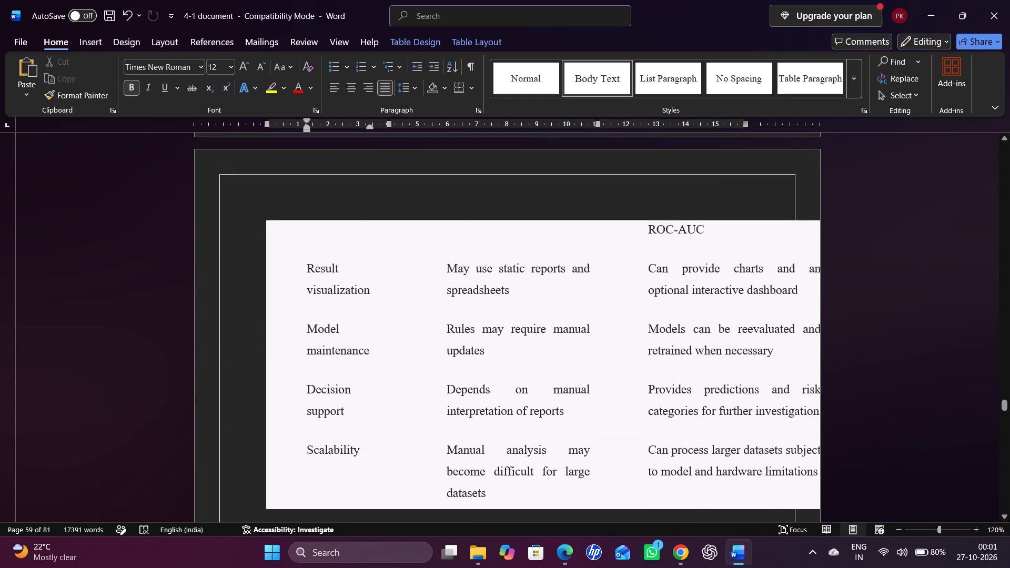
left_click(619, 373)
left_click_drag(847, 515, 786, 519)
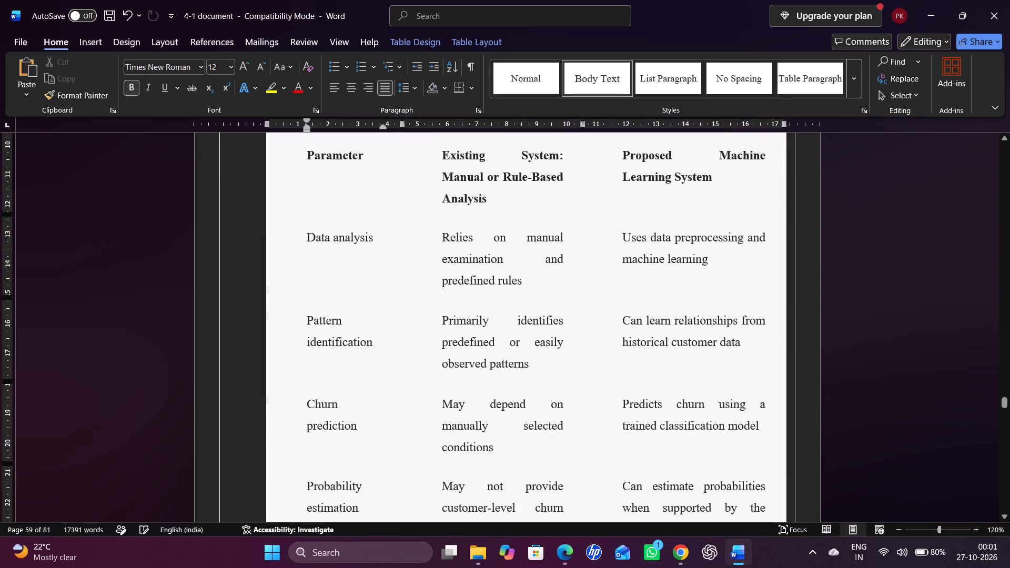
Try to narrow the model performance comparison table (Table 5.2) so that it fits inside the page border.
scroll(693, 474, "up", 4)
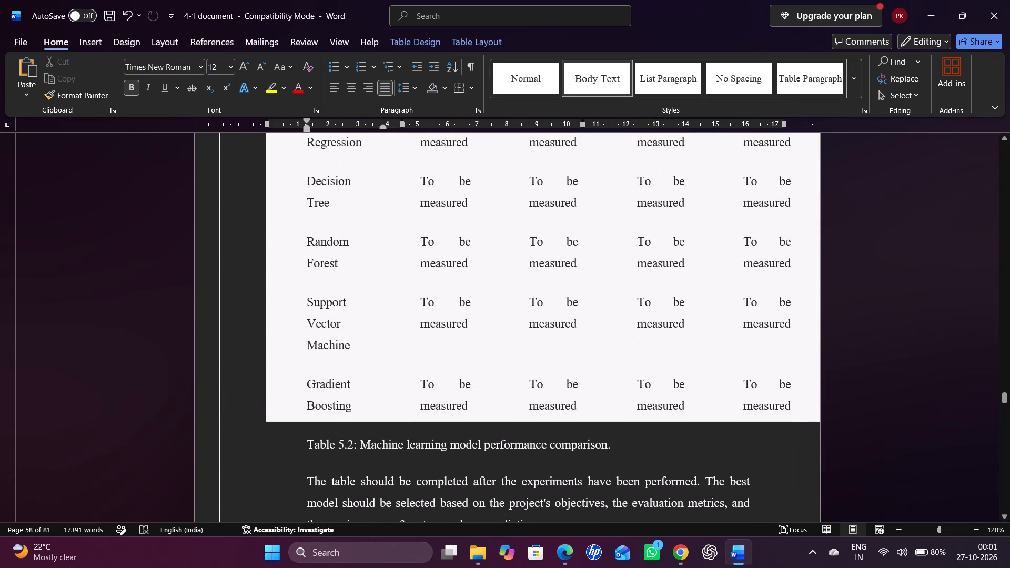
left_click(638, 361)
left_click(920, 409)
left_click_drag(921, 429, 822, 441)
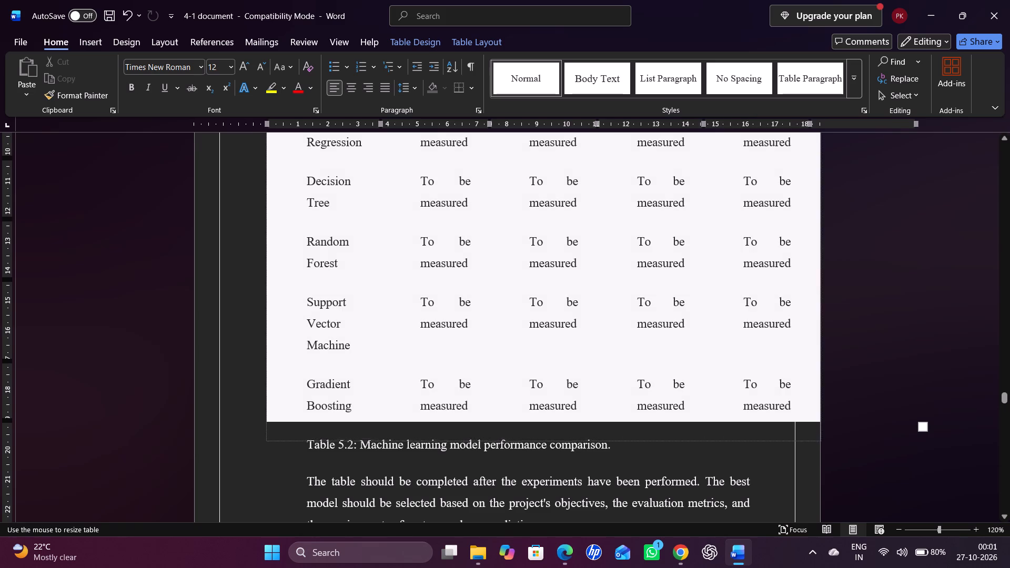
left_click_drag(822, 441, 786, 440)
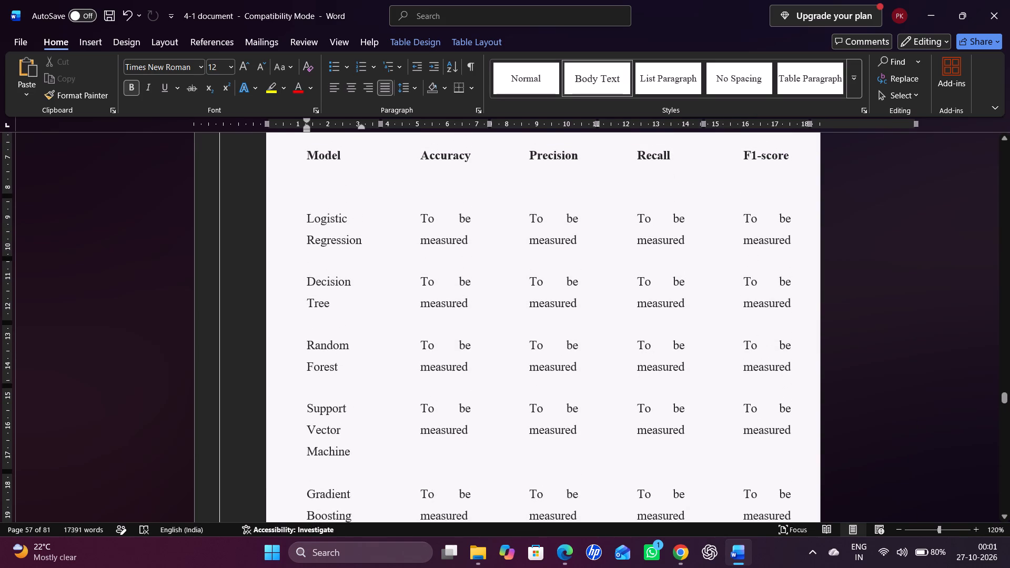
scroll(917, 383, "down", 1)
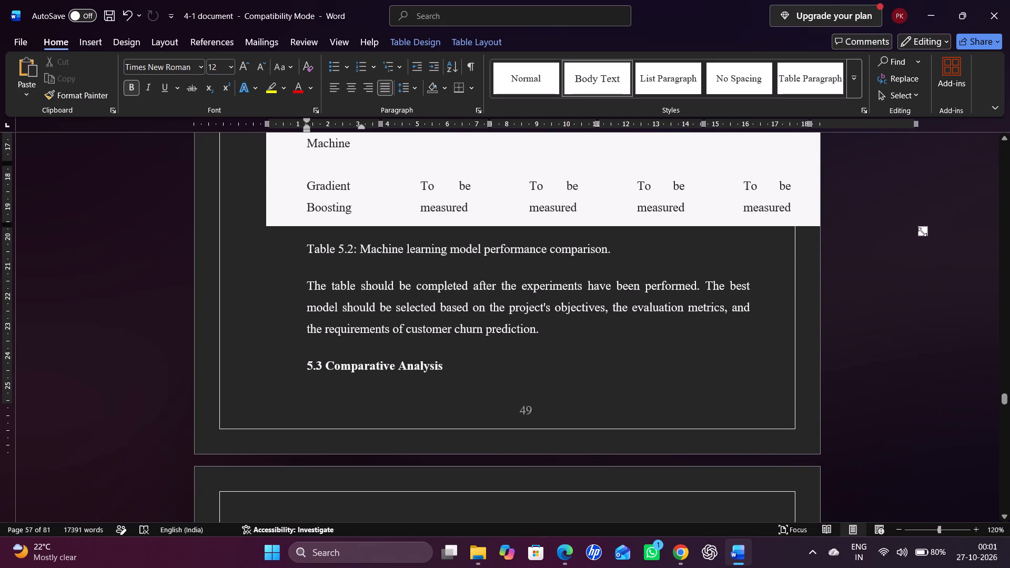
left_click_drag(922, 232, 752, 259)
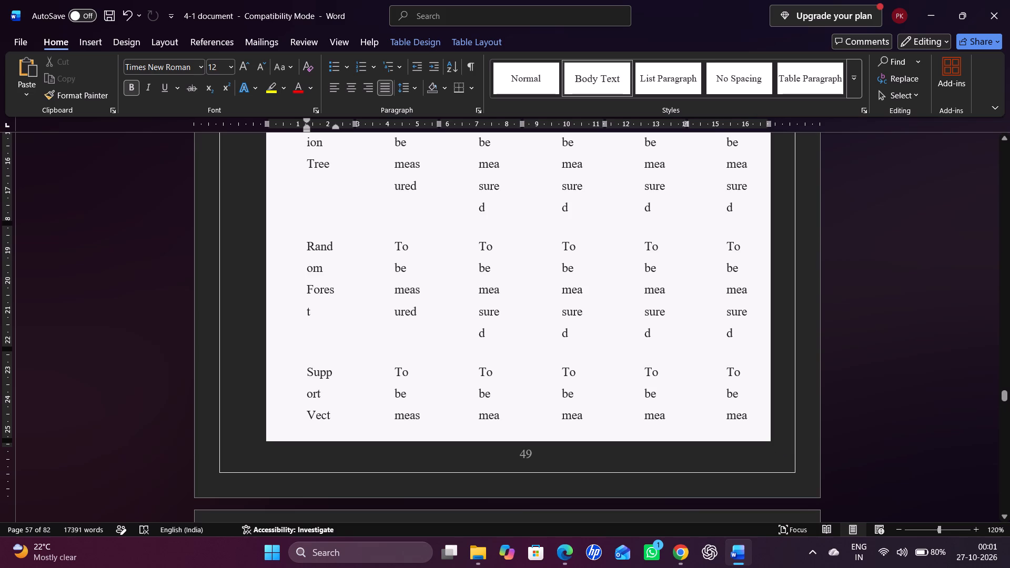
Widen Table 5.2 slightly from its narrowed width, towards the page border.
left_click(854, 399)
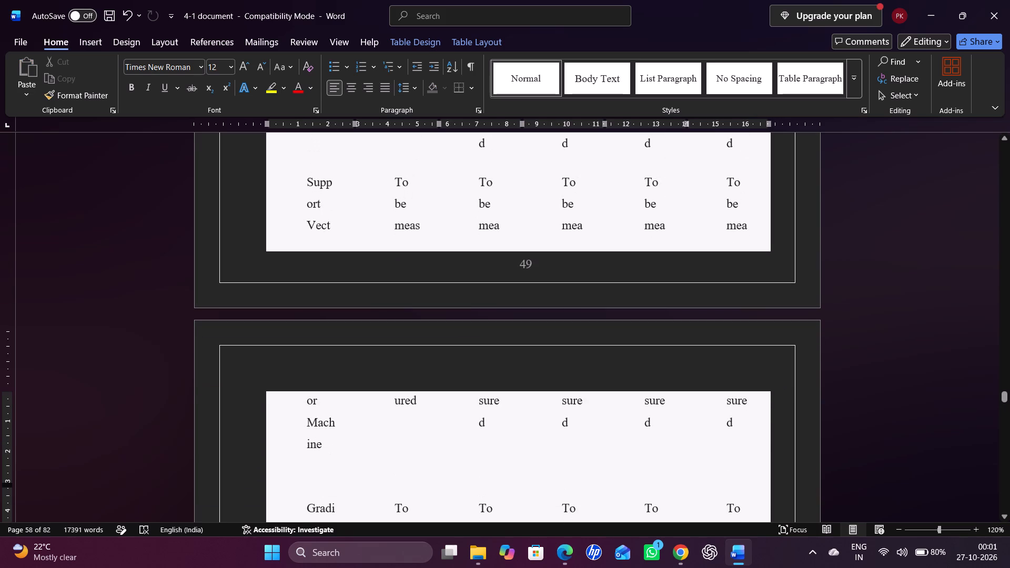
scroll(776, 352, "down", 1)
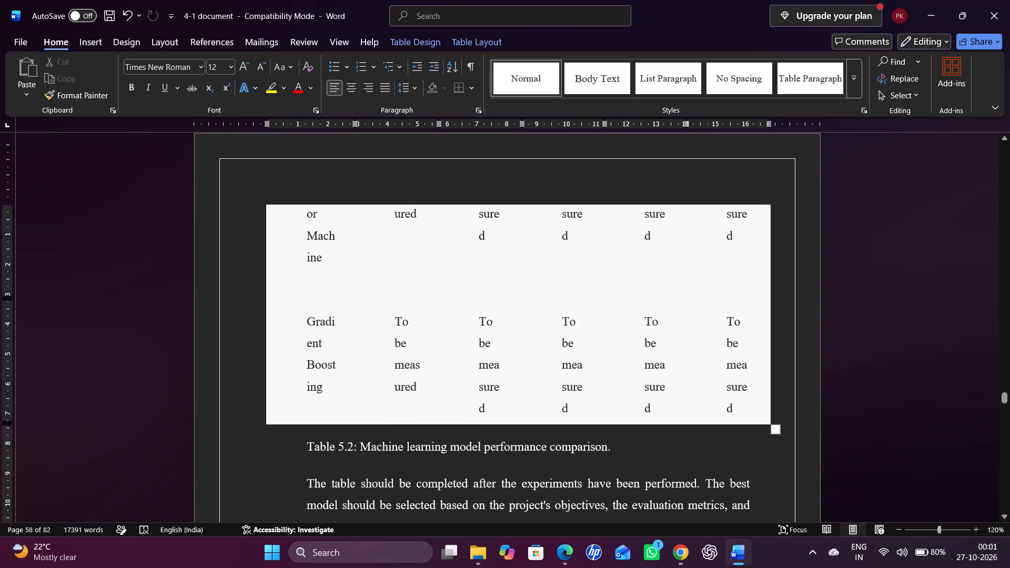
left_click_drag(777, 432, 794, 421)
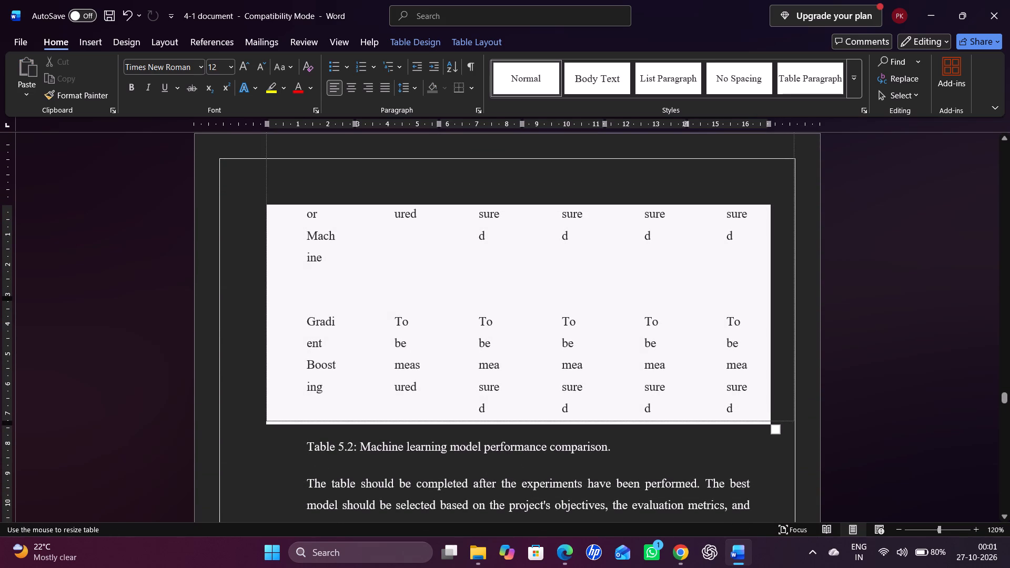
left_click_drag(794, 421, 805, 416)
Narrow the planned test cases table (Table 5.1) to fit inside the page border.
scroll(805, 416, "up", 1)
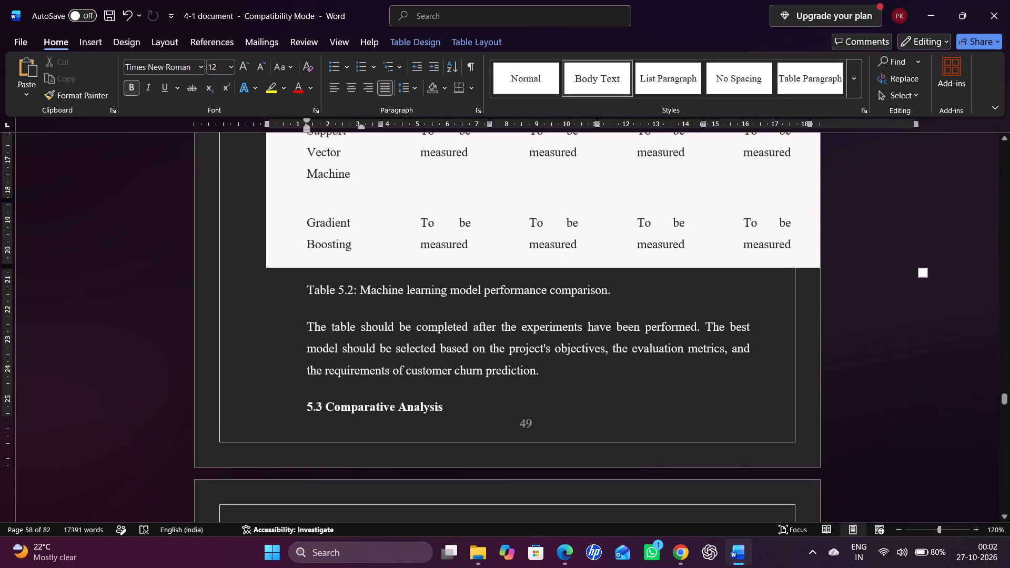
scroll(805, 416, "up", 1)
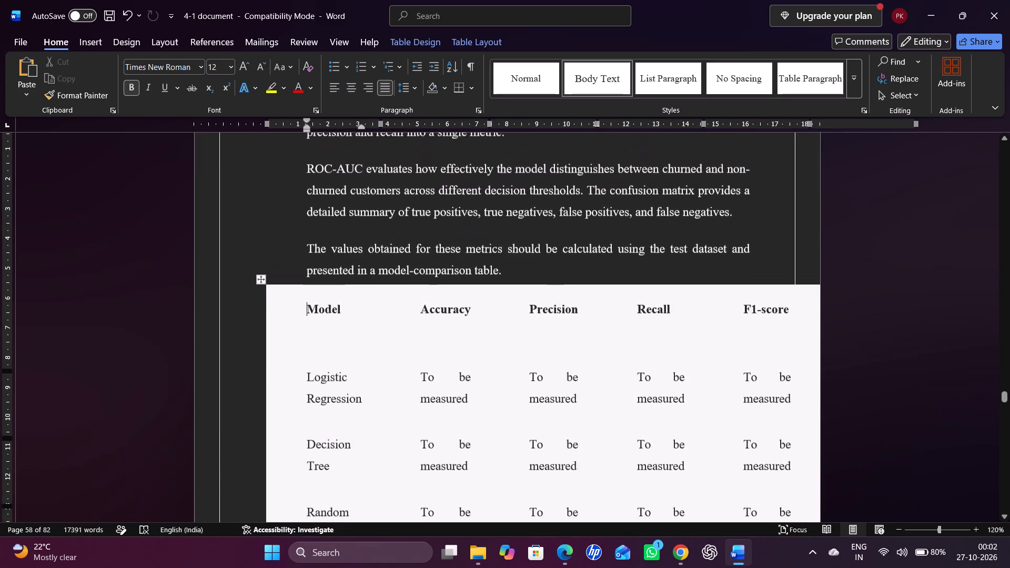
scroll(805, 416, "up", 3)
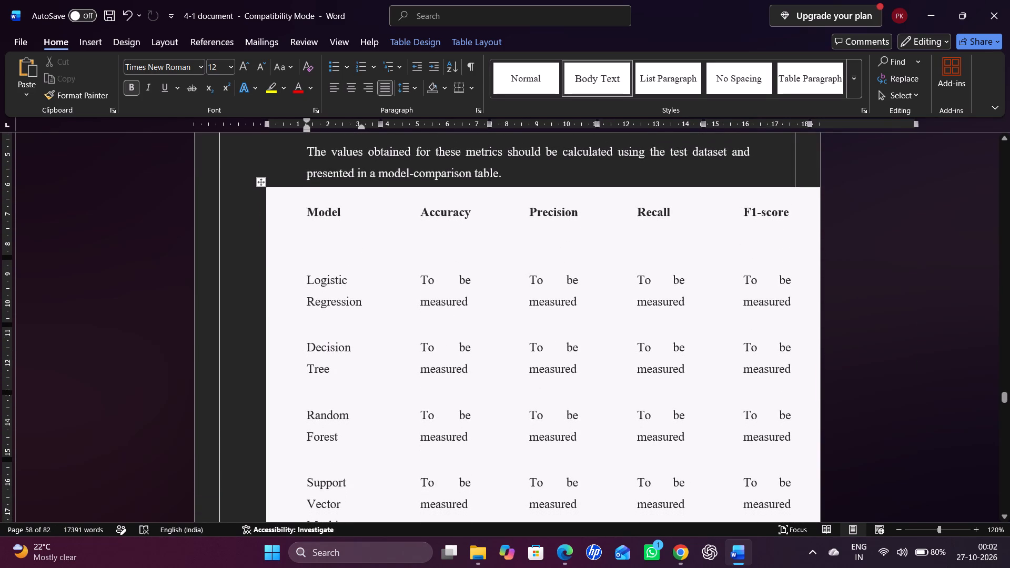
scroll(805, 416, "up", 2)
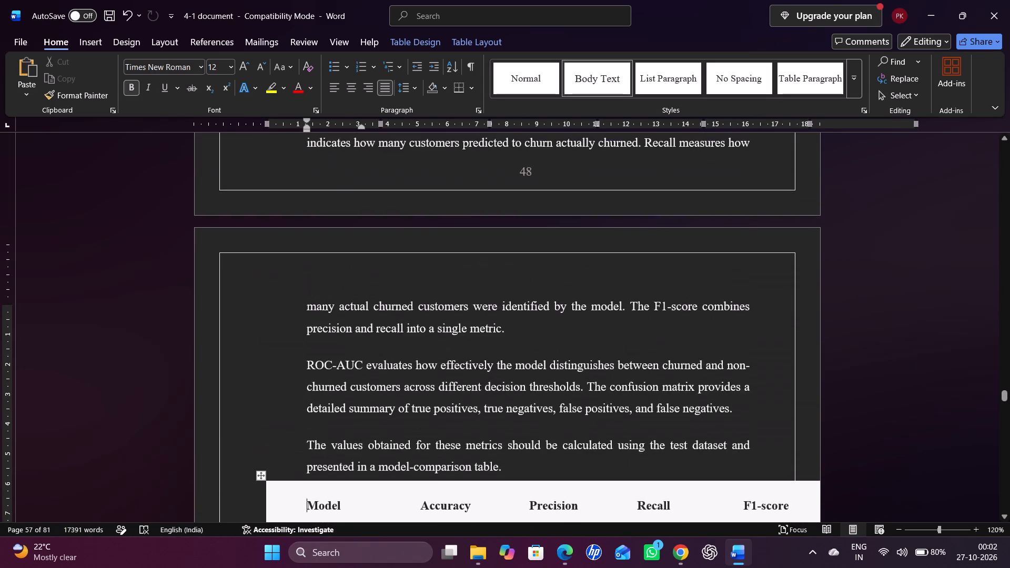
scroll(805, 416, "up", 2)
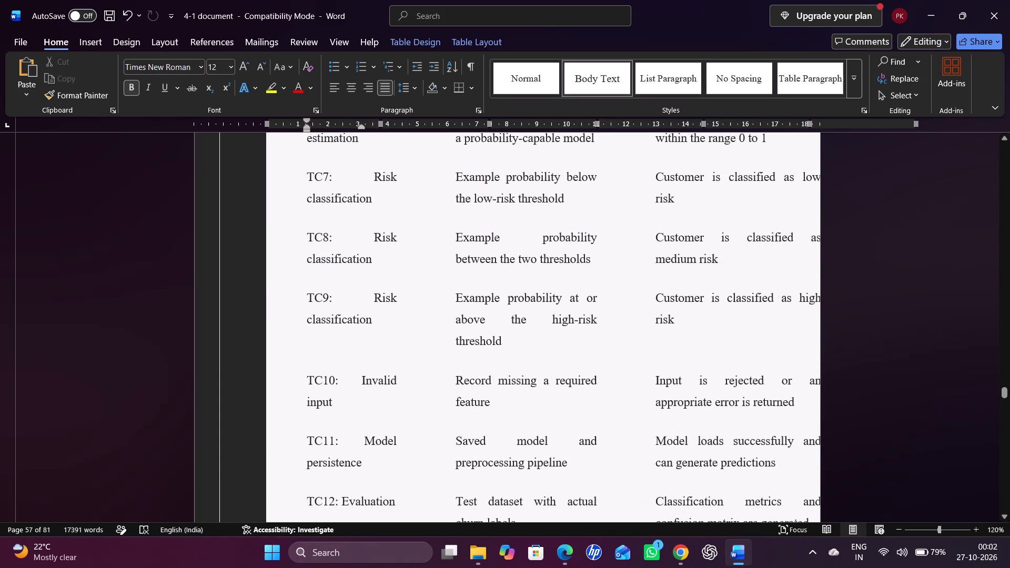
scroll(864, 480, "down", 1)
scroll(872, 397, "up", 1)
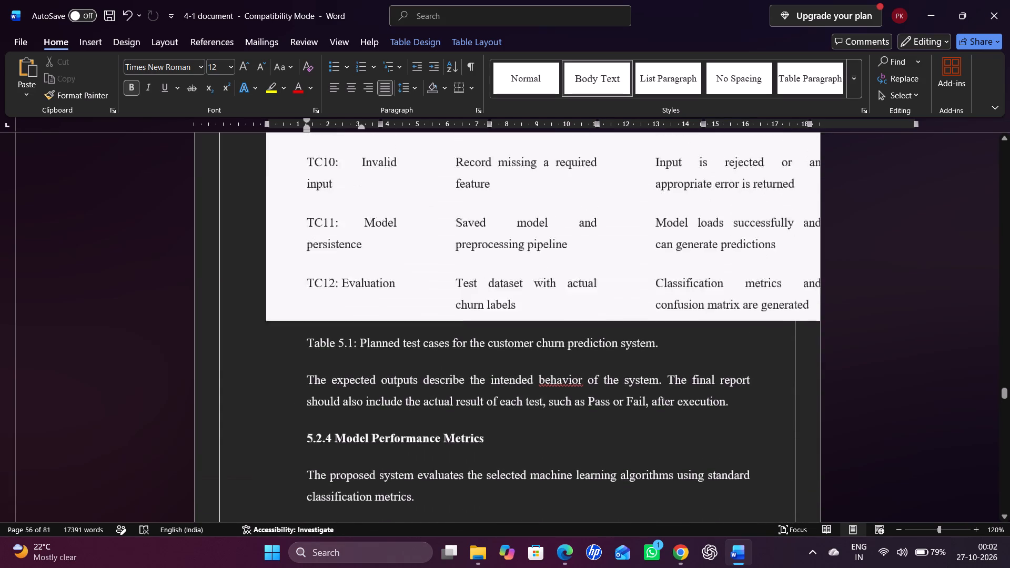
scroll(872, 397, "up", 1)
left_click(868, 363)
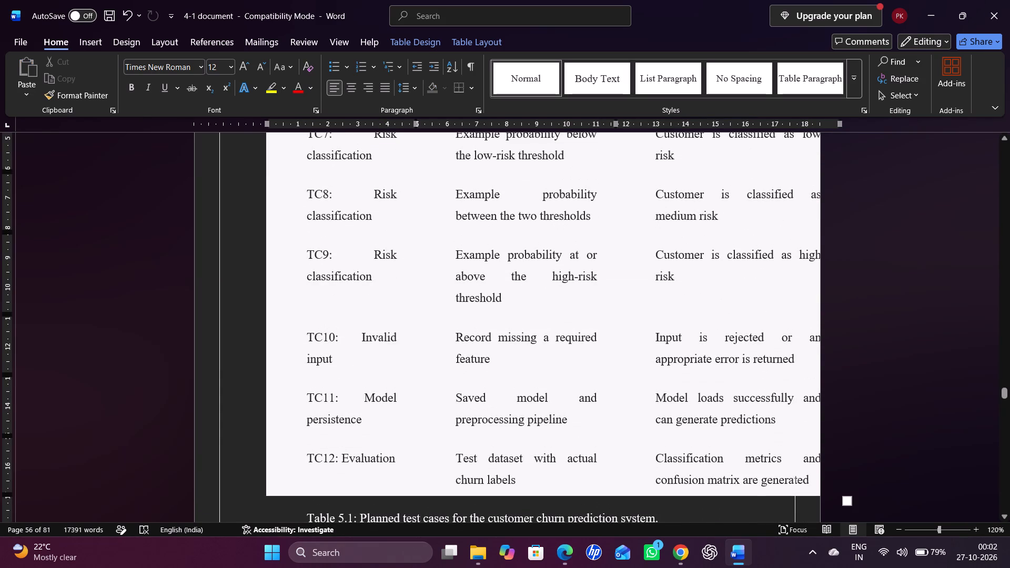
left_click_drag(848, 502, 780, 500)
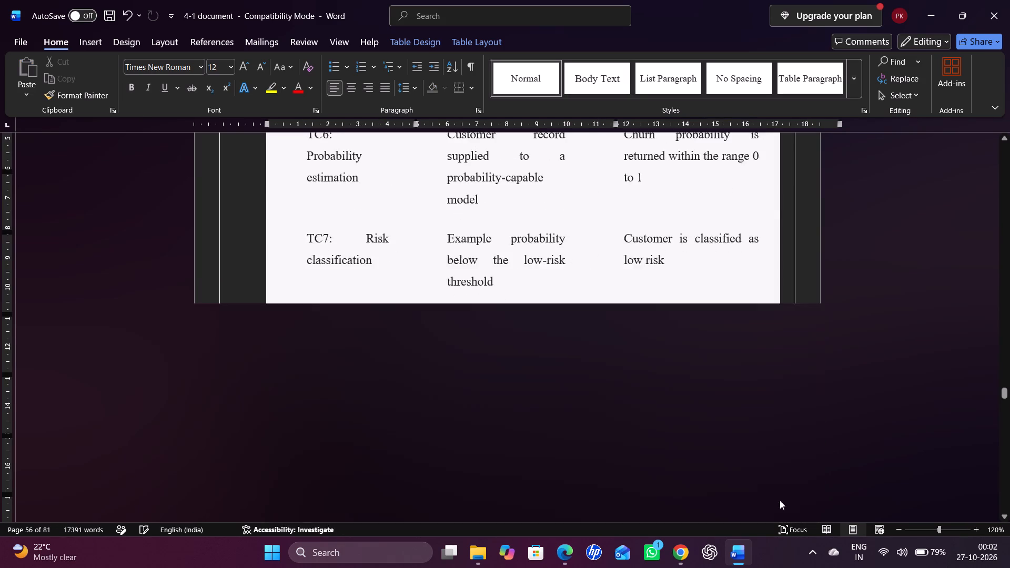
Review the Chapter 5 pages from the chapter title through the testing sections and the test case and model comparison tables.
scroll(685, 441, "up", 2)
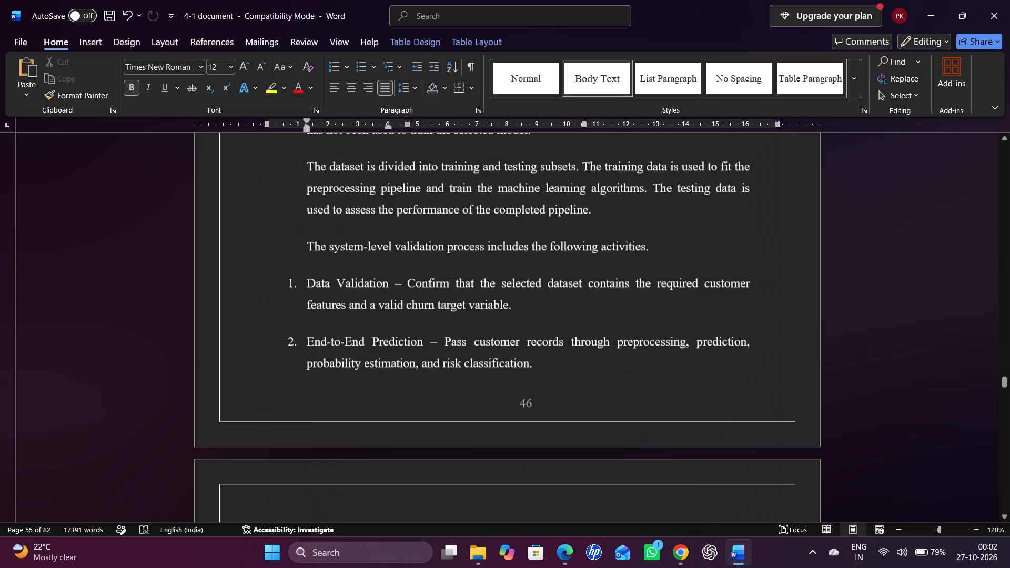
scroll(685, 441, "up", 3)
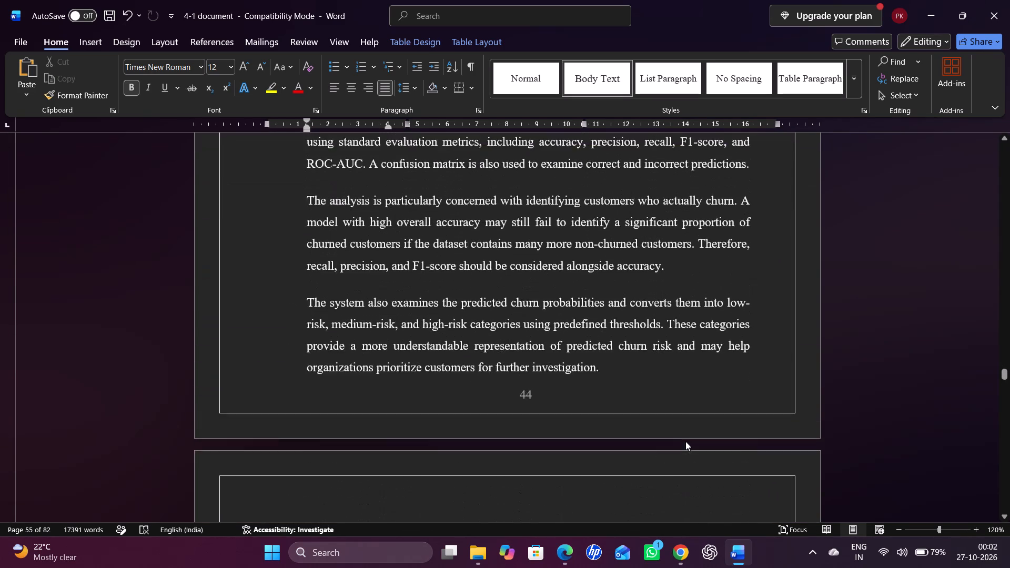
scroll(685, 441, "up", 2)
scroll(685, 441, "down", 1)
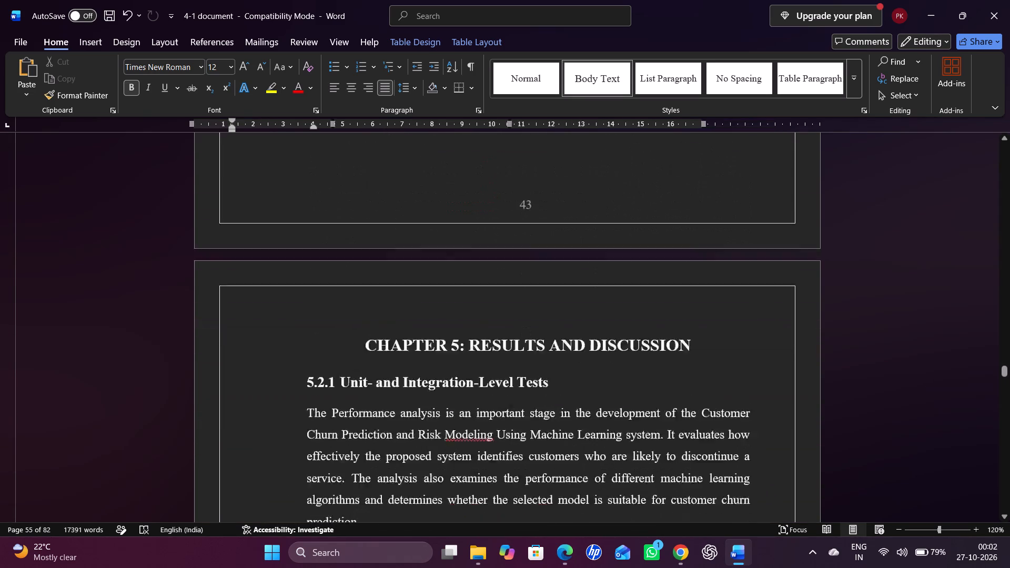
scroll(685, 441, "down", 2)
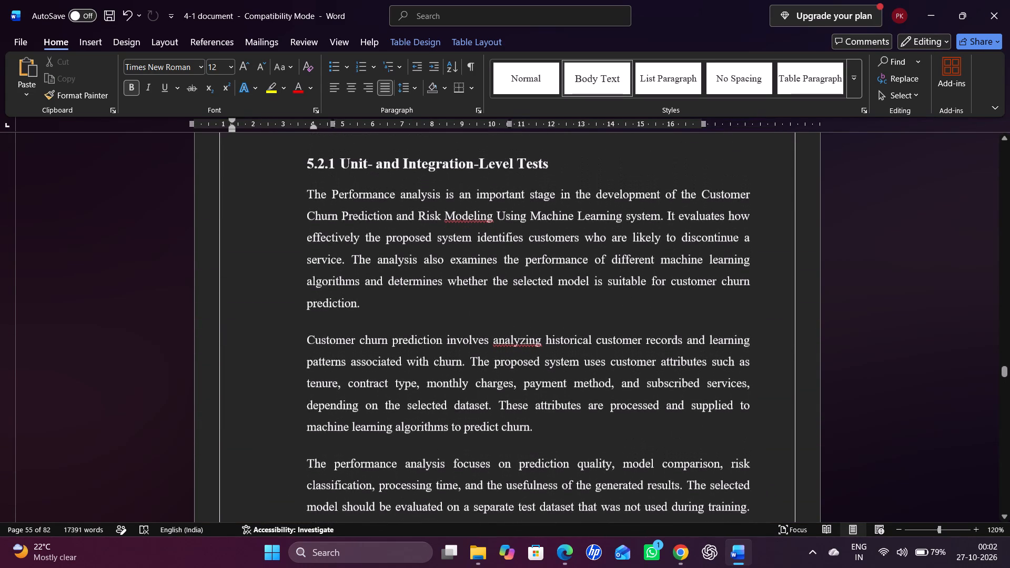
scroll(685, 441, "down", 3)
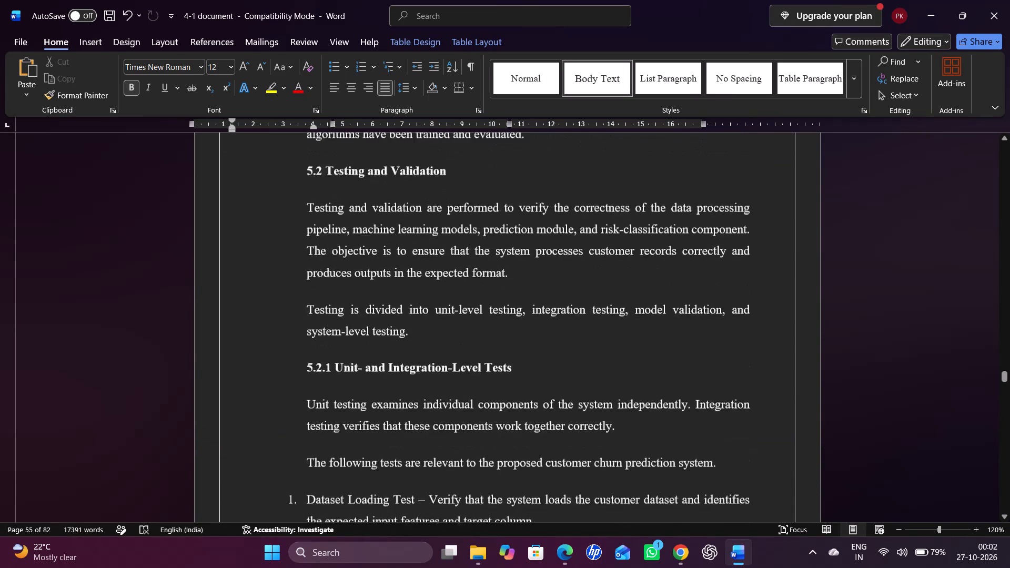
scroll(685, 441, "down", 4)
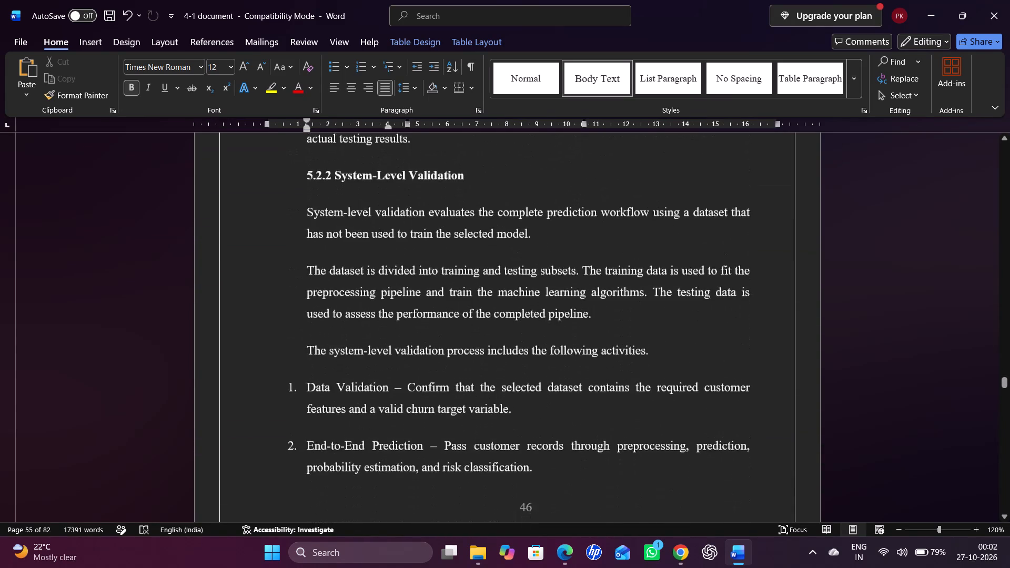
scroll(685, 441, "down", 4)
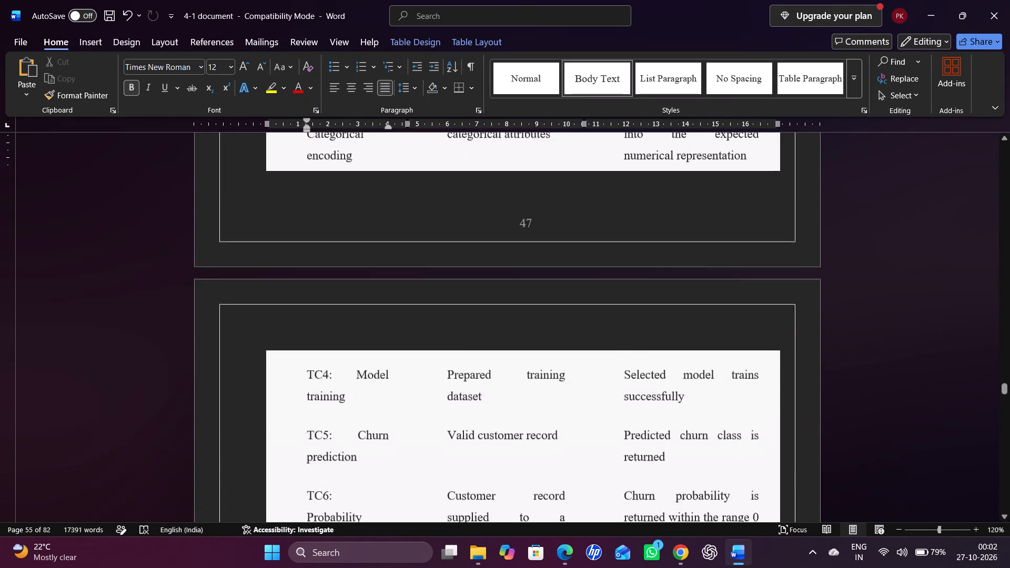
scroll(685, 441, "down", 3)
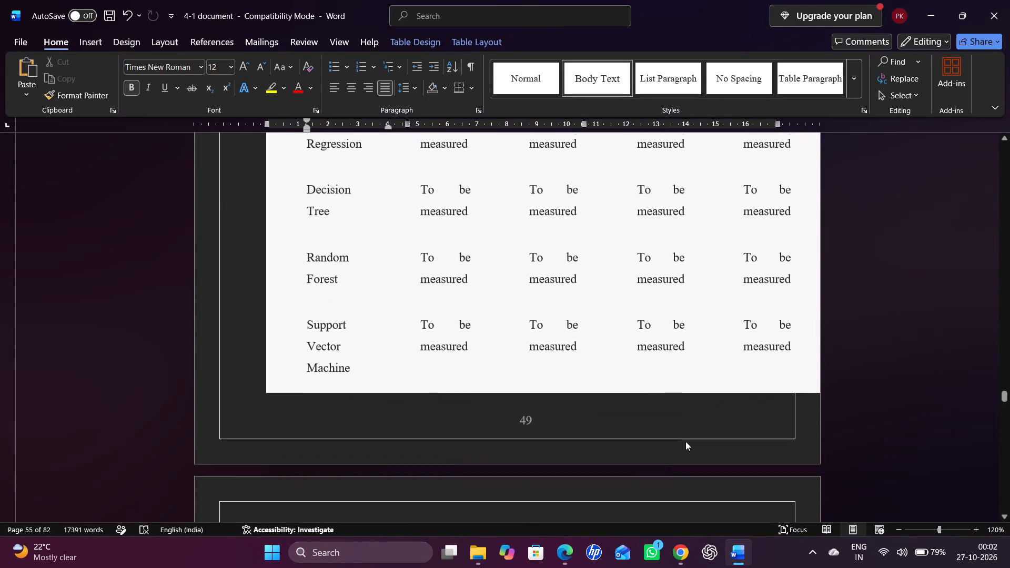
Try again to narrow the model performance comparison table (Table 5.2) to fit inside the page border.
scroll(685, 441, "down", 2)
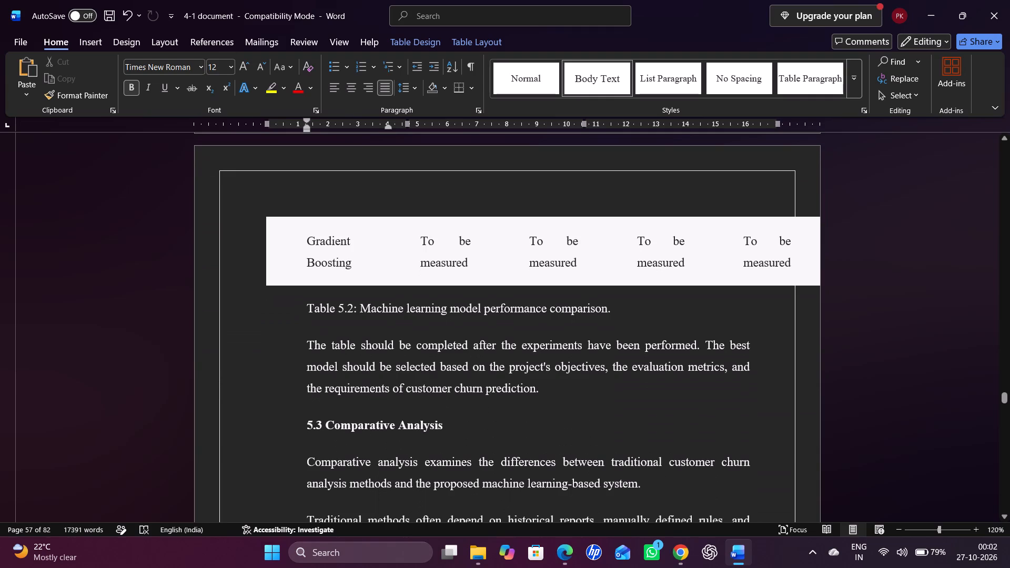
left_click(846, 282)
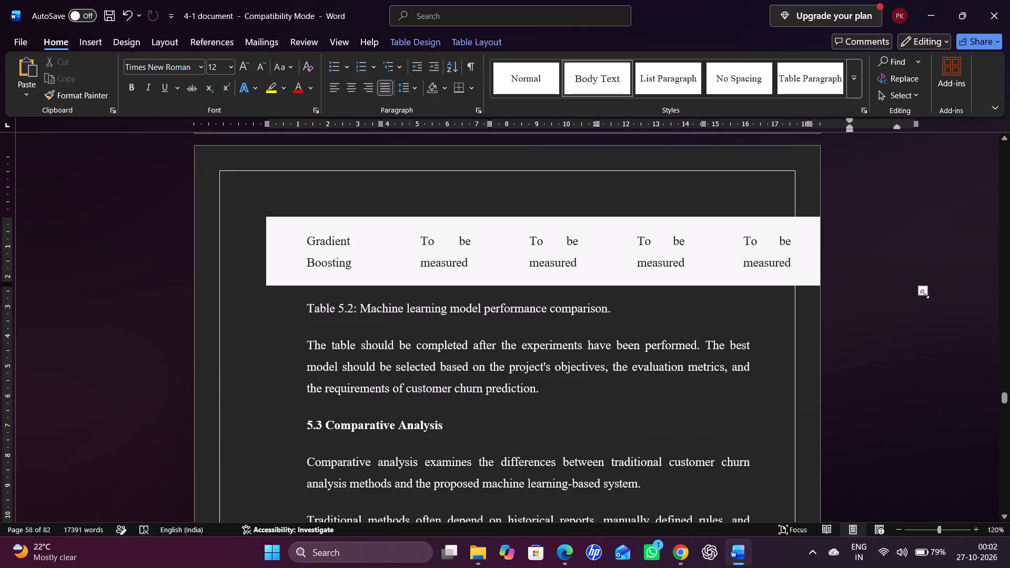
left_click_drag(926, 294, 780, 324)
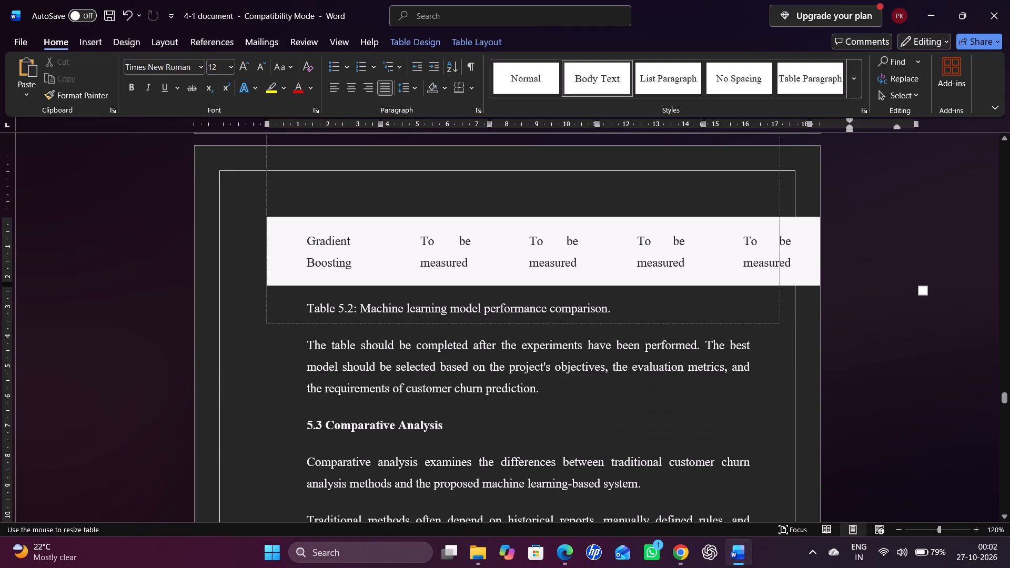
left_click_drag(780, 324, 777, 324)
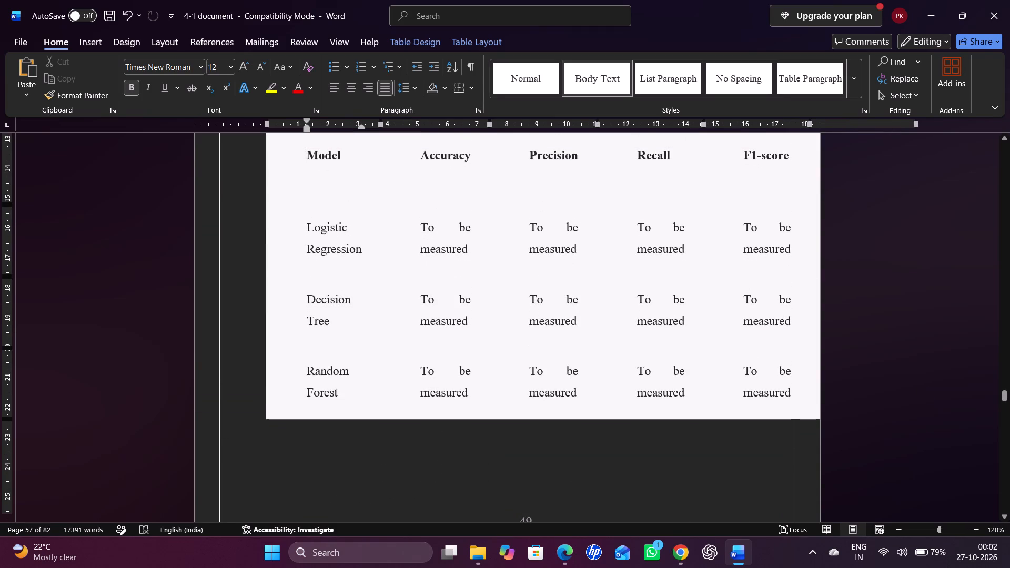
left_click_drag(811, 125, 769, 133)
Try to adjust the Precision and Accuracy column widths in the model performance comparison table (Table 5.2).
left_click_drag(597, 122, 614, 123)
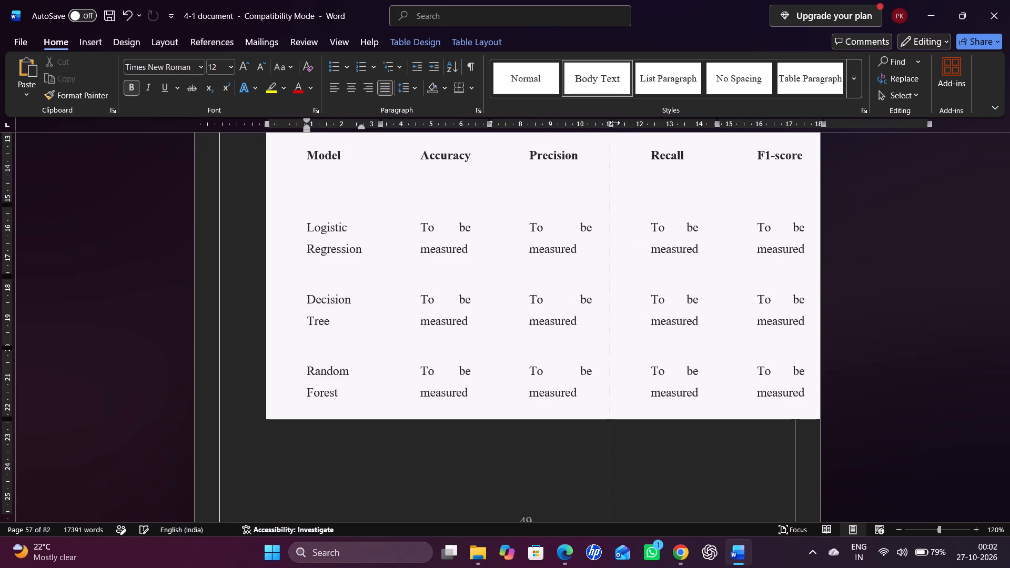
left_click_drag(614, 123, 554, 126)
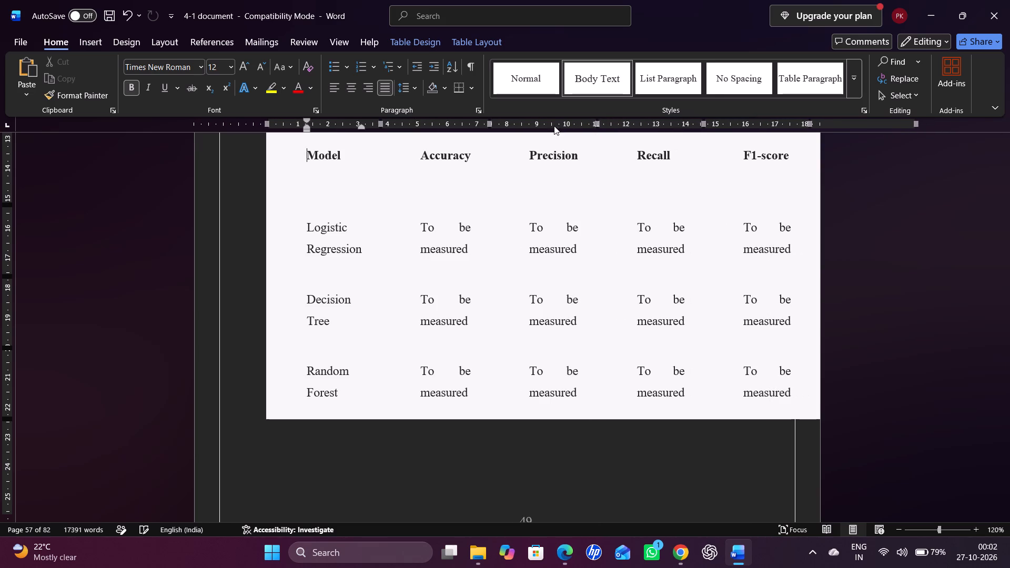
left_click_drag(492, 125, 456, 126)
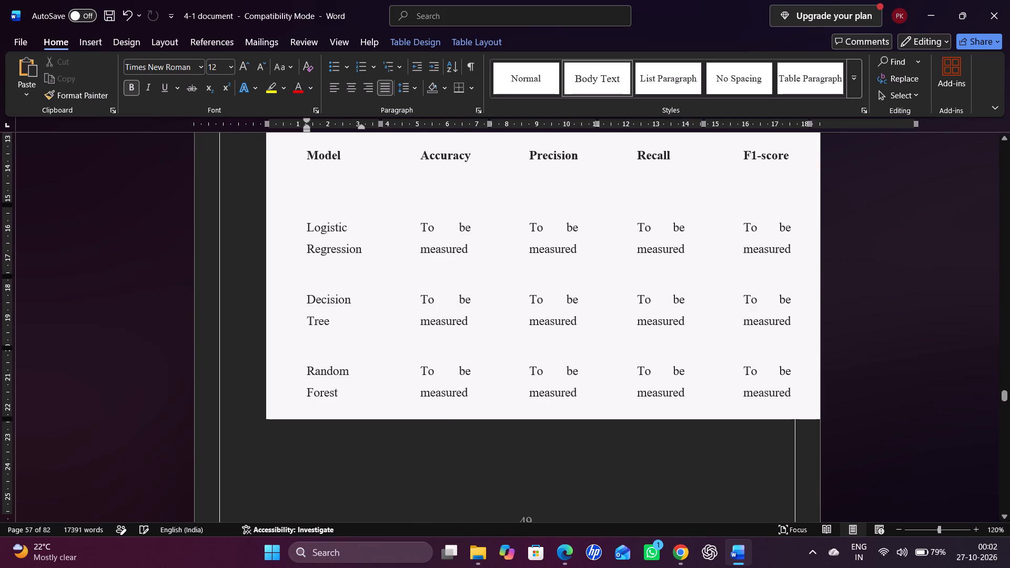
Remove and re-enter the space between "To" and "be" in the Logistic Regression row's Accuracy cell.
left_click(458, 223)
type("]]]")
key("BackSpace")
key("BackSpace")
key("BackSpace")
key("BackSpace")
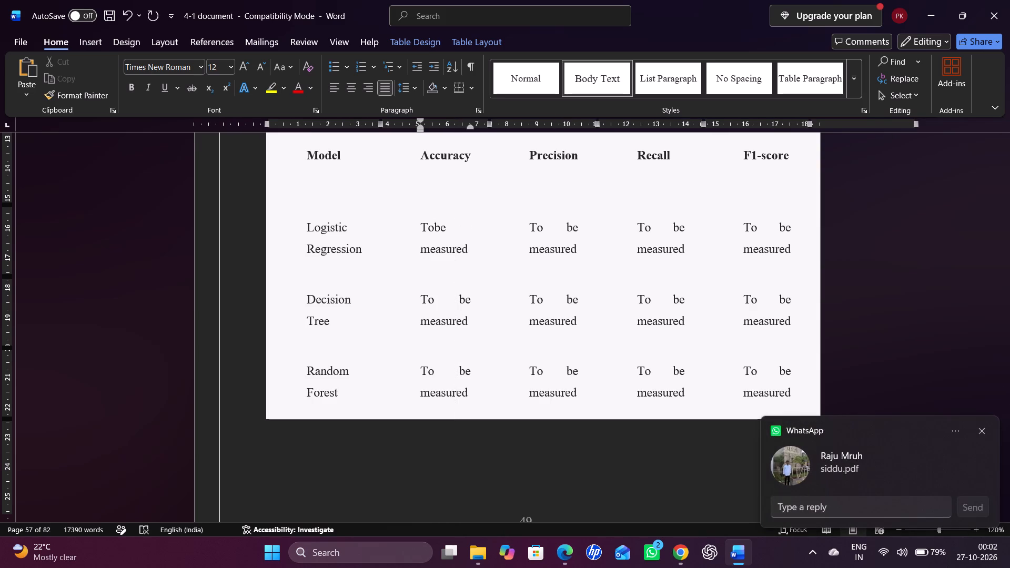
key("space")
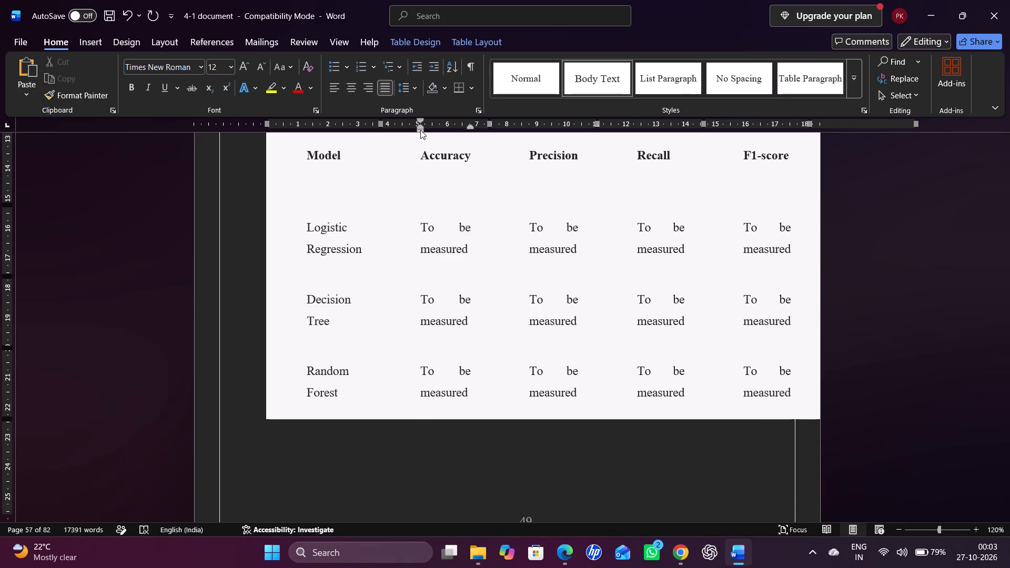
Shift the left indent of the Logistic Regression row's Accuracy cell slightly outward and its right indent slightly inward.
left_click_drag(420, 130, 415, 132)
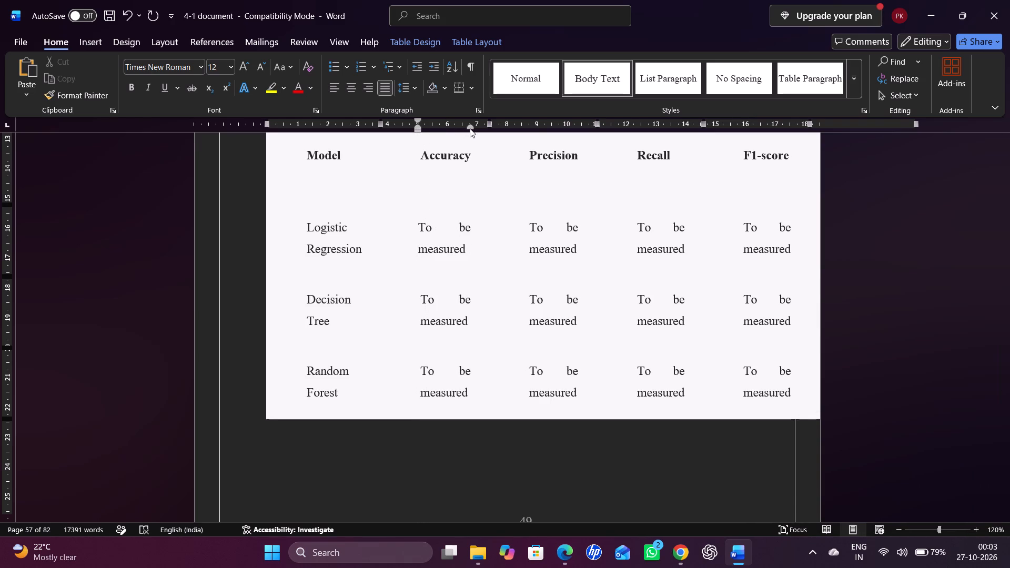
left_click_drag(470, 126, 453, 126)
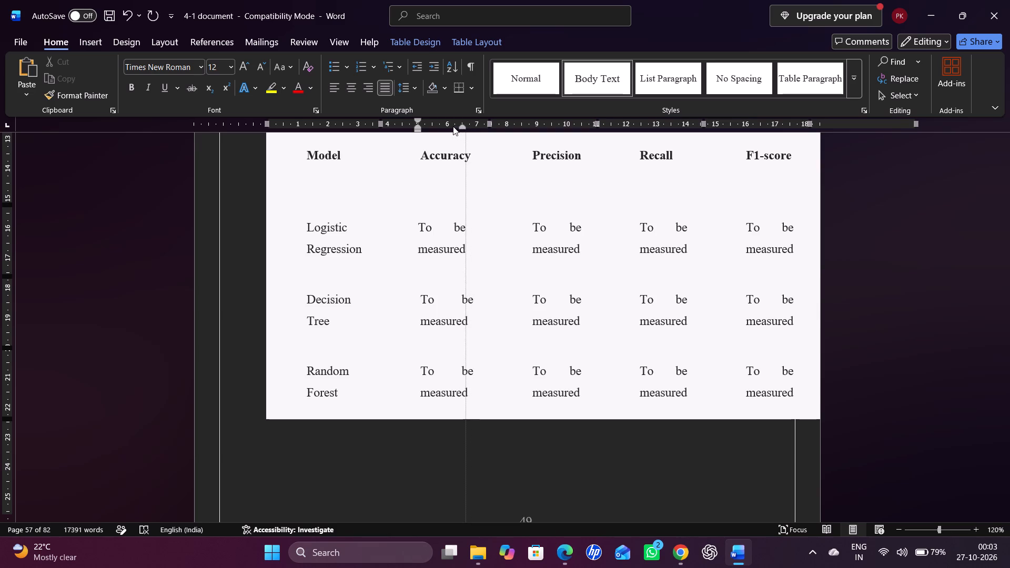
left_click_drag(453, 126, 442, 127)
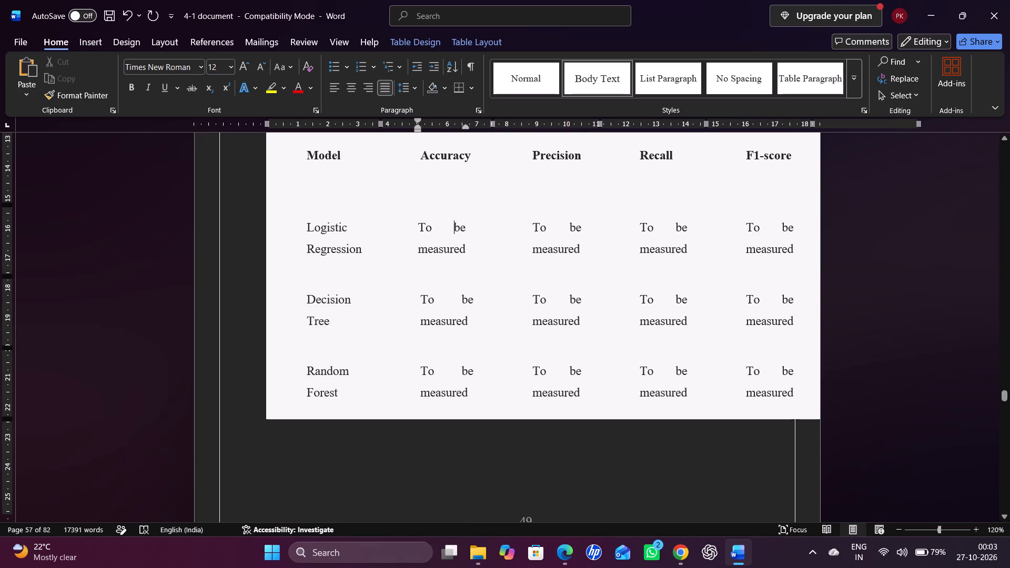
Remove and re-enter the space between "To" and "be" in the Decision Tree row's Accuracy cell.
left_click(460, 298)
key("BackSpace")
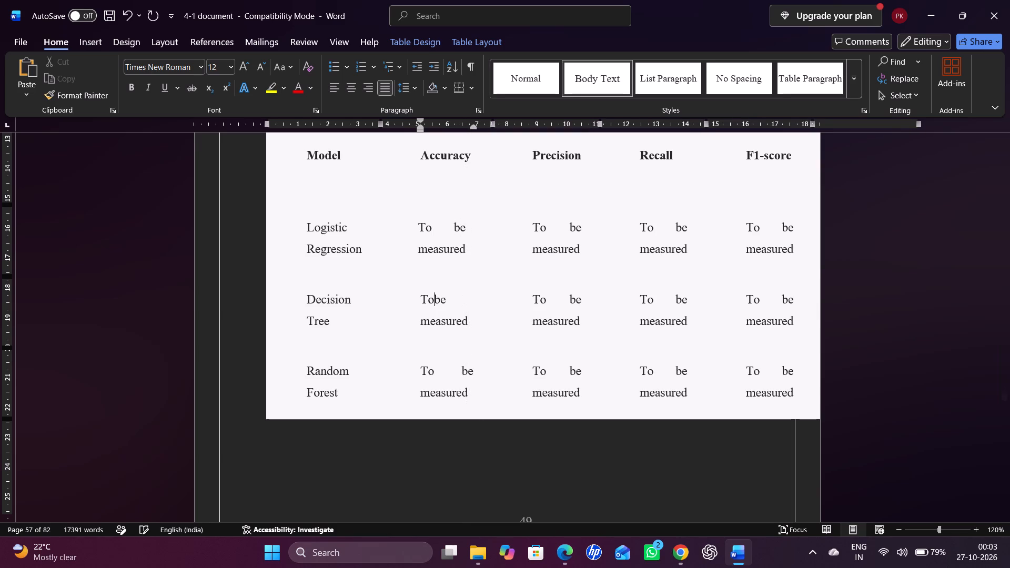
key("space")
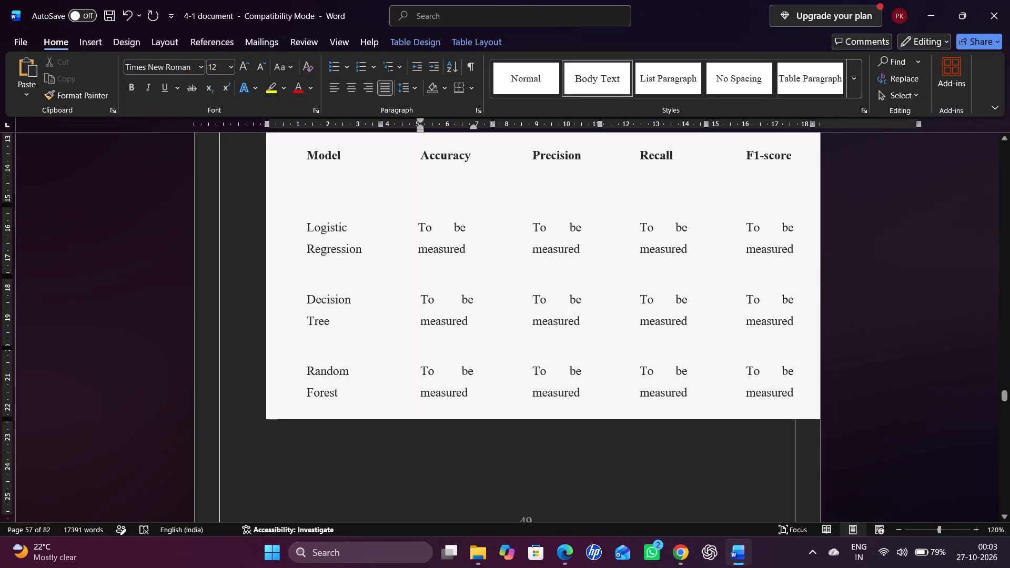
Adjust the right indent of the Decision Tree accuracy entry in Table 5.2 to shorten its text line.
left_click_drag(474, 128, 467, 129)
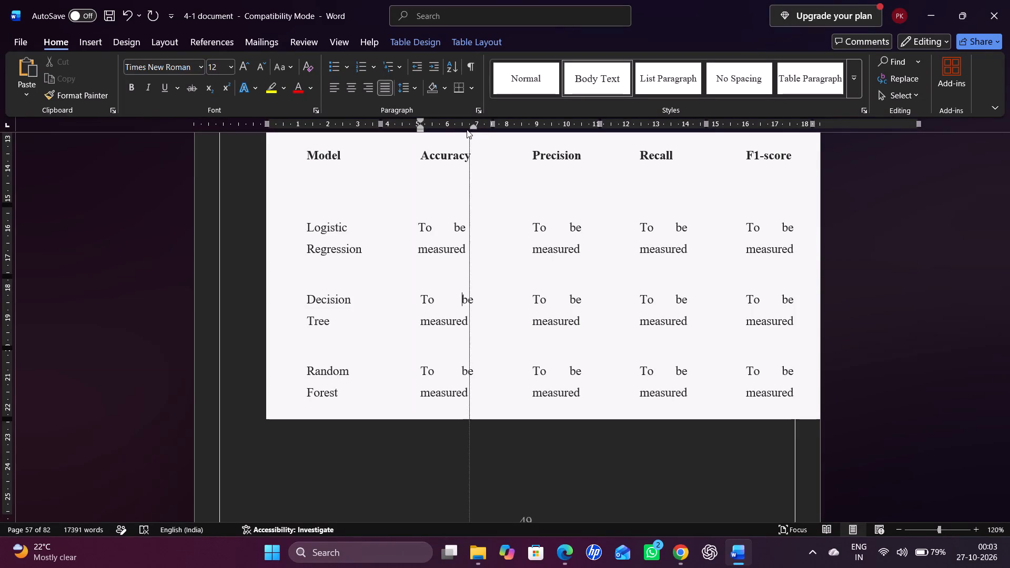
left_click_drag(467, 129, 455, 133)
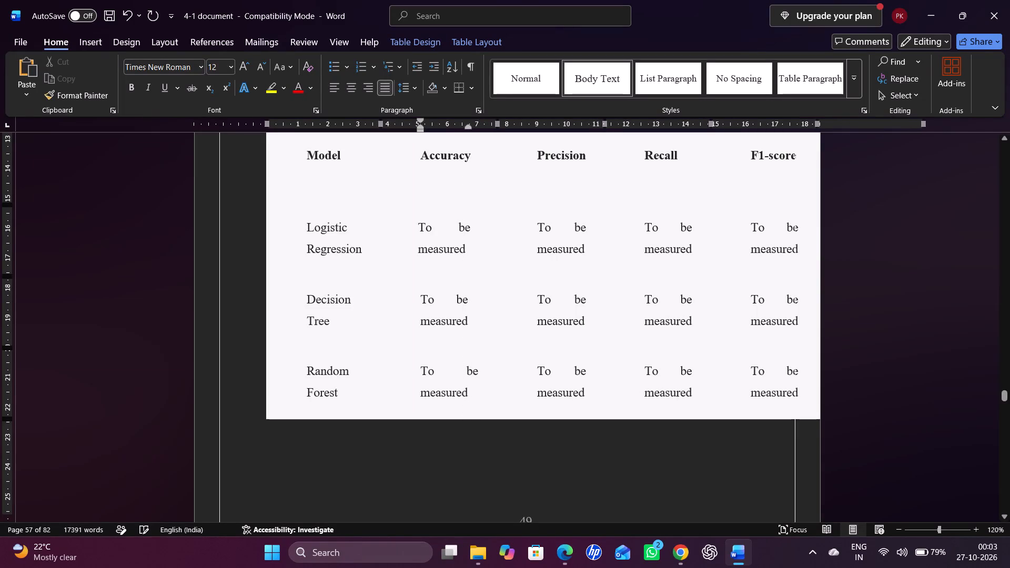
Review the pages following Table 5.2, from 5.3 Comparative Analysis through section 5.4.2, checking how the text and tables fit.
scroll(695, 450, "down", 1)
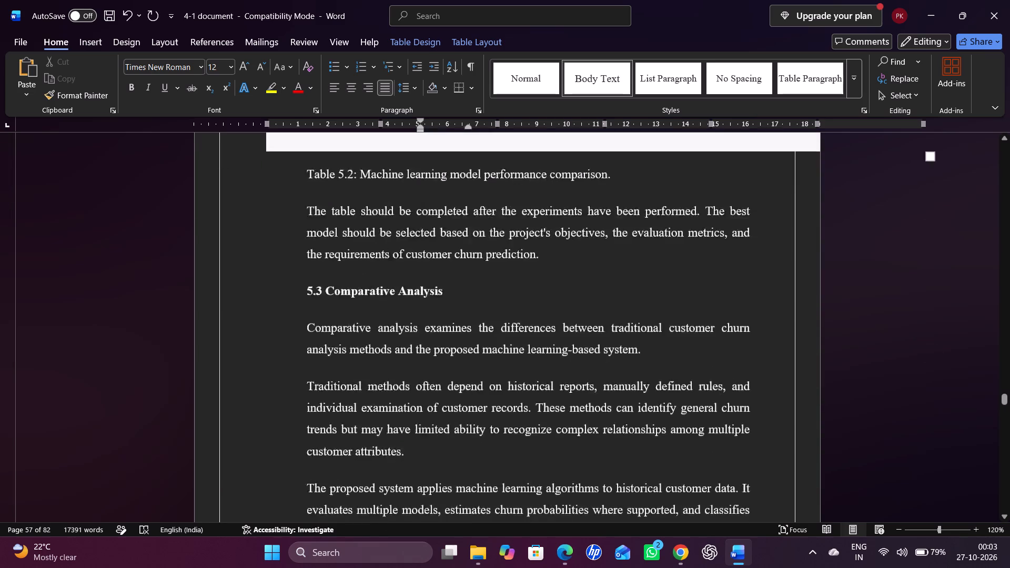
scroll(695, 450, "down", 4)
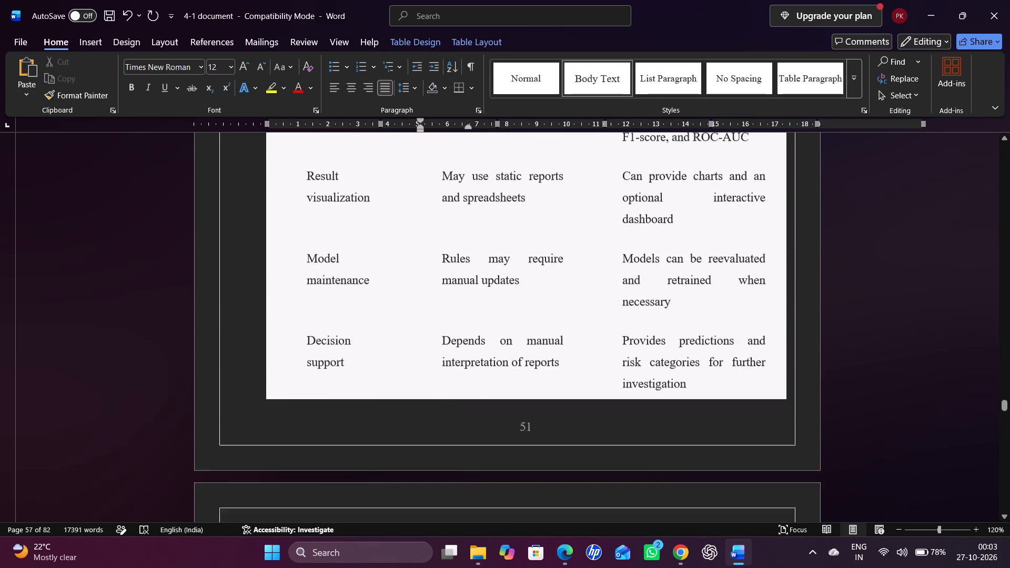
scroll(695, 450, "down", 4)
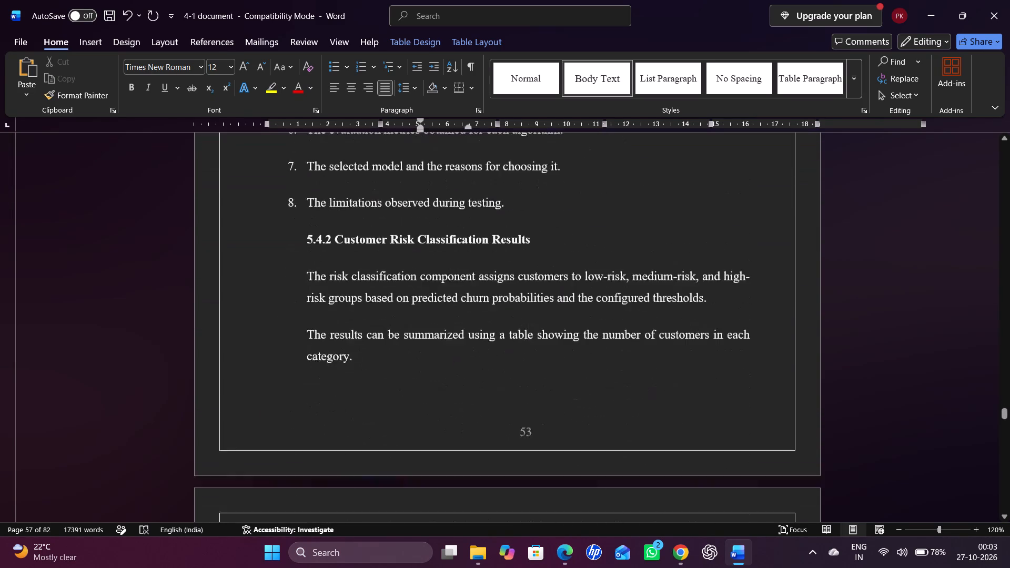
Review the rest of Chapter 5 from section 5.4.2 onward, the leftover screenshot pages, and Chapter 6 through the 6.2 Limitations table.
scroll(695, 450, "down", 3)
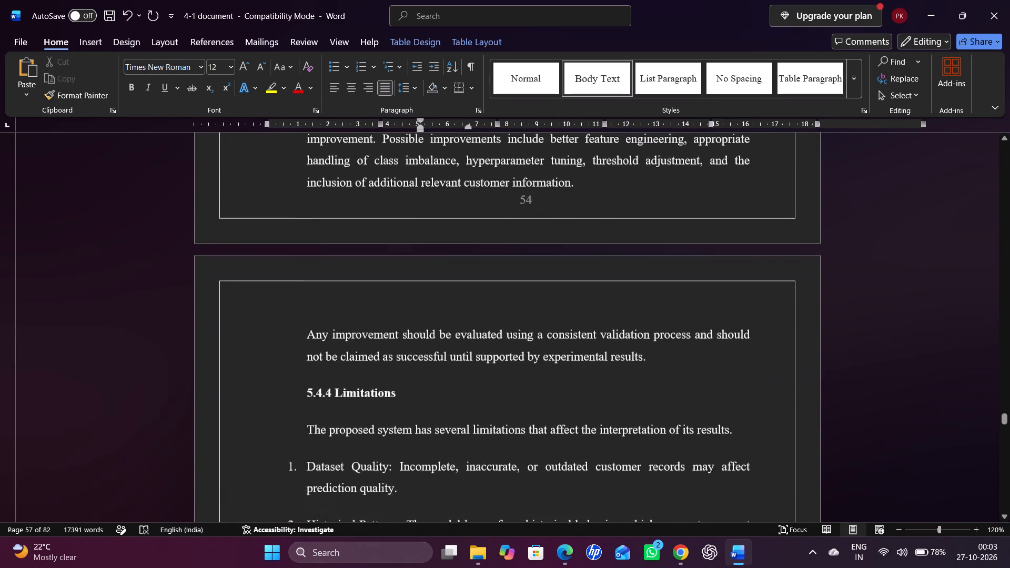
scroll(695, 450, "down", 3)
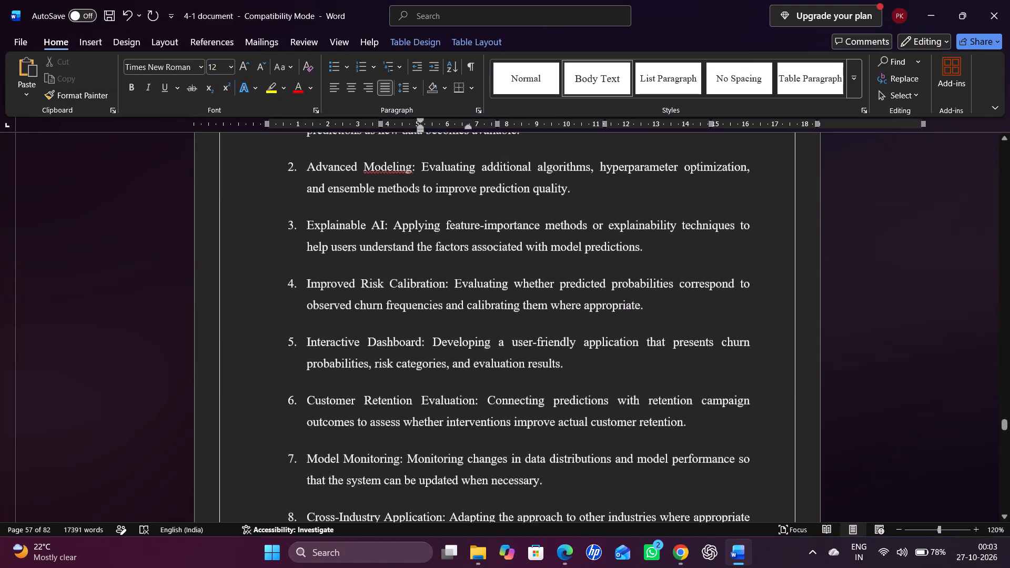
scroll(695, 450, "down", 4)
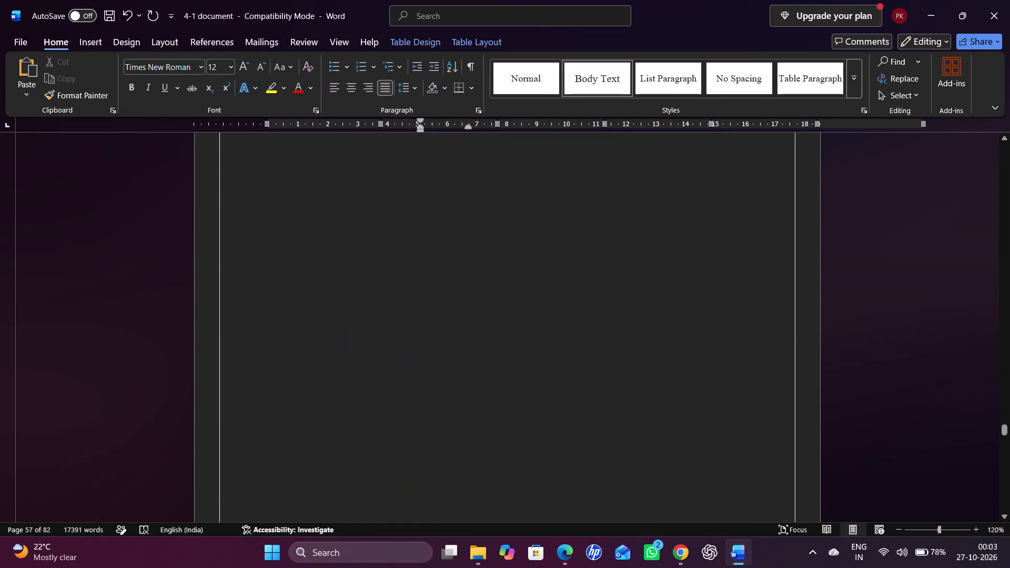
scroll(695, 450, "down", 1)
scroll(695, 450, "up", 1)
scroll(695, 450, "down", 2)
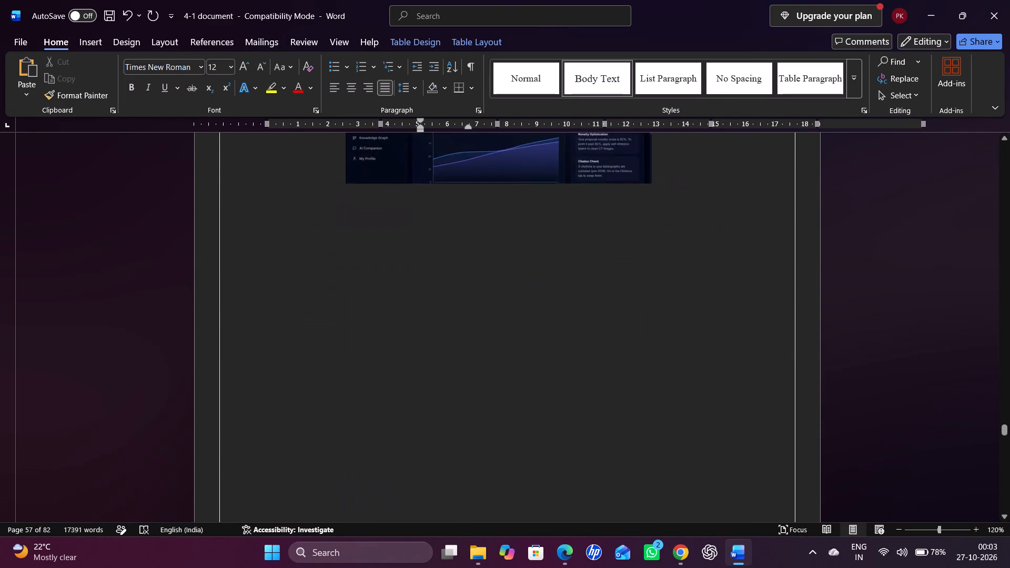
scroll(695, 450, "down", 5)
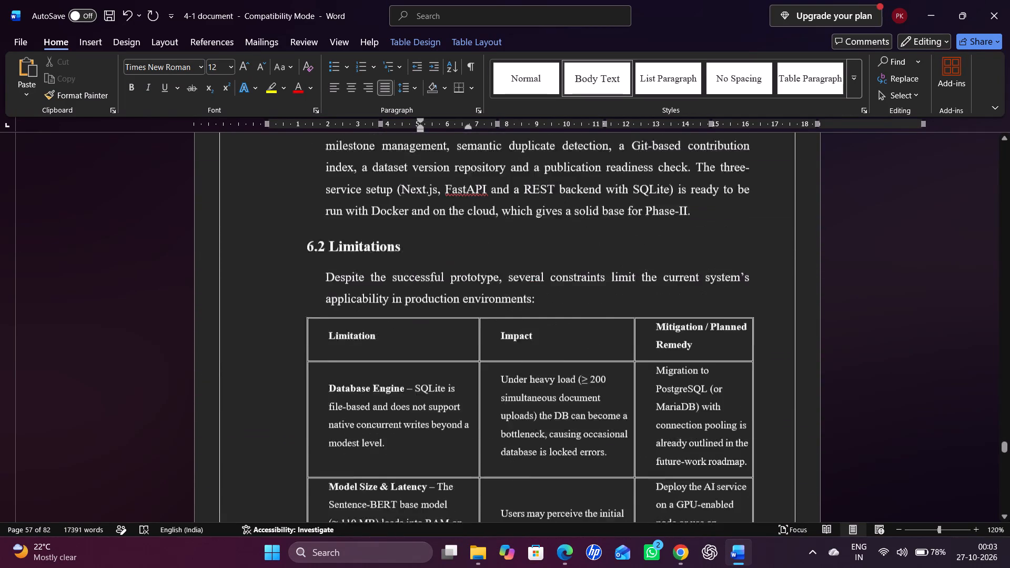
scroll(695, 450, "down", 1)
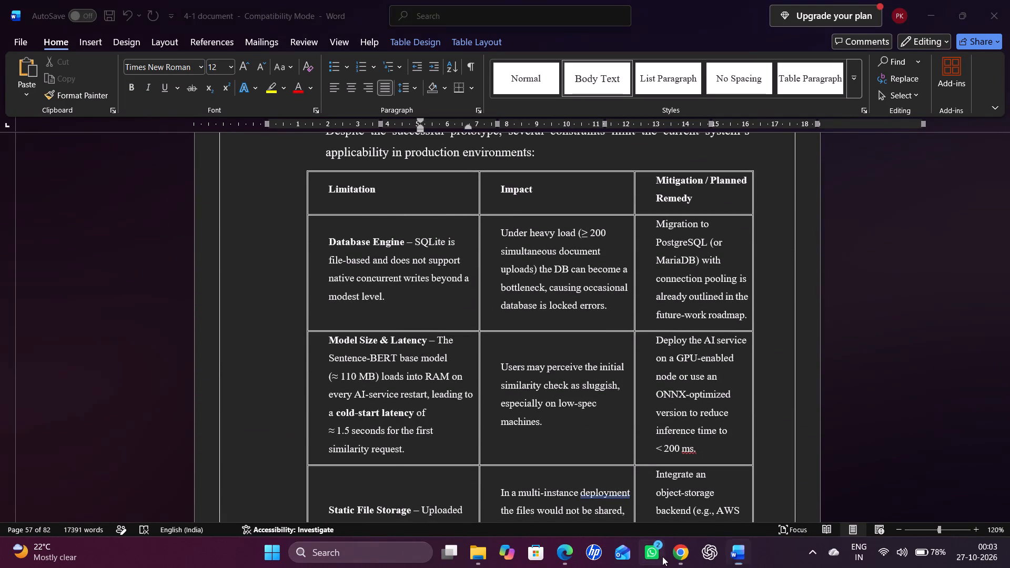
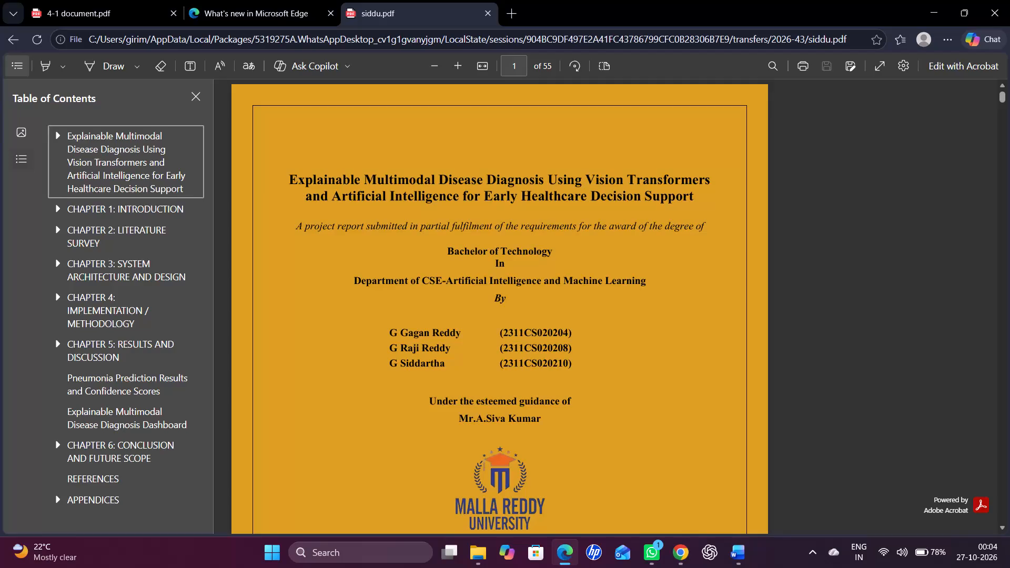
Hide the PDF outline and review the sample report siddu.pdf's front pages, from the title page and certificate through the declaration and acknowledgement.
left_click(195, 97)
scroll(383, 258, "down", 3)
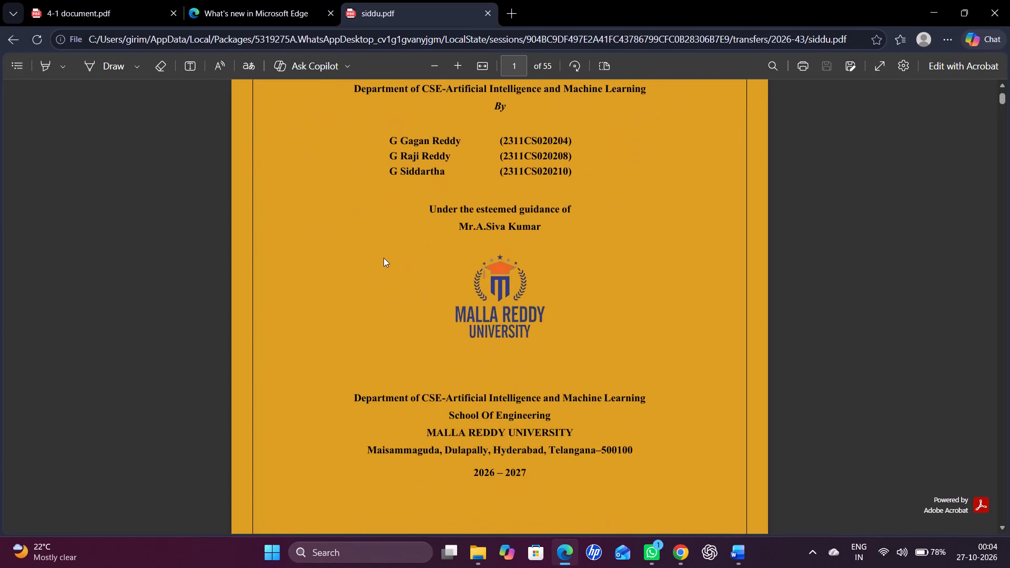
scroll(383, 258, "down", 3)
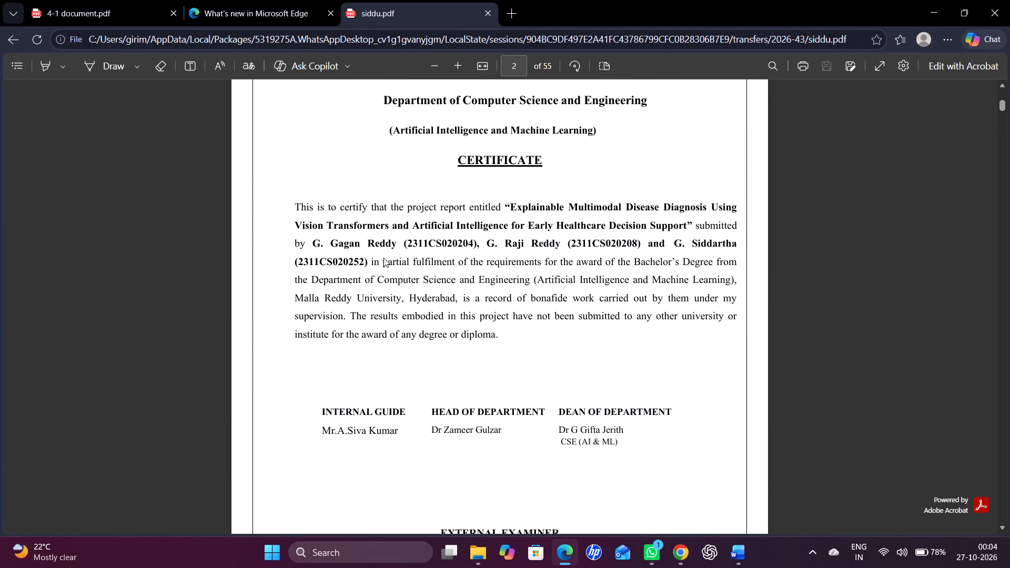
scroll(383, 258, "down", 1)
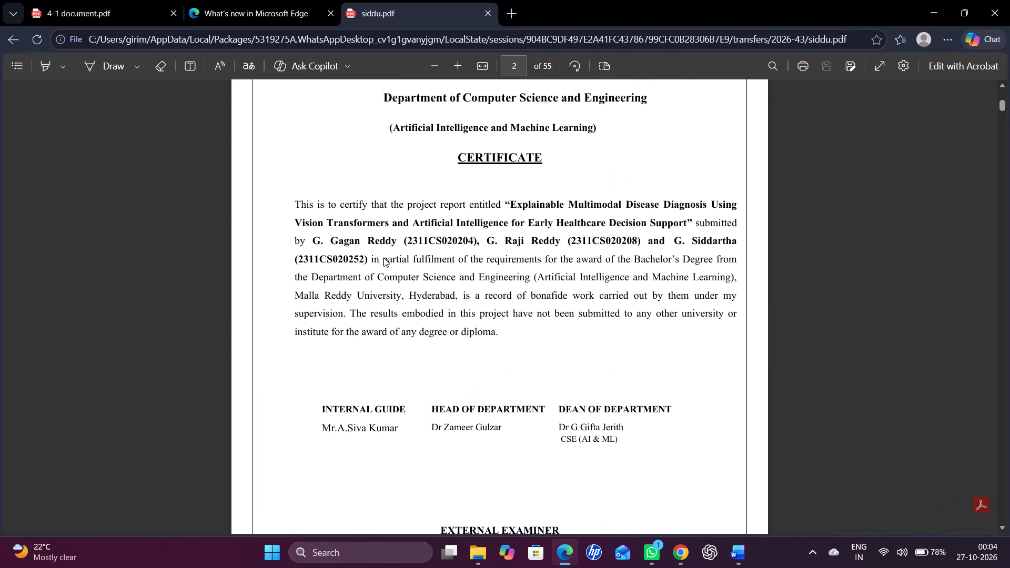
scroll(383, 258, "down", 1)
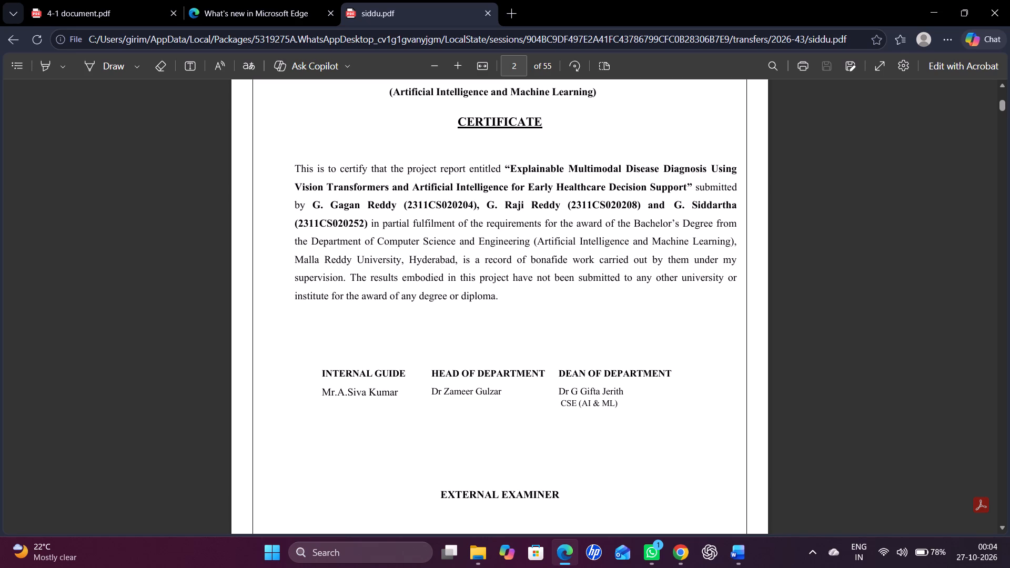
scroll(368, 228, "down", 2)
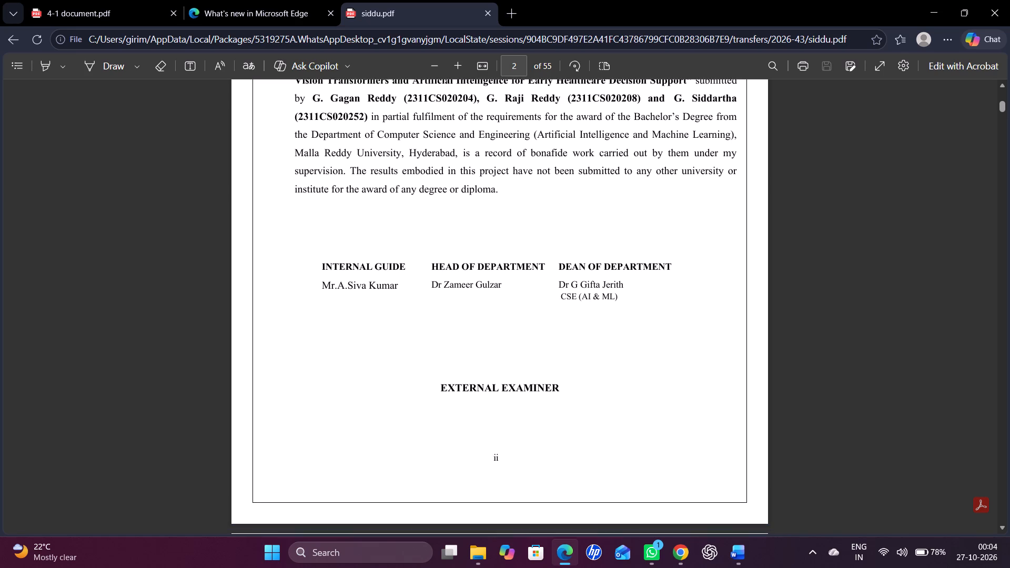
scroll(368, 228, "down", 4)
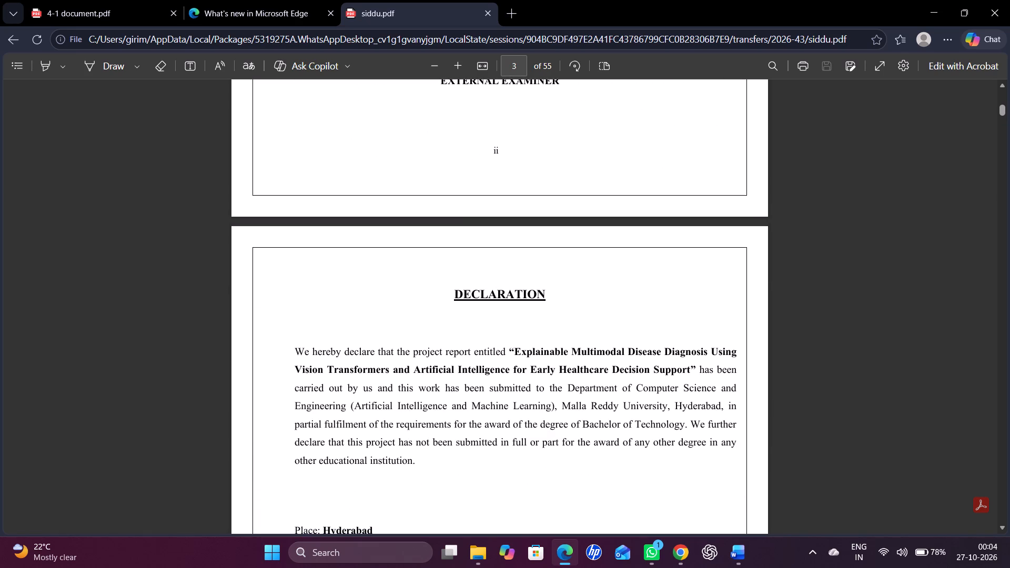
scroll(368, 228, "down", 3)
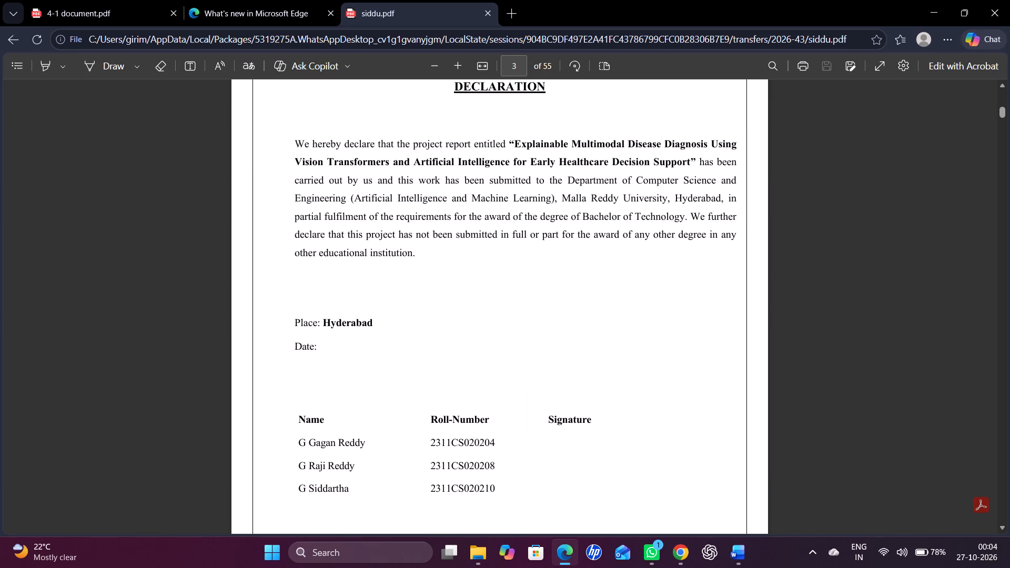
scroll(368, 228, "down", 6)
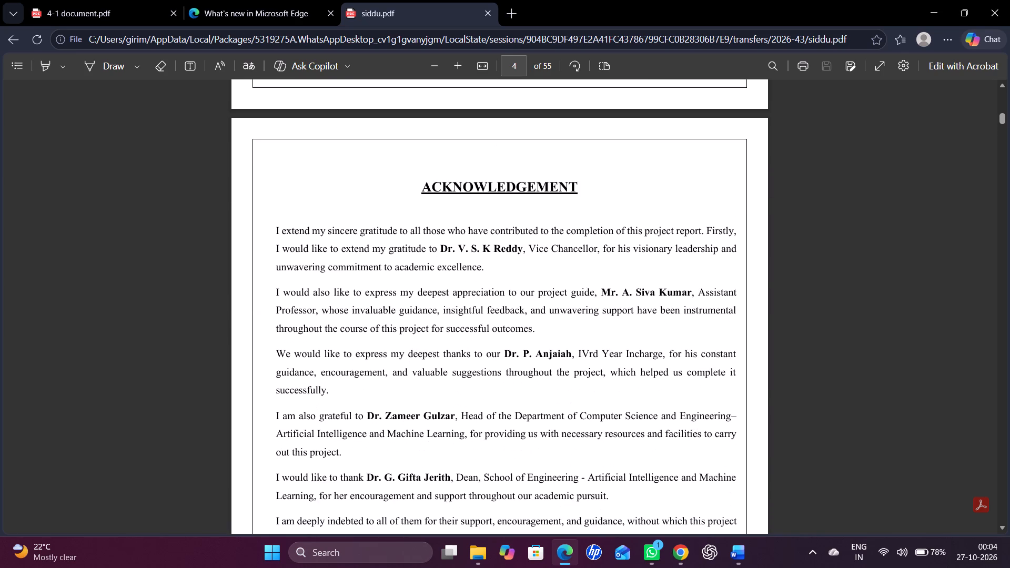
scroll(368, 228, "down", 6)
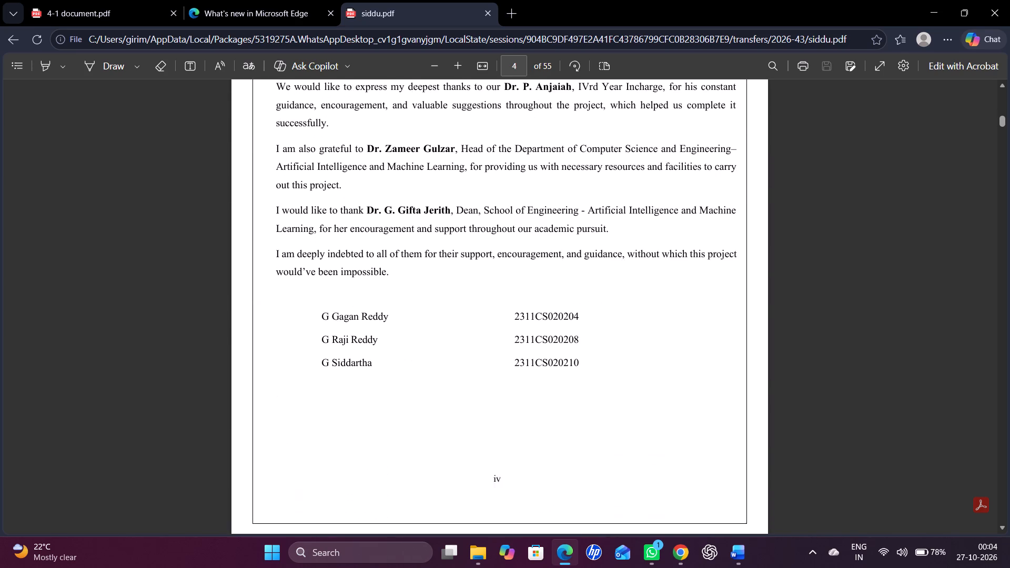
scroll(368, 228, "down", 4)
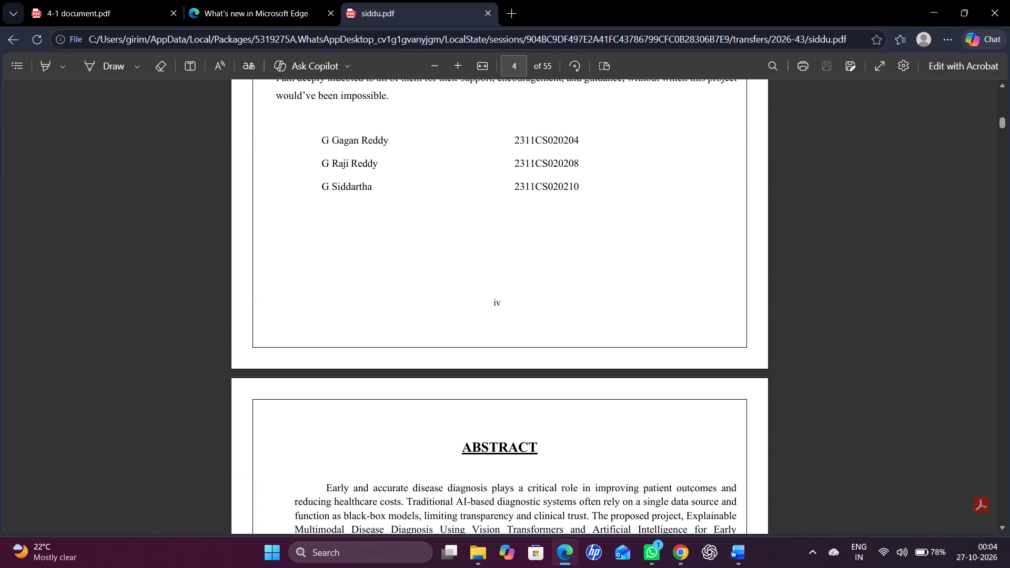
Review the sample report's abstract, contents pages, list of figures and list of tables.
scroll(368, 228, "down", 2)
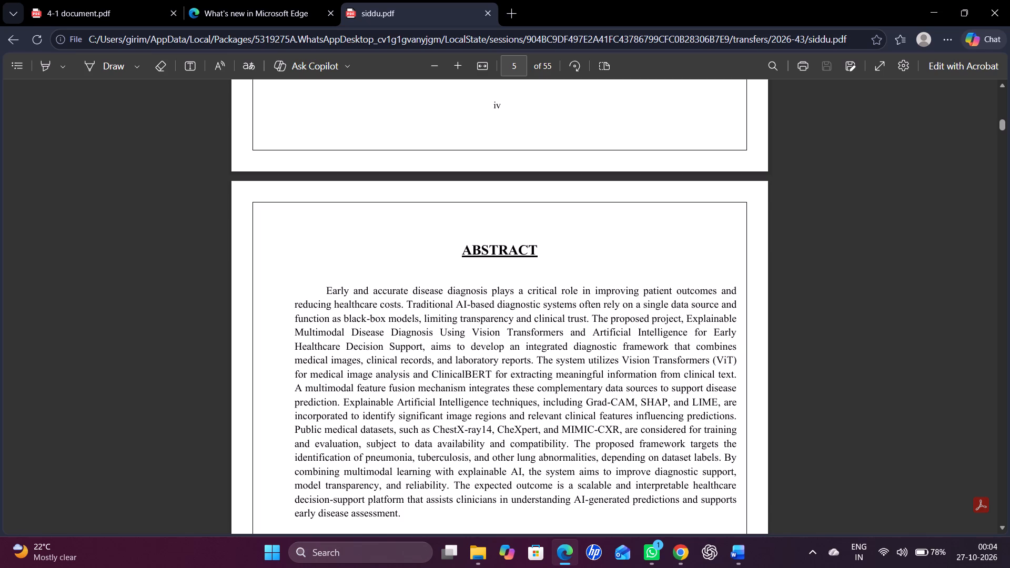
scroll(326, 291, "down", 5)
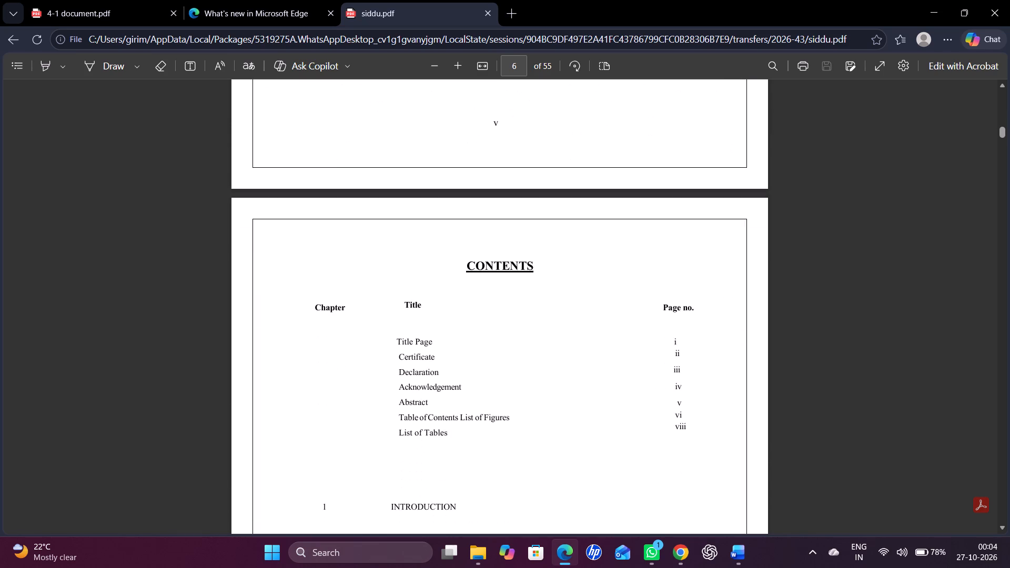
scroll(326, 291, "down", 6)
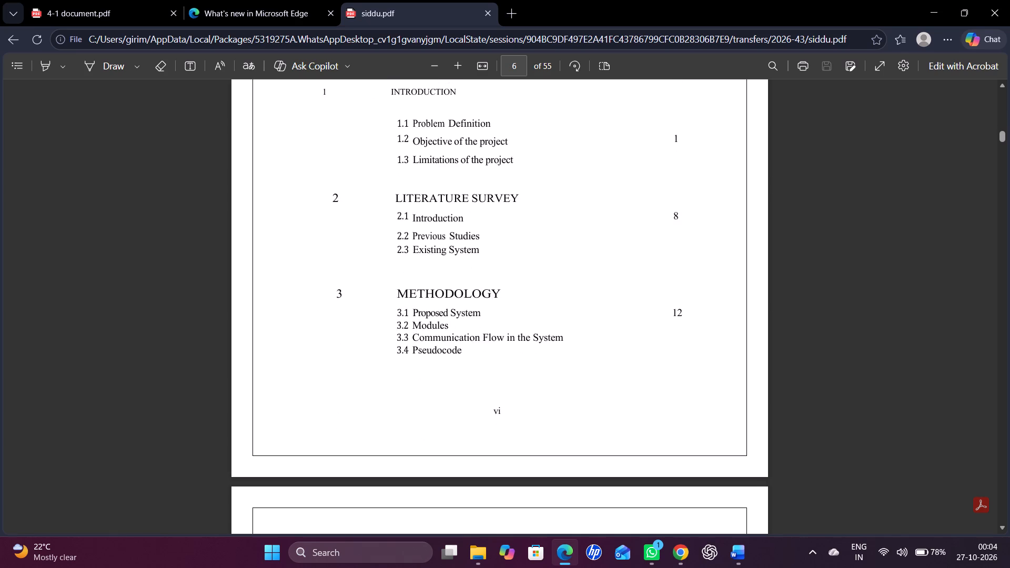
scroll(326, 291, "down", 9)
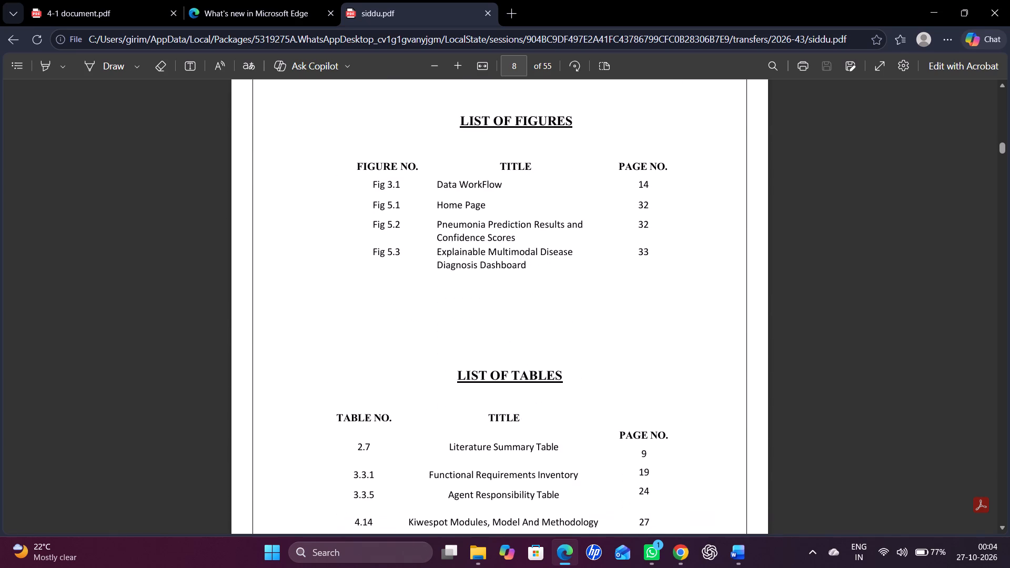
Review Chapter 1 of the sample report, from the introduction through the problem statement, objectives and organization of the report.
scroll(326, 291, "down", 5)
scroll(326, 291, "up", 2)
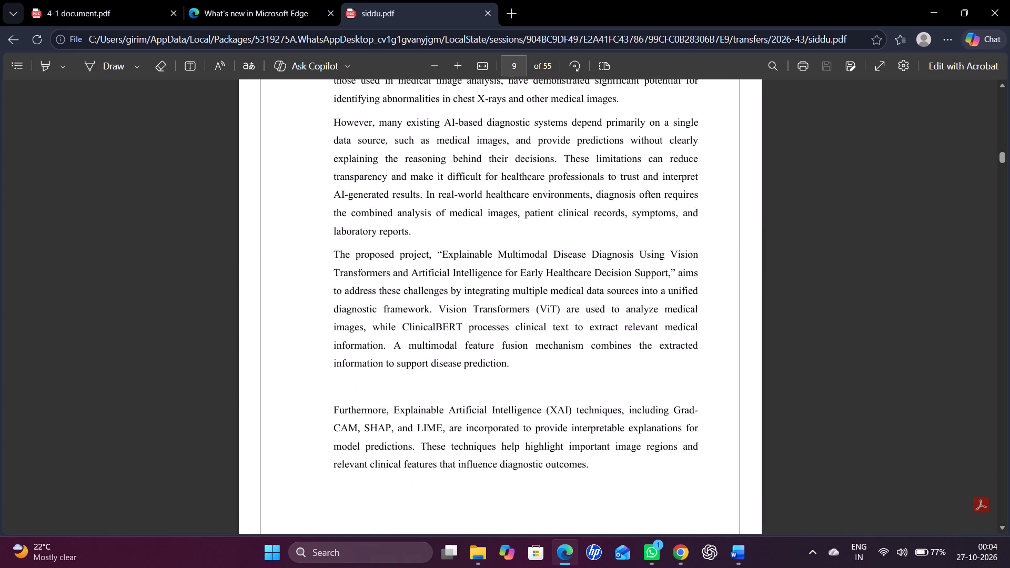
scroll(326, 291, "up", 2)
scroll(326, 291, "down", 4)
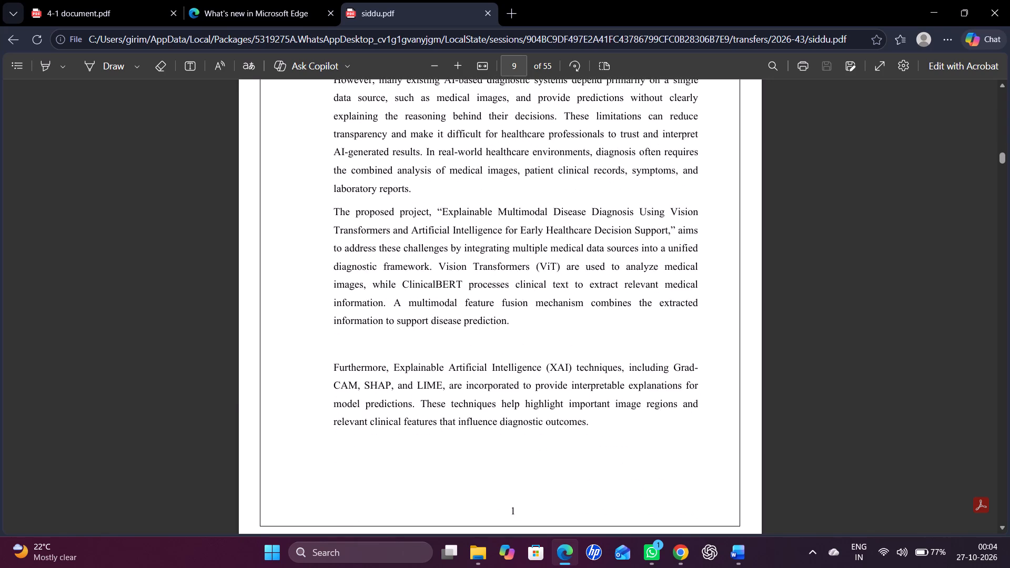
scroll(326, 291, "down", 7)
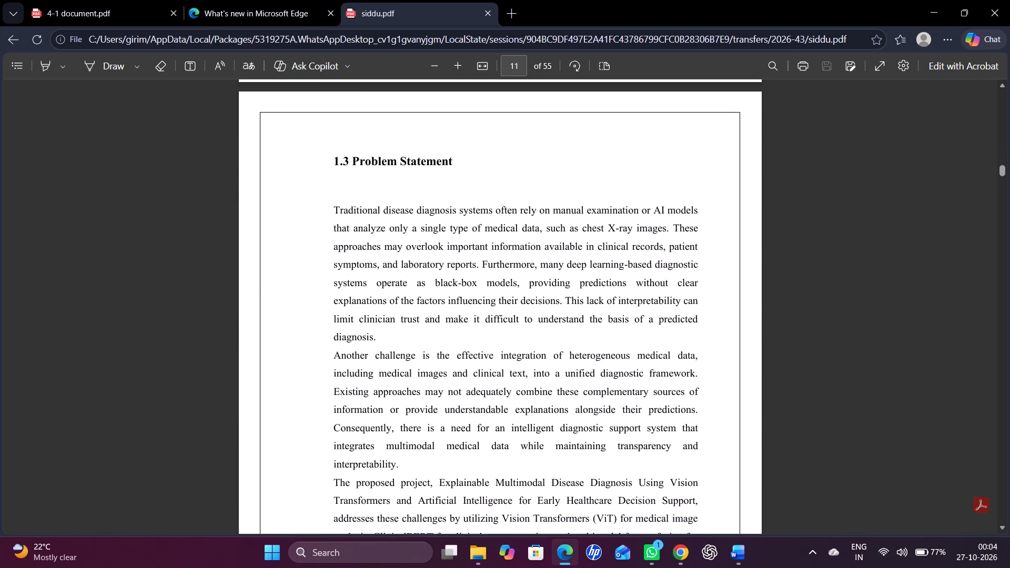
scroll(326, 291, "down", 3)
key("Down")
key("Down")
key("Down")
key("Down")
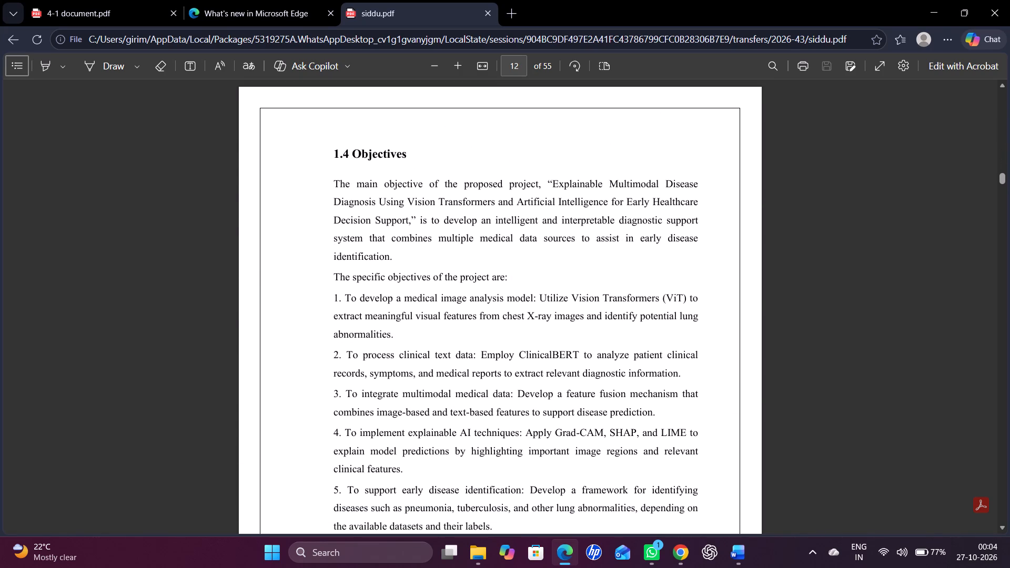
scroll(412, 332, "down", 6)
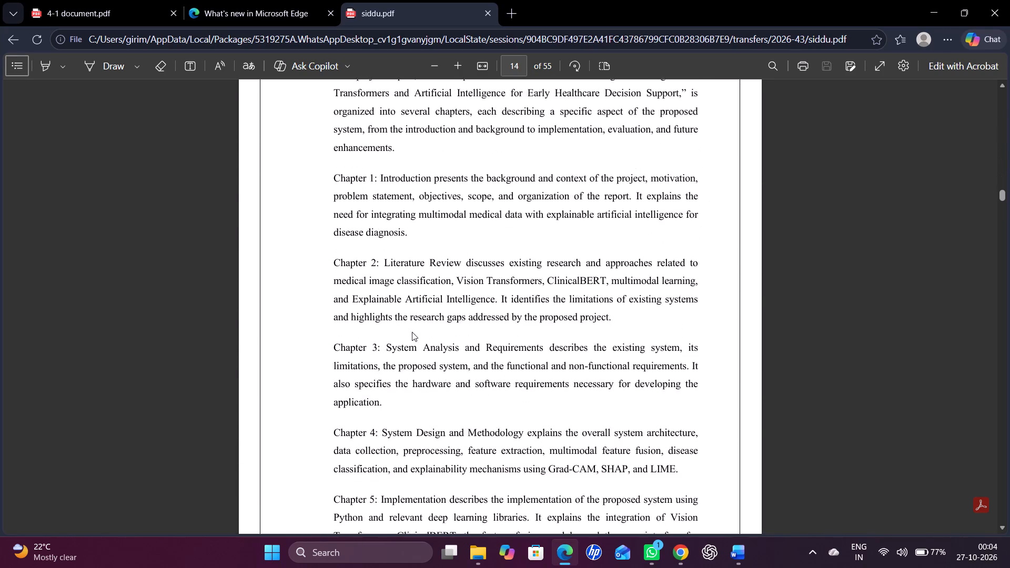
Review Chapters 2 and 3 of the sample report, covering the literature survey, proposed system stages, and functional and non-functional requirements.
scroll(412, 332, "down", 6)
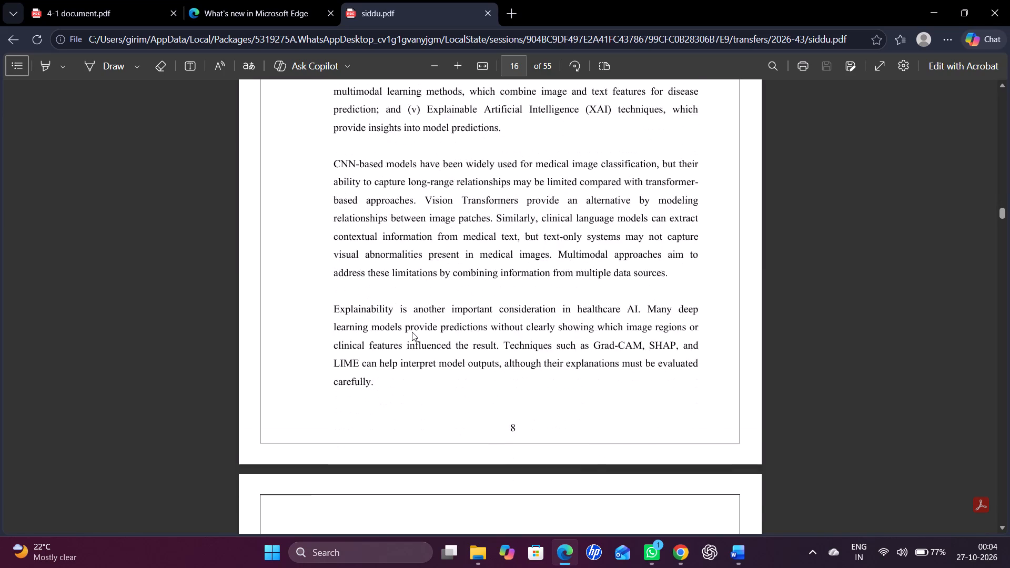
scroll(412, 332, "down", 8)
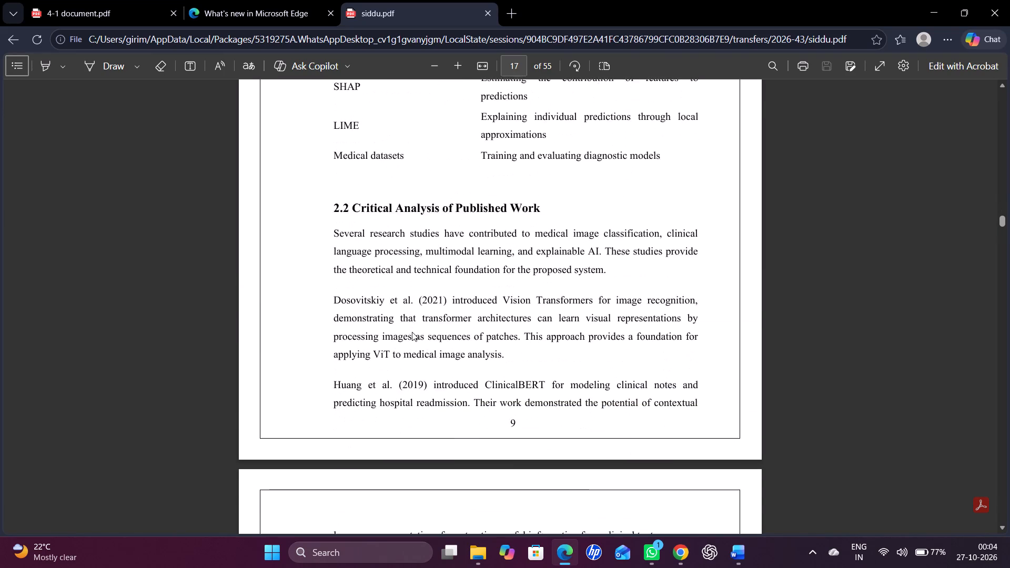
scroll(412, 332, "down", 7)
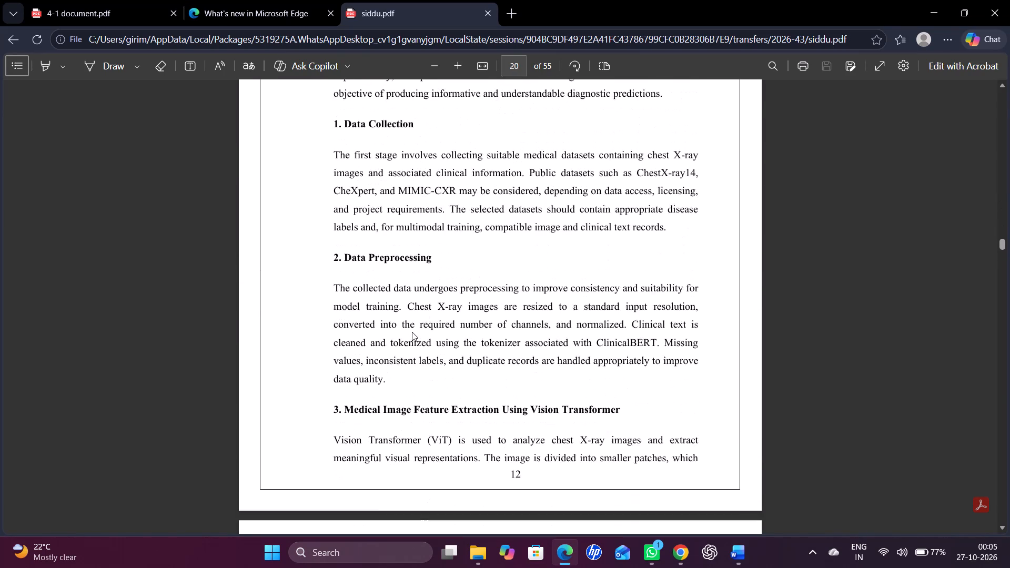
scroll(412, 332, "down", 6)
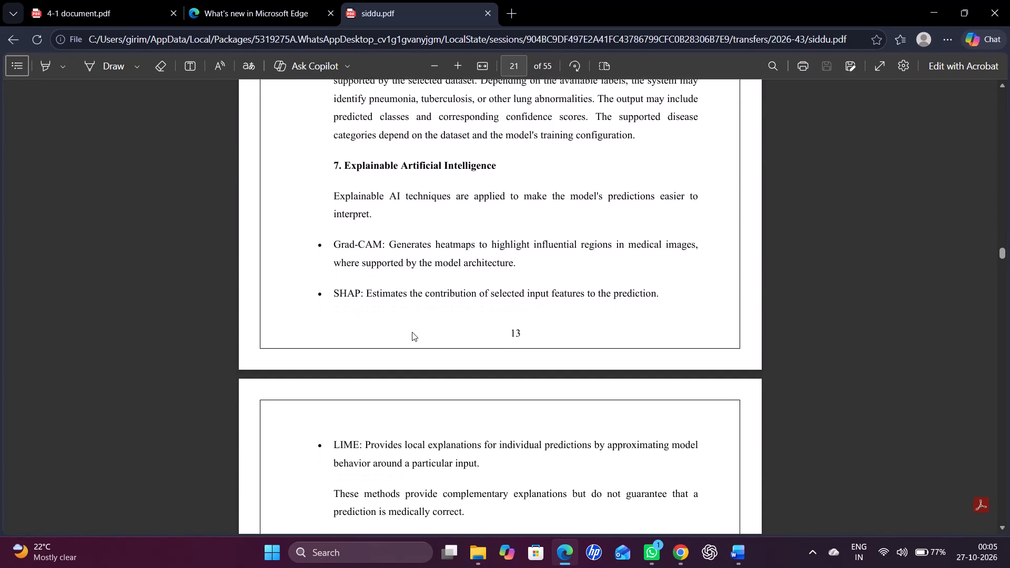
scroll(412, 332, "down", 6)
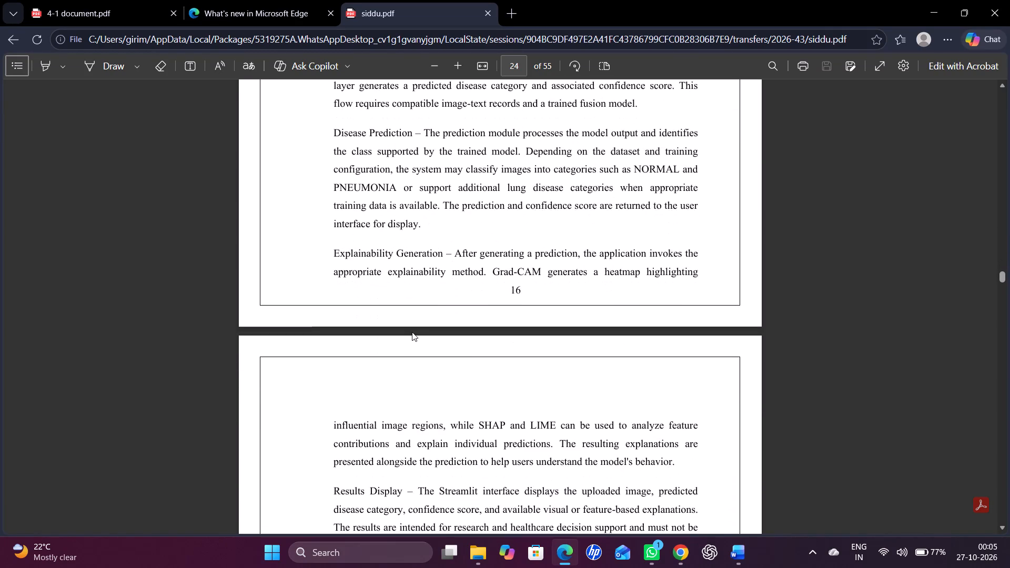
scroll(412, 332, "down", 7)
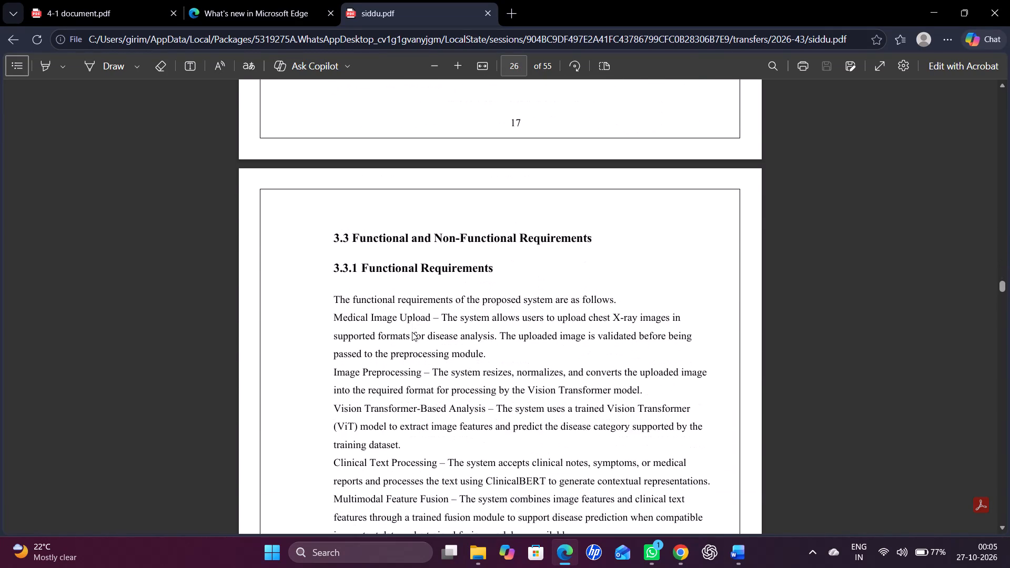
scroll(412, 332, "down", 6)
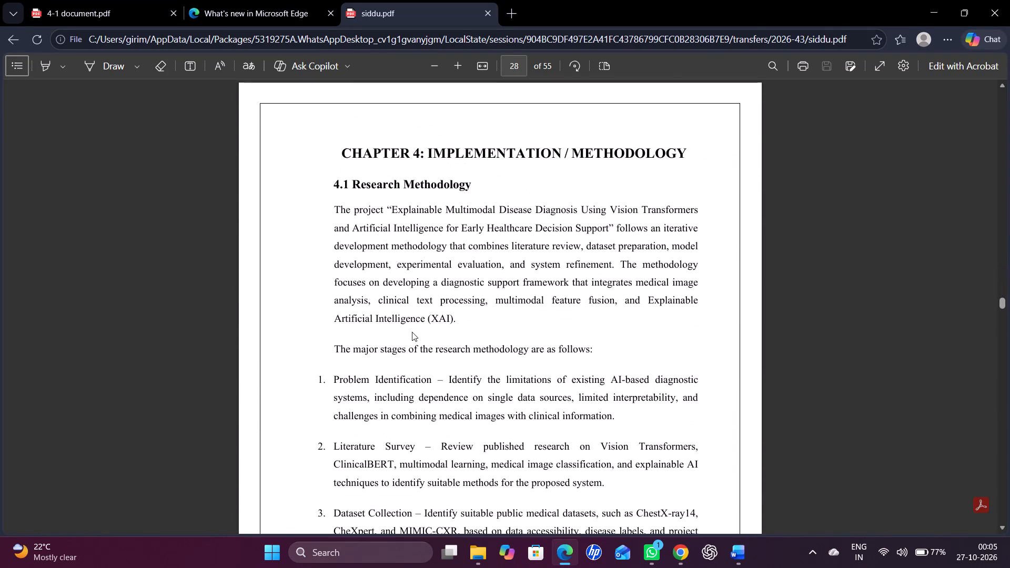
Review Chapter 4 of the sample report, including the research methodology, the tools and technologies table, and the configuration settings.
scroll(412, 332, "down", 7)
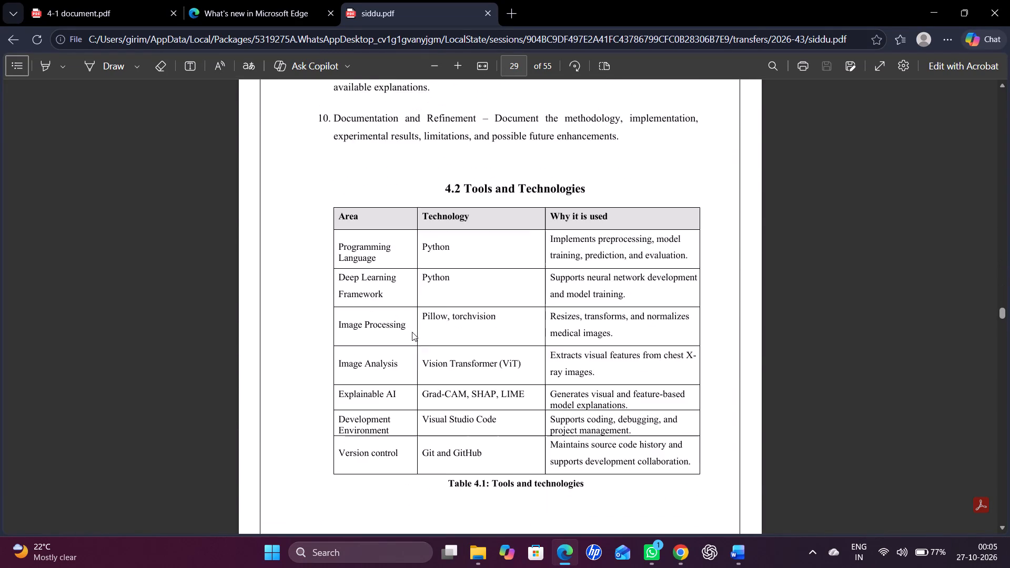
scroll(412, 332, "down", 7)
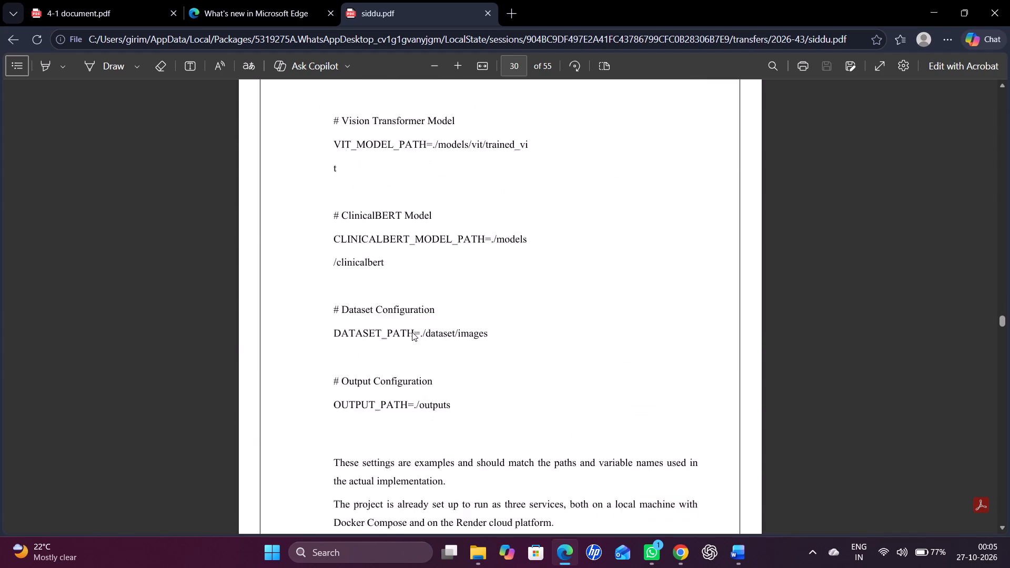
scroll(412, 332, "down", 7)
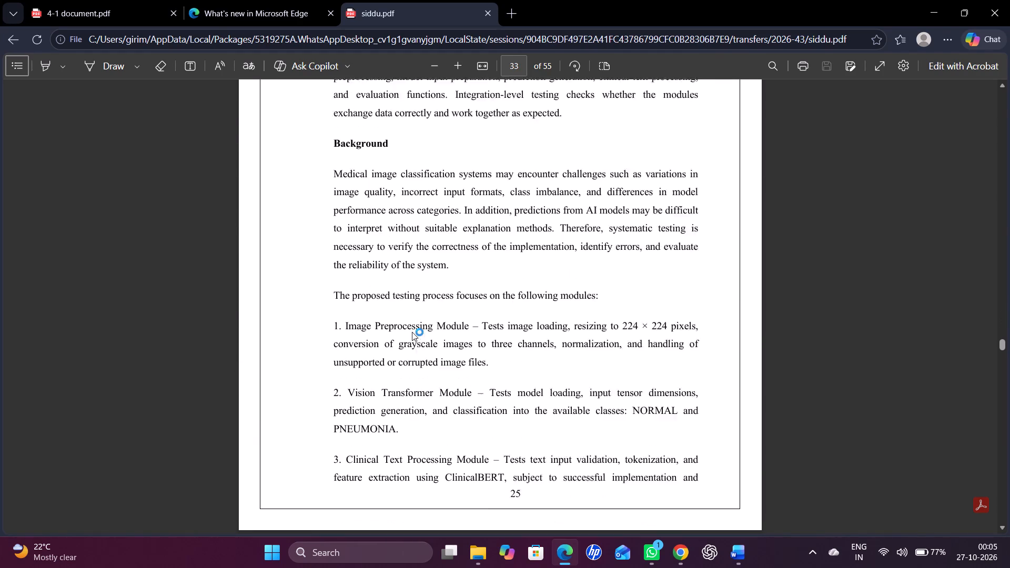
Review Chapter 5 of the sample report, checking the testing and validation table, key takeaways, and captioned output screenshots.
scroll(412, 332, "down", 8)
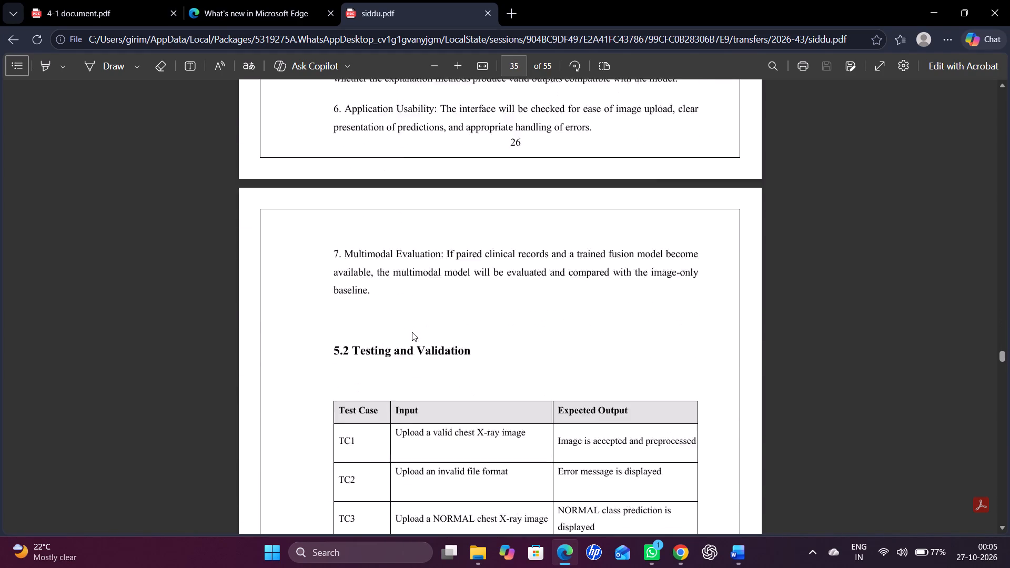
scroll(412, 332, "down", 9)
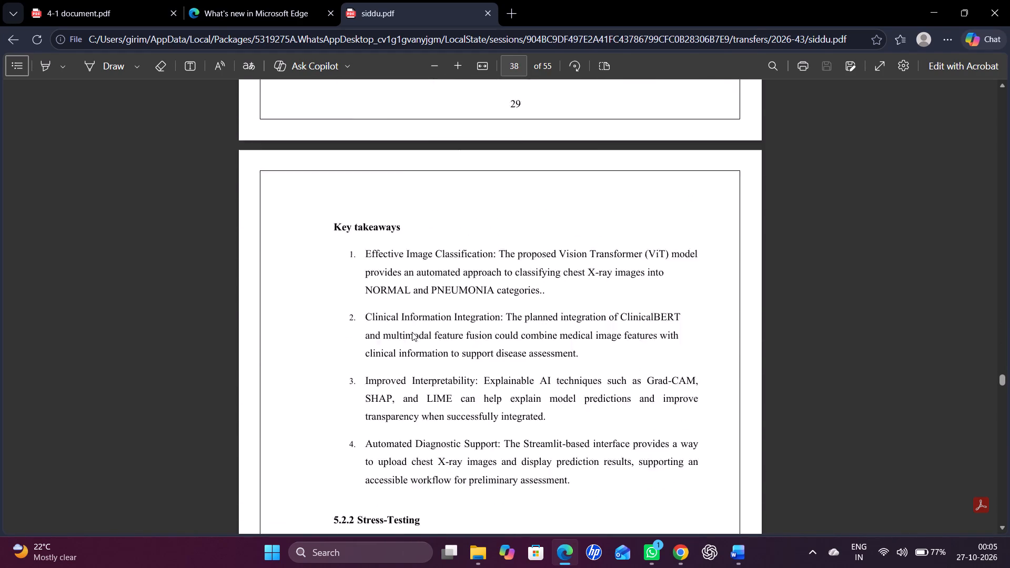
scroll(412, 332, "down", 6)
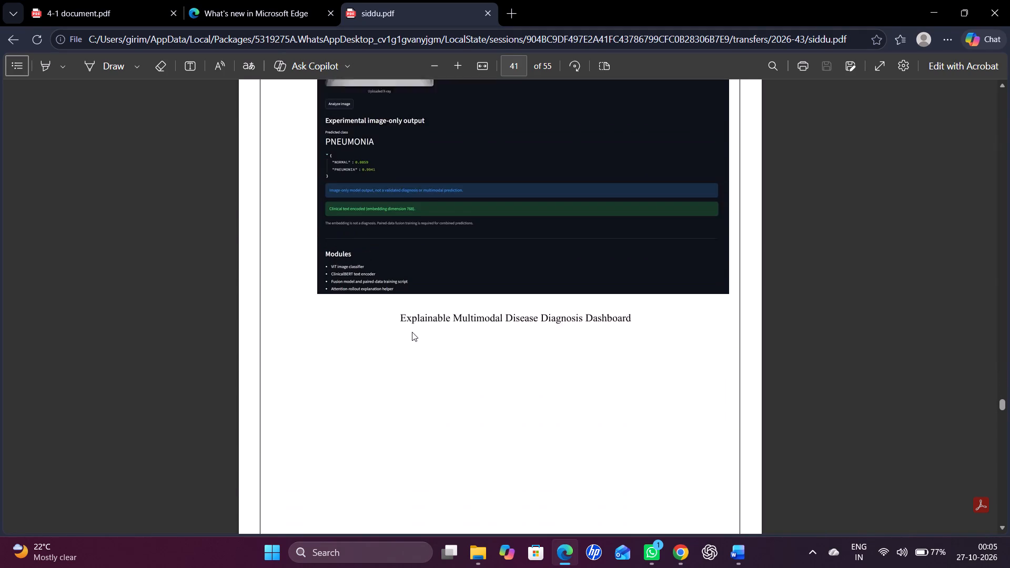
scroll(412, 332, "up", 4)
scroll(412, 332, "down", 1)
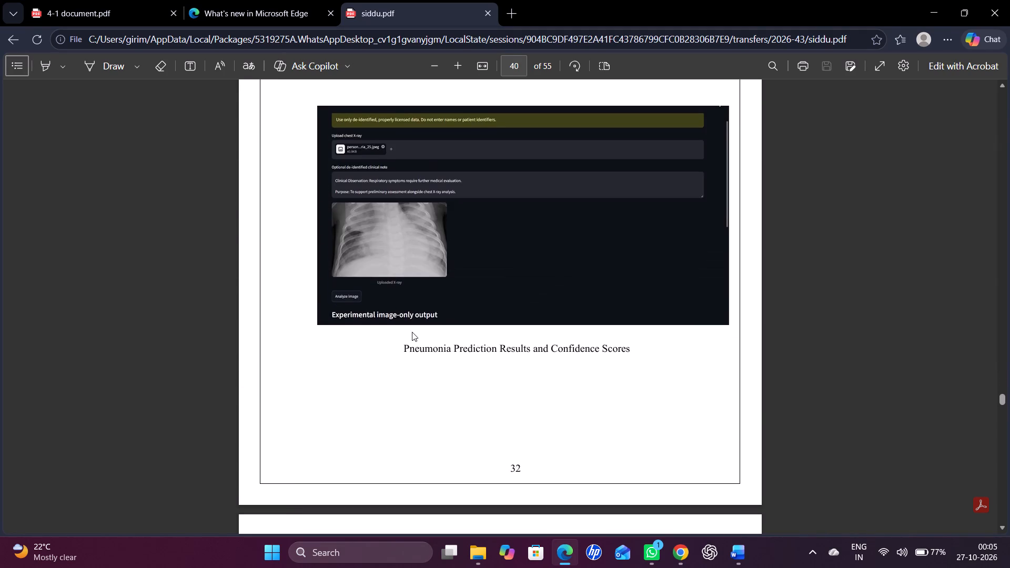
Review Chapter 6 of the sample report, including the limitations table and future work roadmap, and continue through its closing pages to the publication status.
scroll(412, 332, "down", 5)
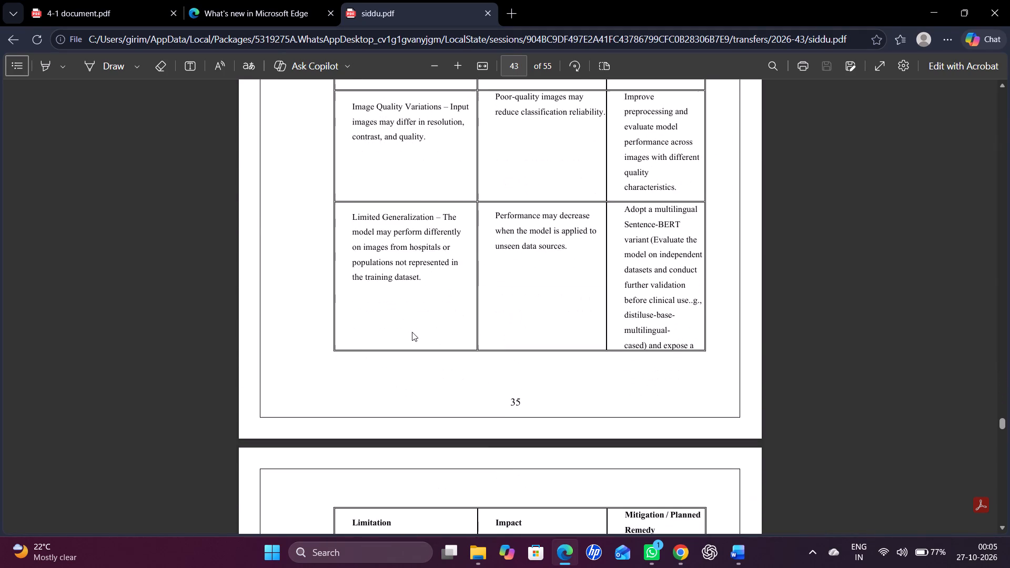
scroll(412, 332, "down", 5)
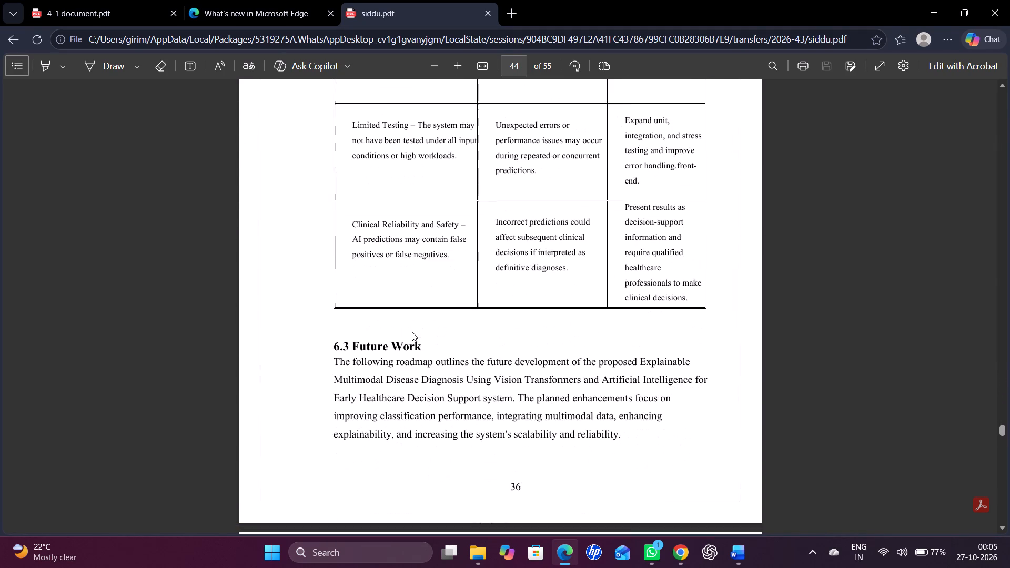
scroll(412, 332, "down", 7)
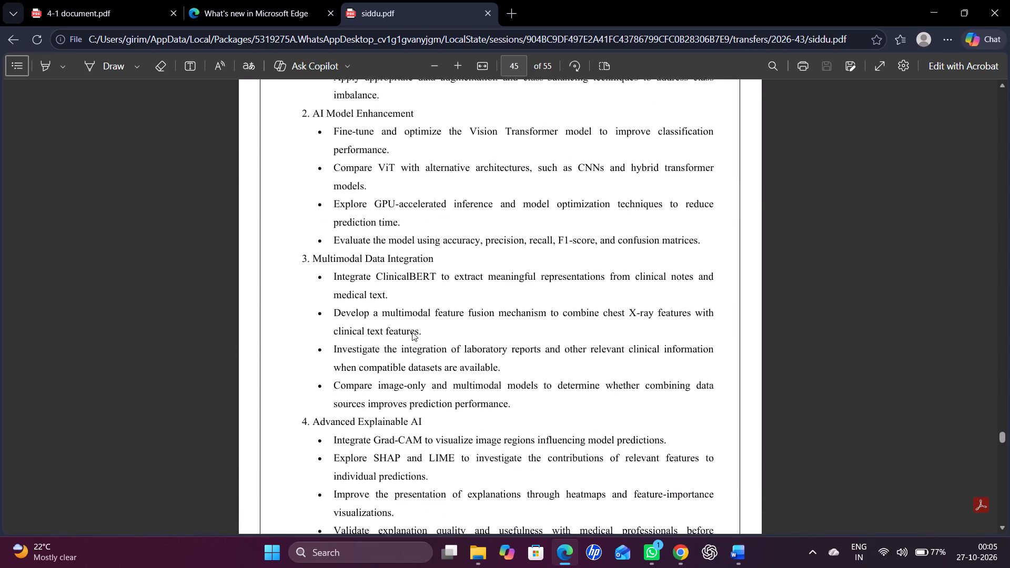
scroll(412, 332, "down", 14)
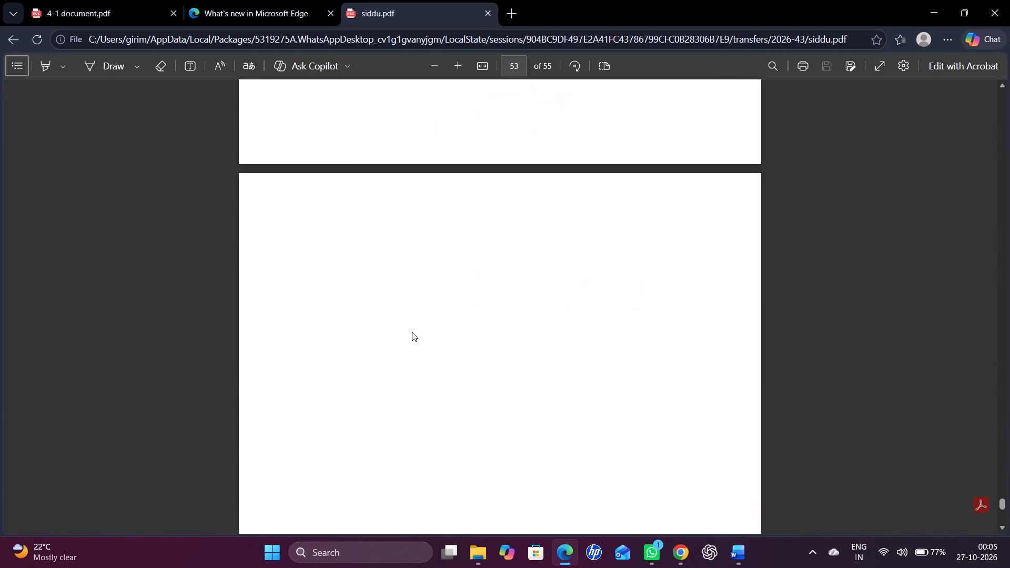
scroll(412, 332, "down", 12)
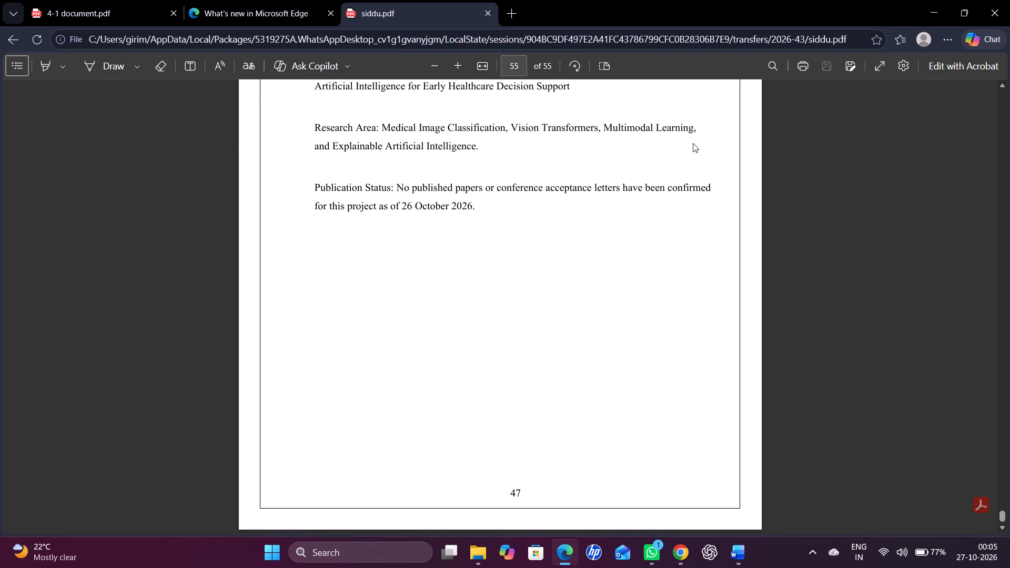
In Word, save a copy of the report in Downloads as "4-1 document.." in Word Document format, accepting the upgrade to the newest file format.
left_click(742, 559)
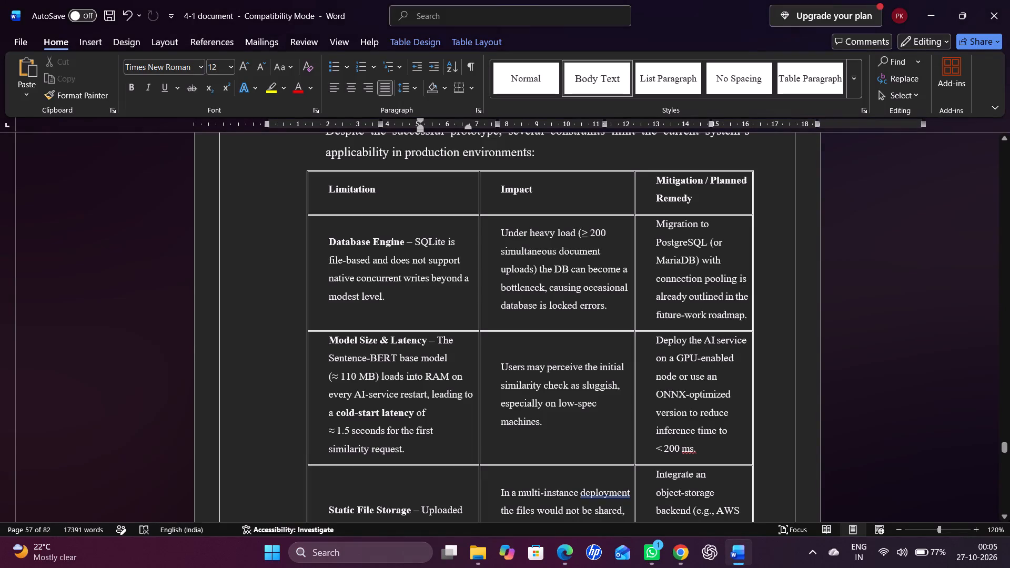
left_click(18, 49)
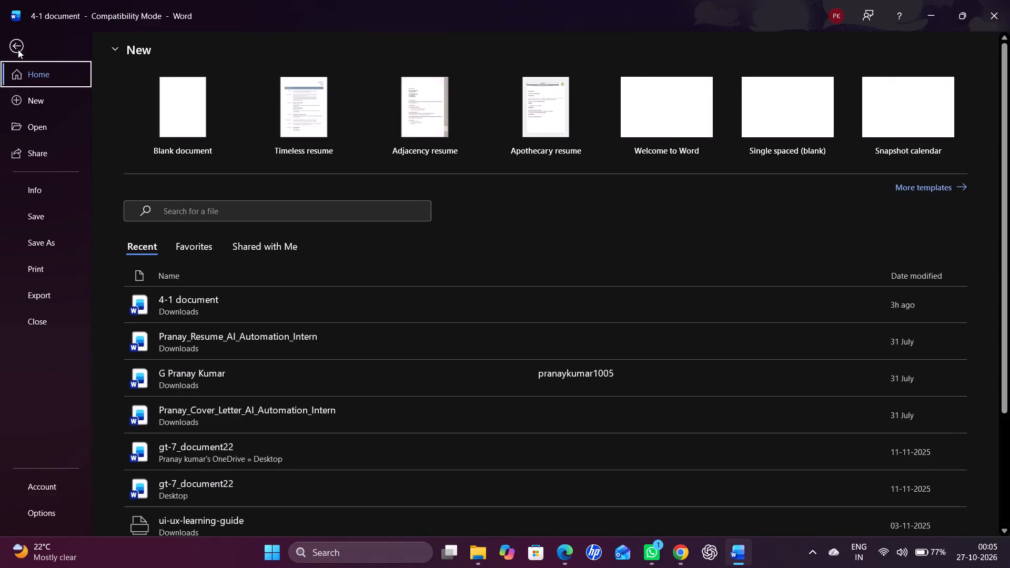
left_click(47, 238)
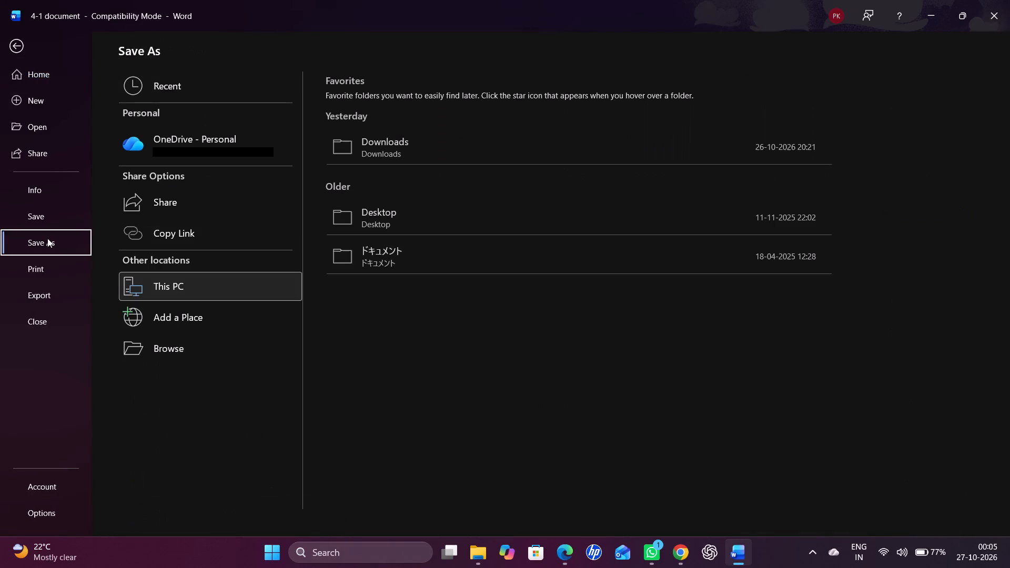
left_click(367, 147)
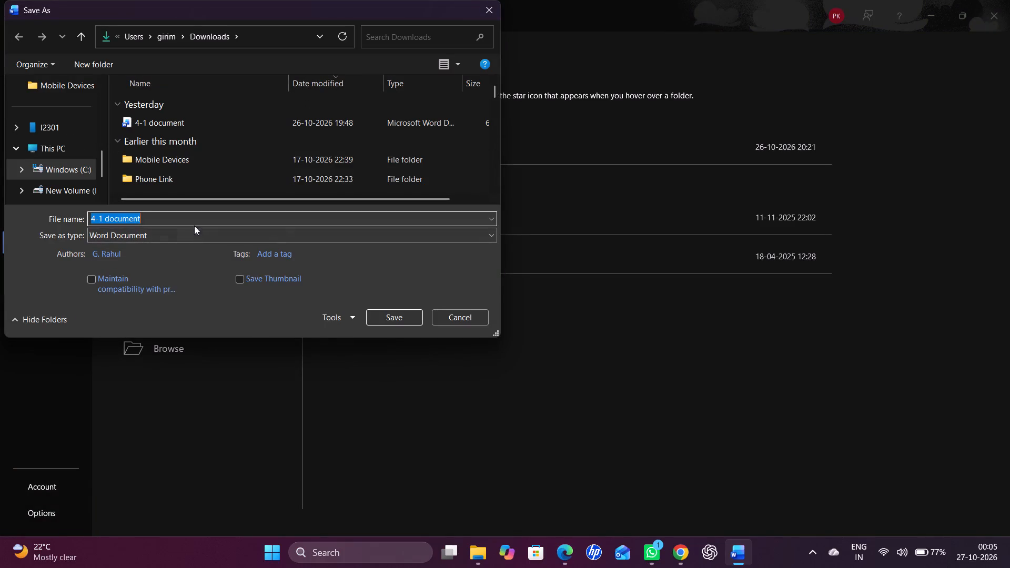
left_click(171, 216)
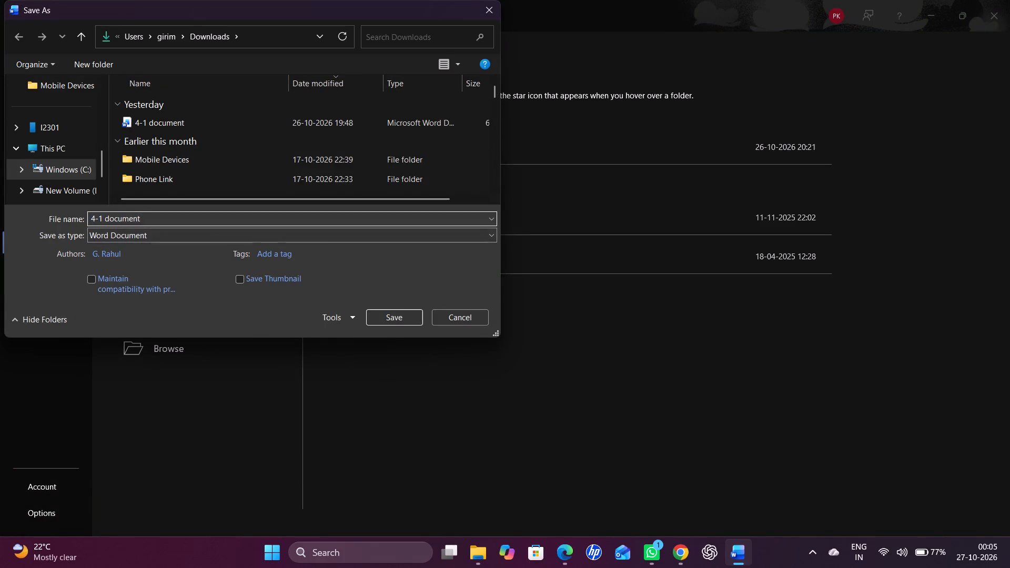
type("..")
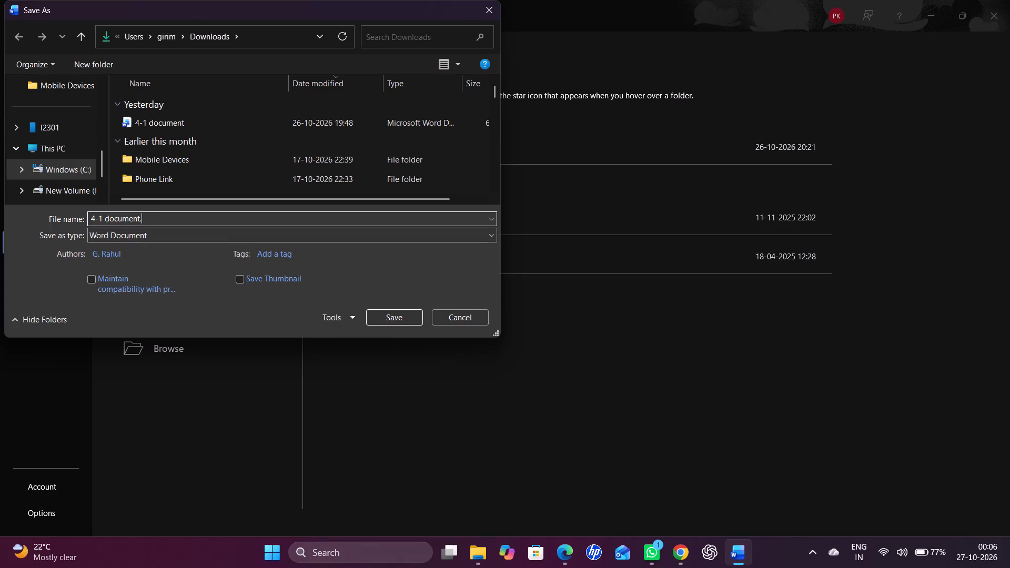
left_click(409, 315)
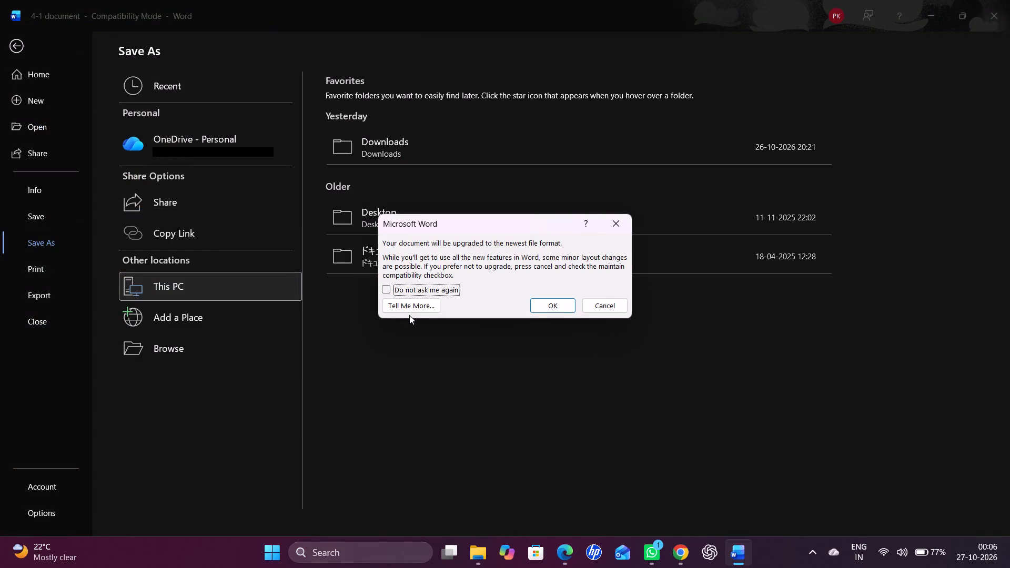
left_click(557, 305)
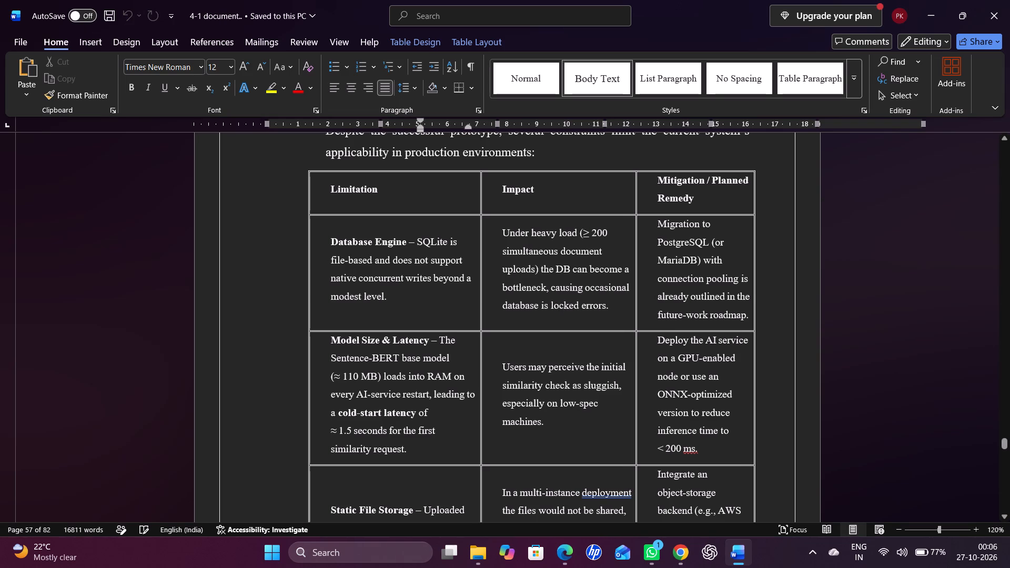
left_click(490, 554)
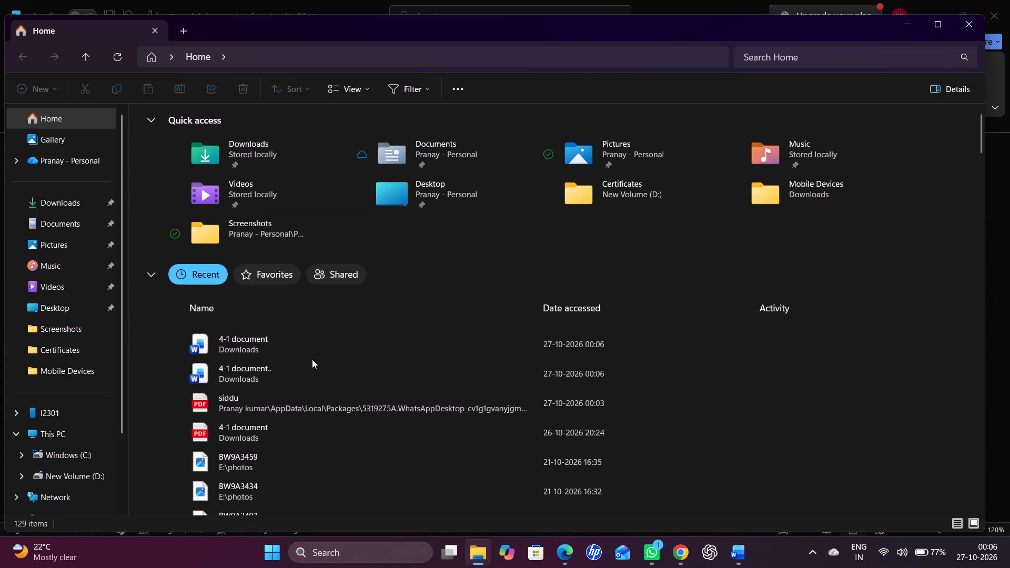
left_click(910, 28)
Turn on AutoSave for the "4-1 document.." copy by uploading it to OneDrive - Personal.
left_click(82, 17)
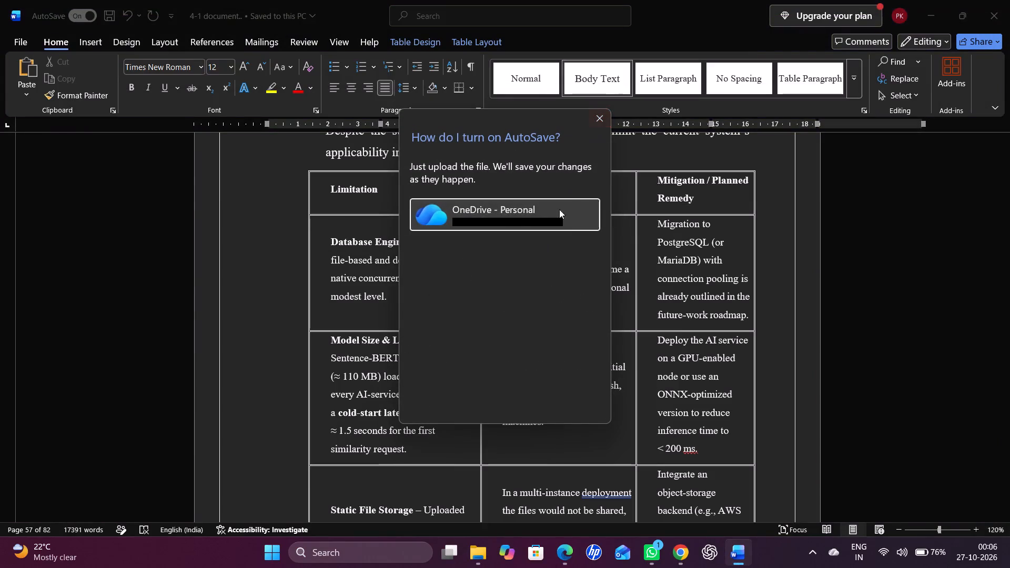
left_click(527, 225)
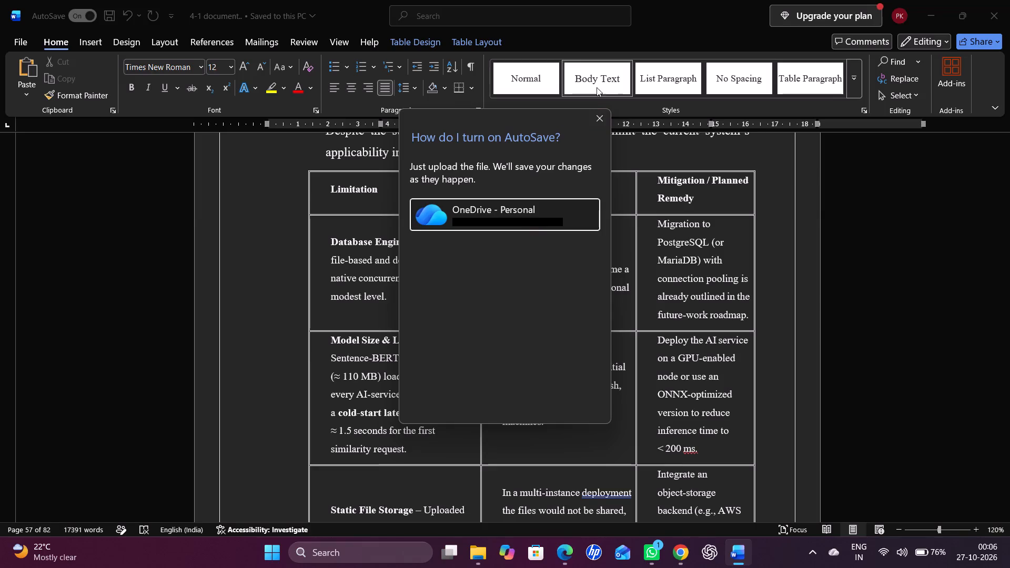
left_click(605, 119)
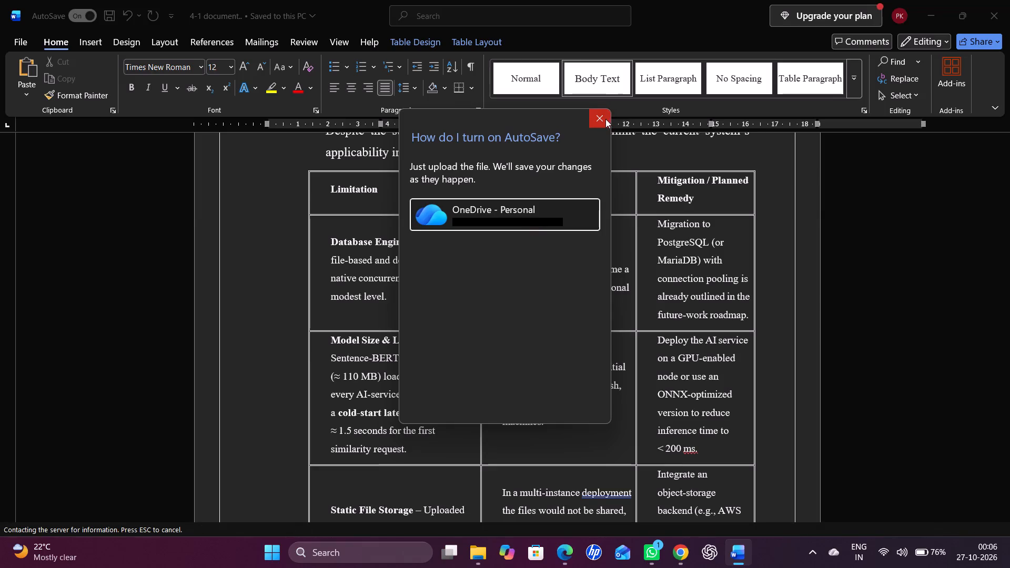
left_click(546, 207)
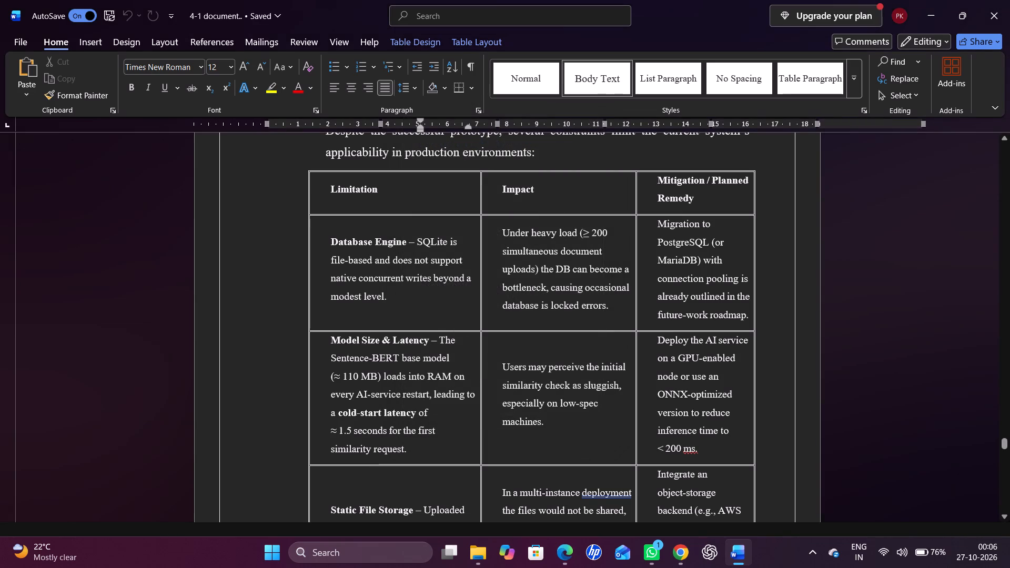
In File Explorer, share the recent Word file "4-1 document.." using WhatsApp.
left_click(483, 552)
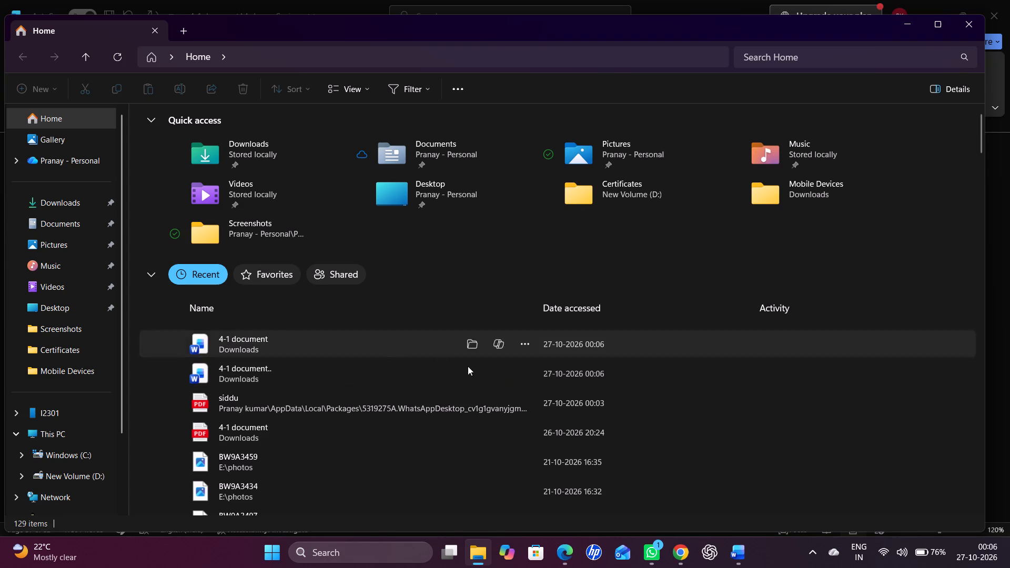
left_click(526, 376)
left_click(595, 90)
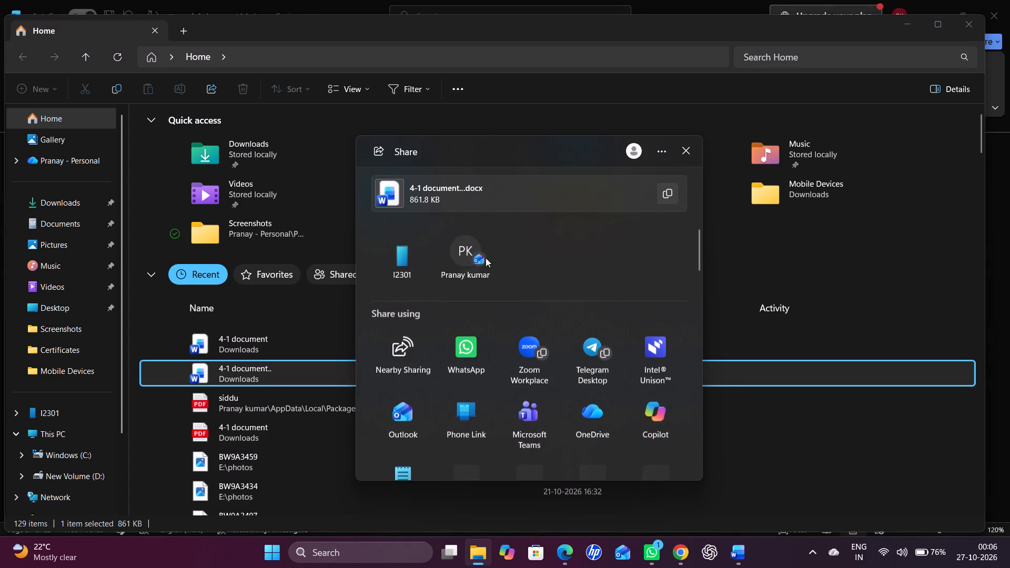
left_click(465, 357)
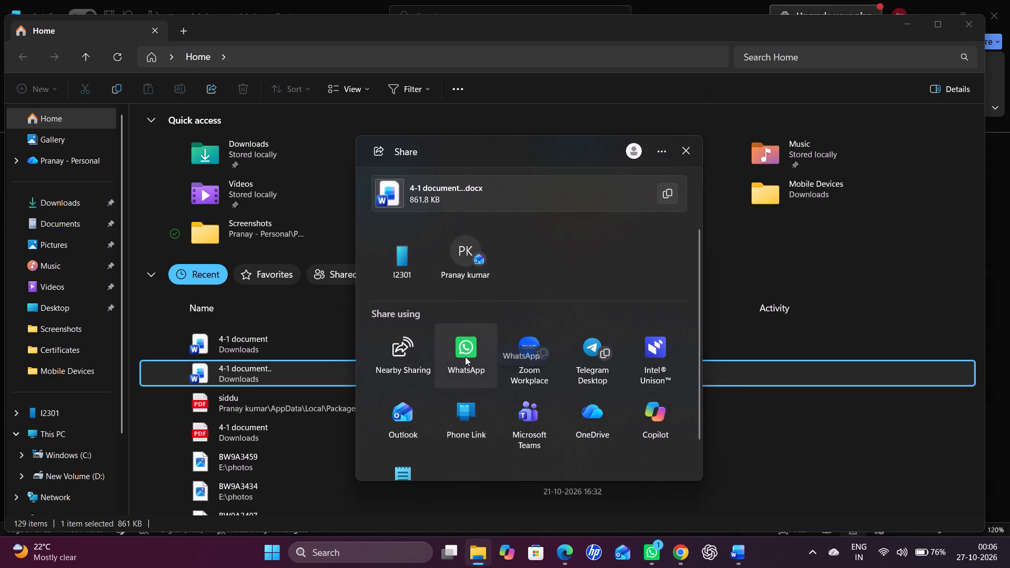